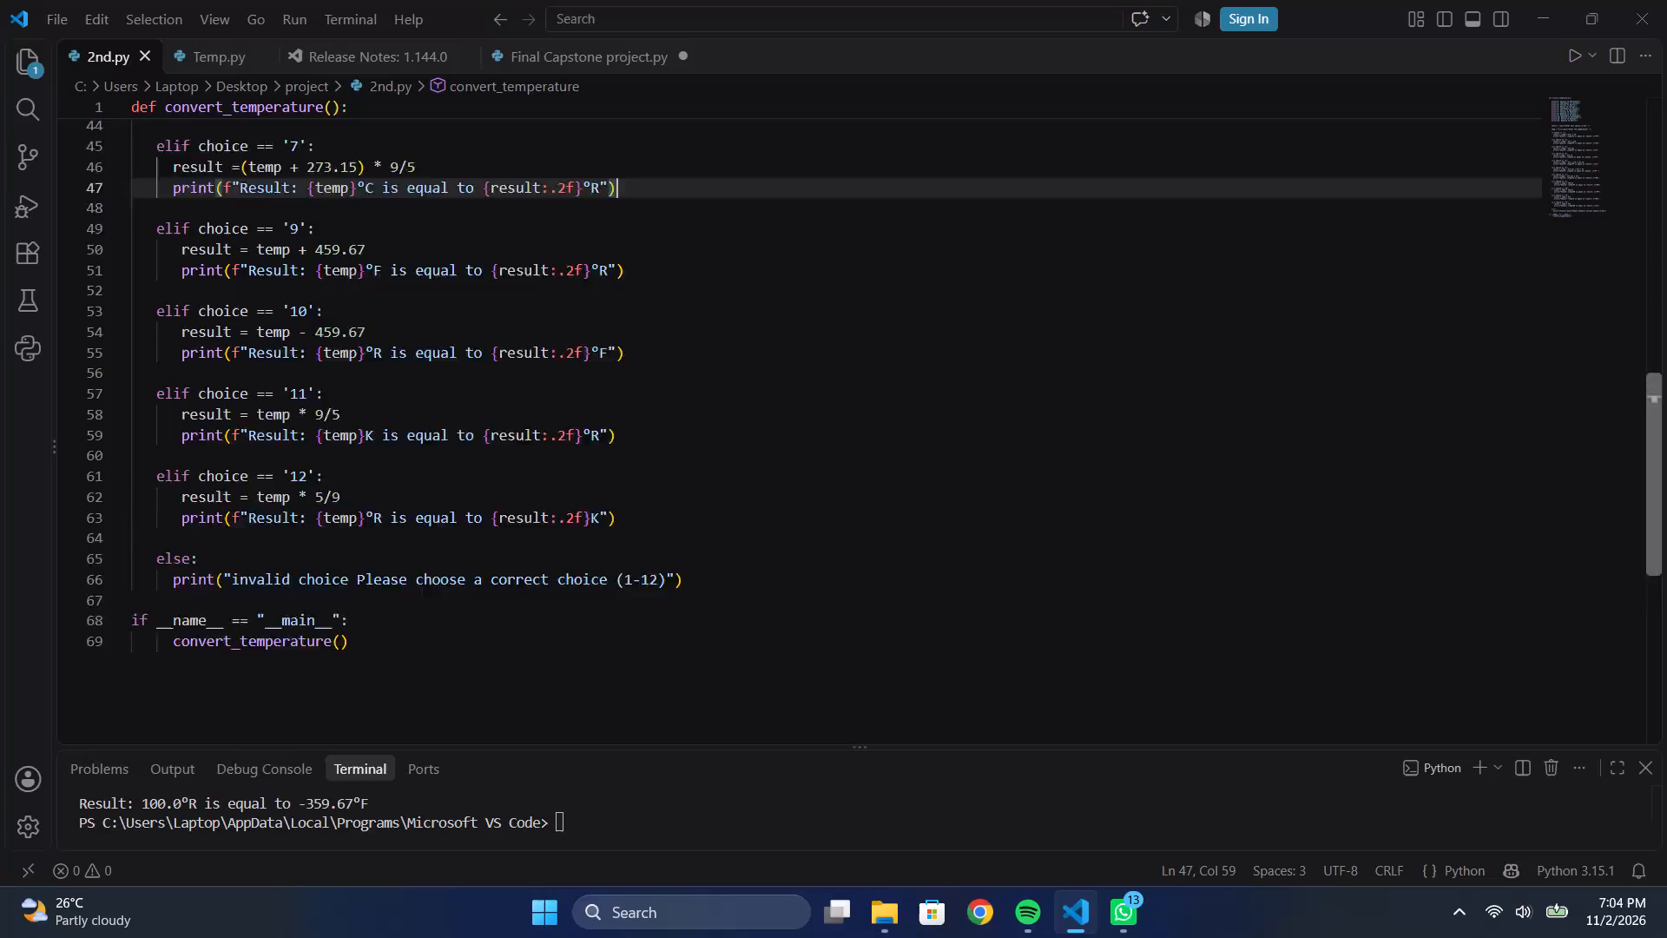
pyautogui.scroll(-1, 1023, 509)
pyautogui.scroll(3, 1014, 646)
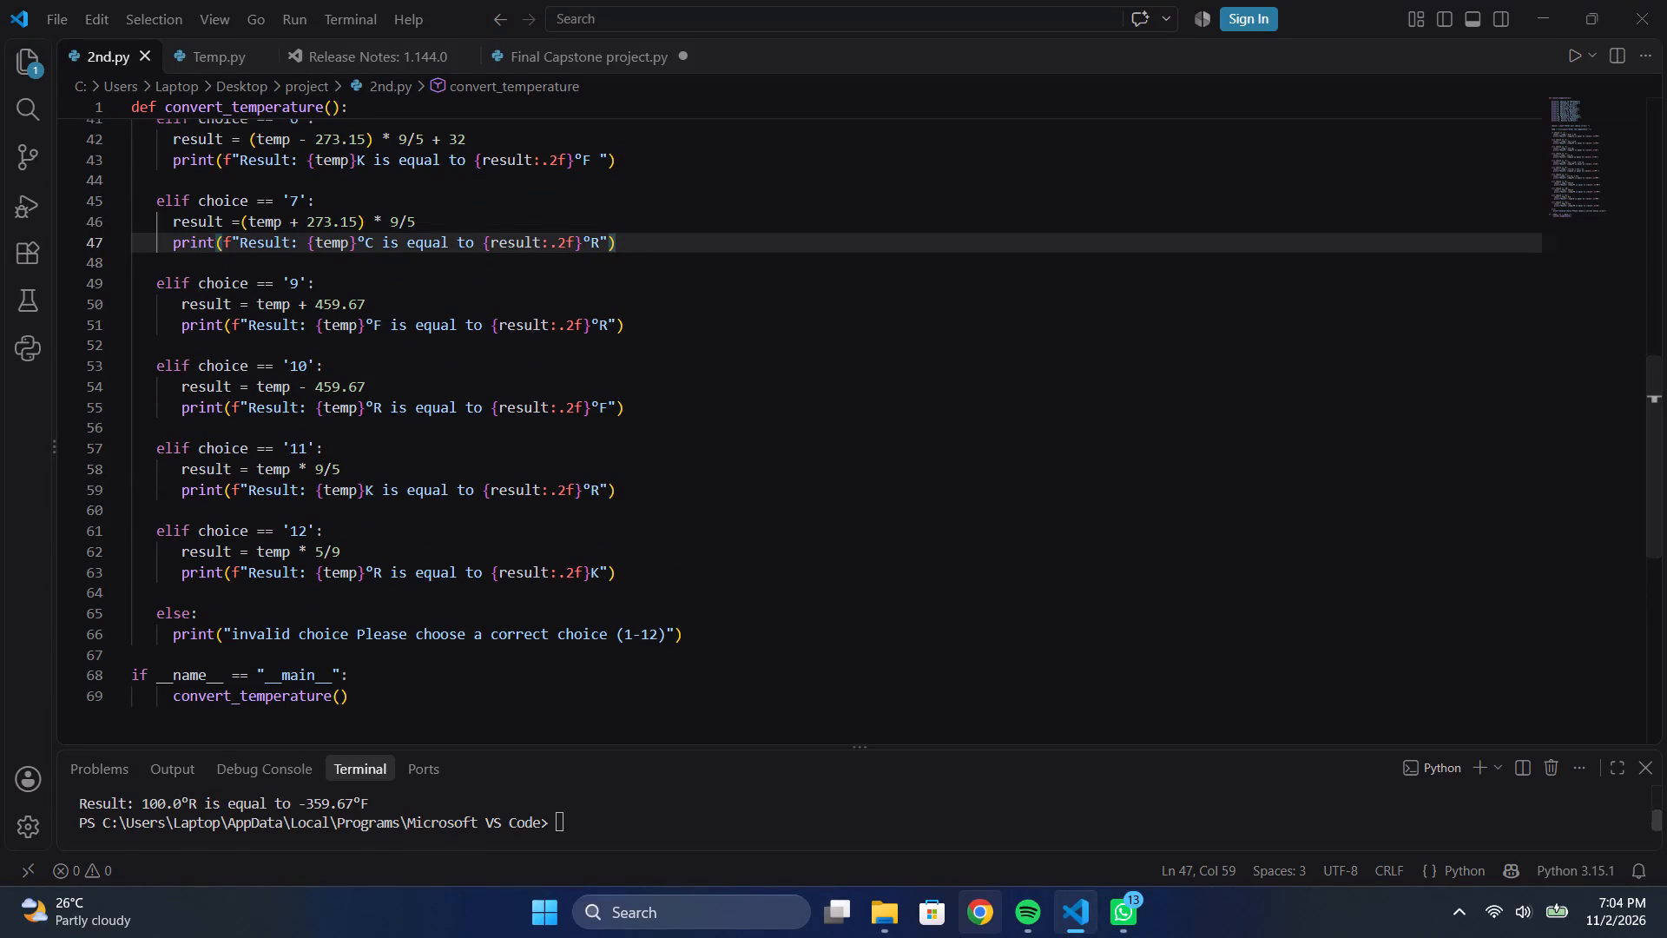
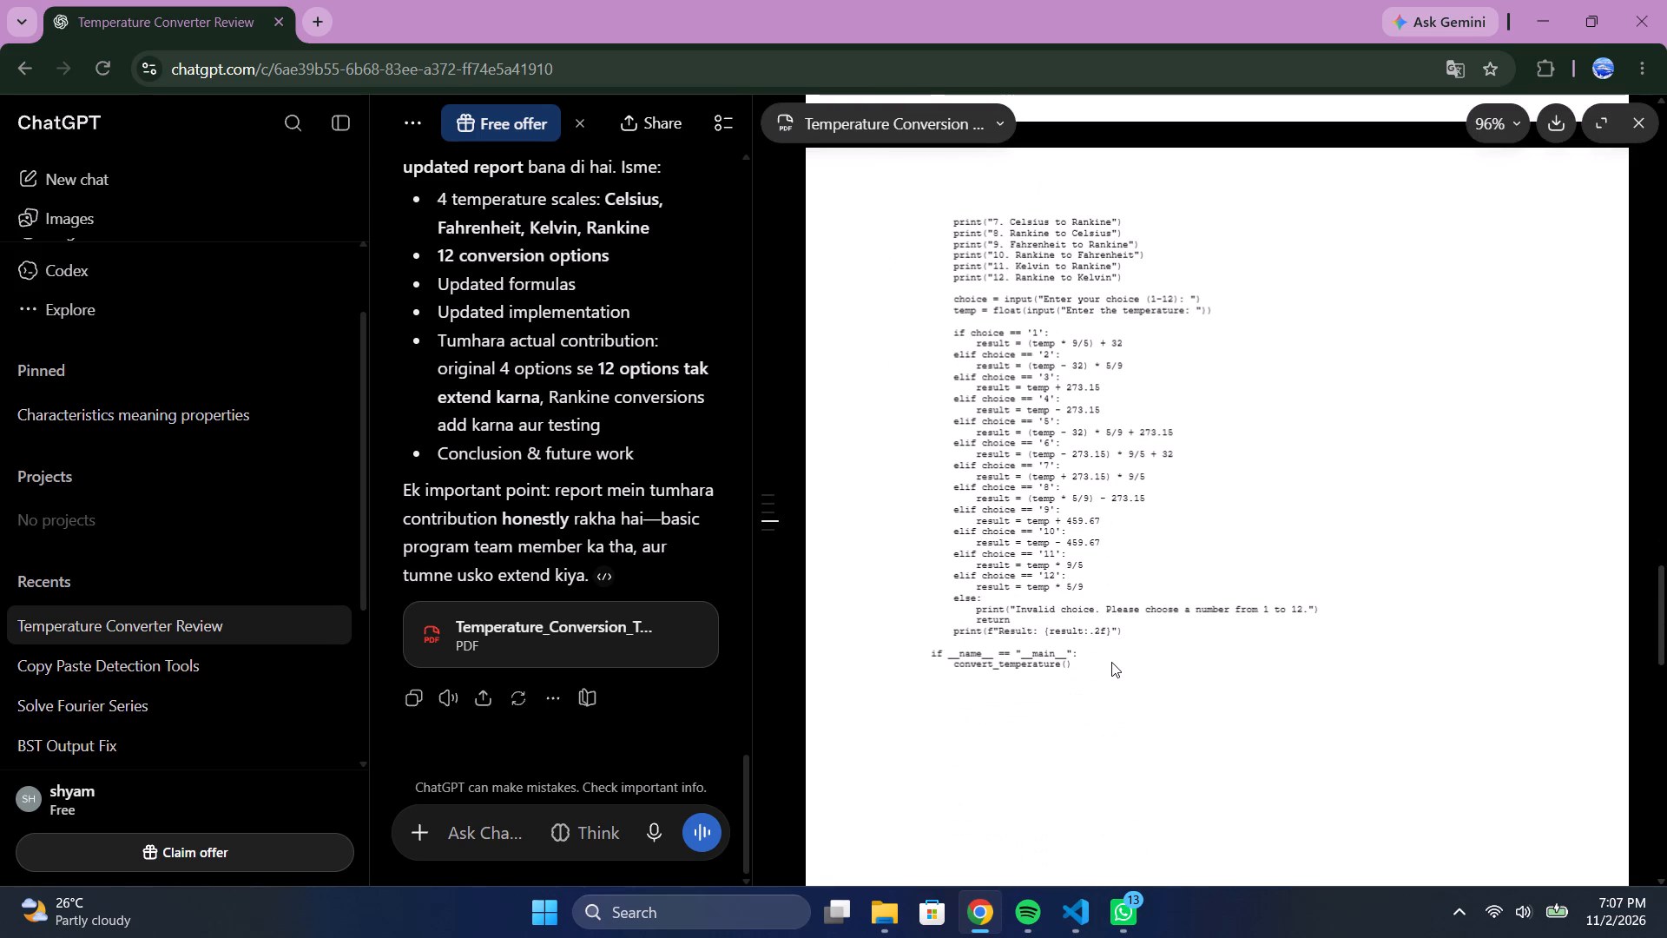
pyautogui.doubleClick(1111, 662)
pyautogui.click(1077, 657)
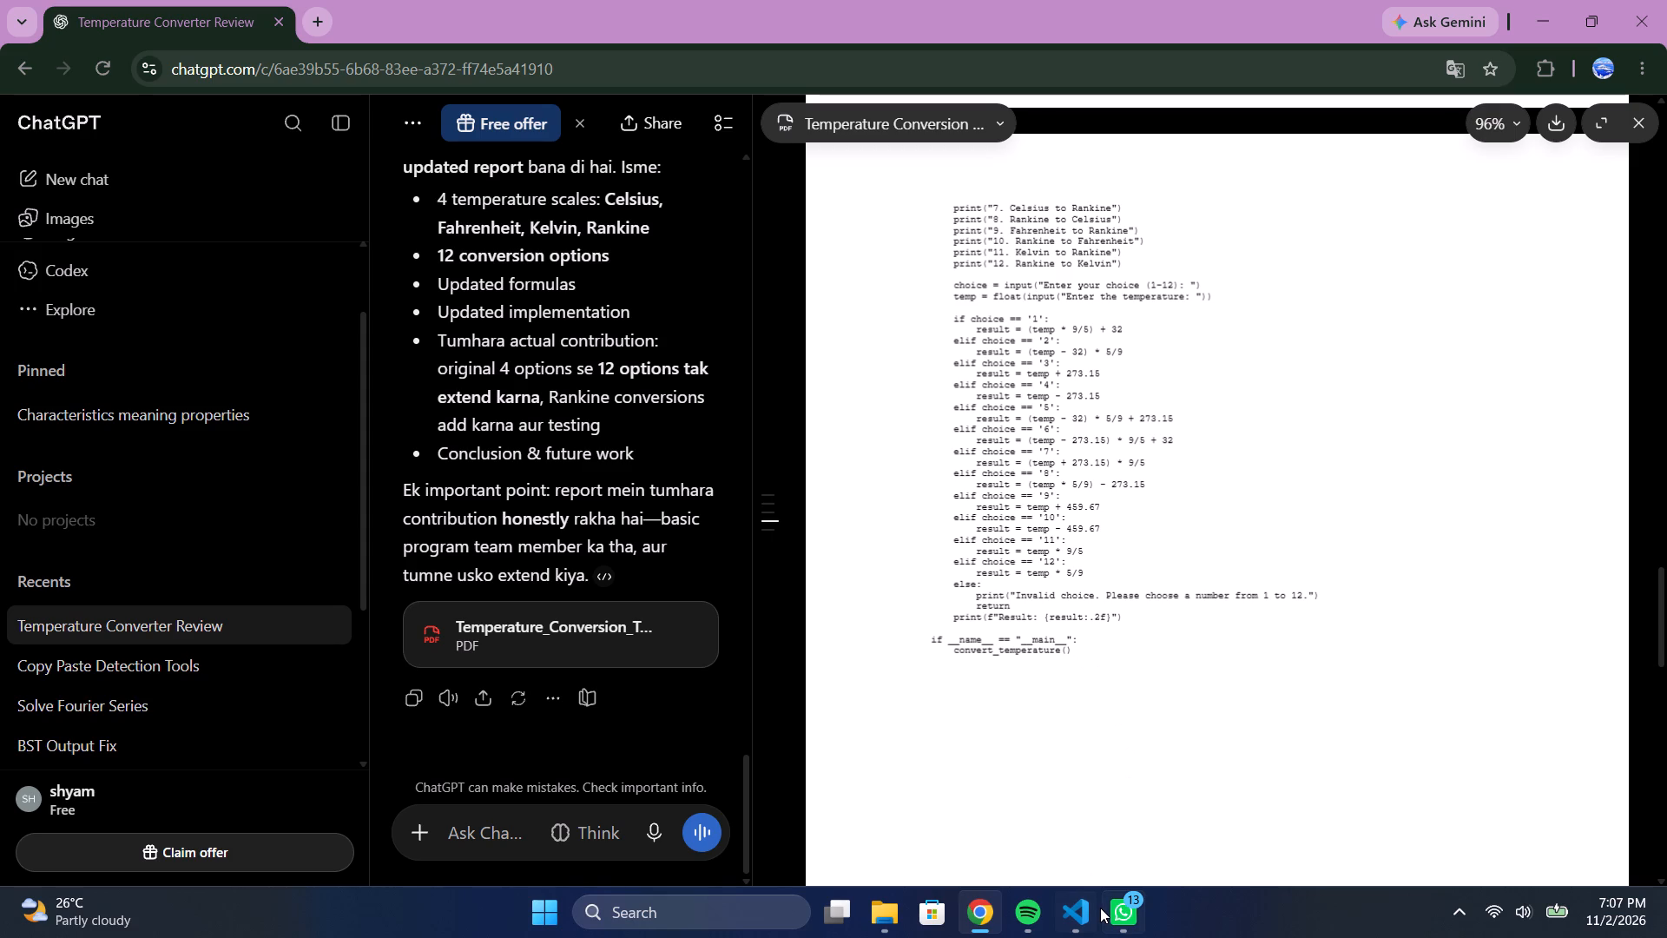
# Minimize the Chrome window to return to 2nd.py in Visual Studio Code.
pyautogui.click(1556, 36)
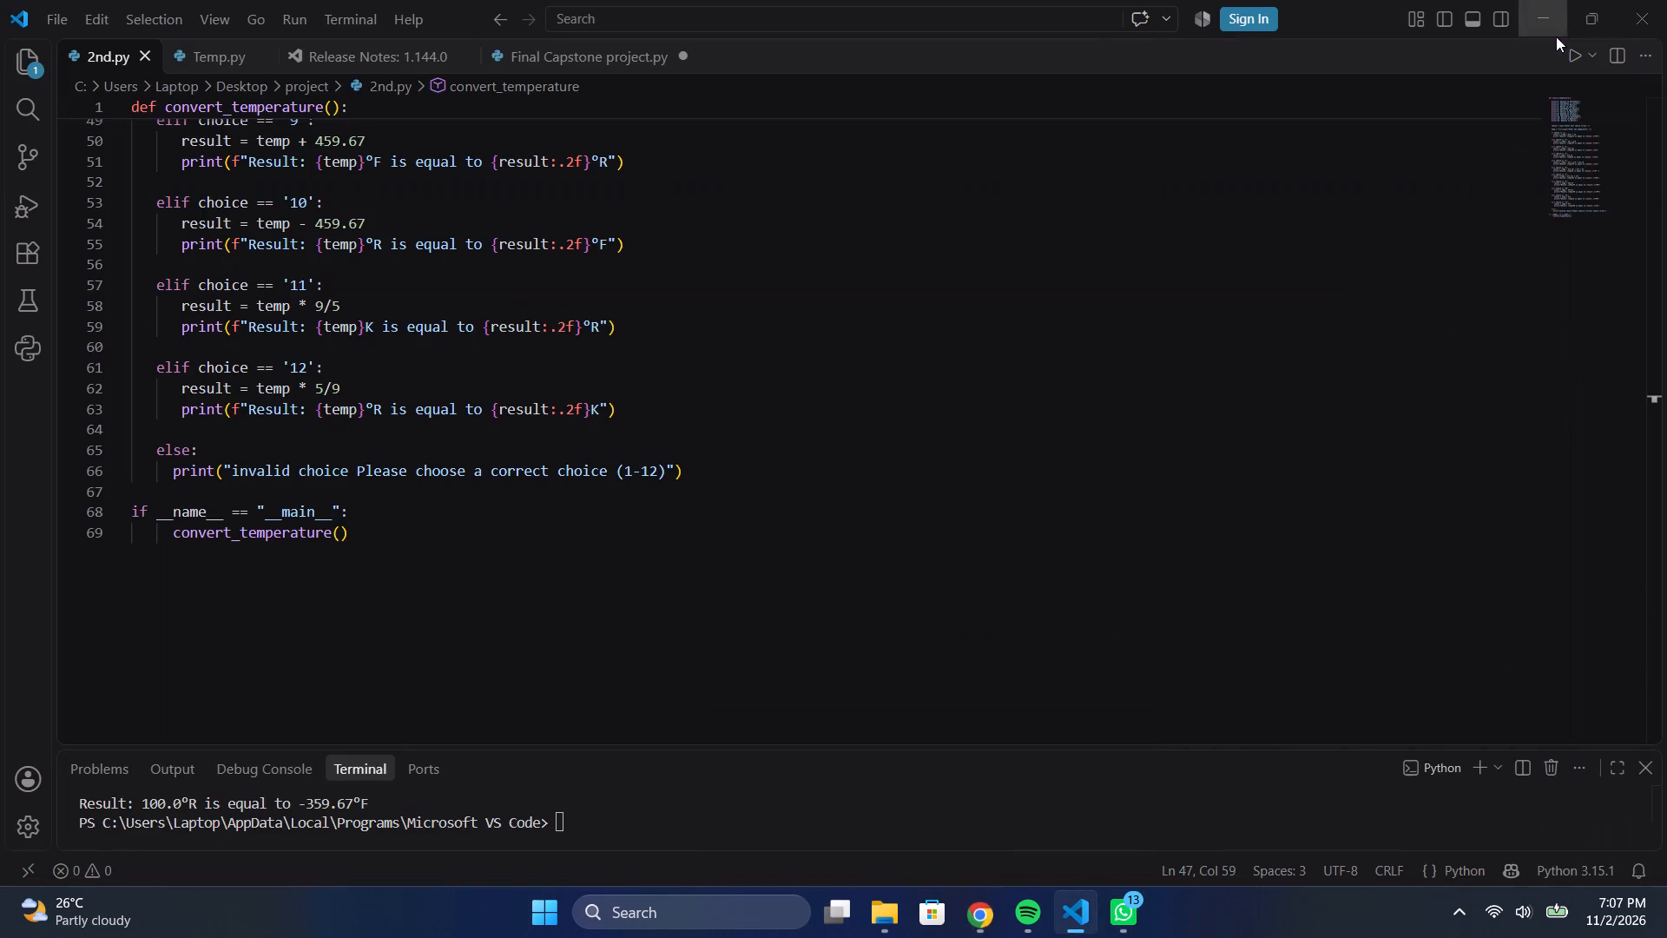
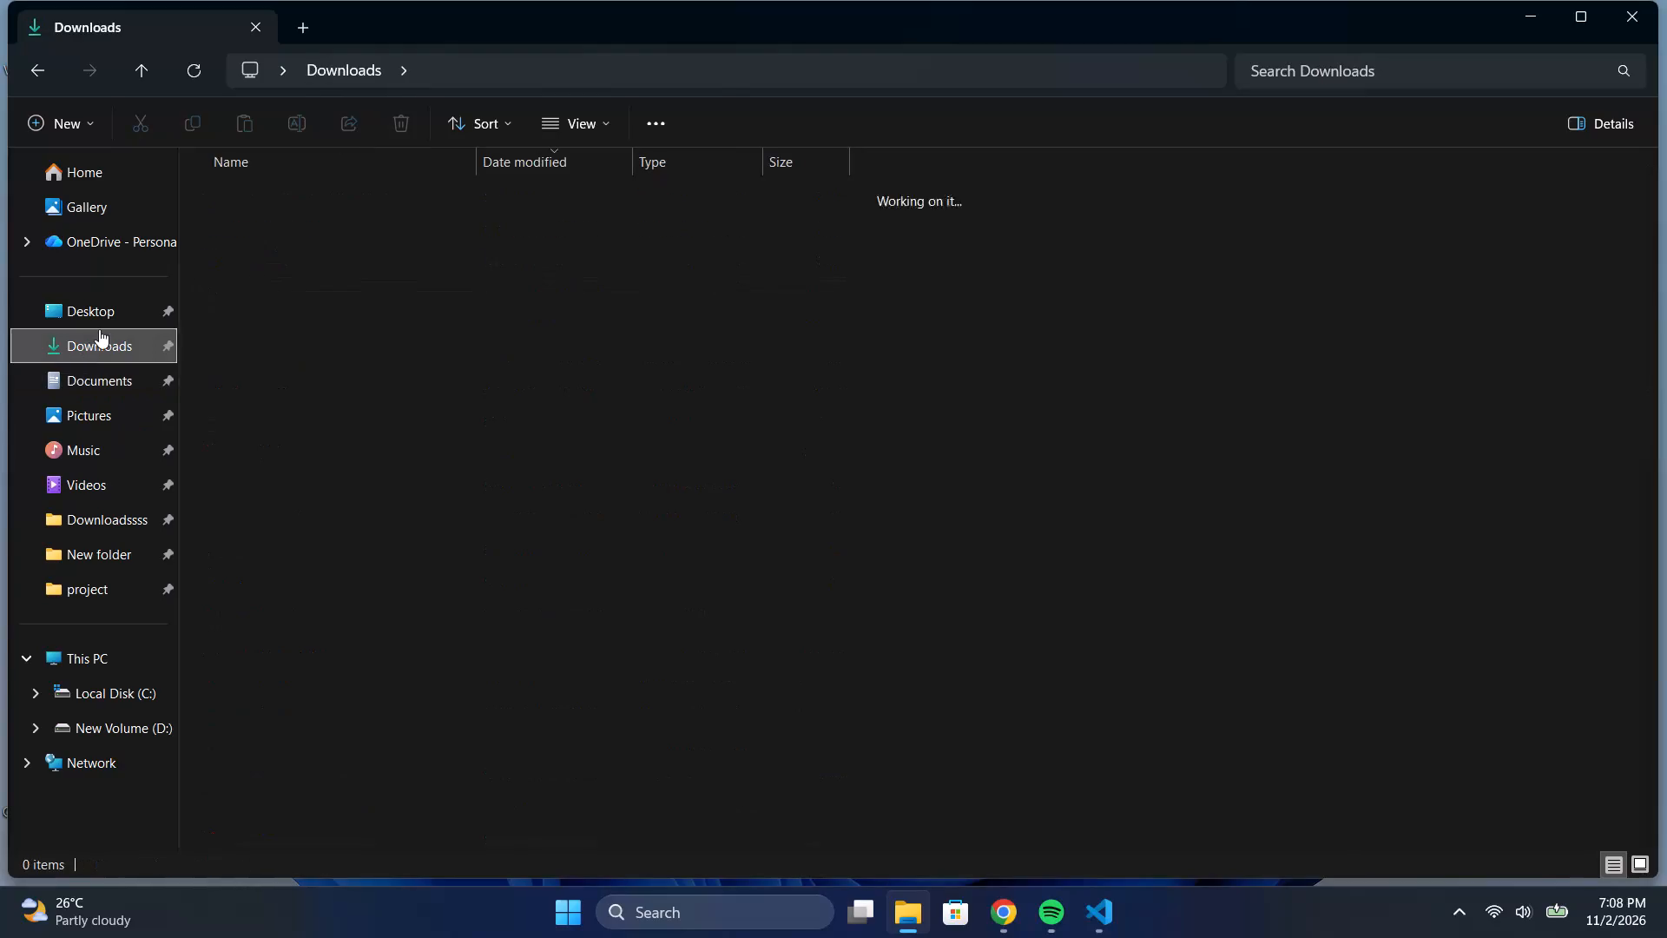
# Open the TEMPERATURE CONVERSION Word document from the Documents folder.
pyautogui.click(113, 375)
pyautogui.scroll(-7, 536, 358)
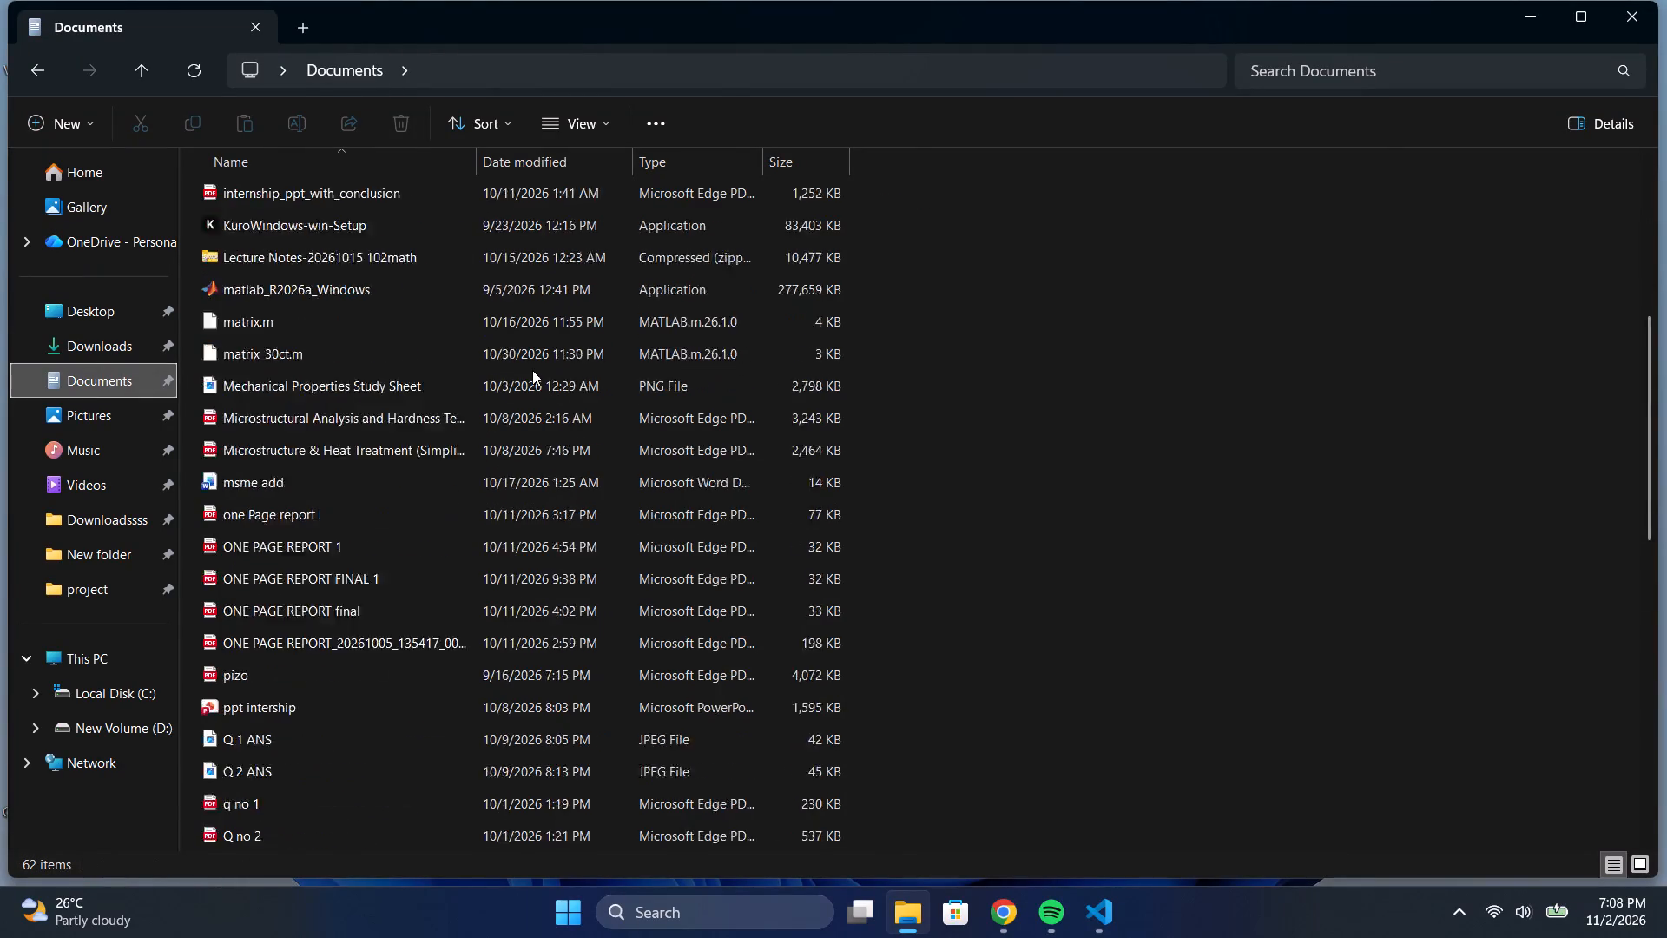
pyautogui.scroll(-11, 532, 370)
pyautogui.doubleClick(394, 734)
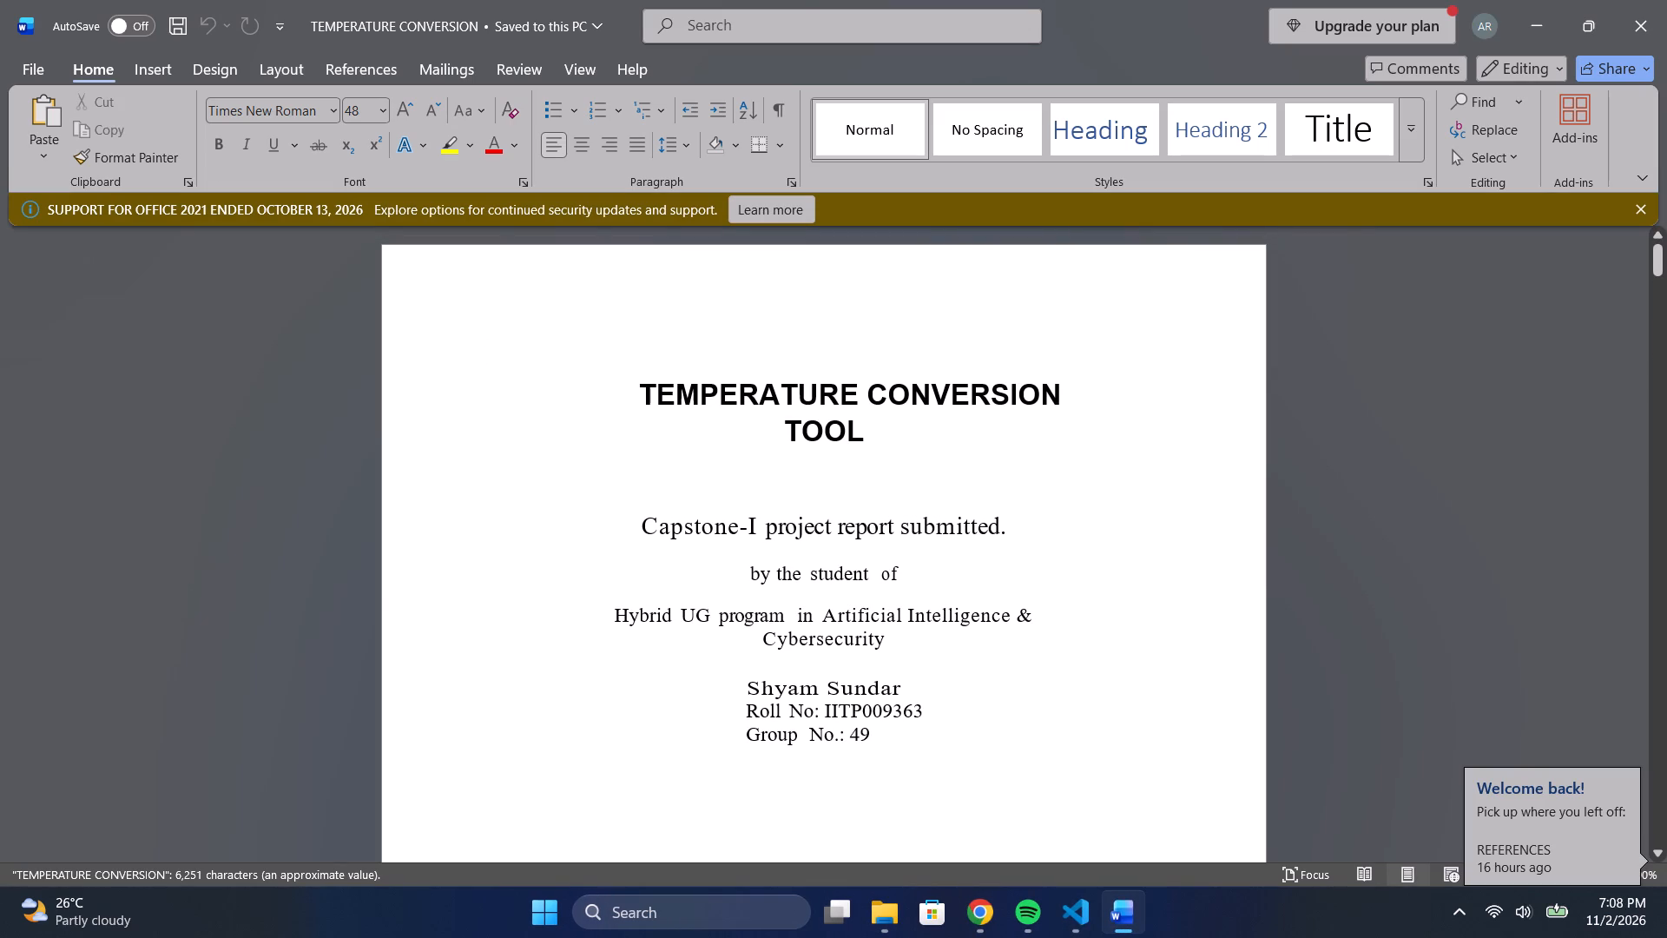
# Delete the Team Work heading and its paragraph below the Summary of the Project text.
pyautogui.scroll(-10, 893, 377)
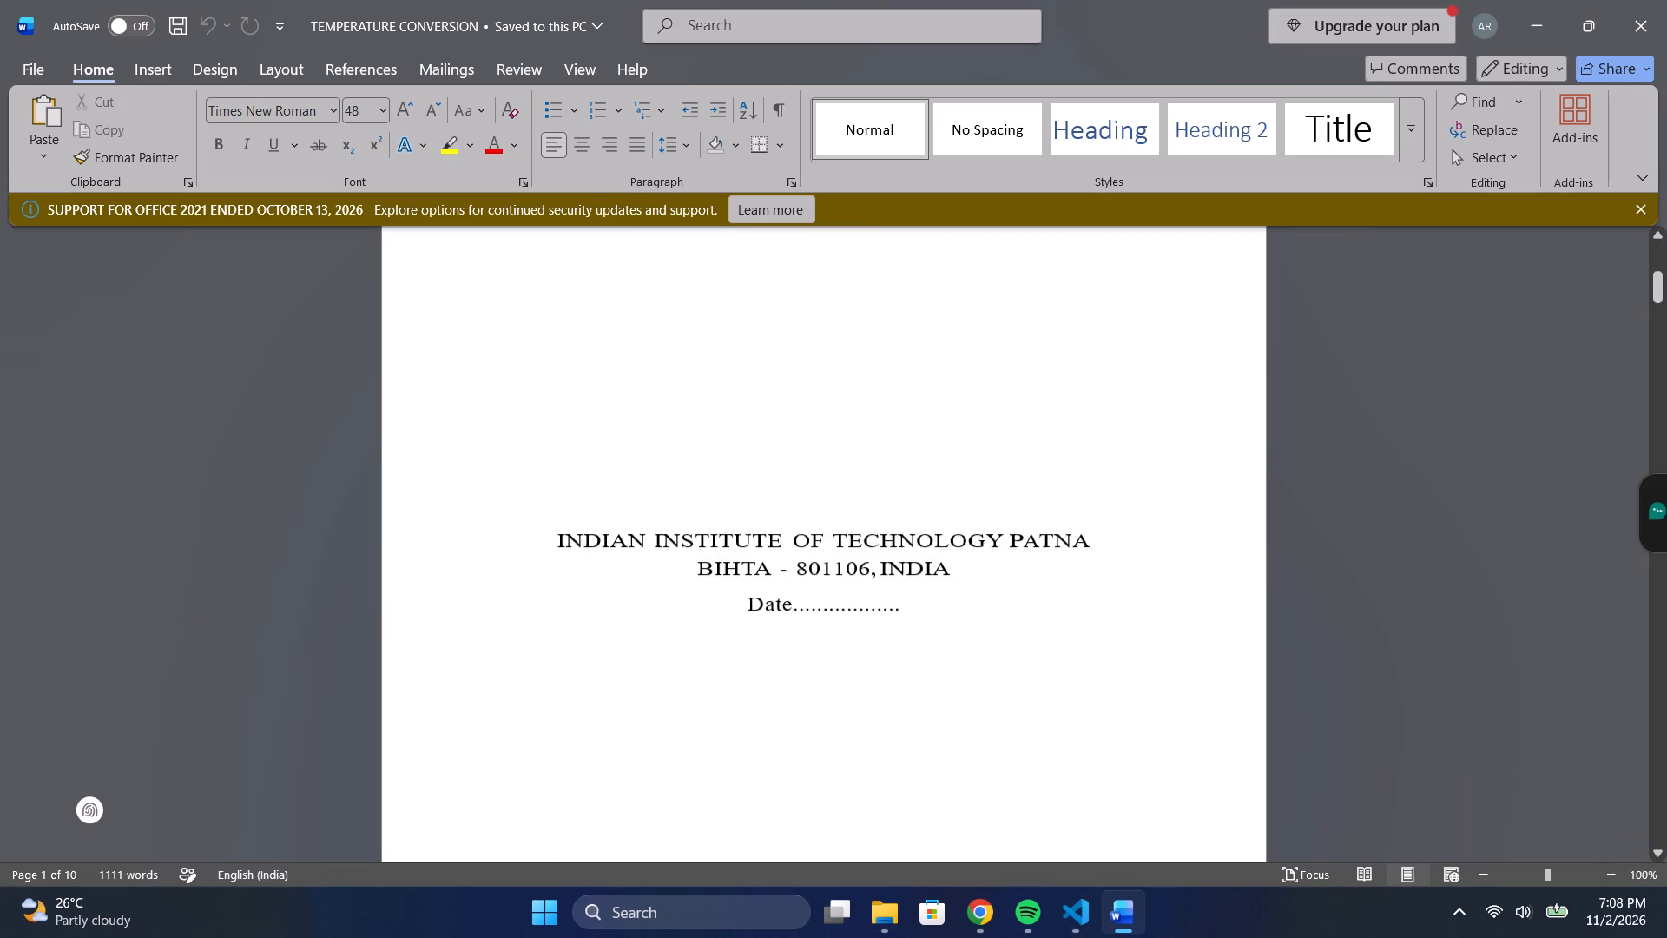
pyautogui.scroll(-17, 893, 377)
pyautogui.scroll(-7, 893, 377)
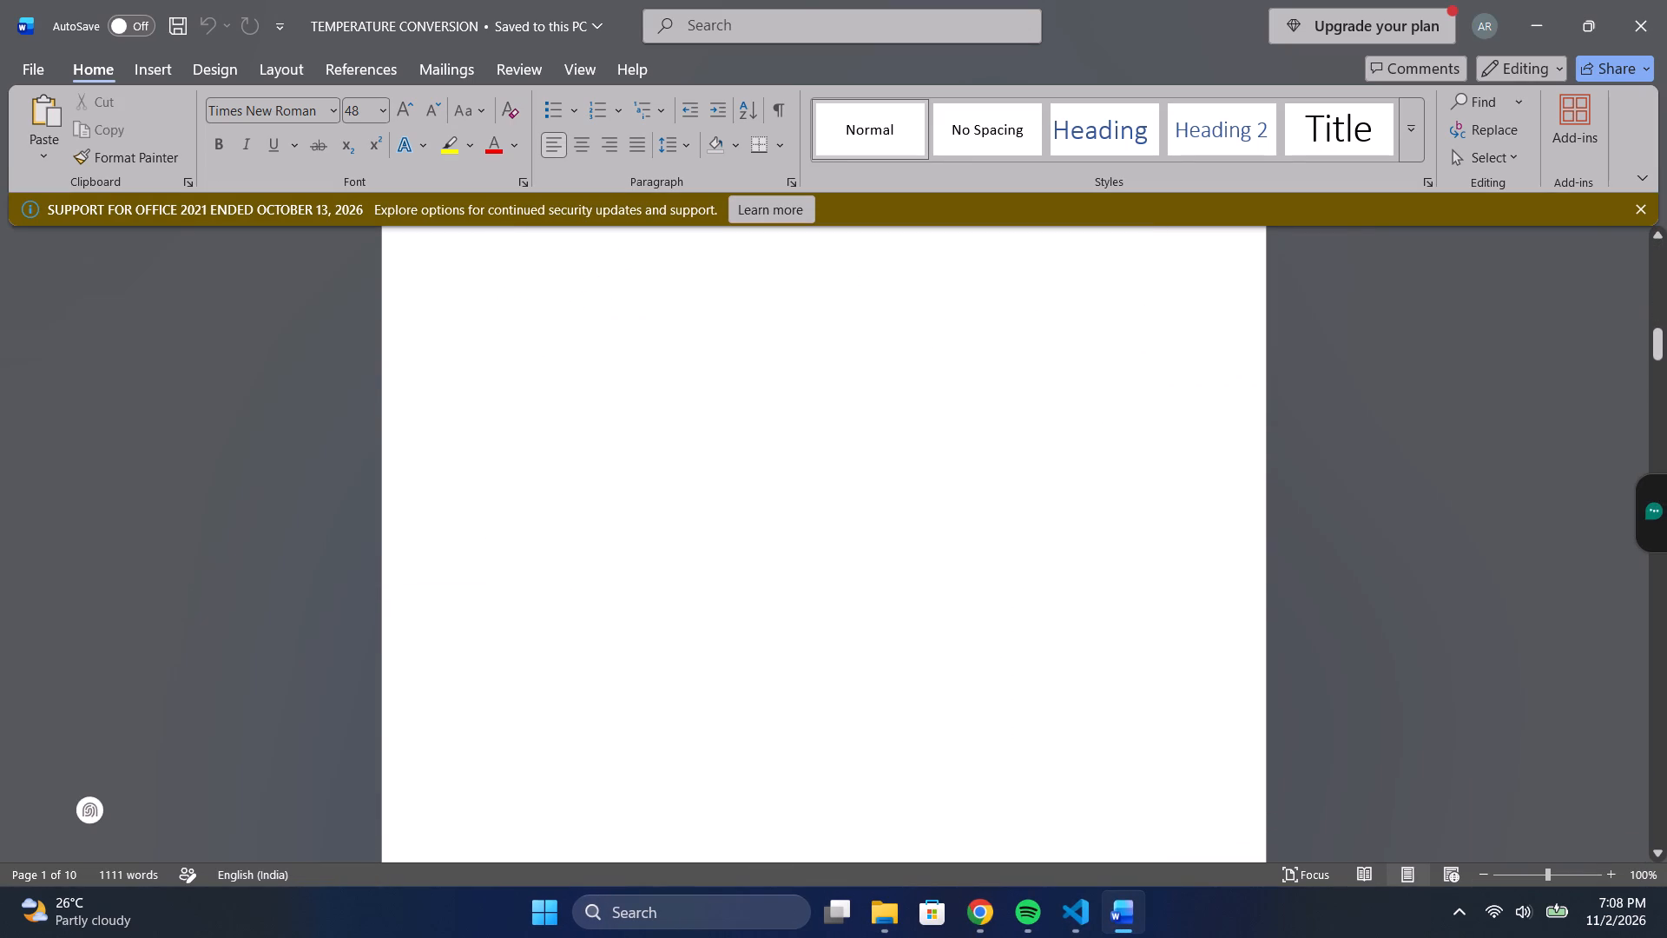
pyautogui.scroll(-16, 893, 372)
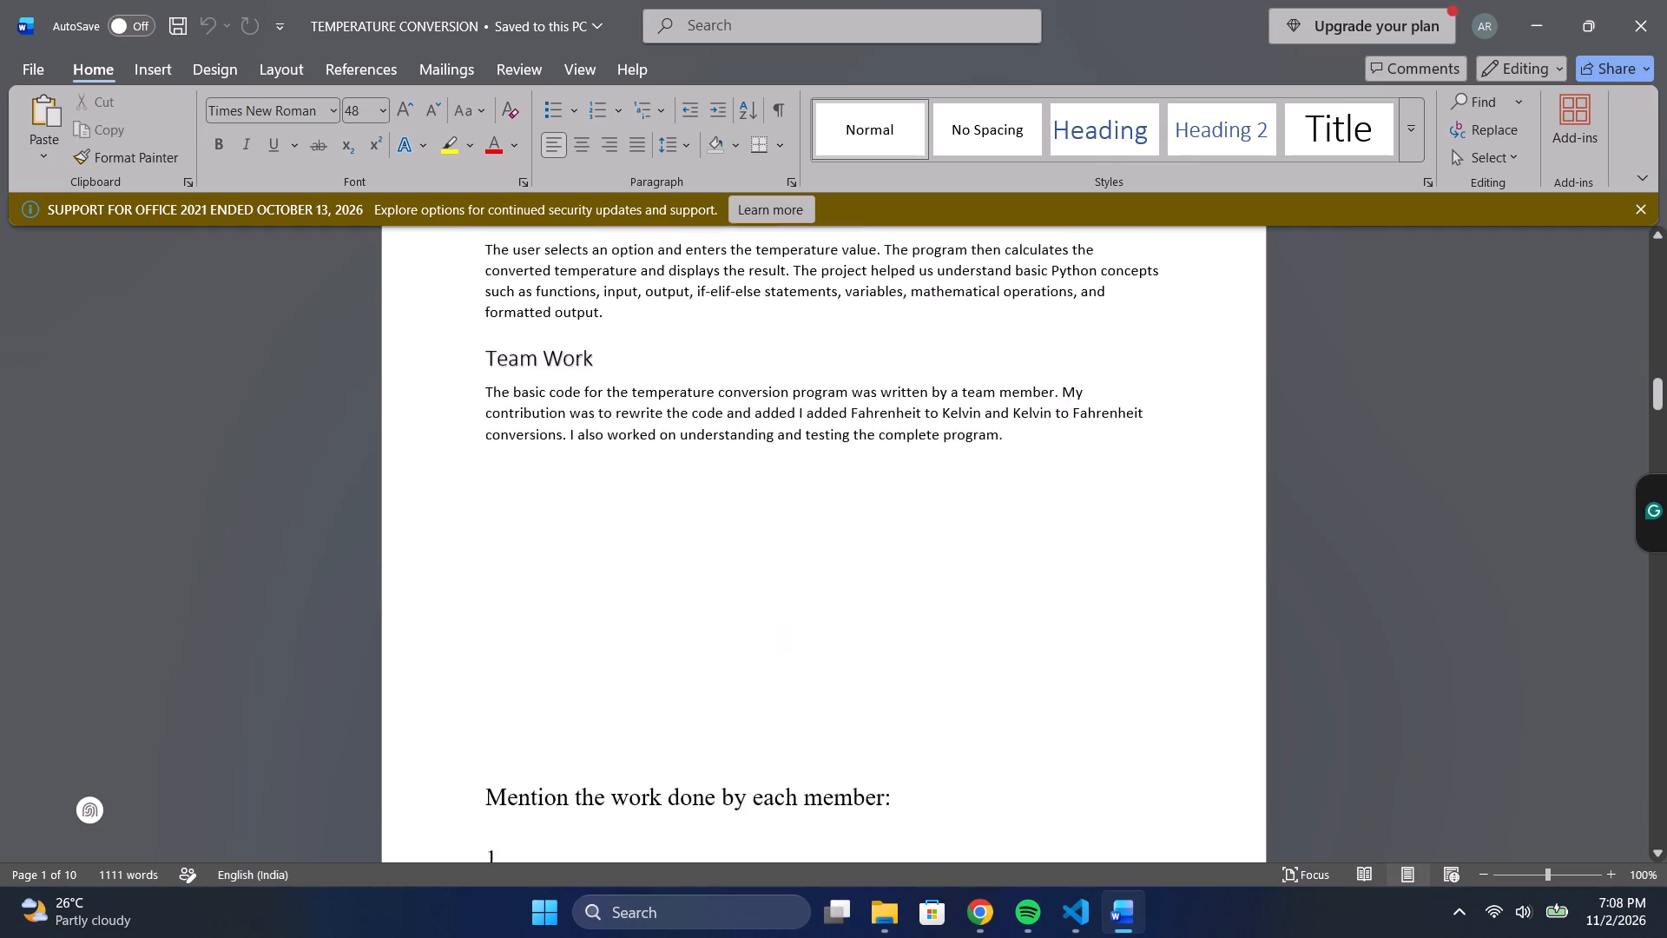
pyautogui.scroll(3, 886, 388)
pyautogui.moveTo(1058, 581); pyautogui.dragTo(573, 485)
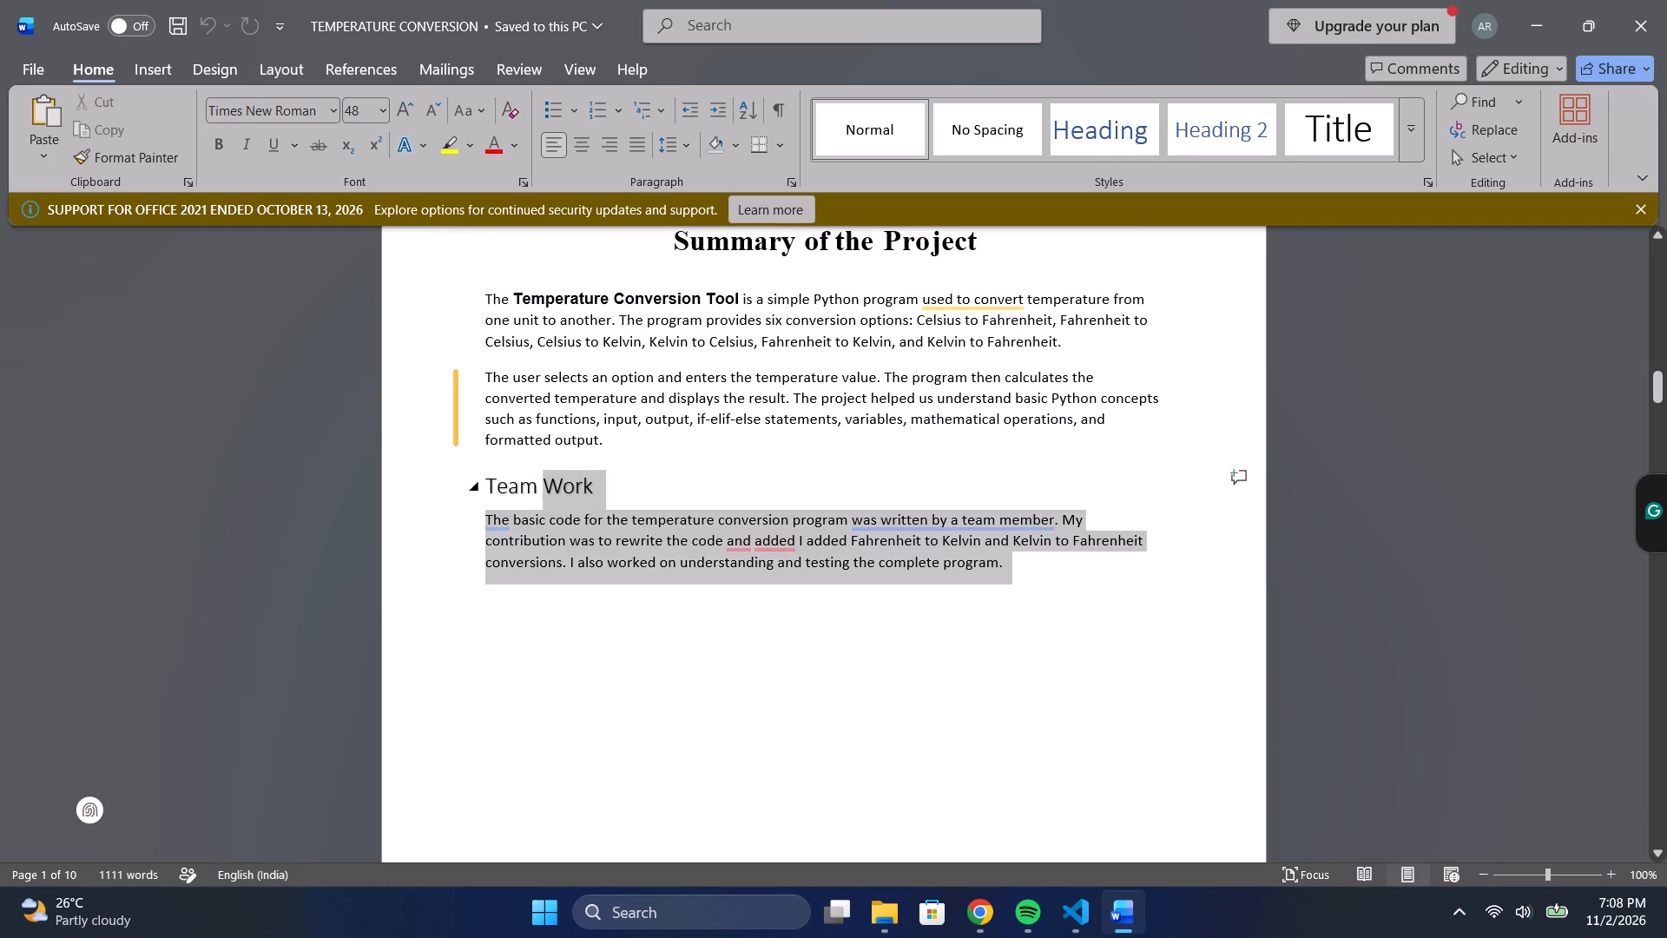
pyautogui.moveTo(573, 485); pyautogui.dragTo(484, 482)
pyautogui.press('BackSpace')
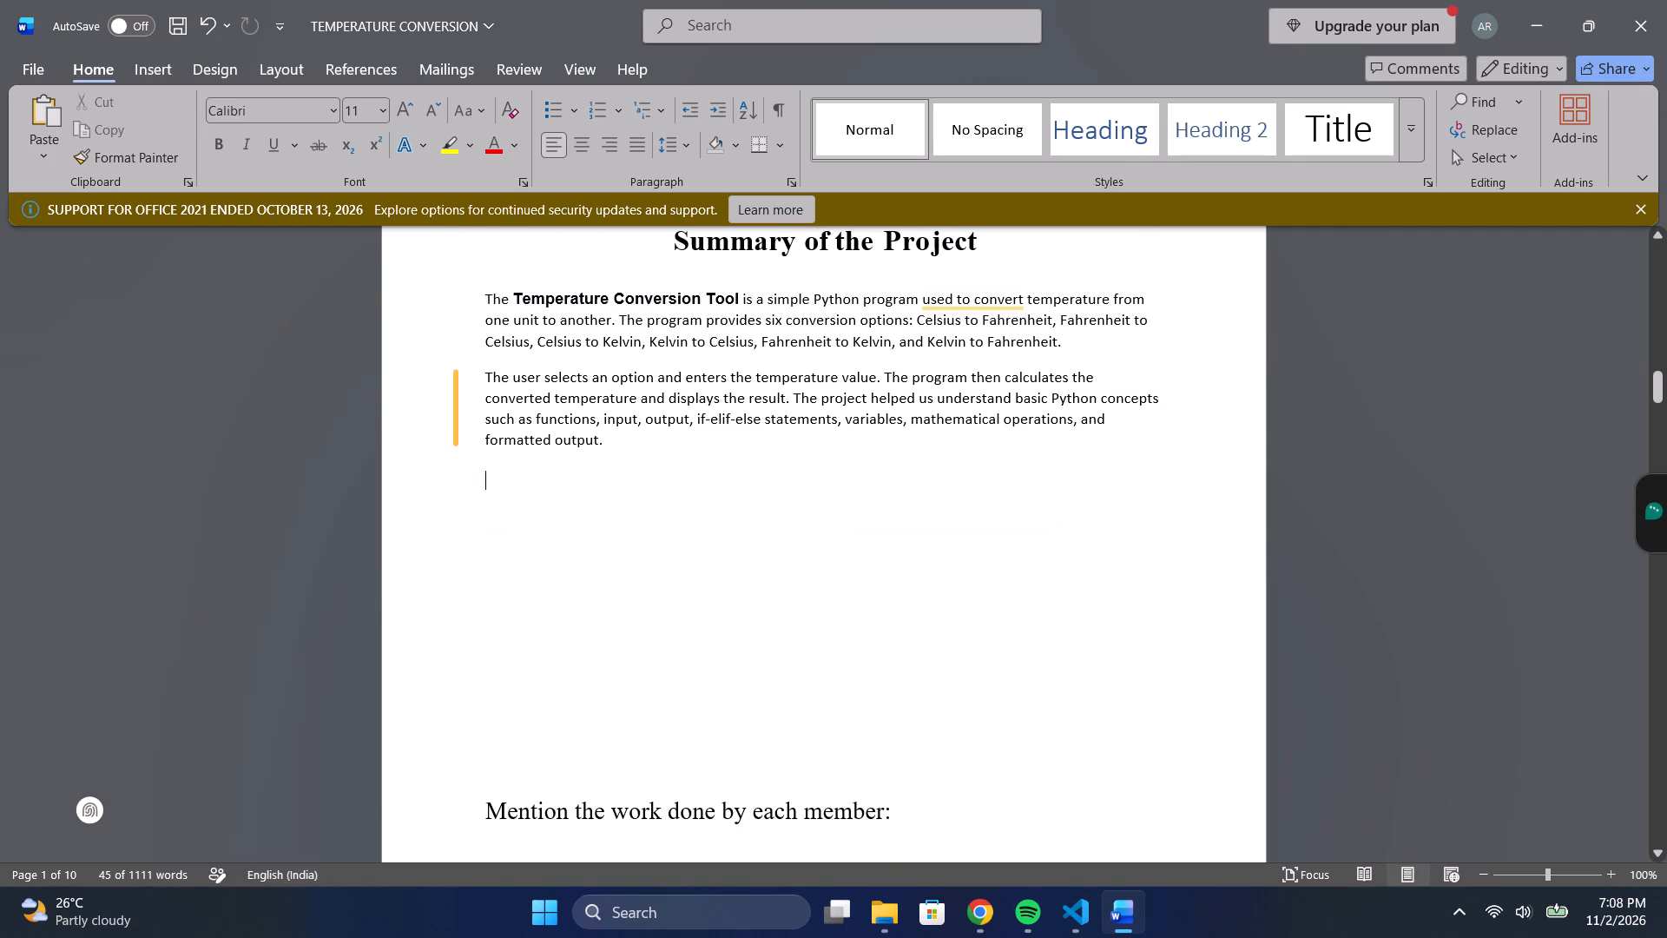
# Insert blank lines before the CONTENTS heading so the contents list starts on a new page.
pyautogui.scroll(-11, 818, 563)
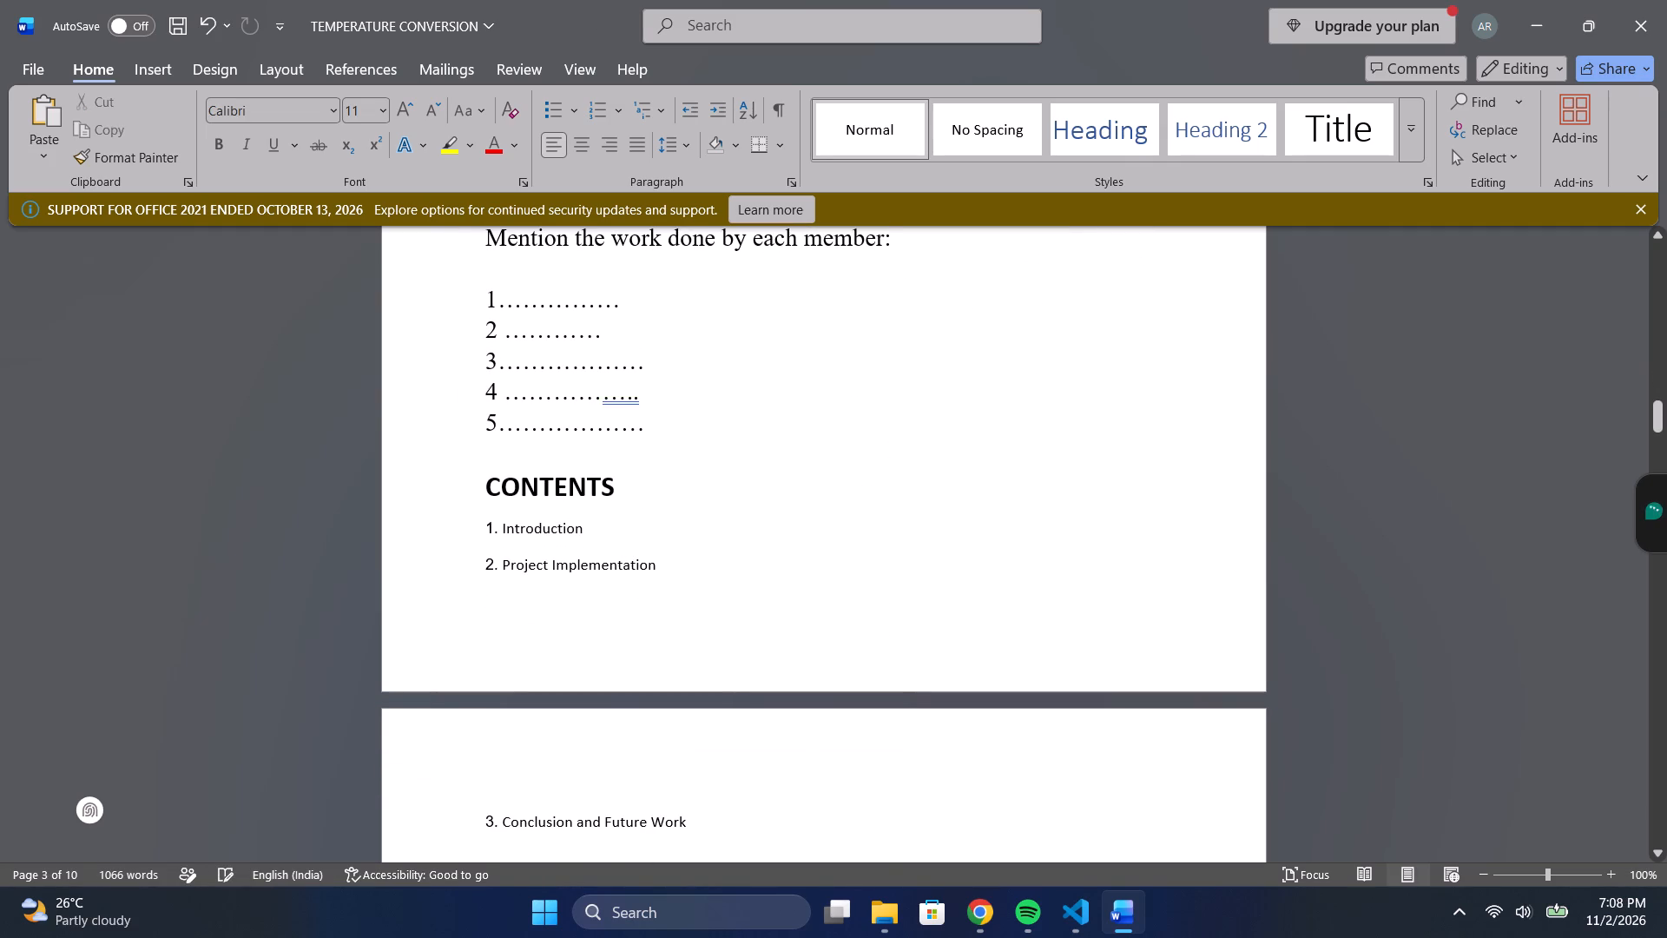
pyautogui.scroll(-3, 735, 609)
pyautogui.scroll(-20, 735, 609)
pyautogui.scroll(-3, 735, 609)
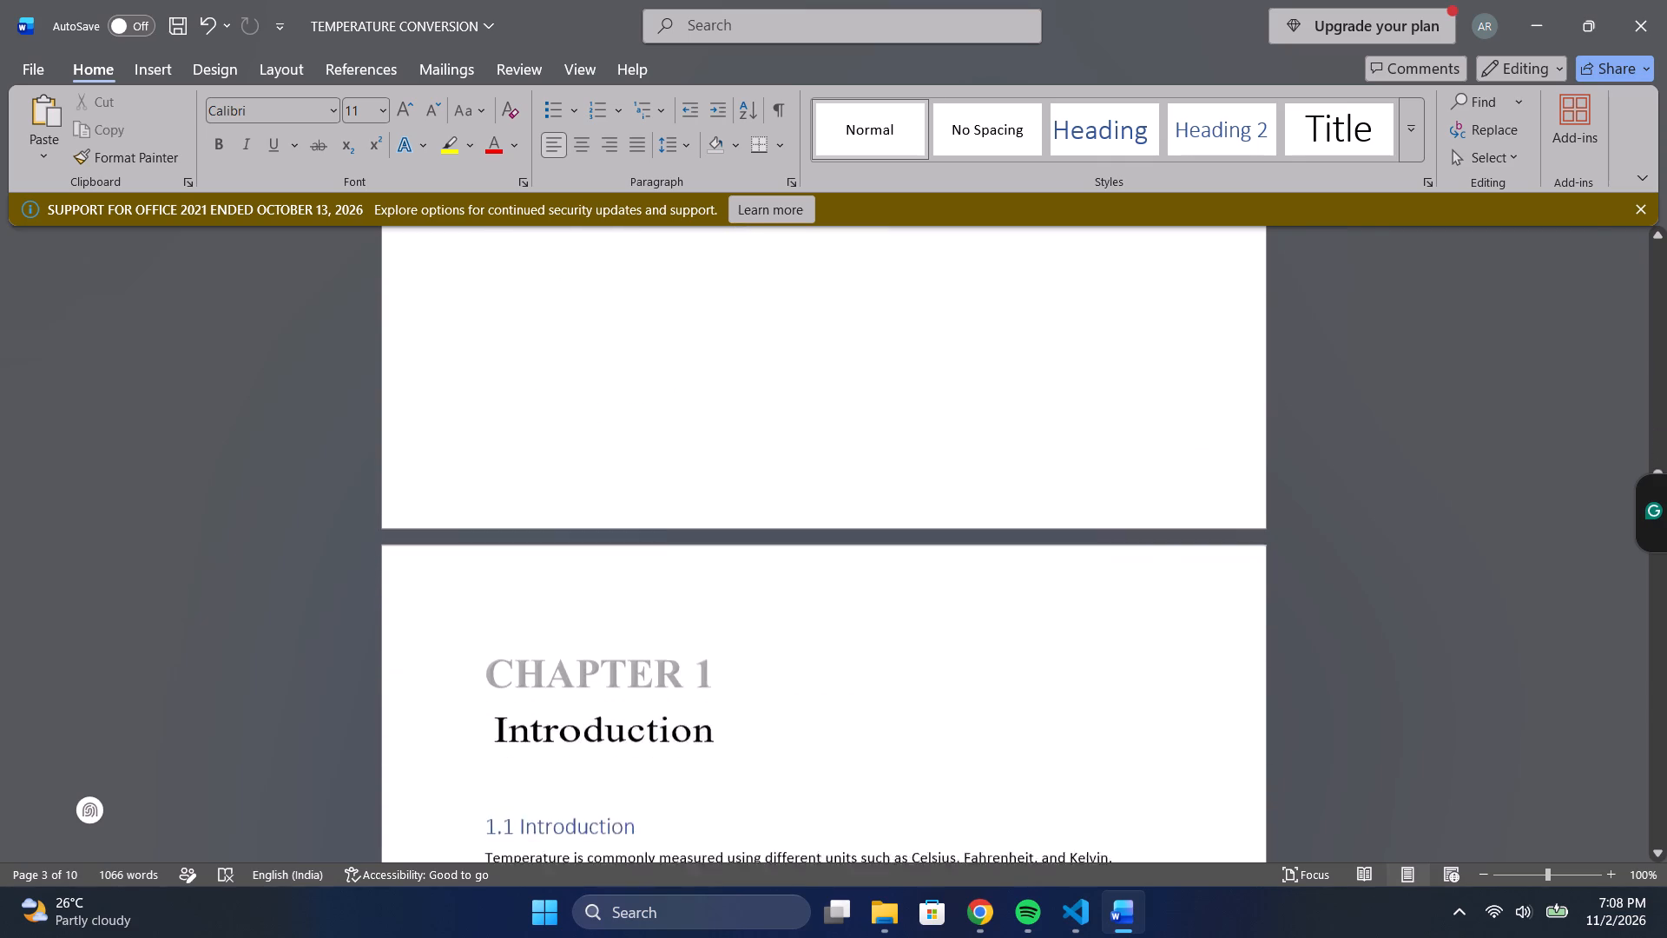
pyautogui.scroll(-3, 735, 609)
pyautogui.scroll(20, 735, 609)
pyautogui.scroll(2, 735, 609)
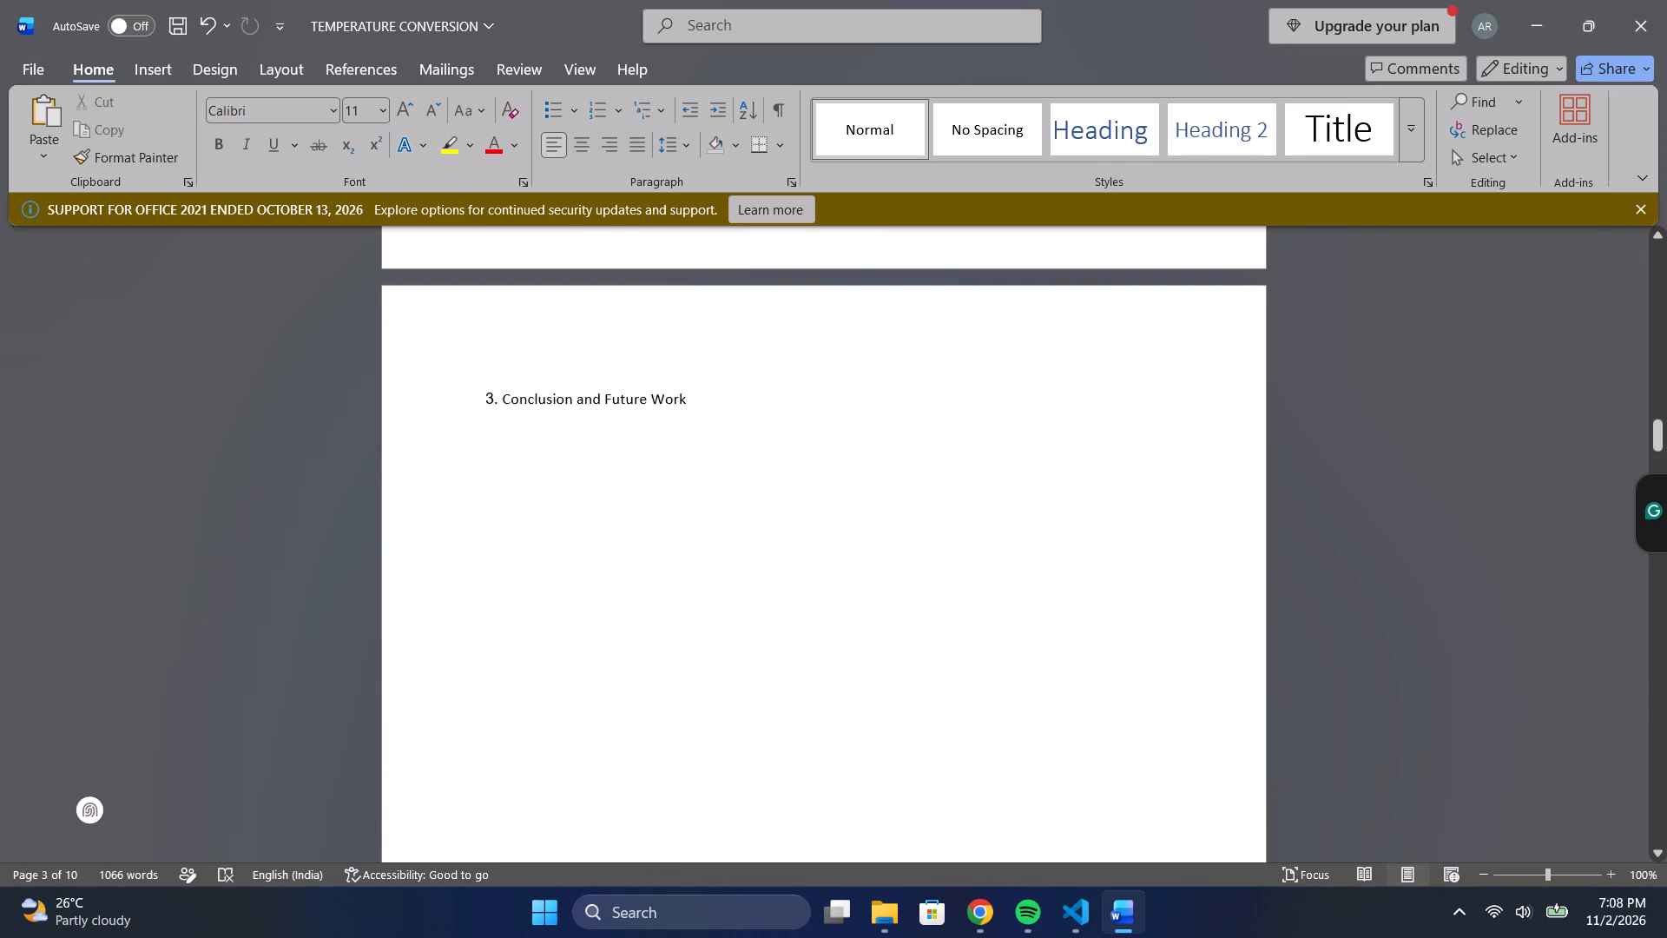
pyautogui.scroll(9, 736, 610)
pyautogui.click(491, 575)
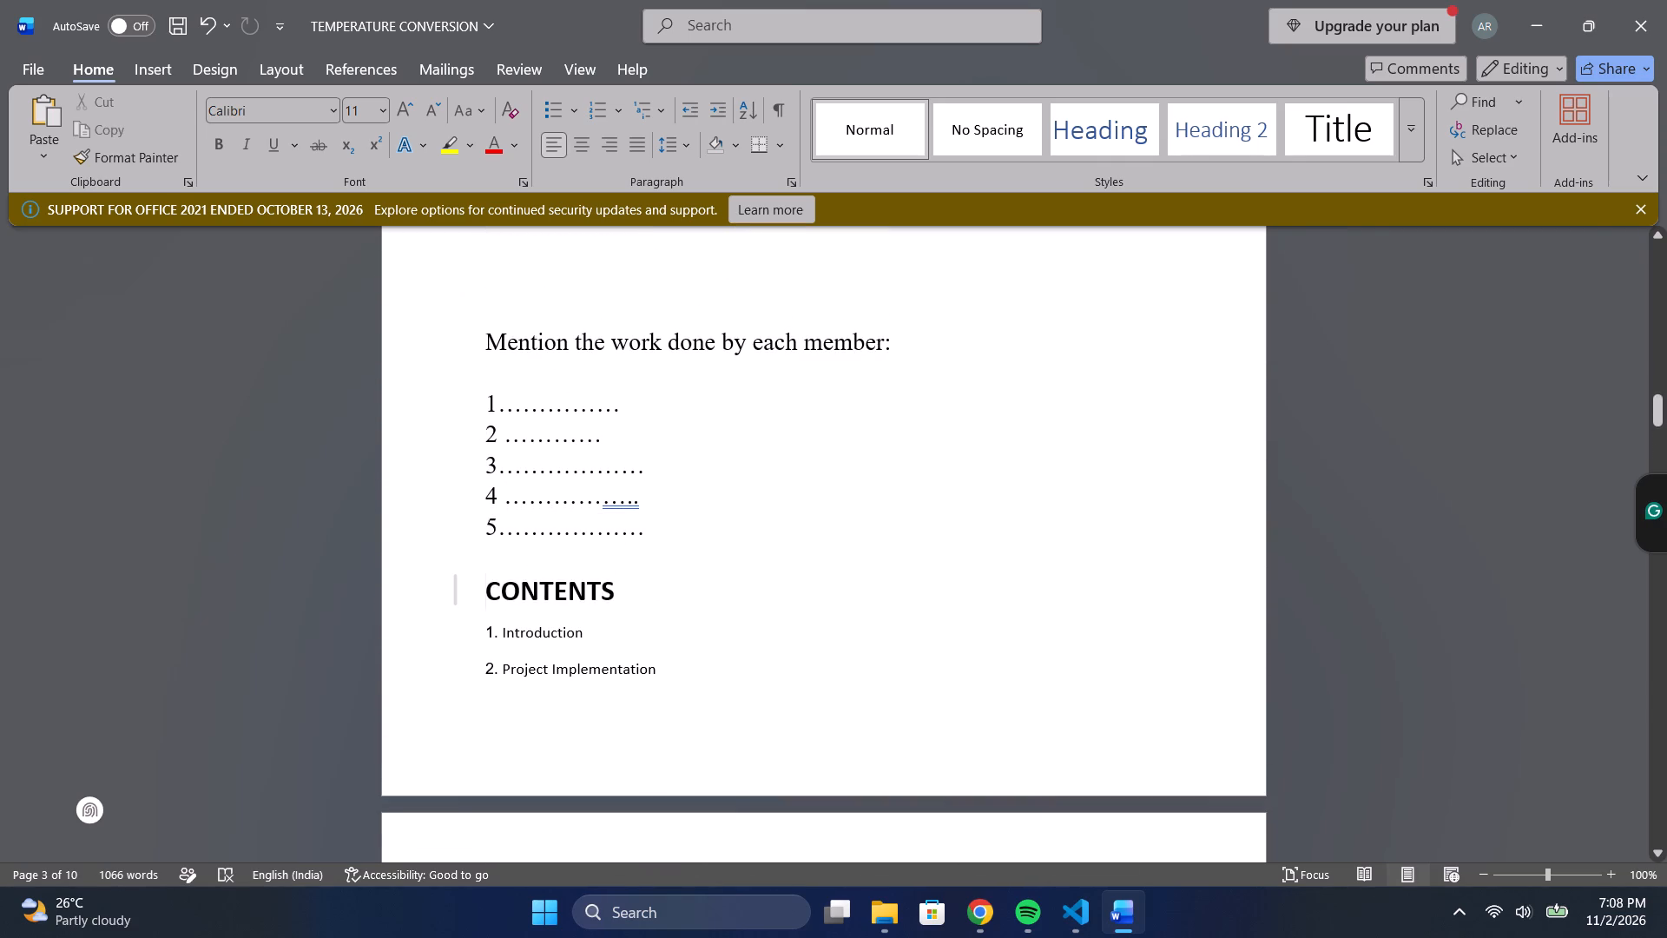
pyautogui.click(489, 576)
pyautogui.click(404, 591)
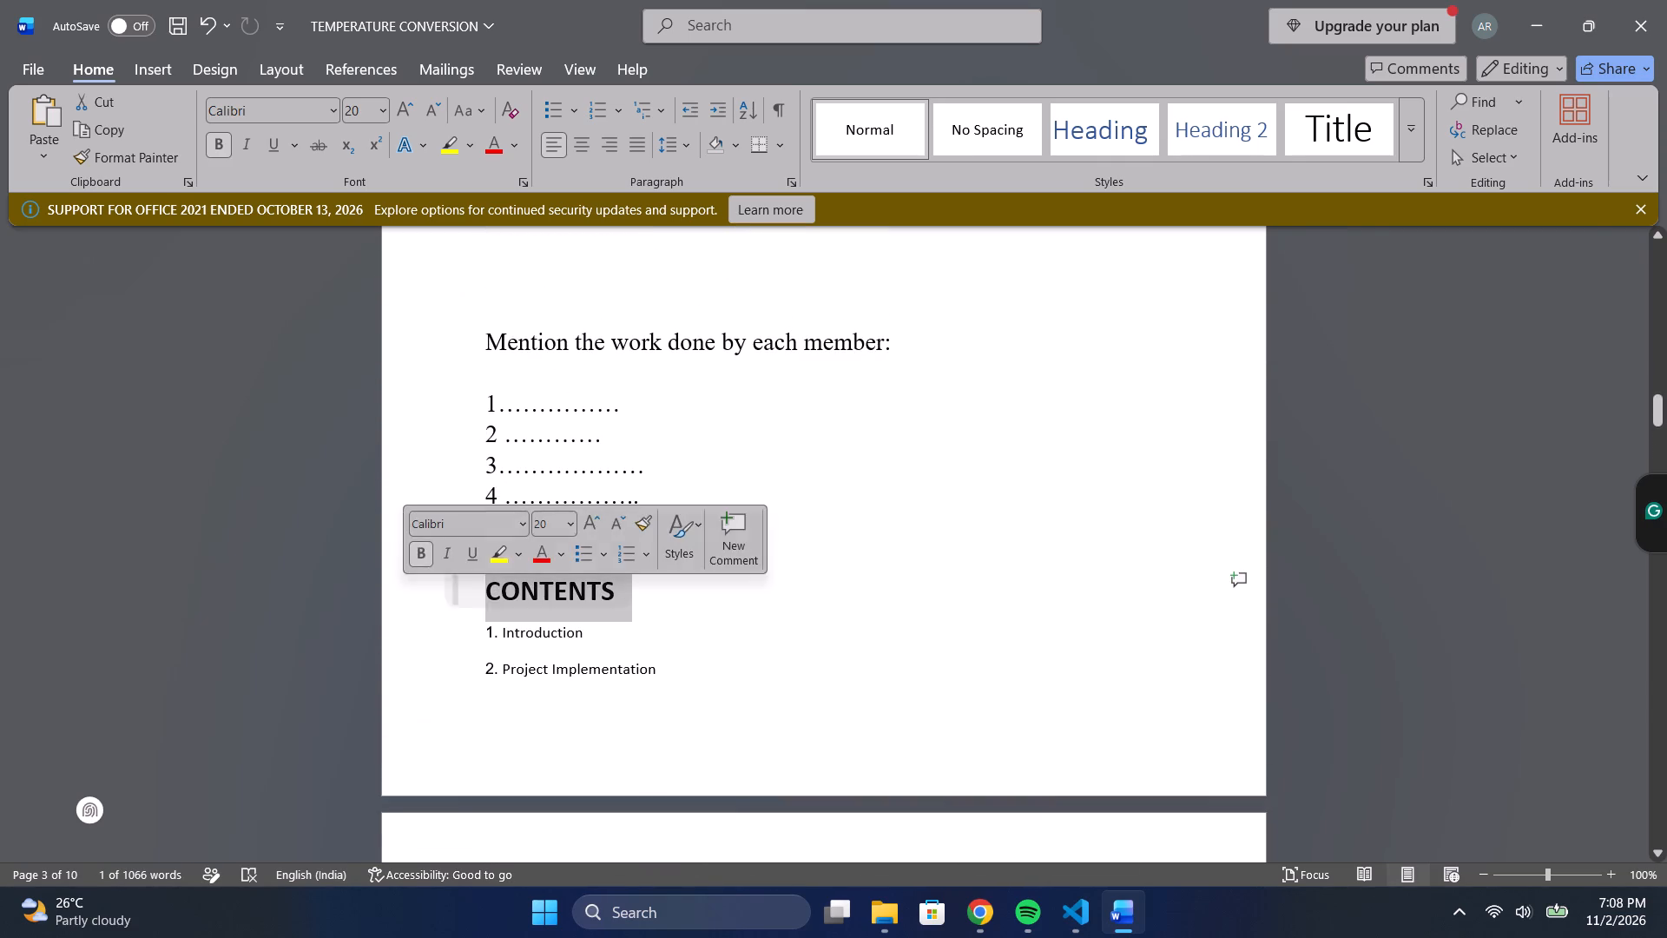
pyautogui.click(491, 619)
pyautogui.press('Return')
pyautogui.press('Return')
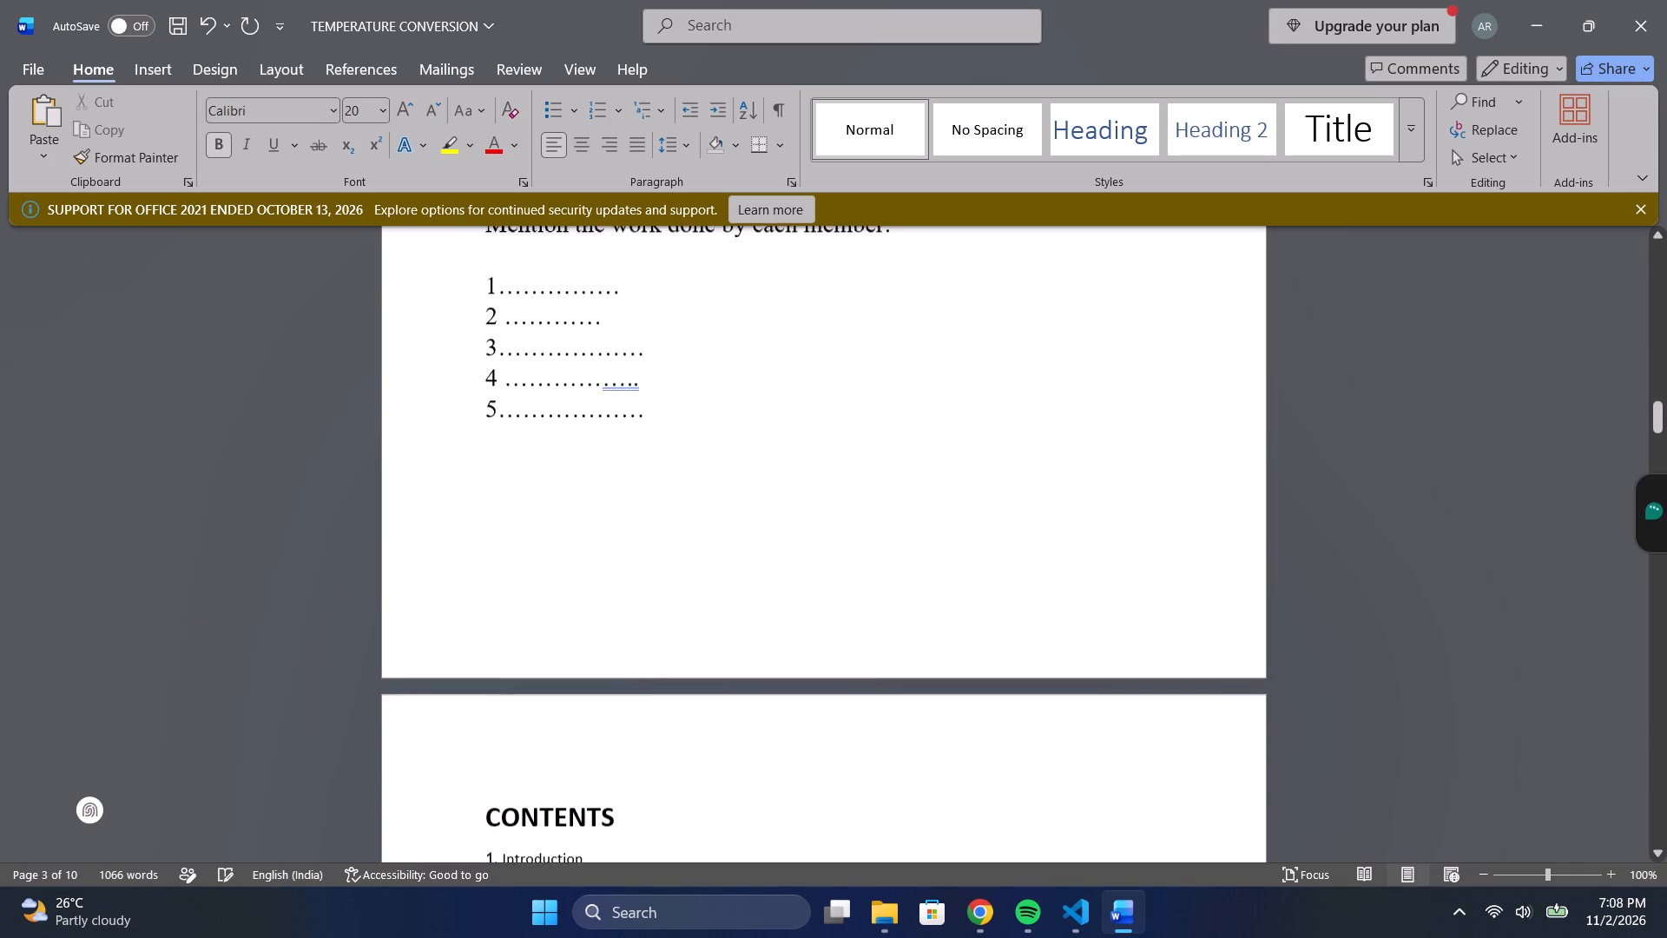
# Review the contents list and Chapter 1, from the introduction to the conversion options table in section 1.4.
pyautogui.scroll(-5, 711, 397)
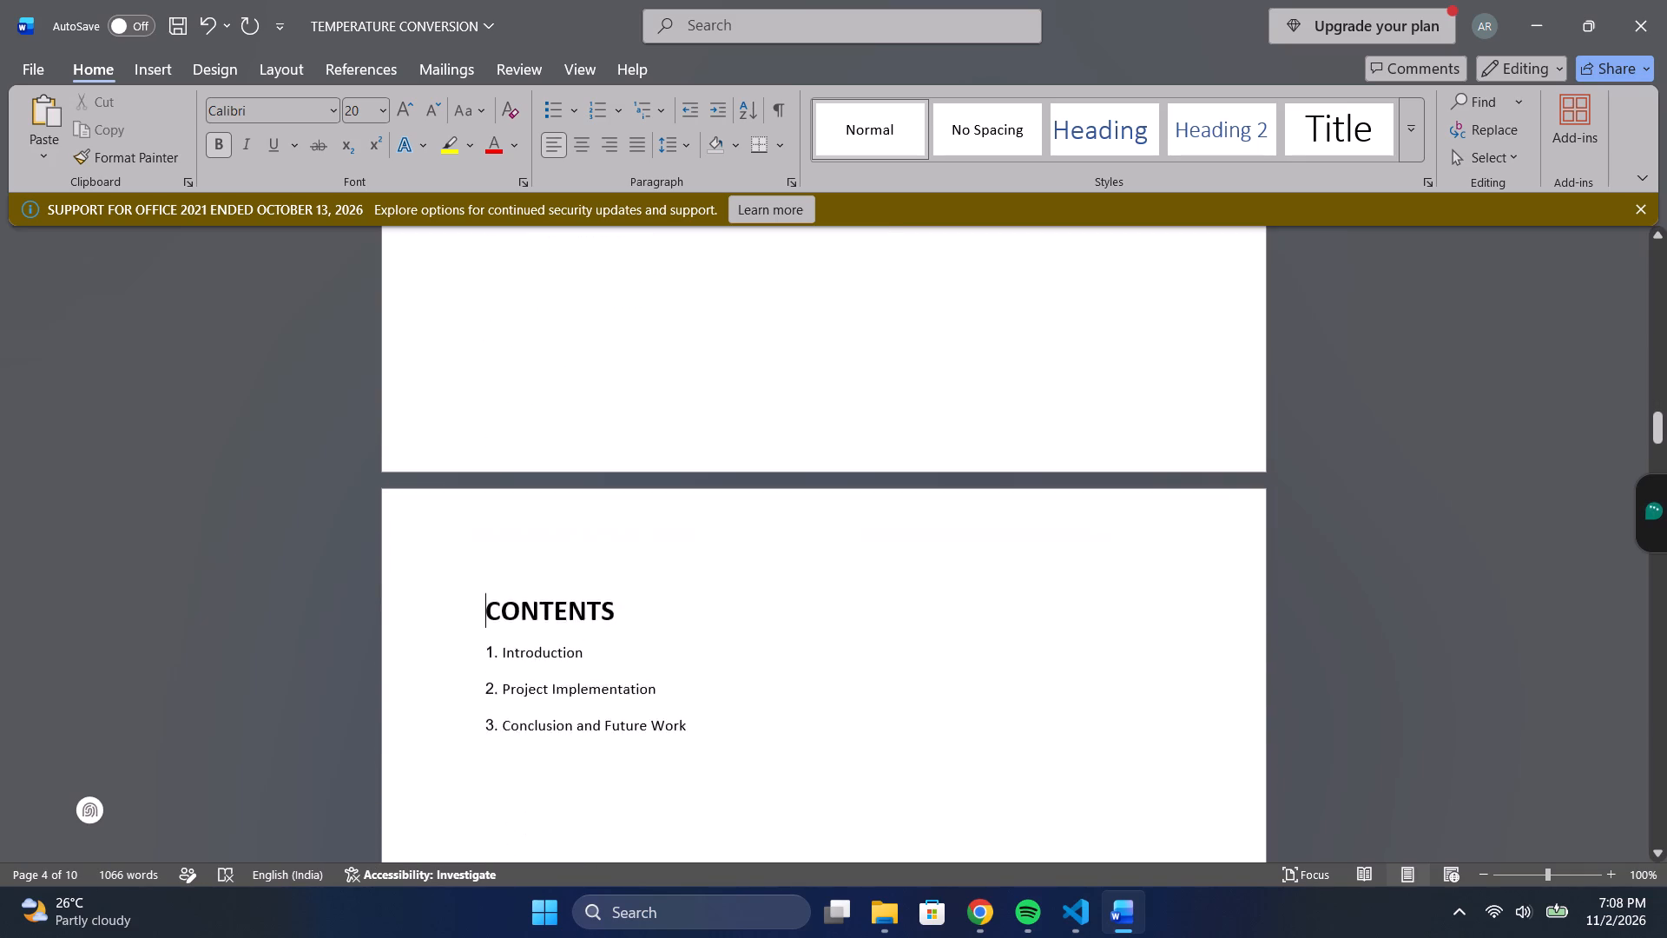
pyautogui.scroll(-10, 704, 406)
pyautogui.scroll(-16, 704, 406)
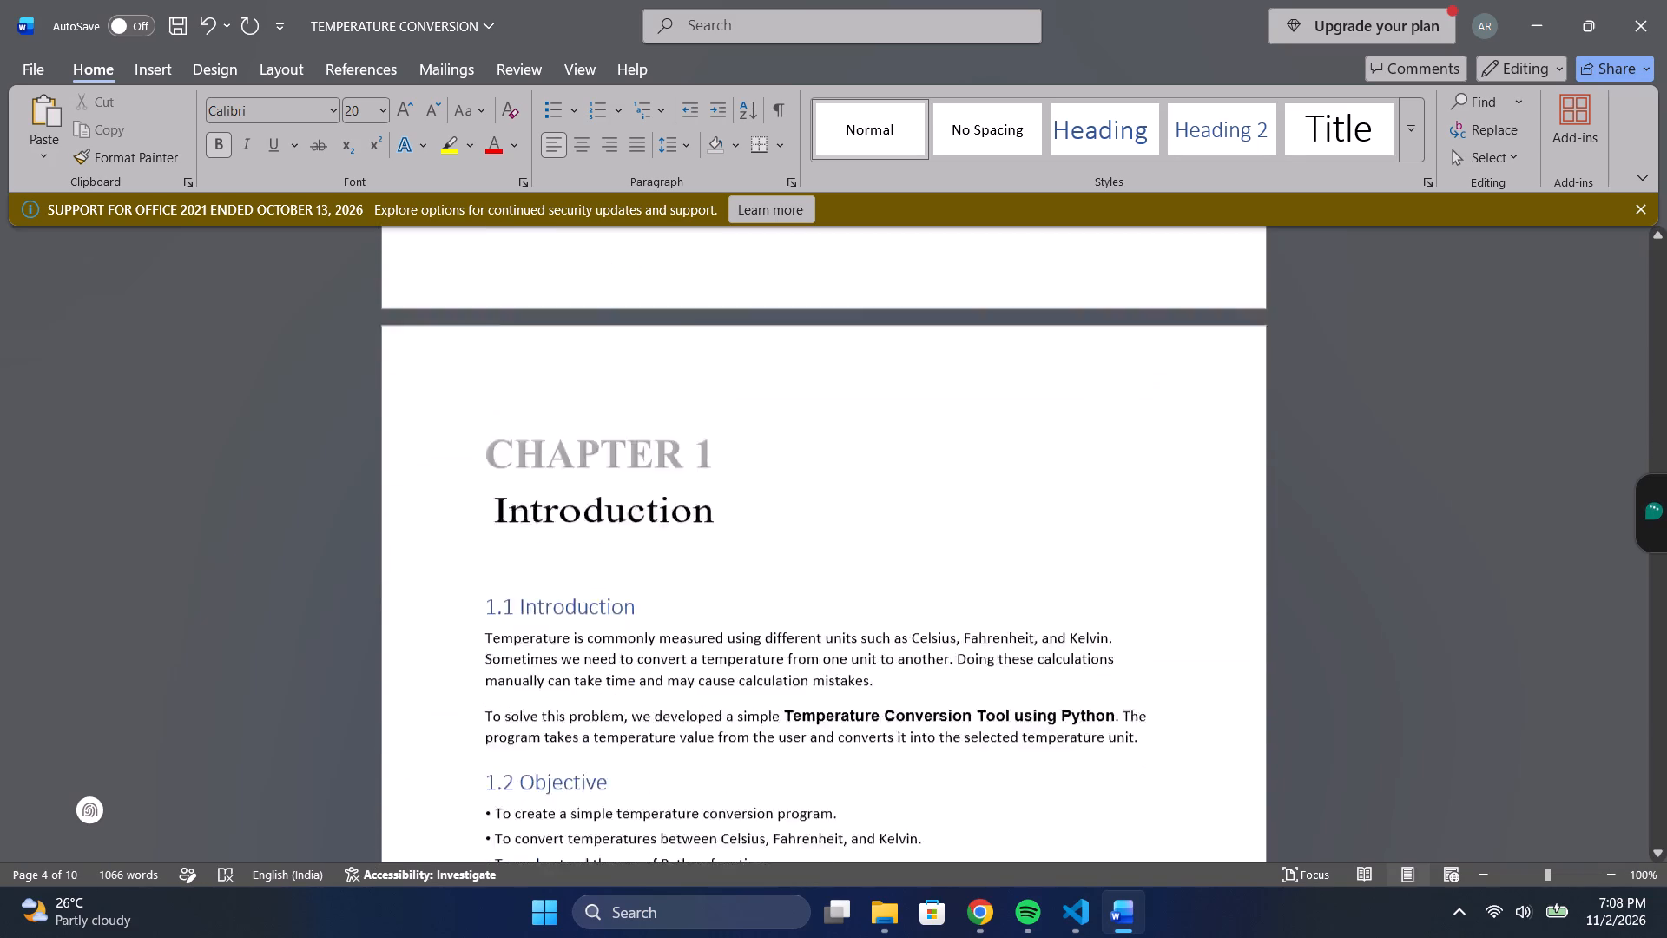
pyautogui.scroll(-3, 699, 445)
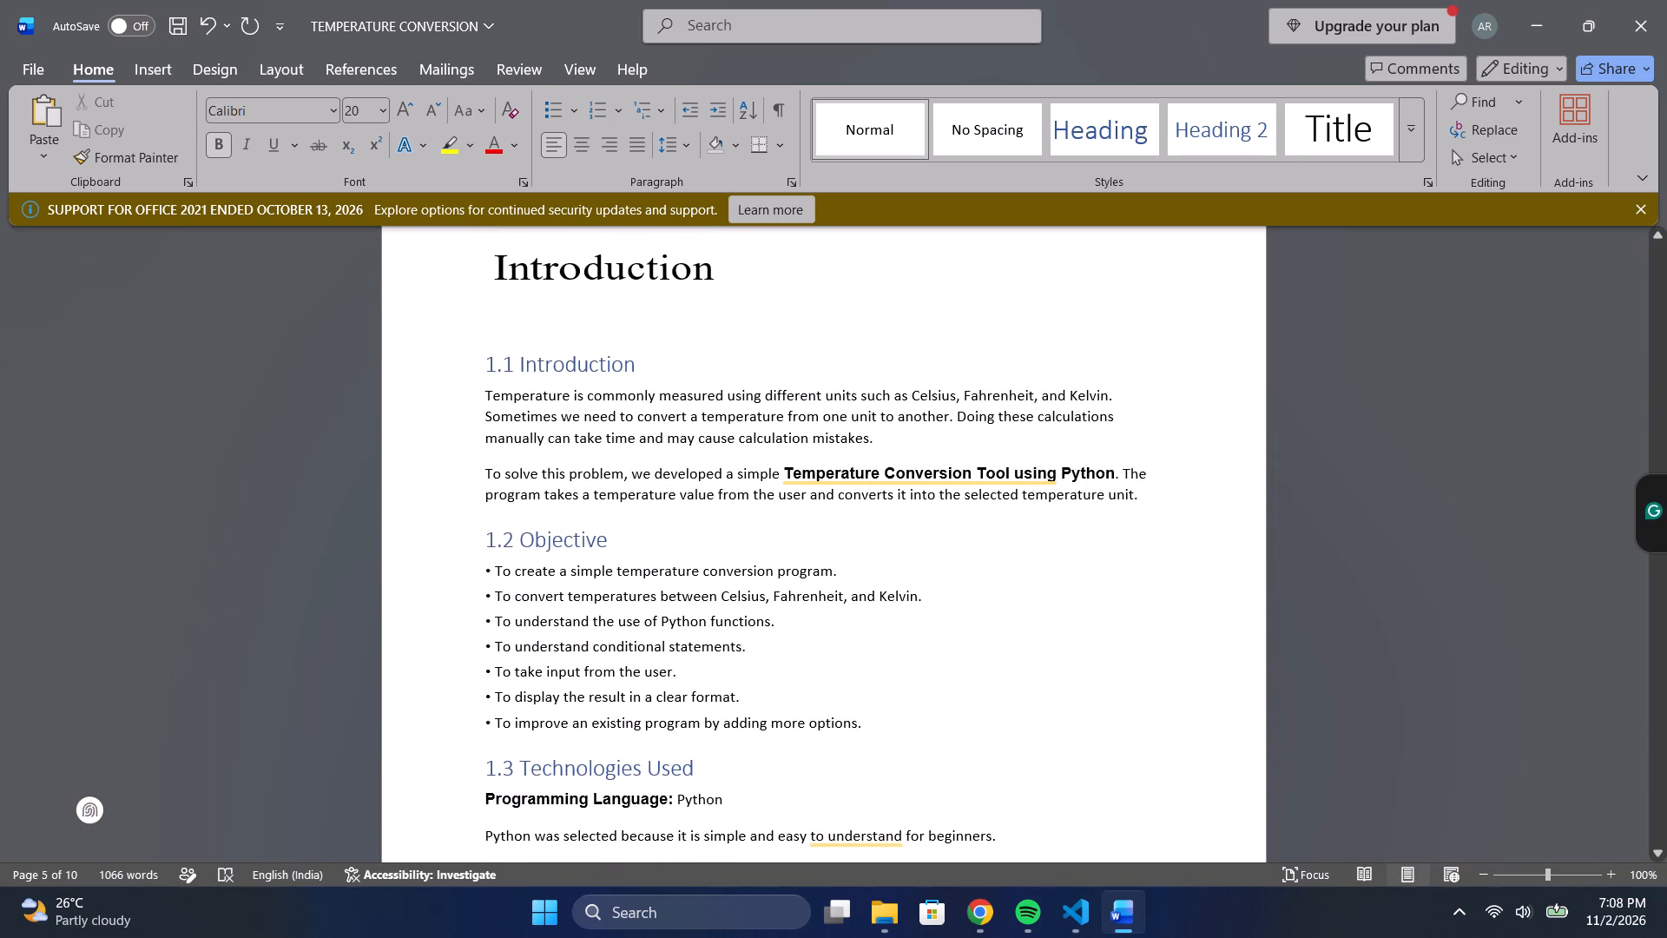
pyautogui.scroll(-9, 699, 445)
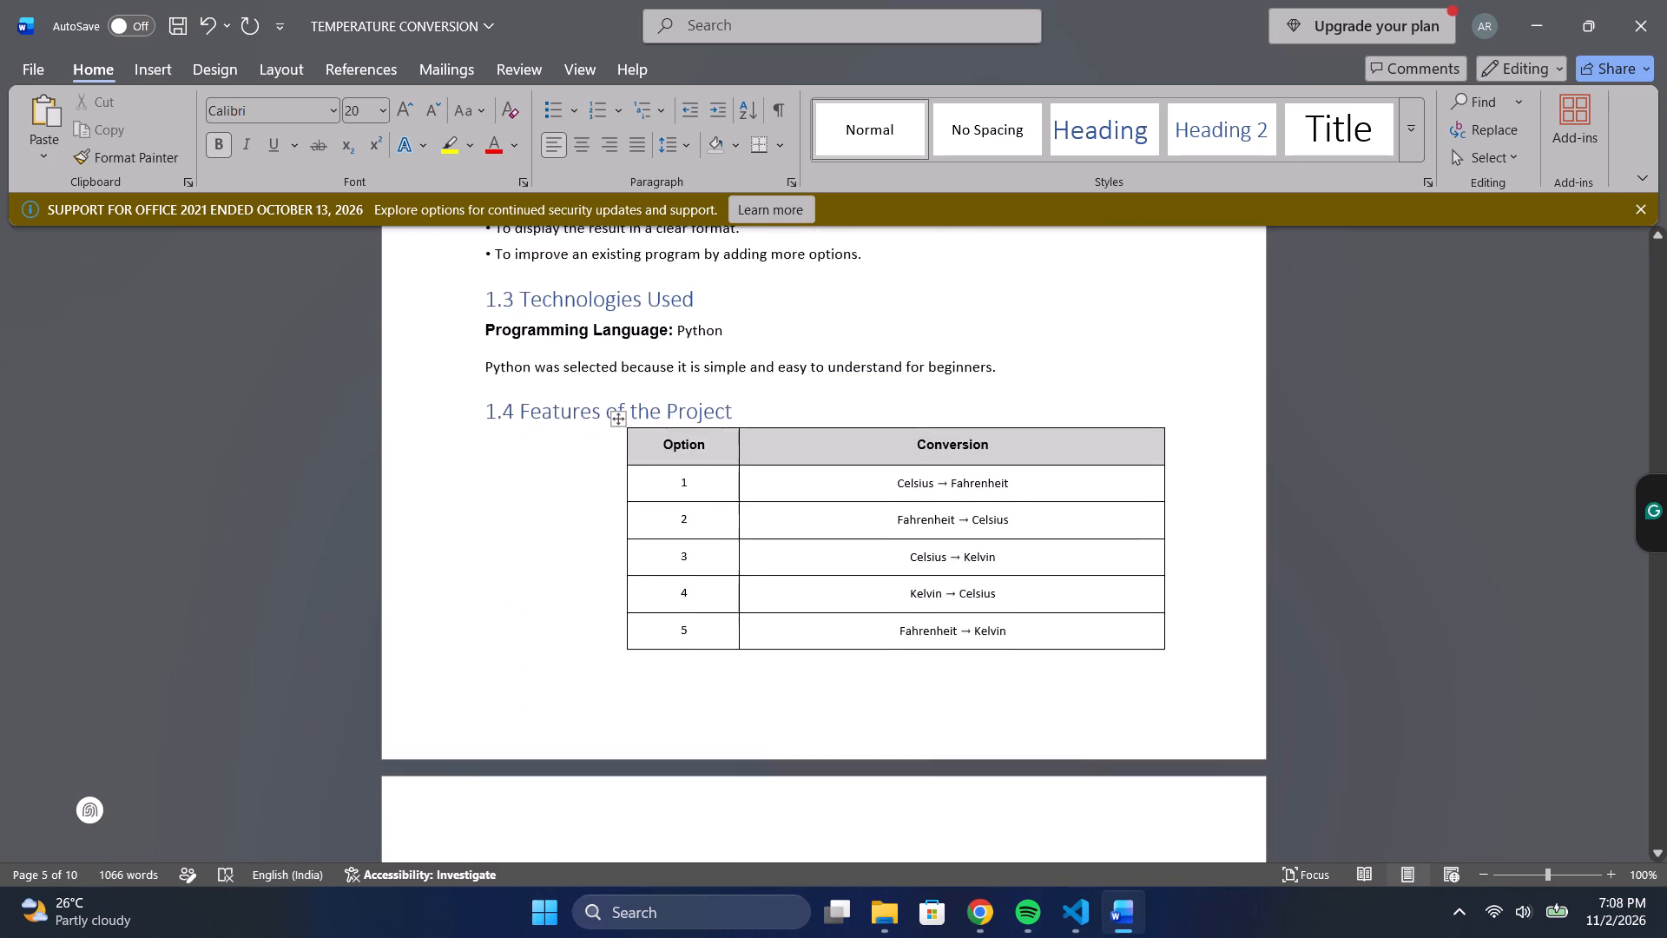
pyautogui.scroll(-11, 699, 445)
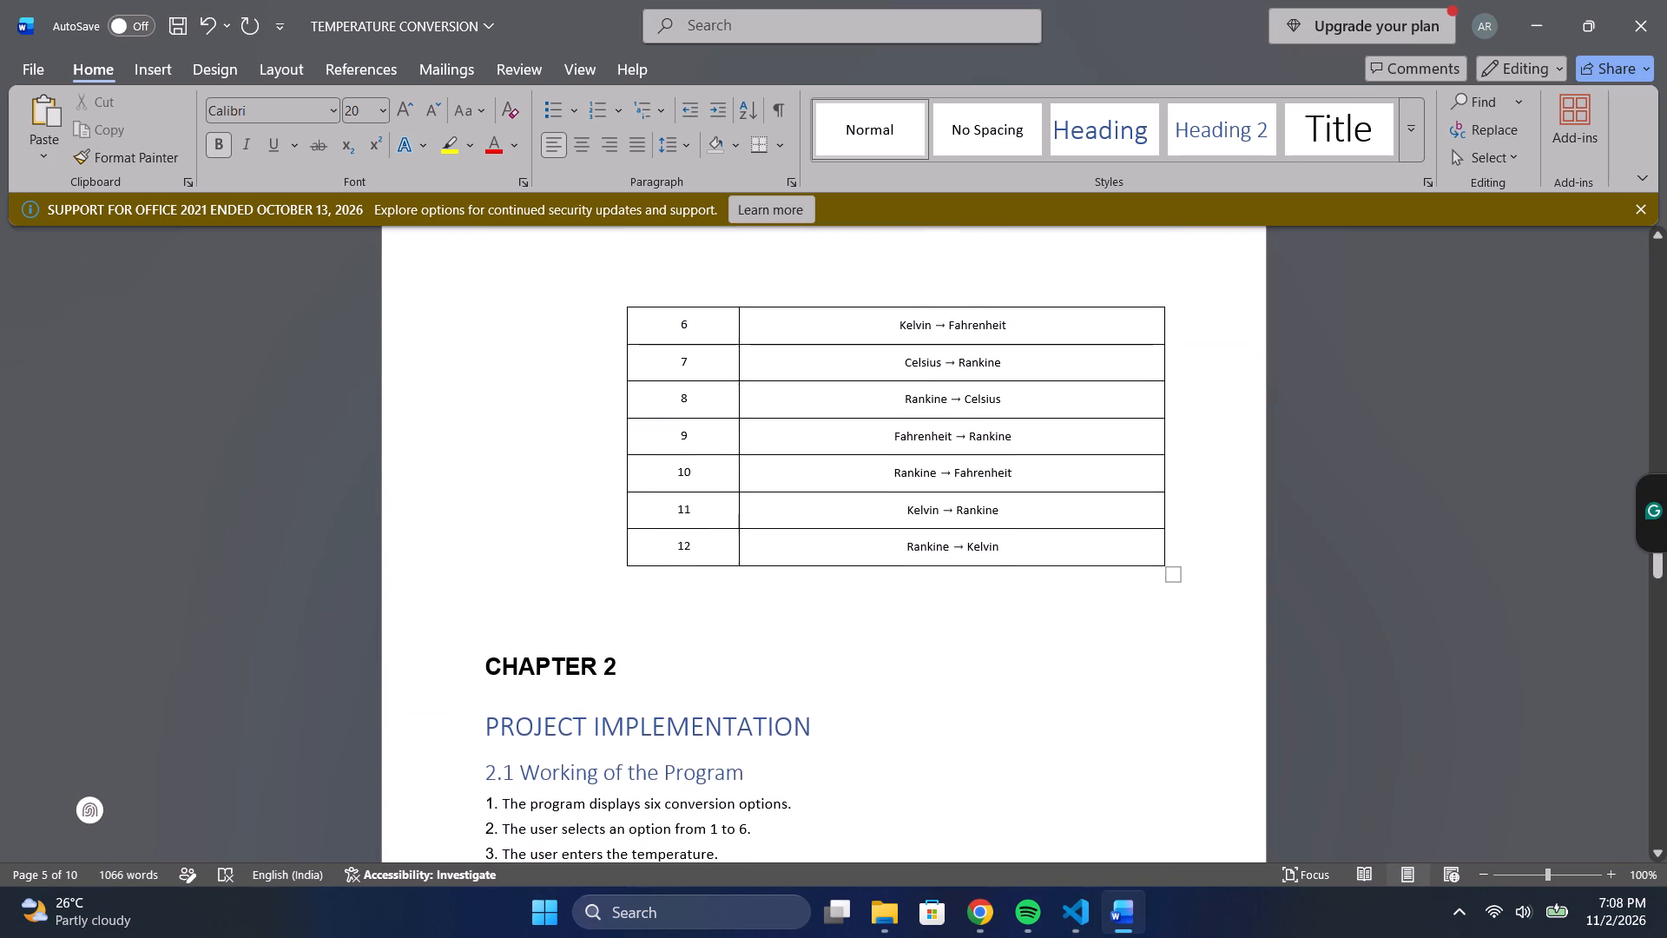
# Read Chapter 2 from section 2.1 Working of the Program to section 2.5 Temperature Conversion Formulas.
pyautogui.scroll(-6, 788, 498)
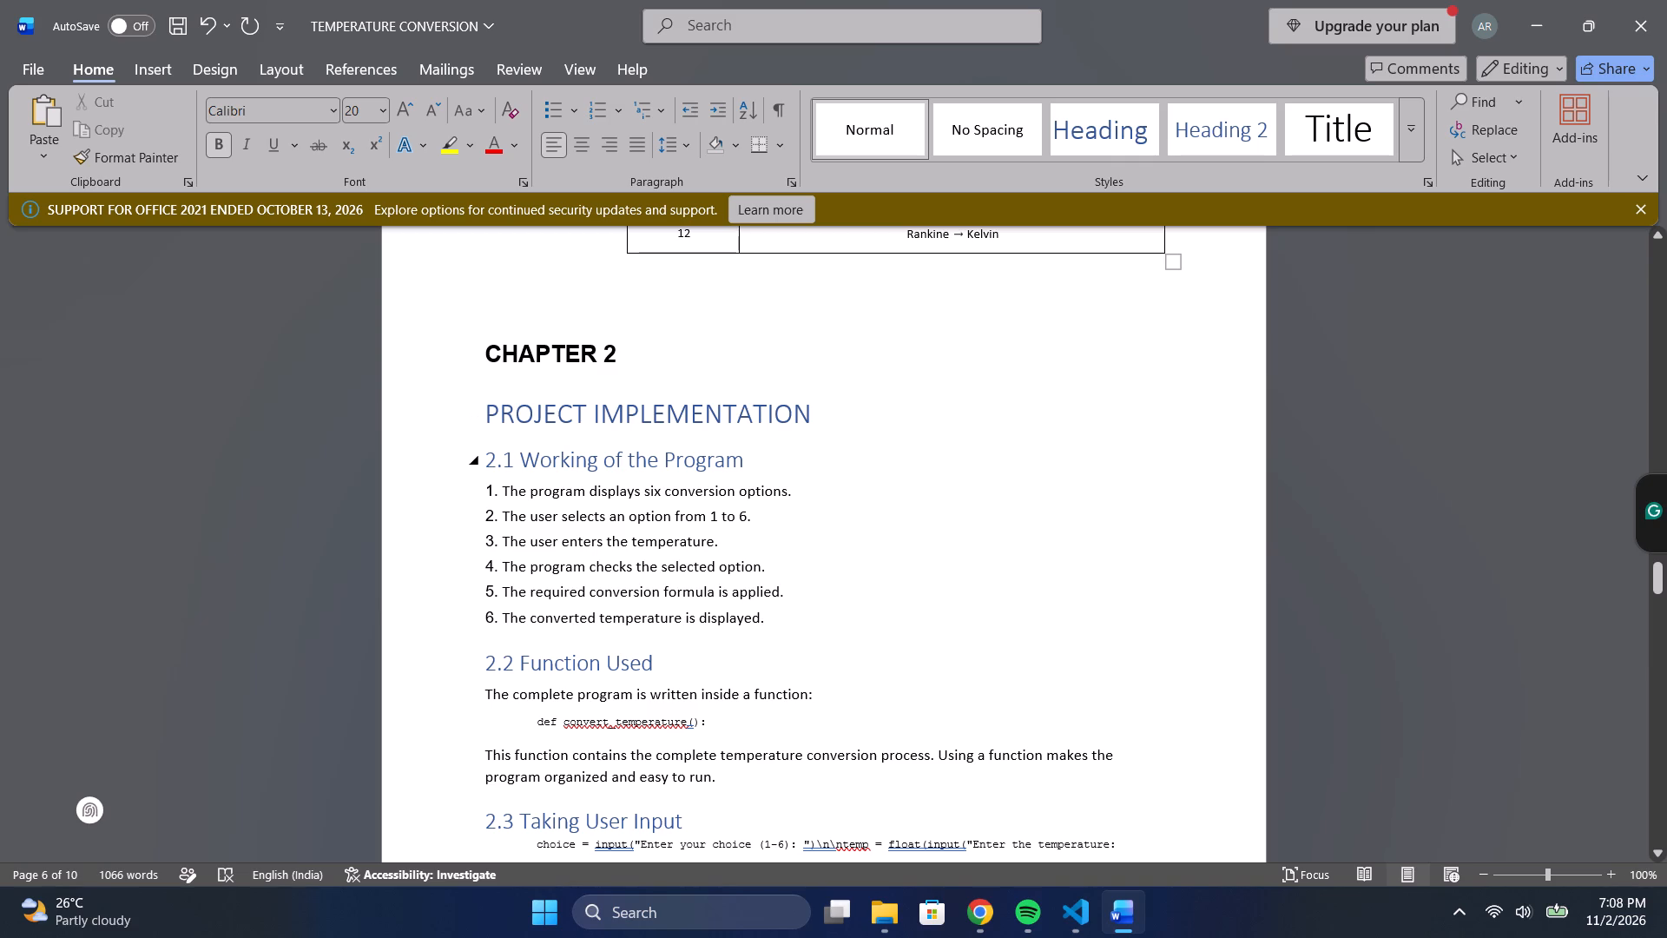
pyautogui.scroll(-3, 651, 453)
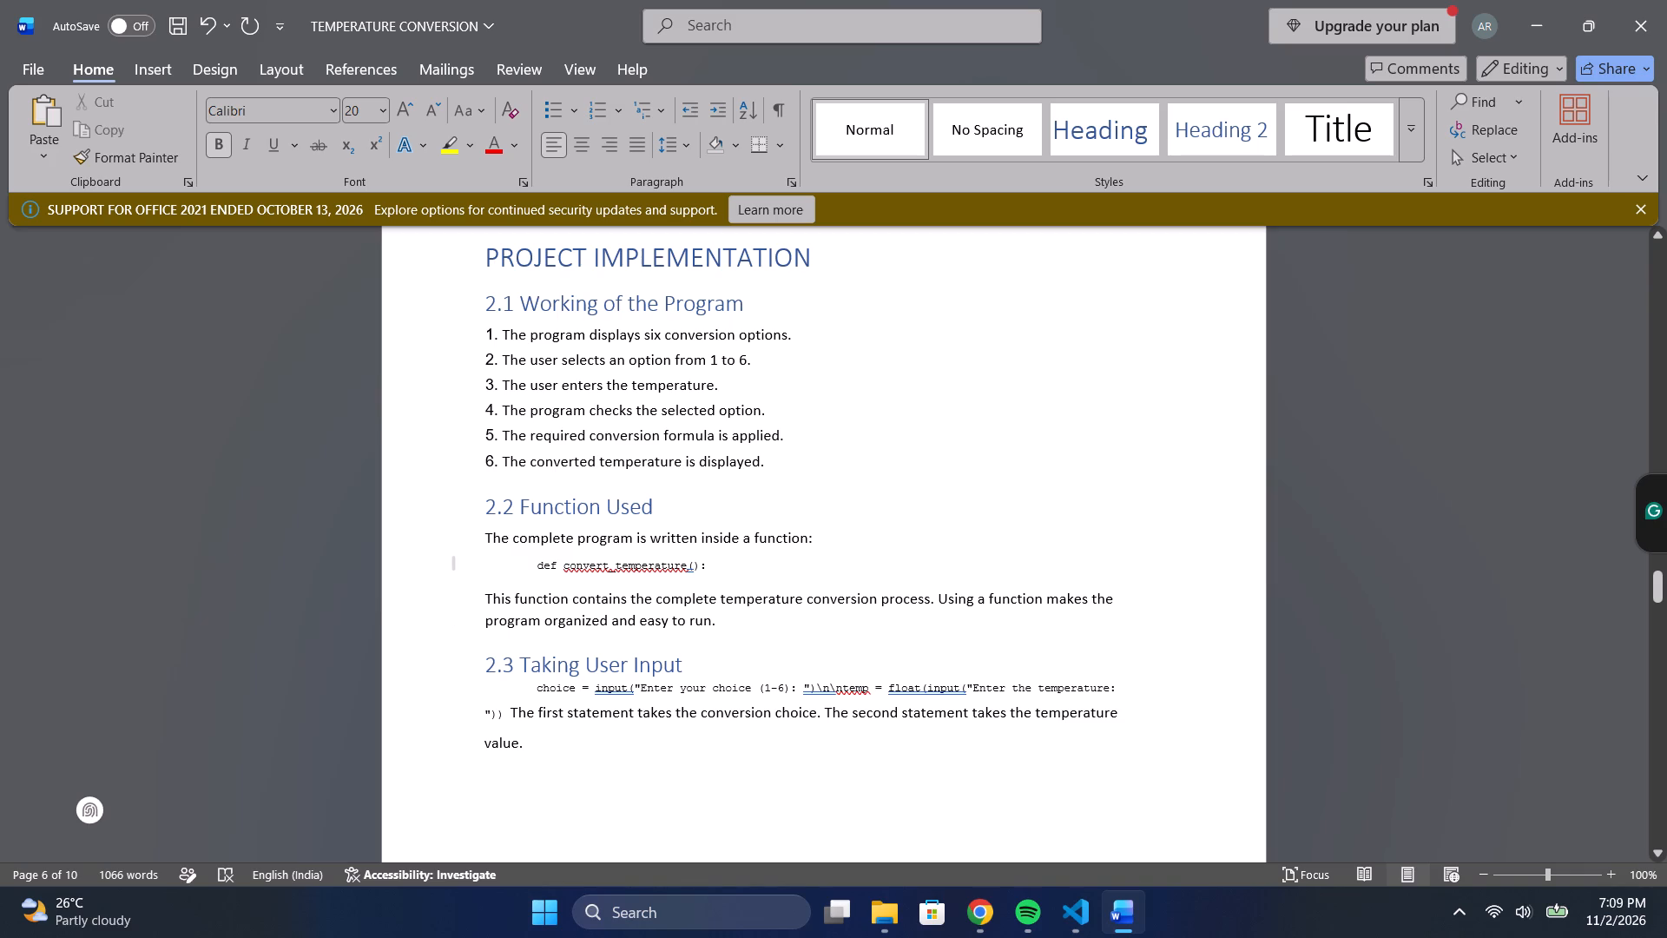
pyautogui.scroll(-2, 735, 565)
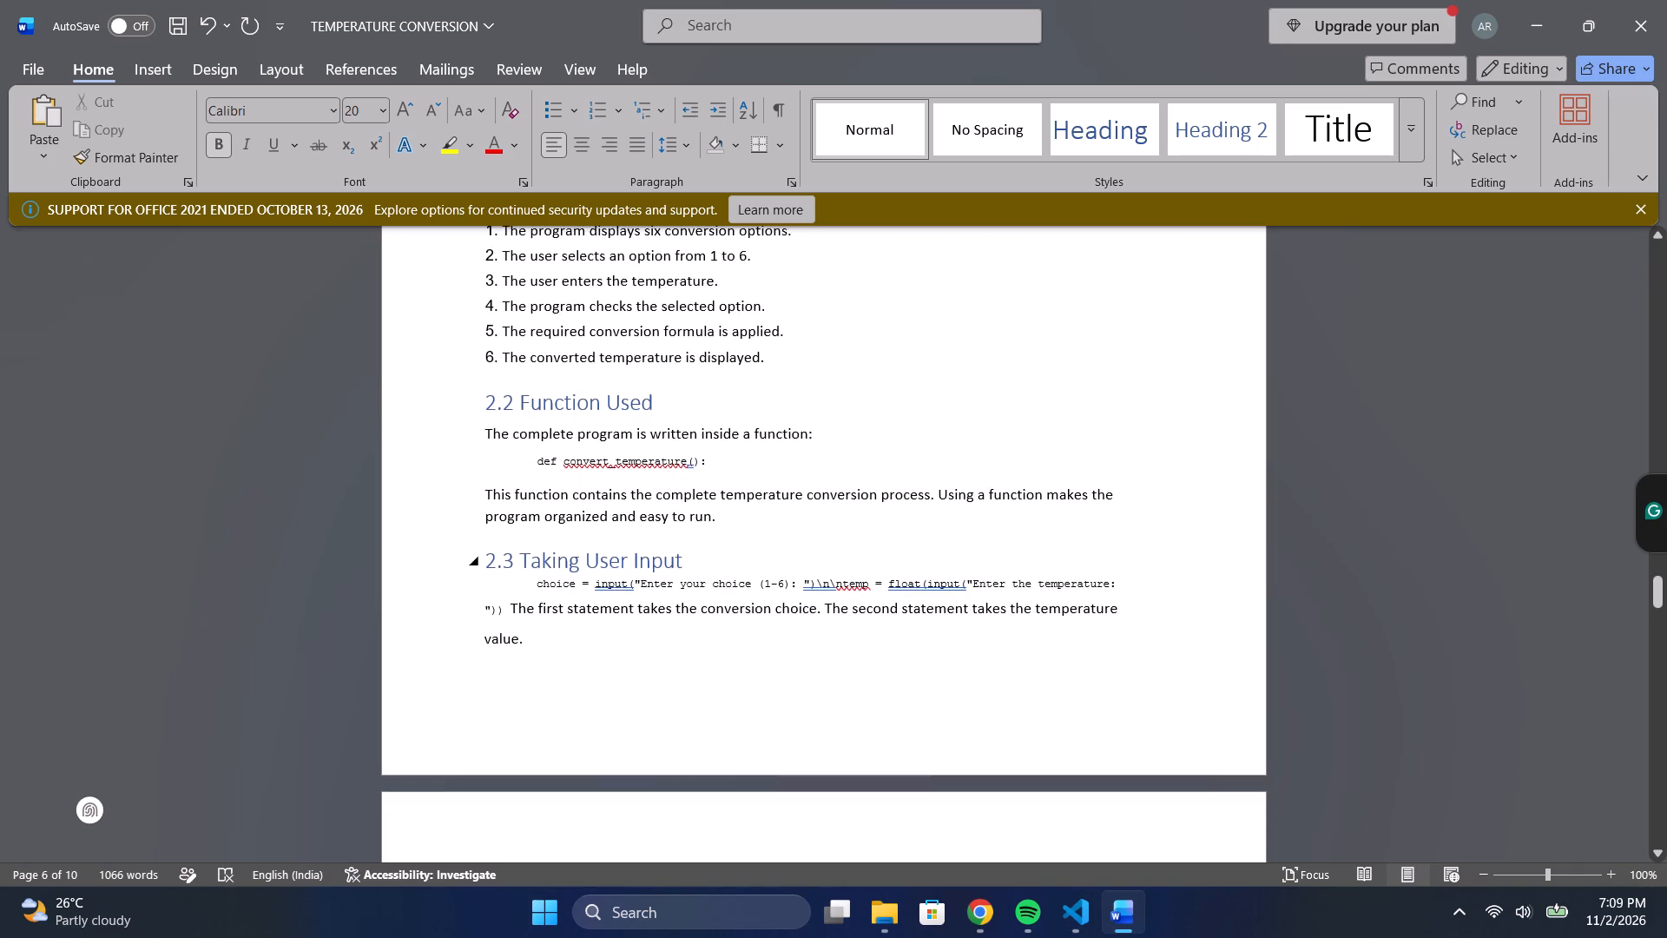
pyautogui.scroll(-1, 735, 567)
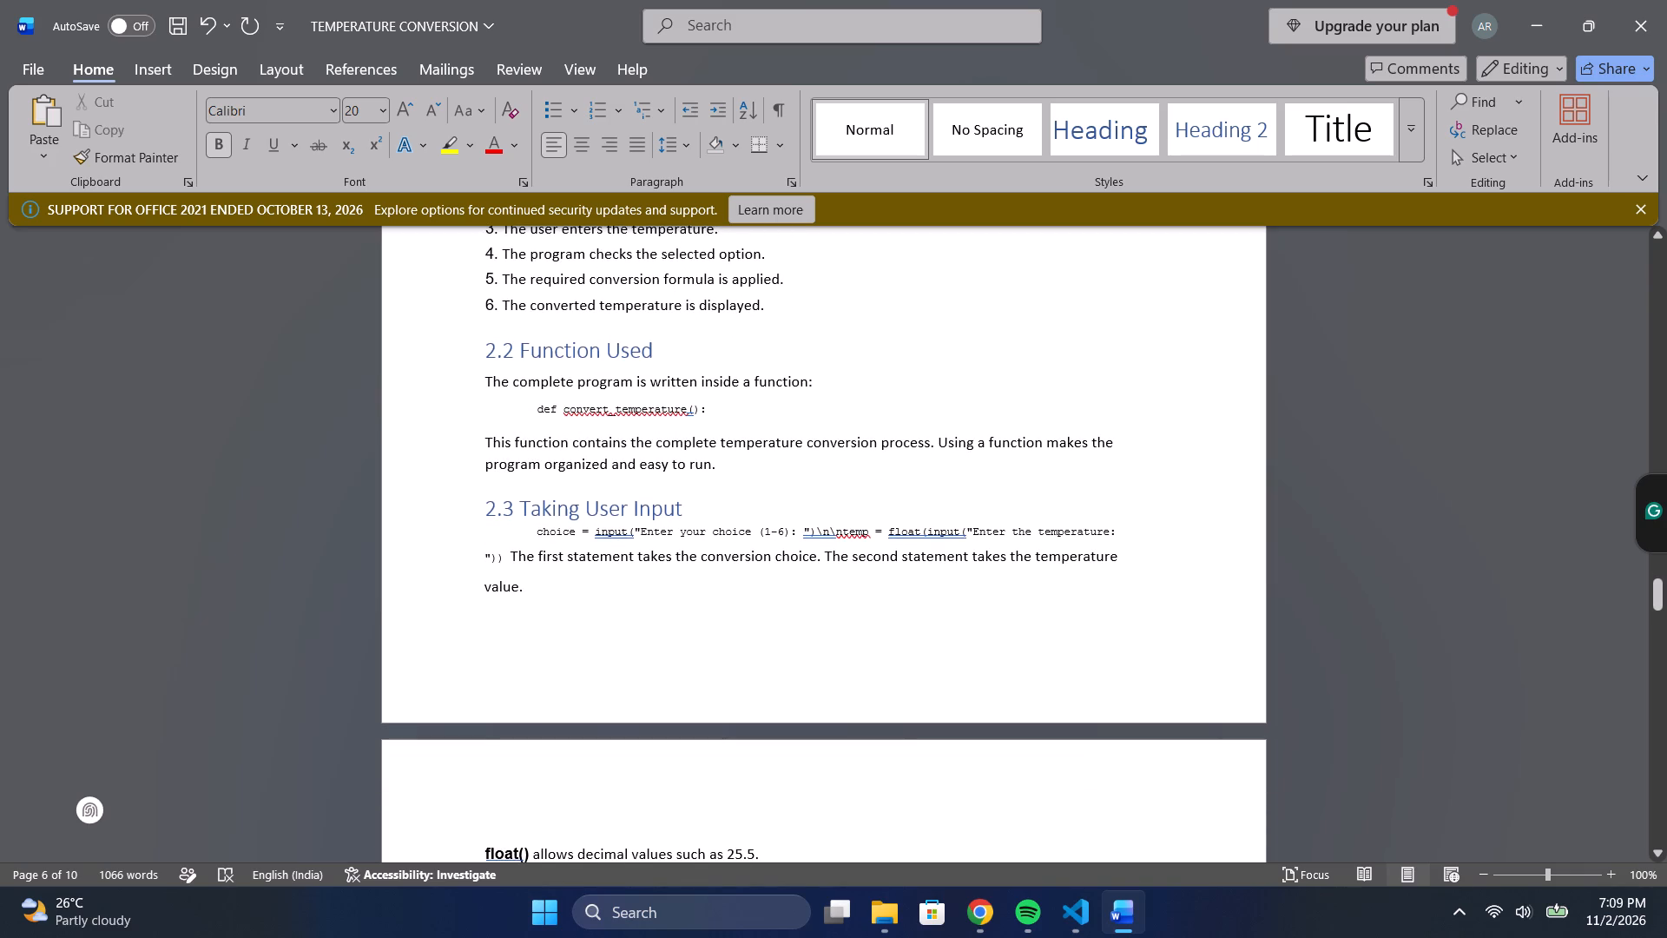
pyautogui.scroll(-3, 810, 627)
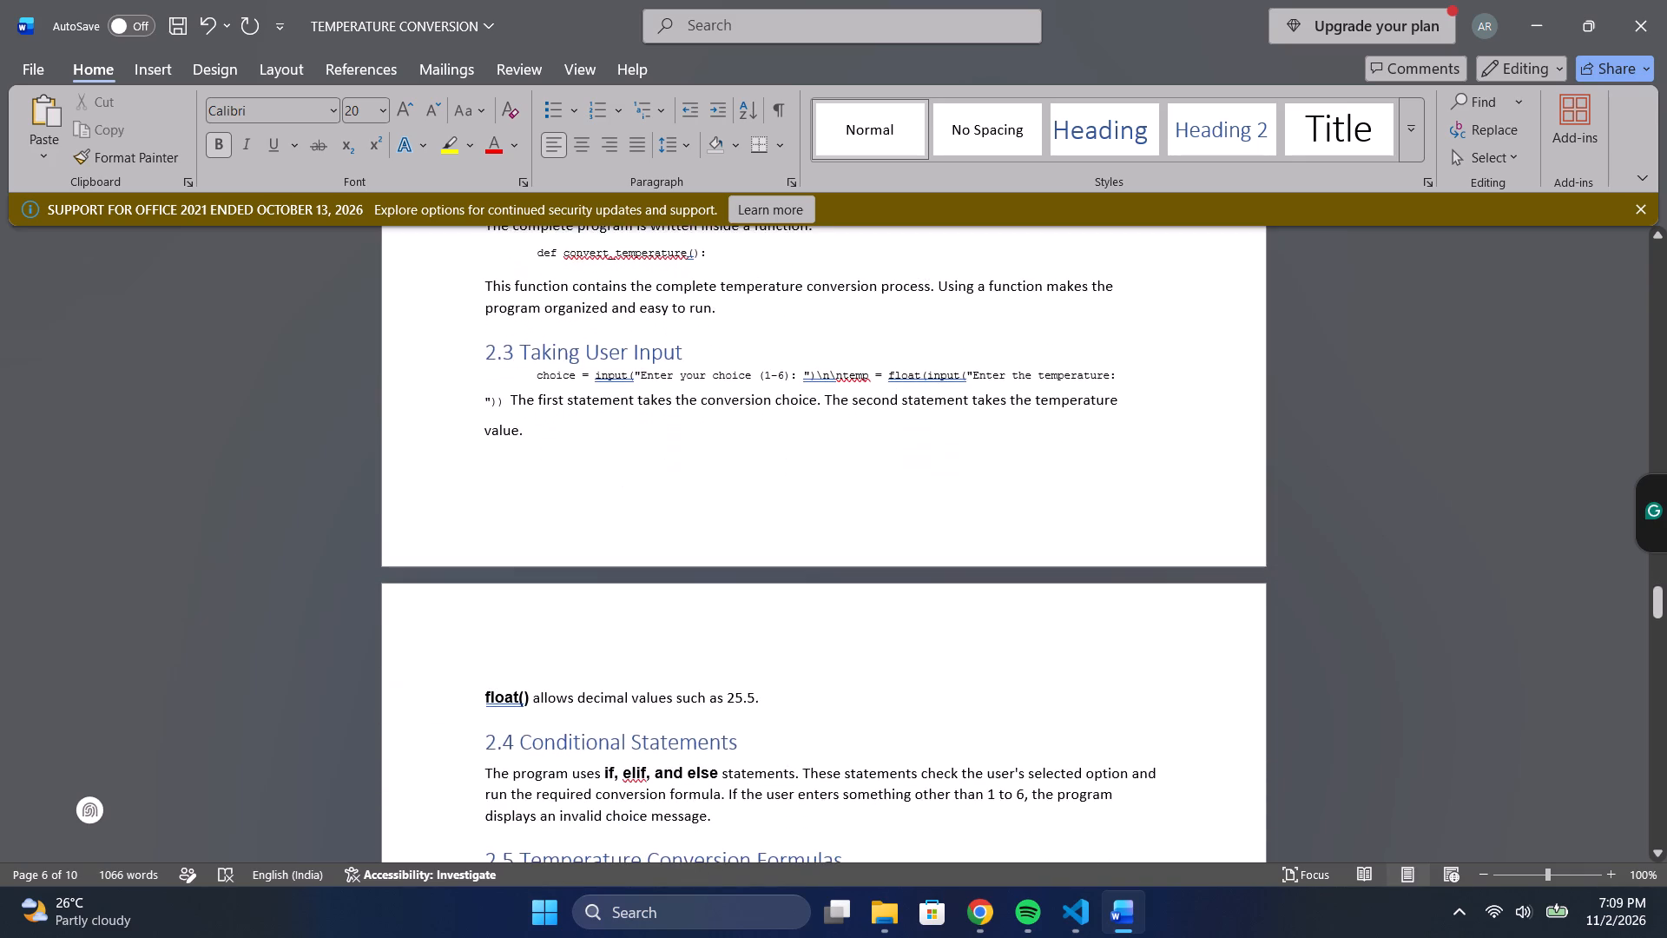
pyautogui.scroll(-3, 810, 627)
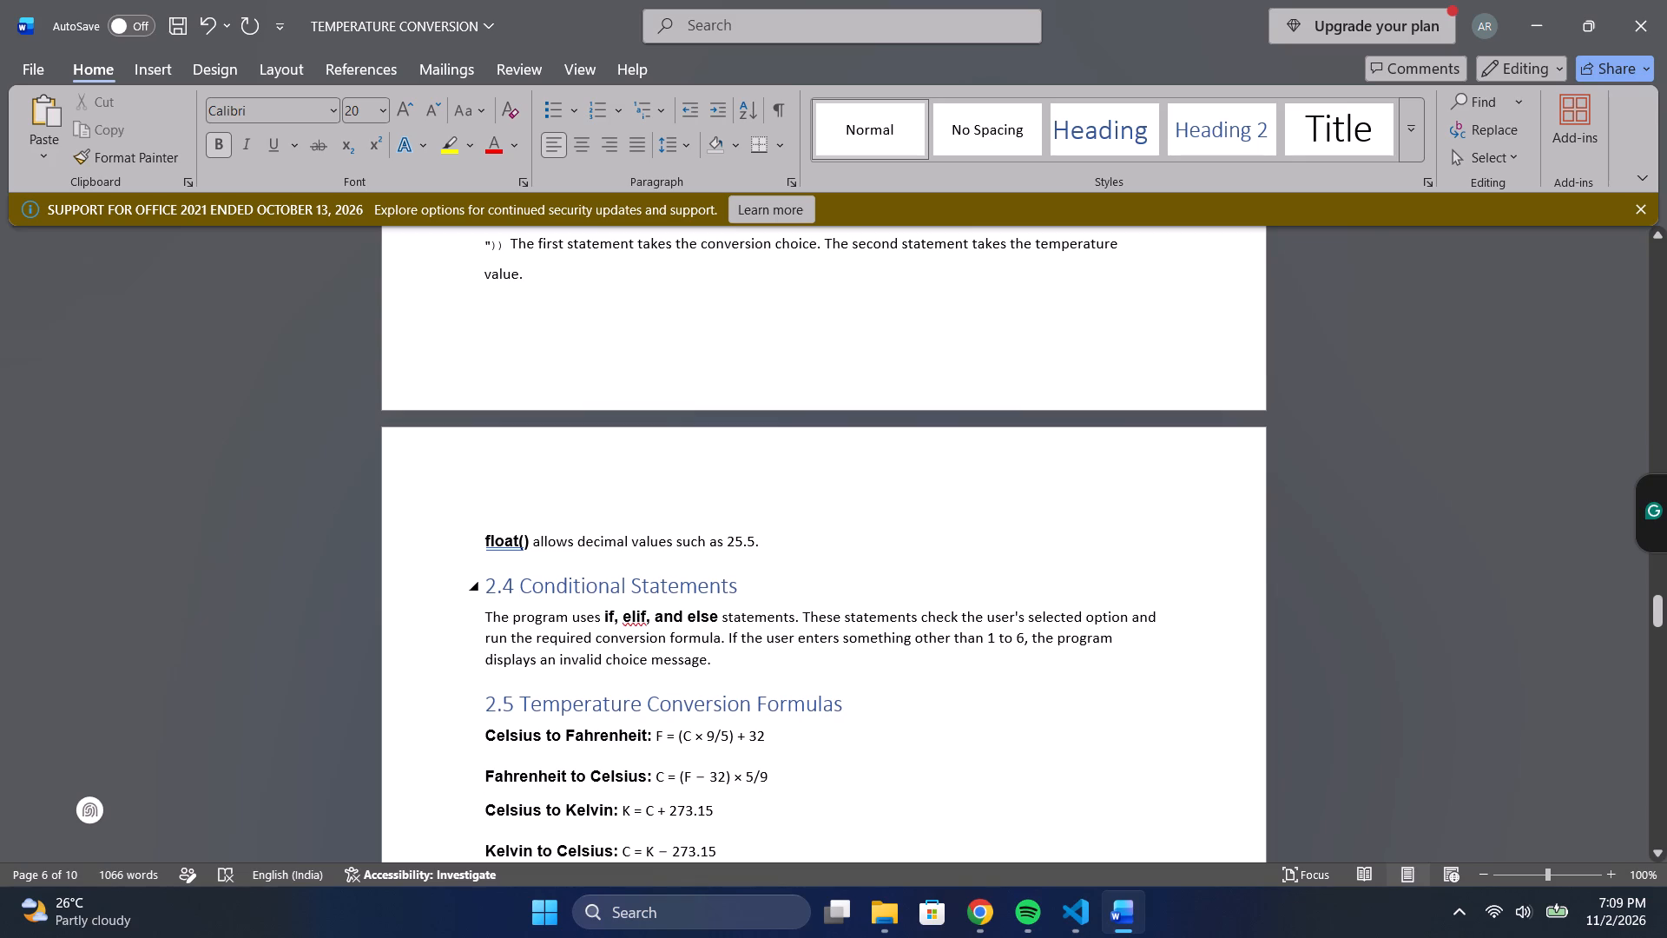
pyautogui.scroll(-2, 789, 596)
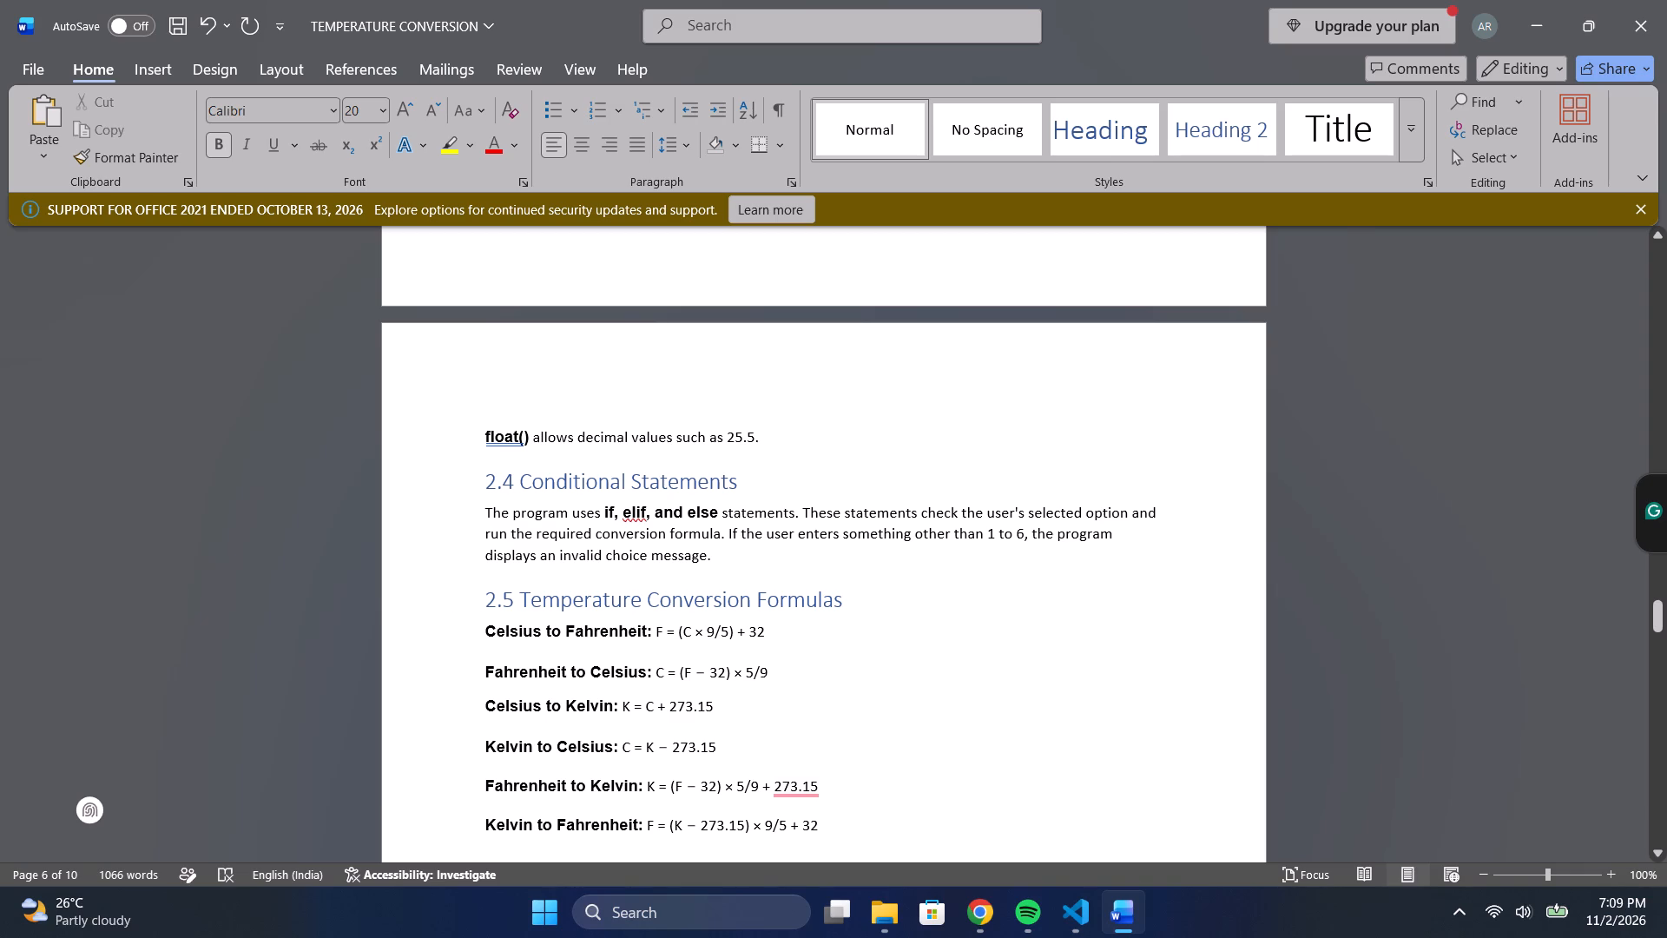
pyautogui.scroll(-3, 741, 592)
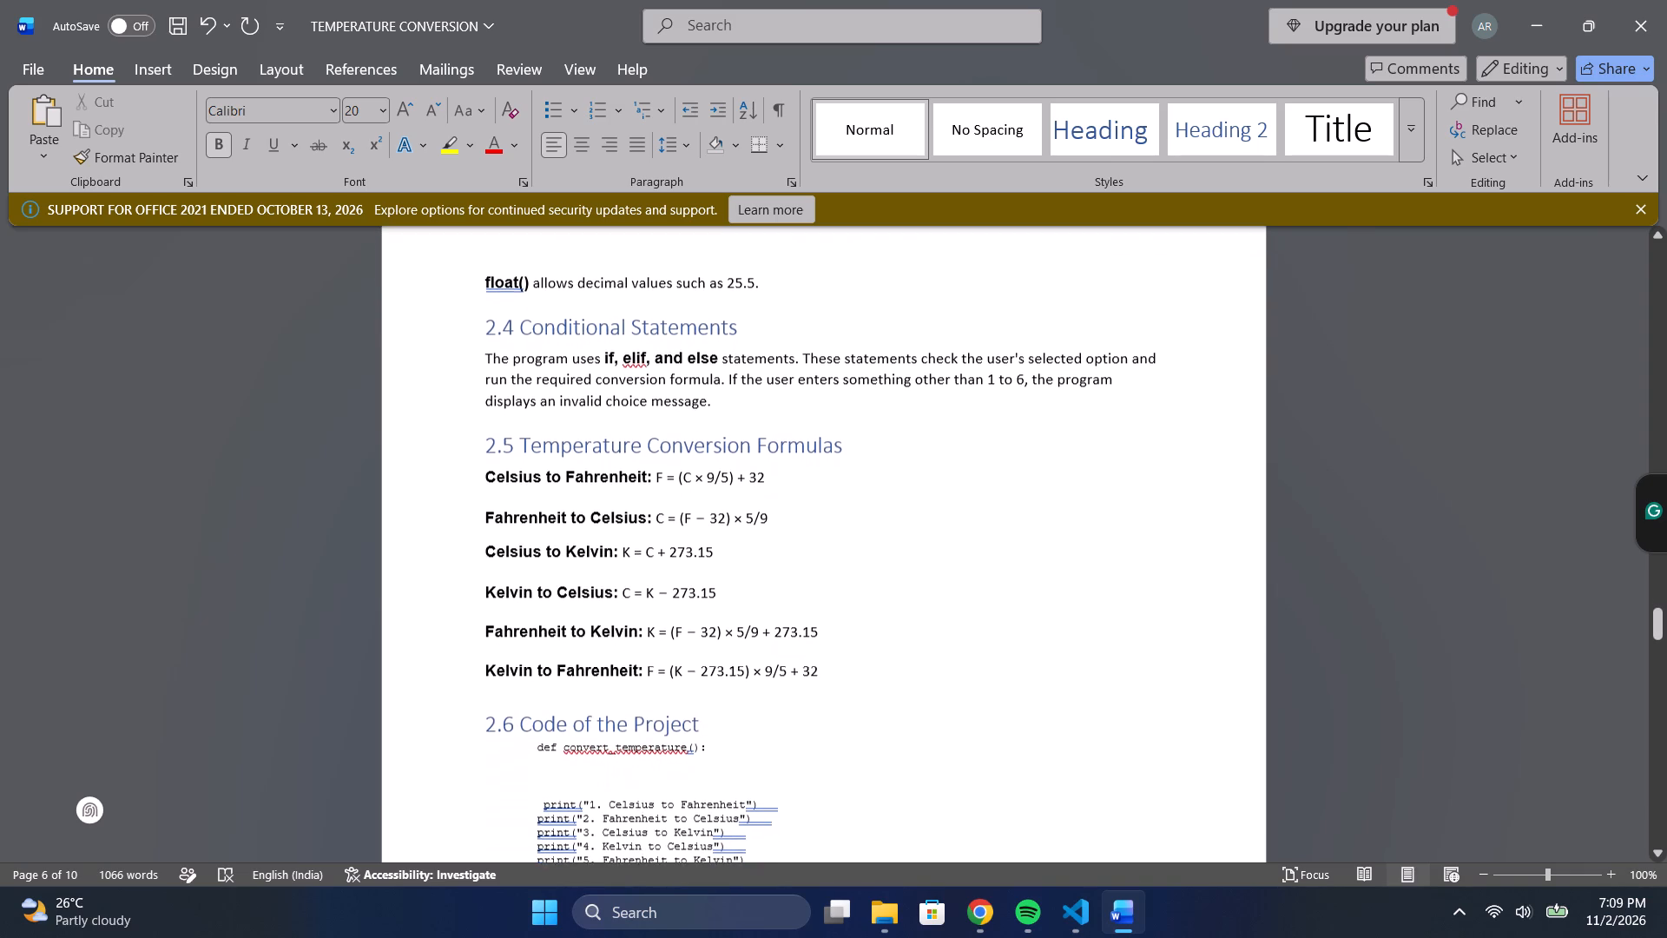
pyautogui.scroll(-1, 741, 592)
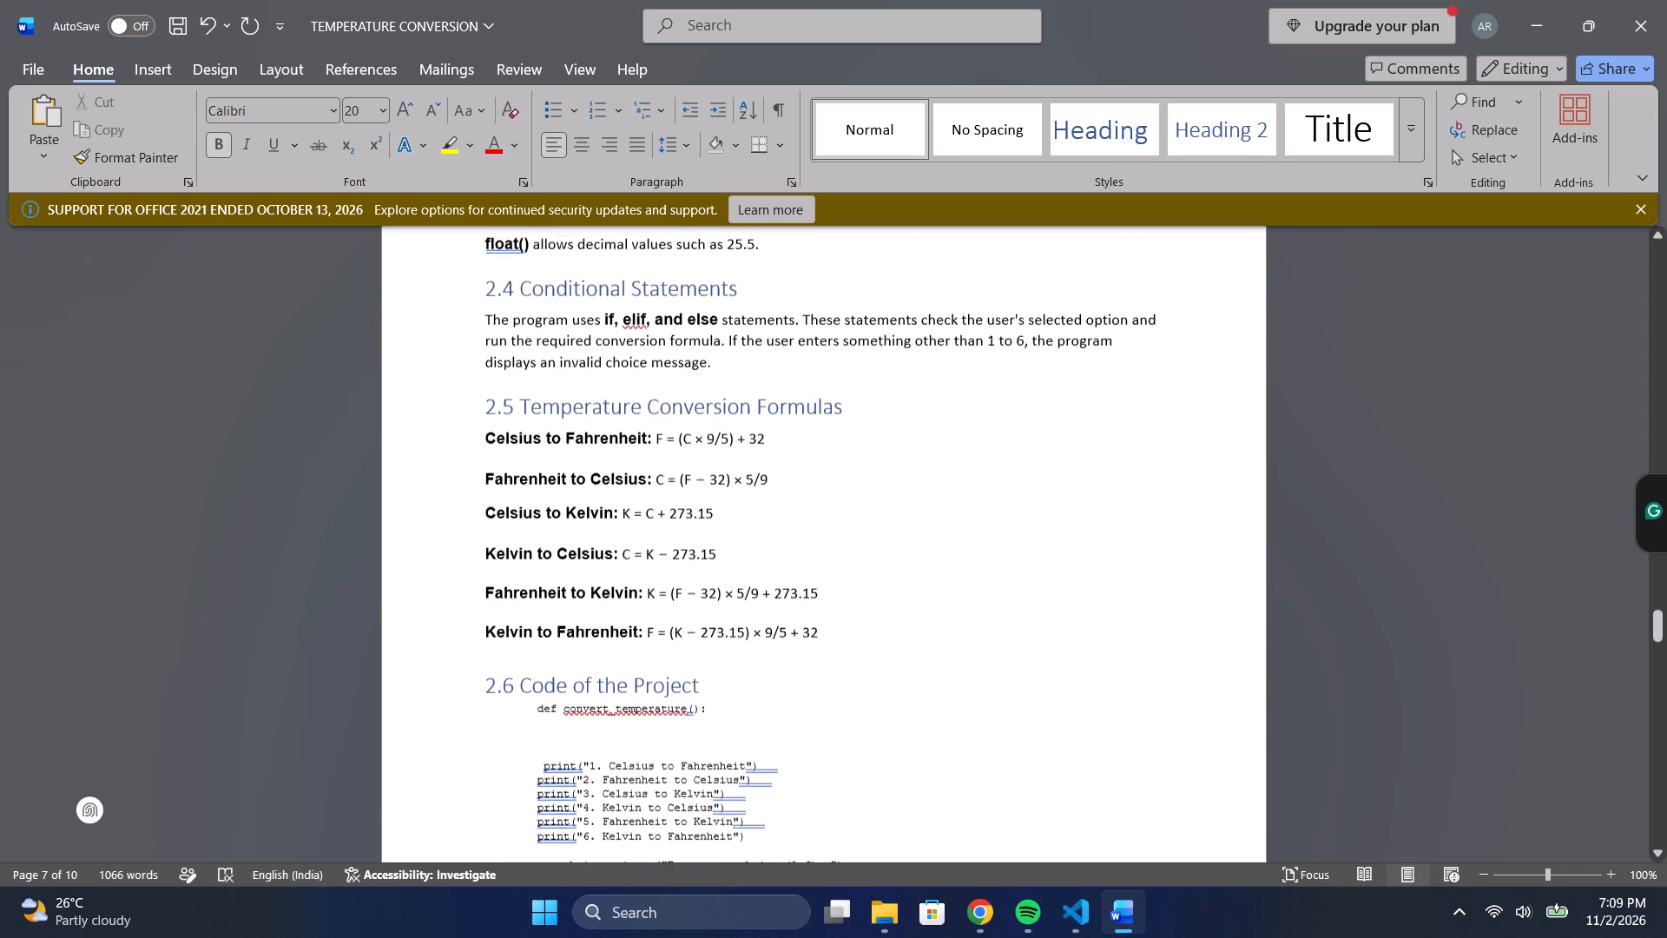
# Examine the code listing in section 2.6 Code of the Project and the contribution text in section 2.7.
pyautogui.scroll(-5, 741, 592)
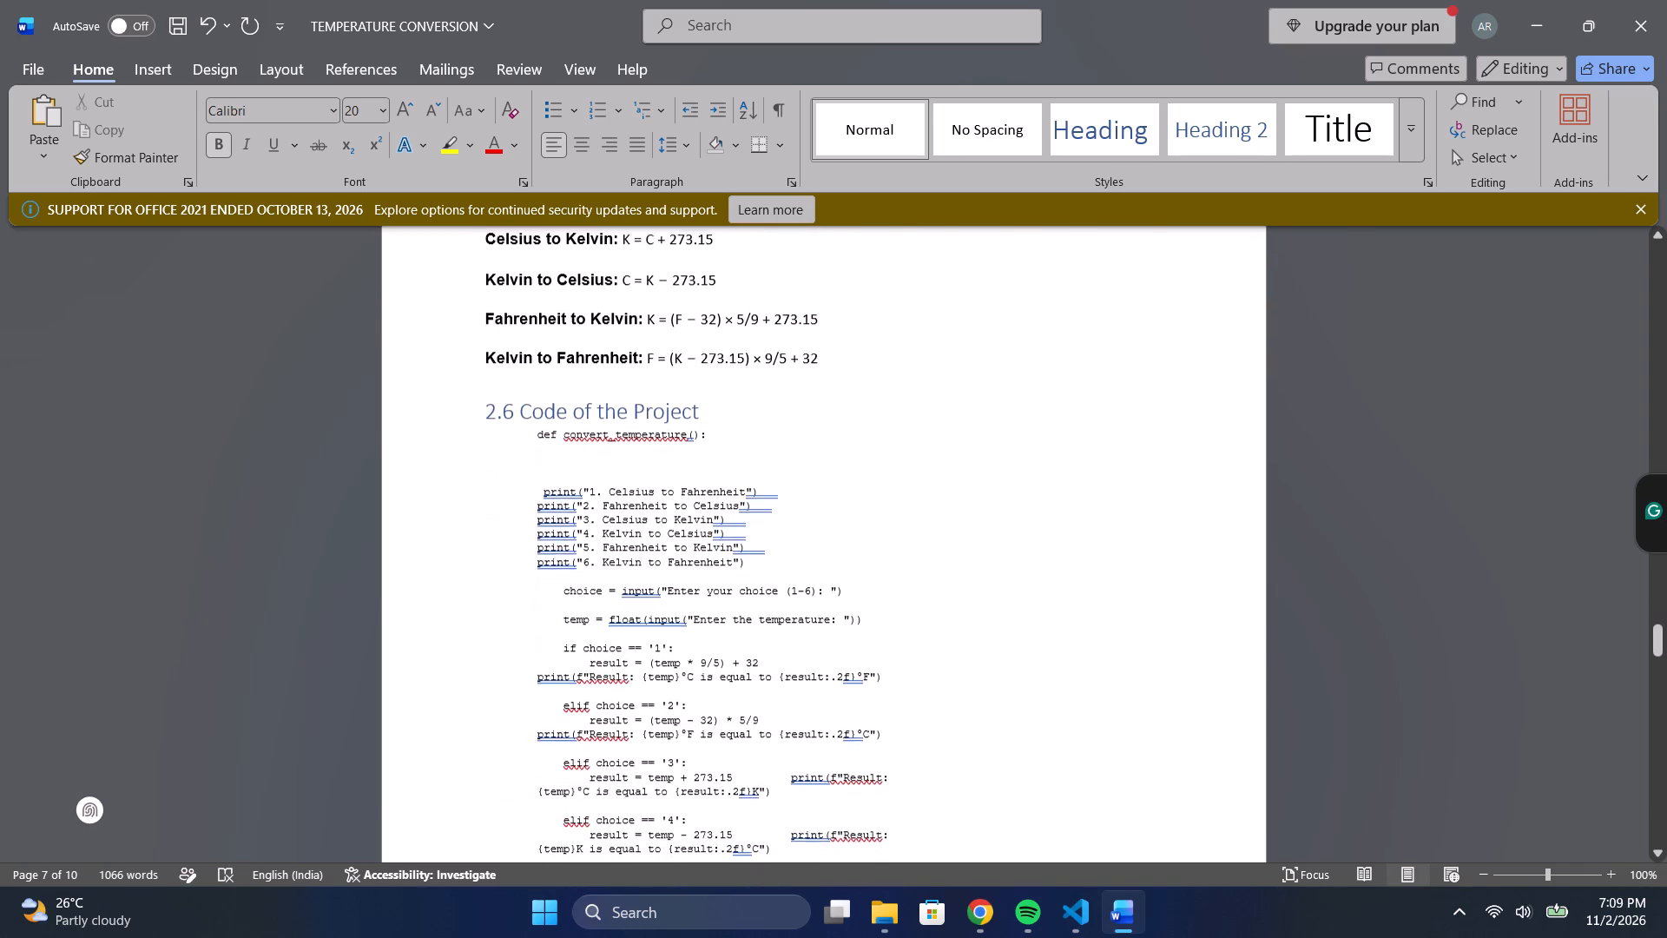
pyautogui.scroll(-4, 741, 592)
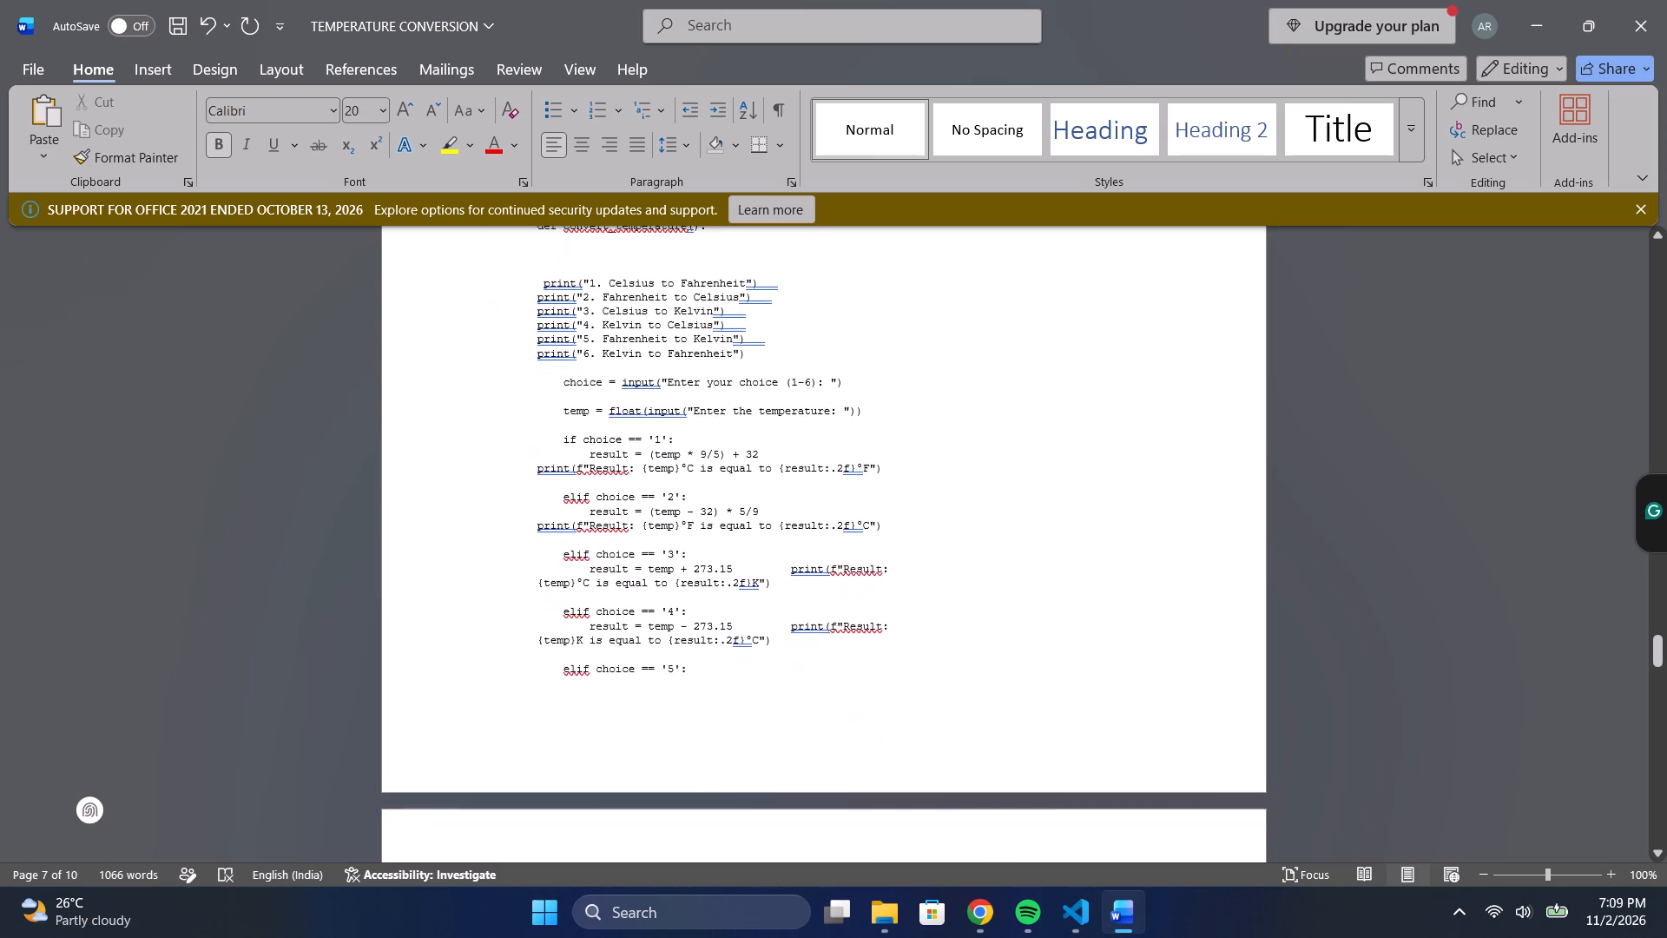
pyautogui.scroll(-8, 741, 592)
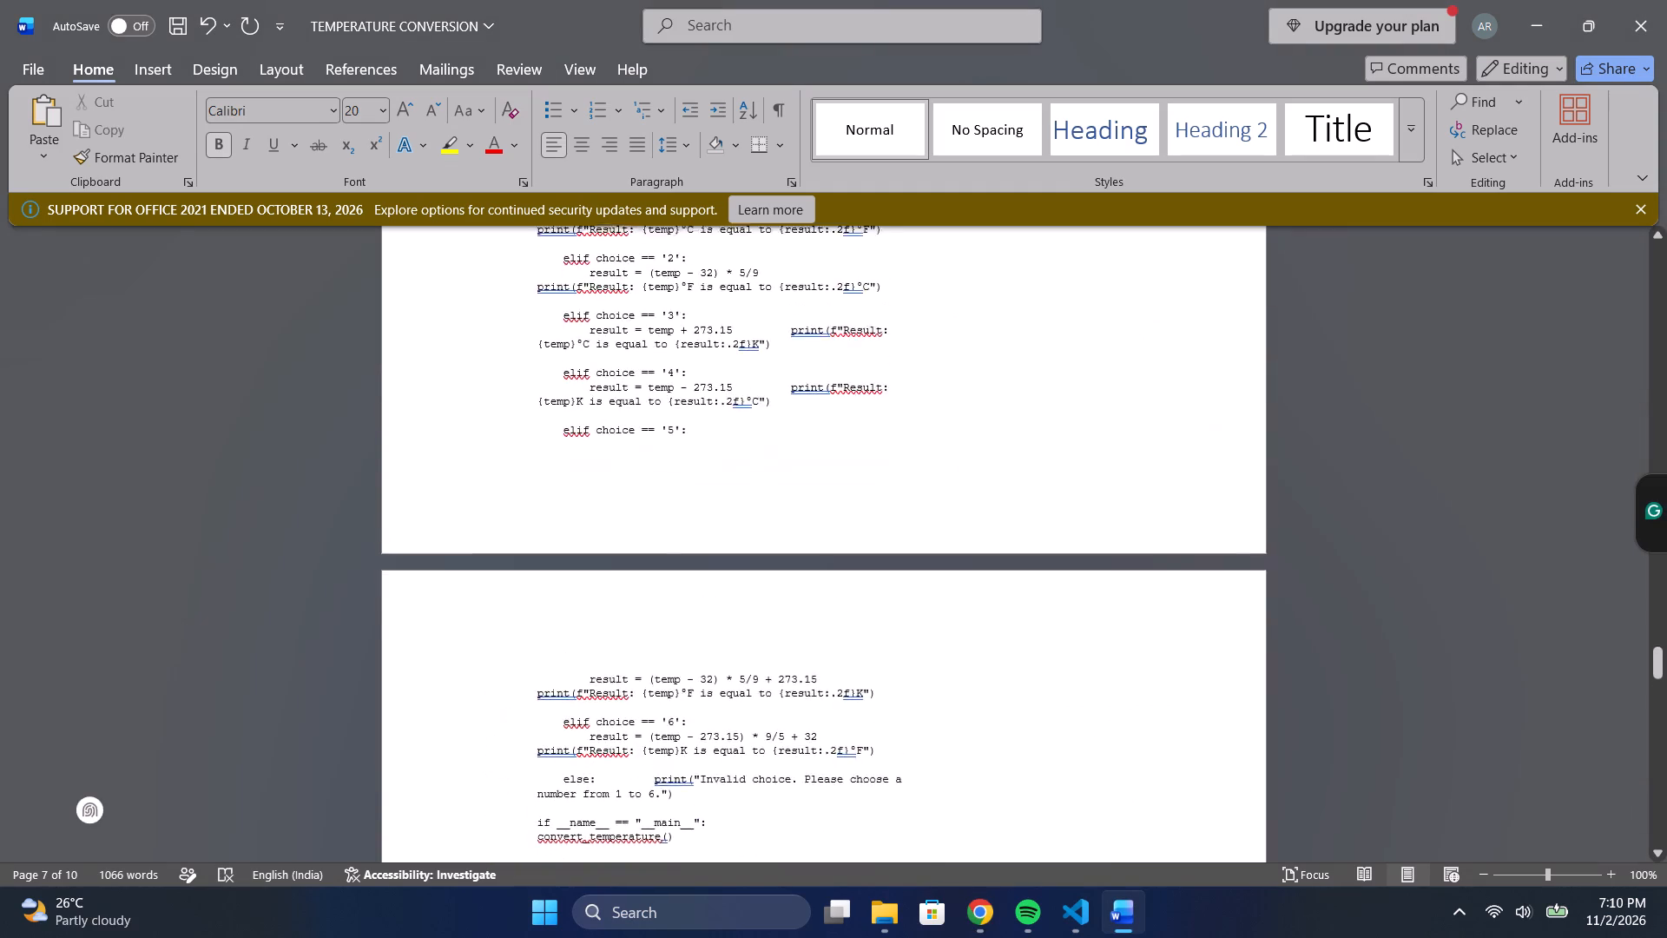
pyautogui.scroll(3, 919, 641)
pyautogui.scroll(-6, 899, 631)
pyautogui.scroll(3, 866, 618)
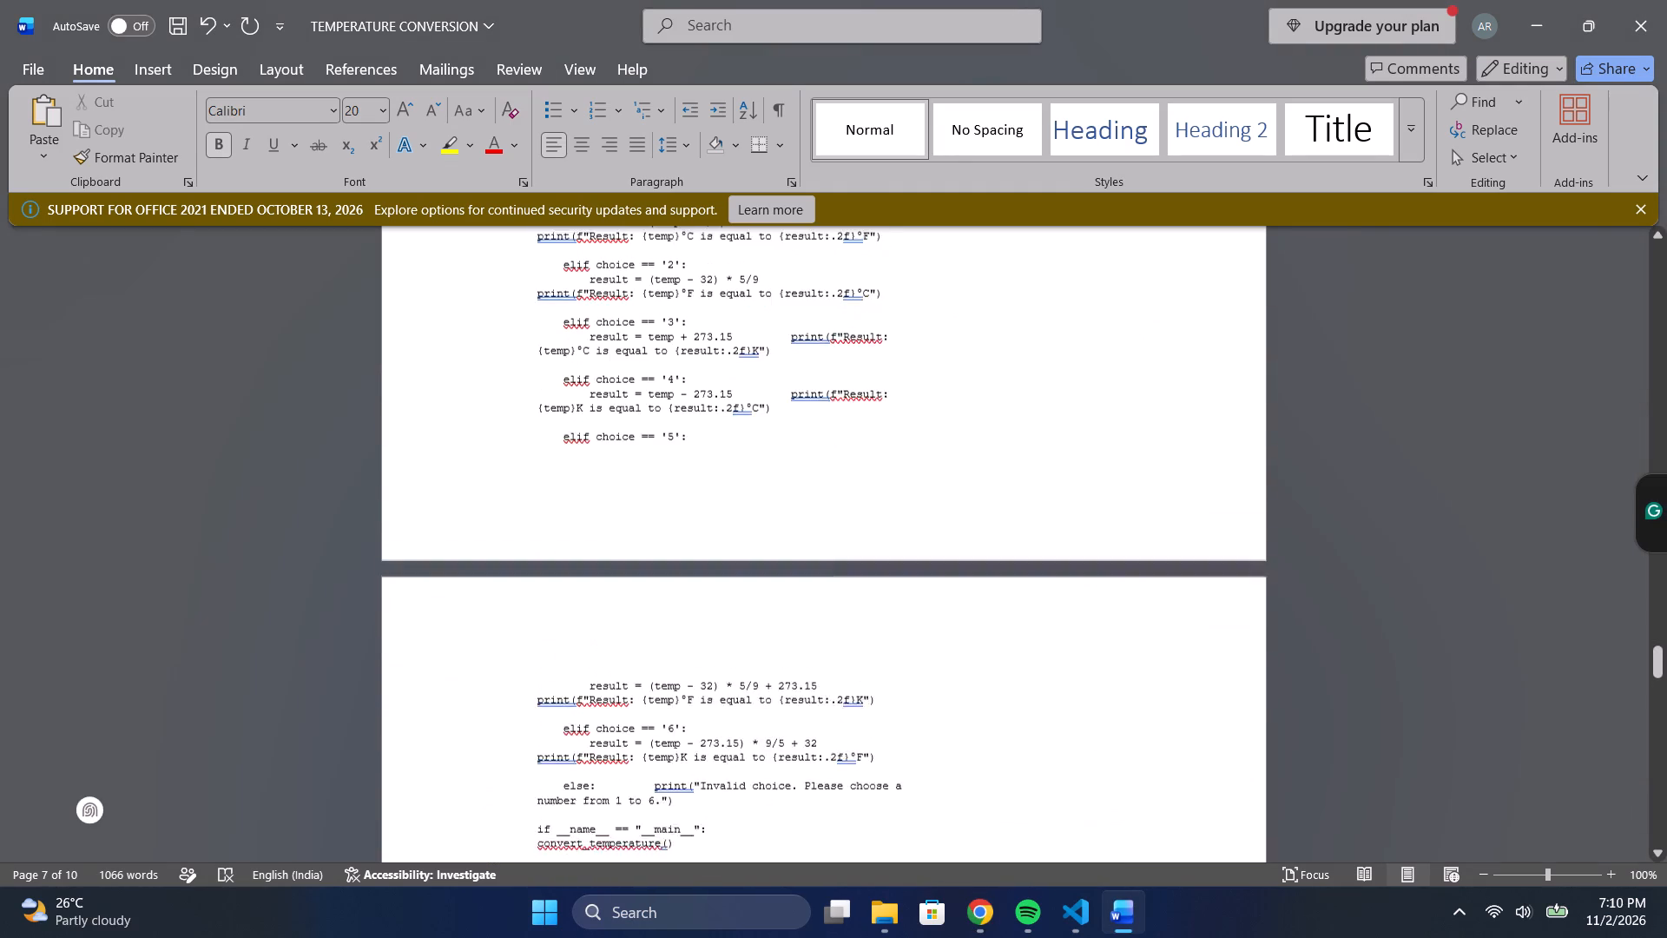
pyautogui.scroll(6, 849, 591)
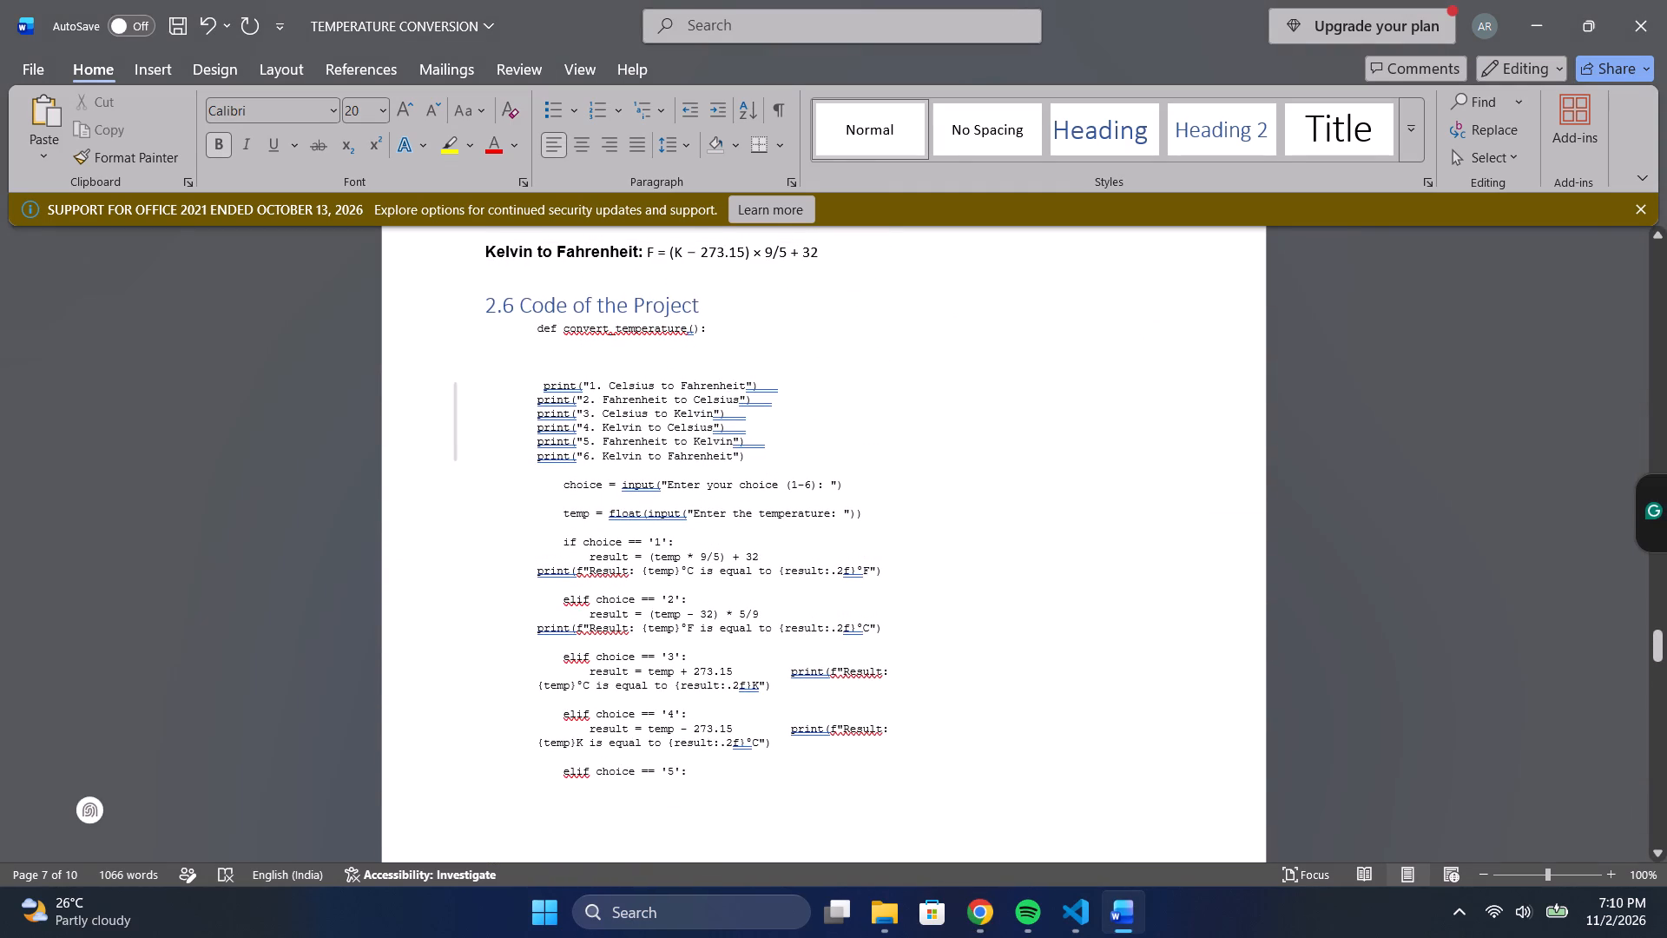
pyautogui.moveTo(535, 324); pyautogui.dragTo(622, 458)
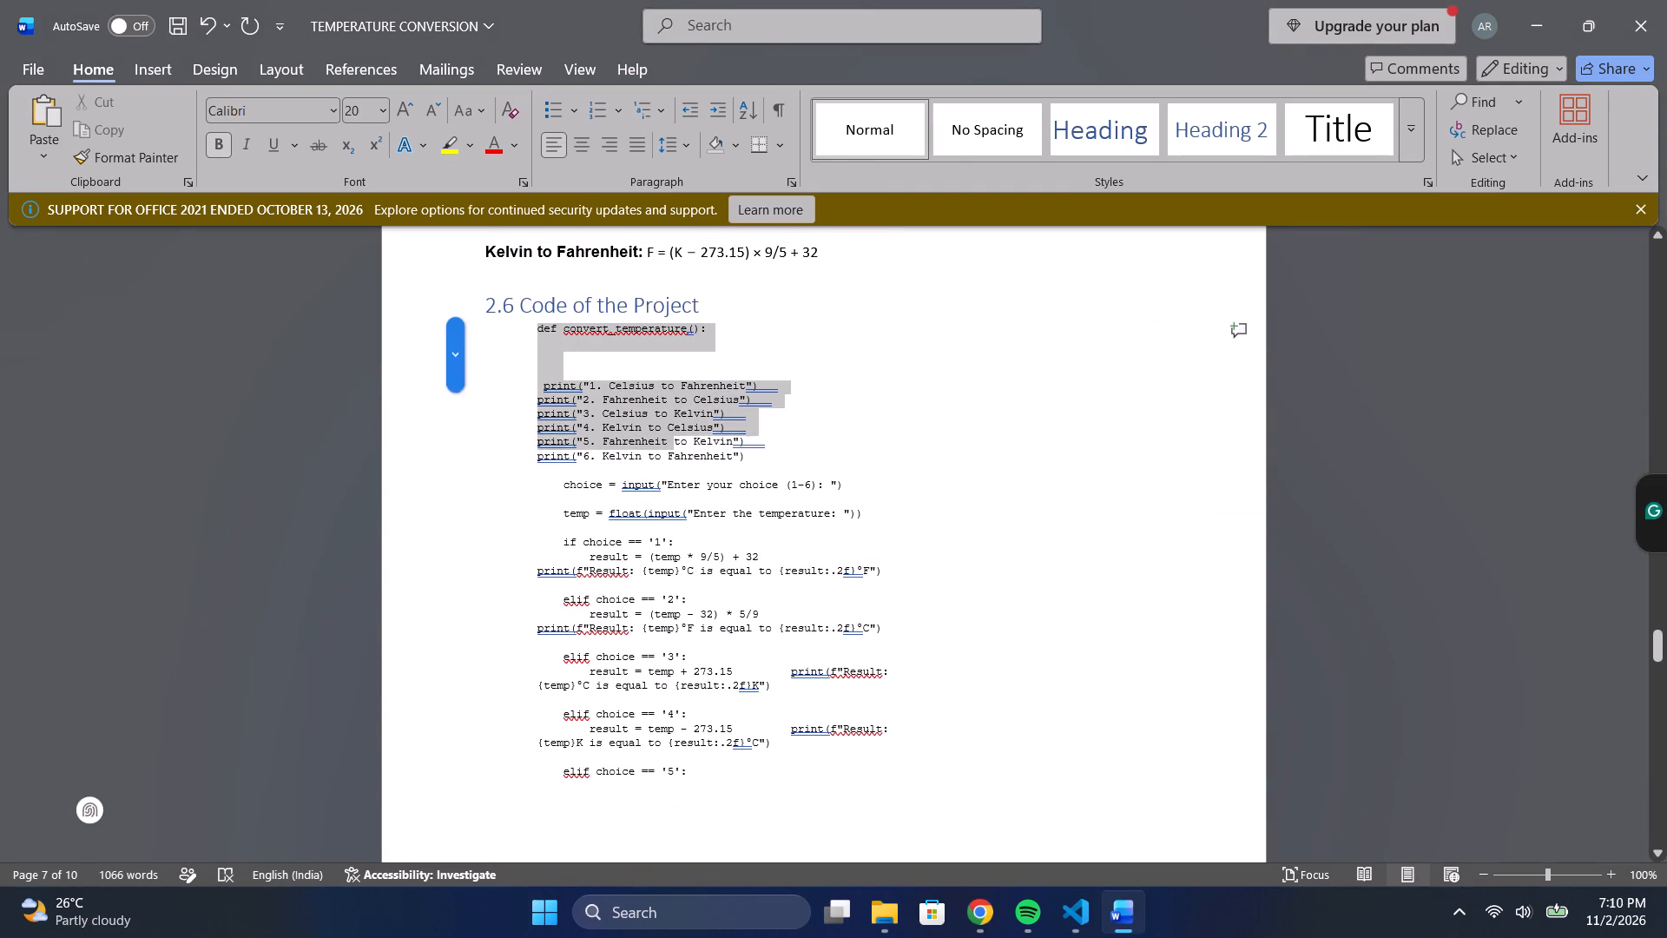
pyautogui.moveTo(622, 458); pyautogui.dragTo(623, 458)
pyautogui.scroll(-12, 623, 458)
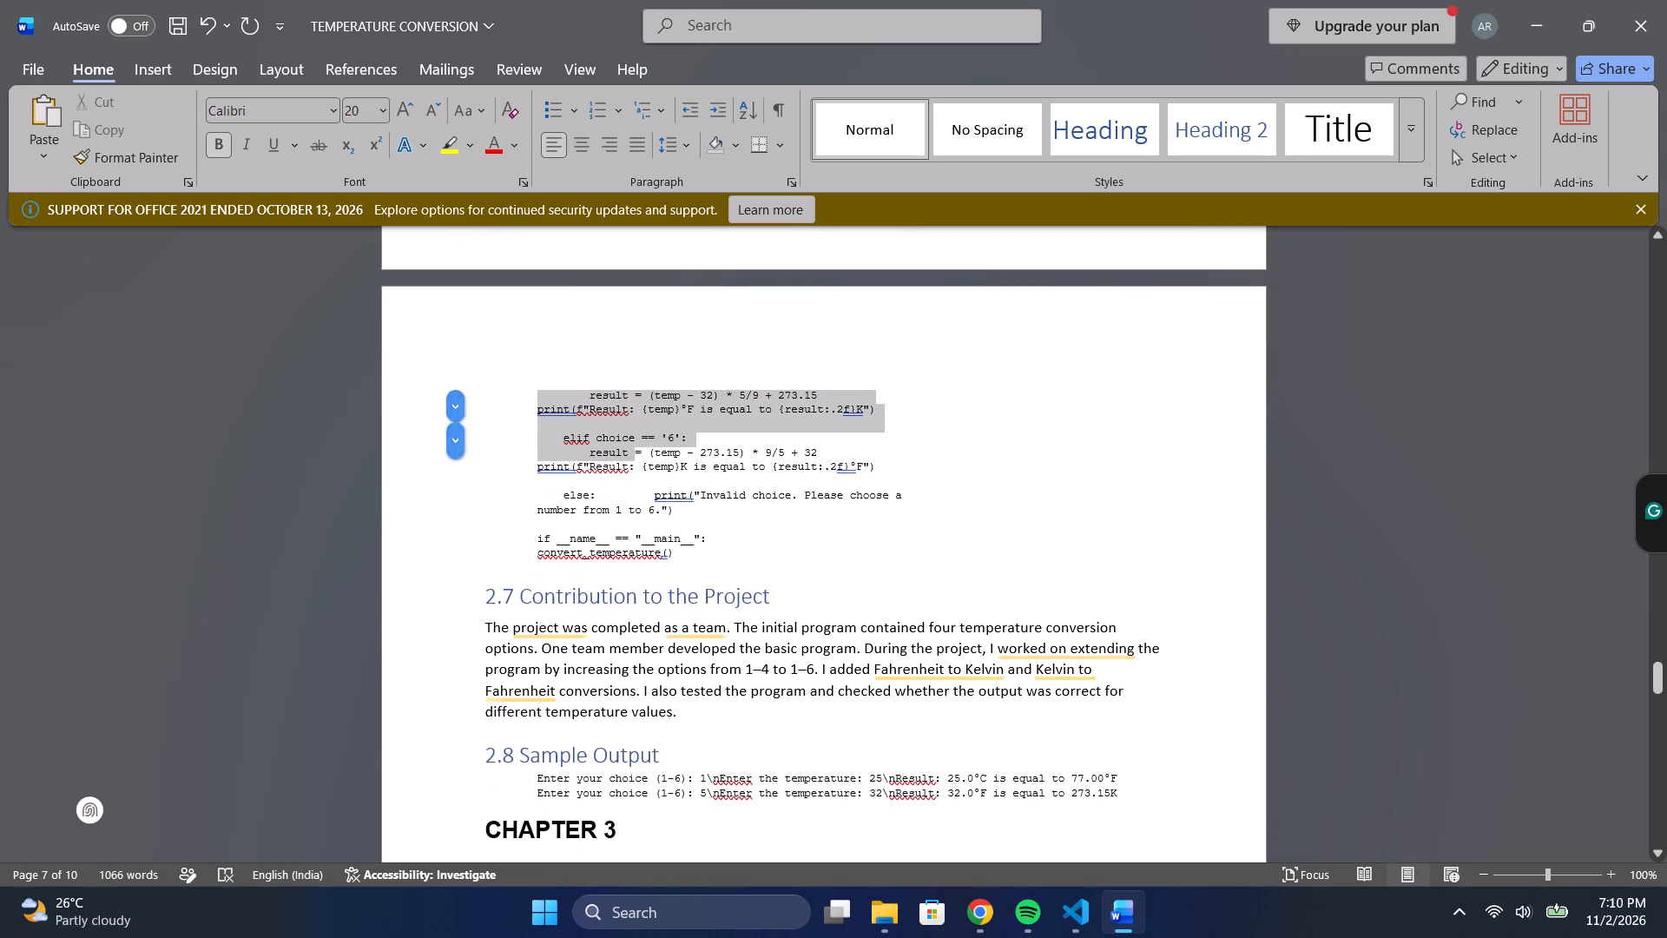
pyautogui.moveTo(623, 458); pyautogui.dragTo(662, 541)
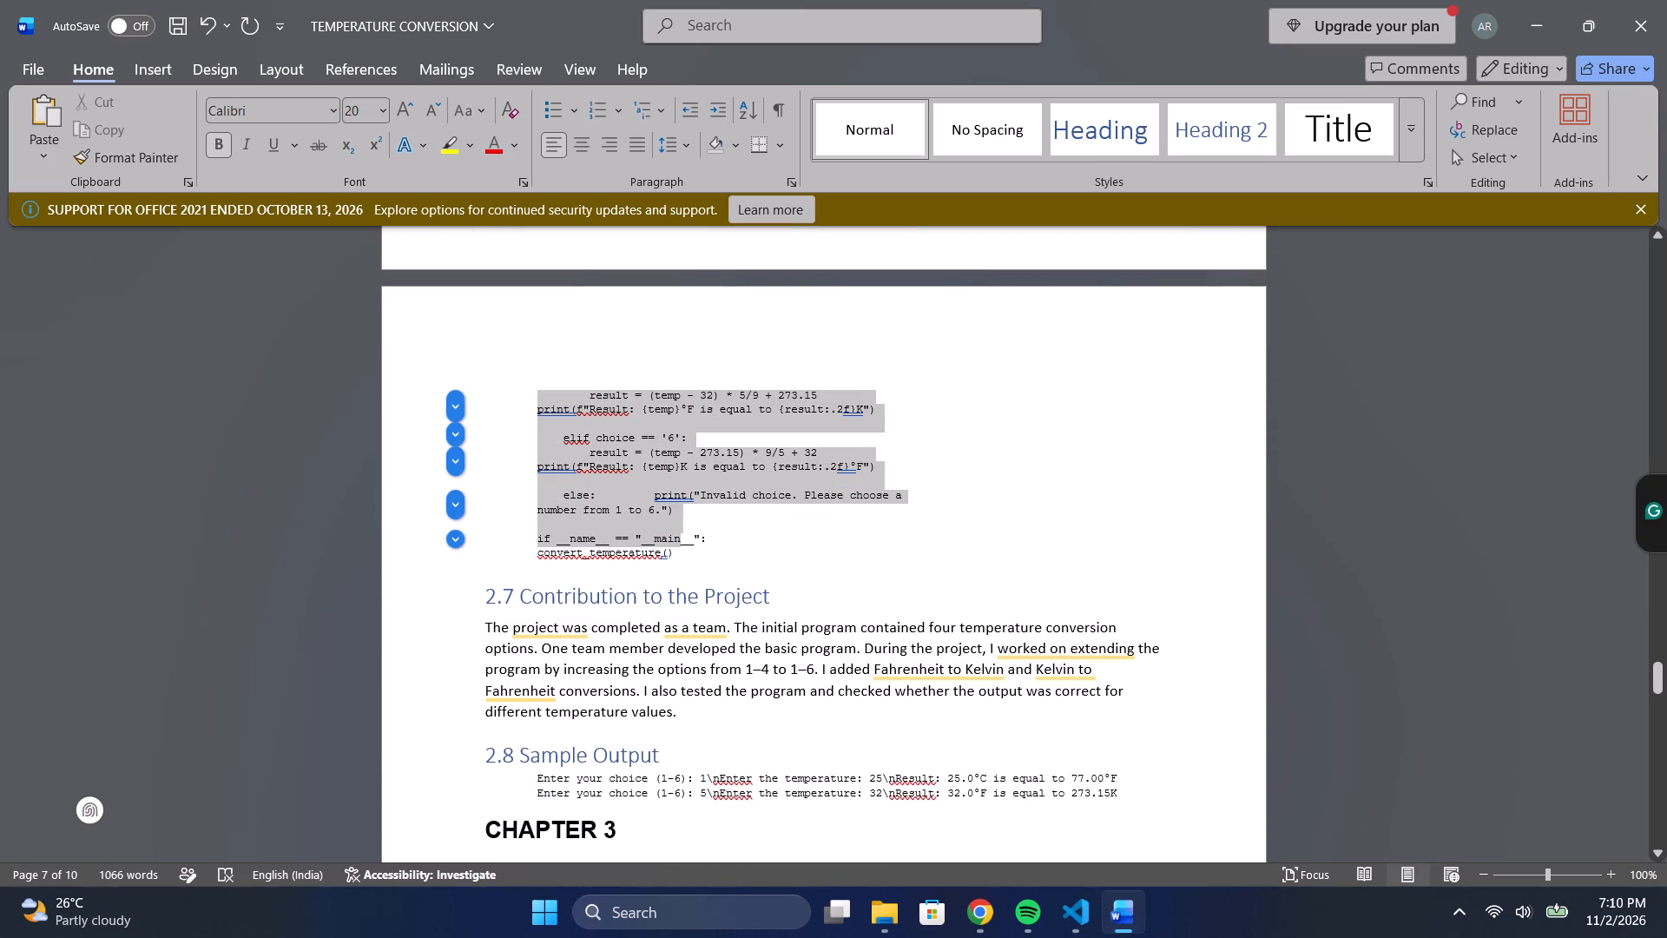
pyautogui.moveTo(662, 541); pyautogui.dragTo(703, 537)
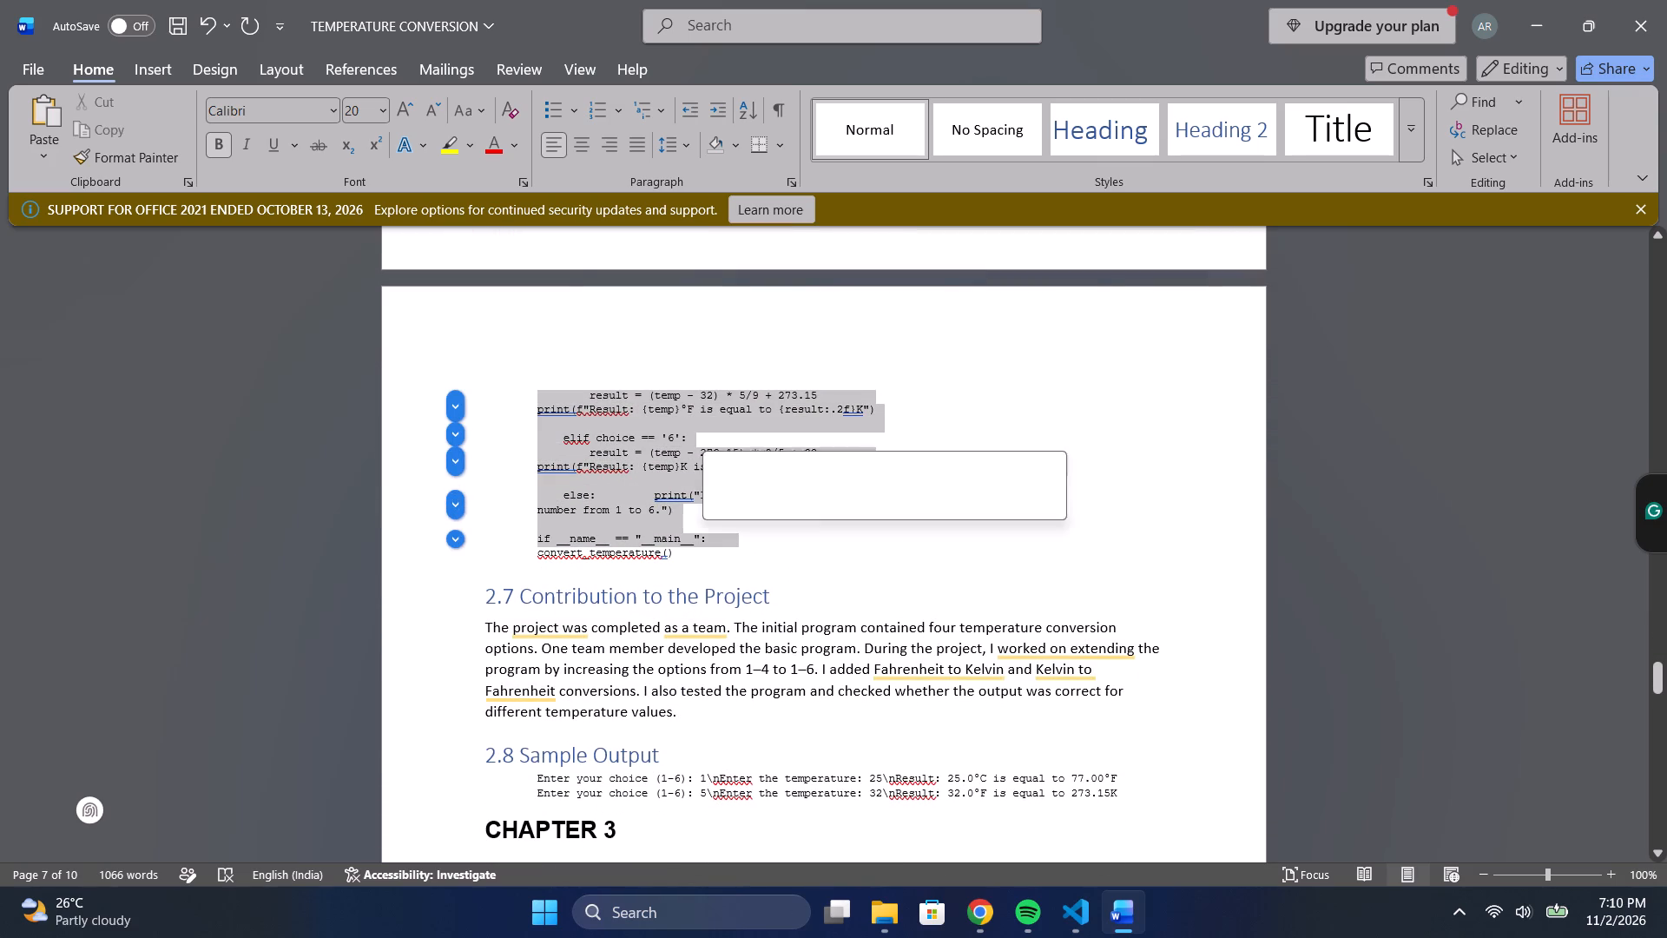
pyautogui.hotkey('ctrl', 'v')
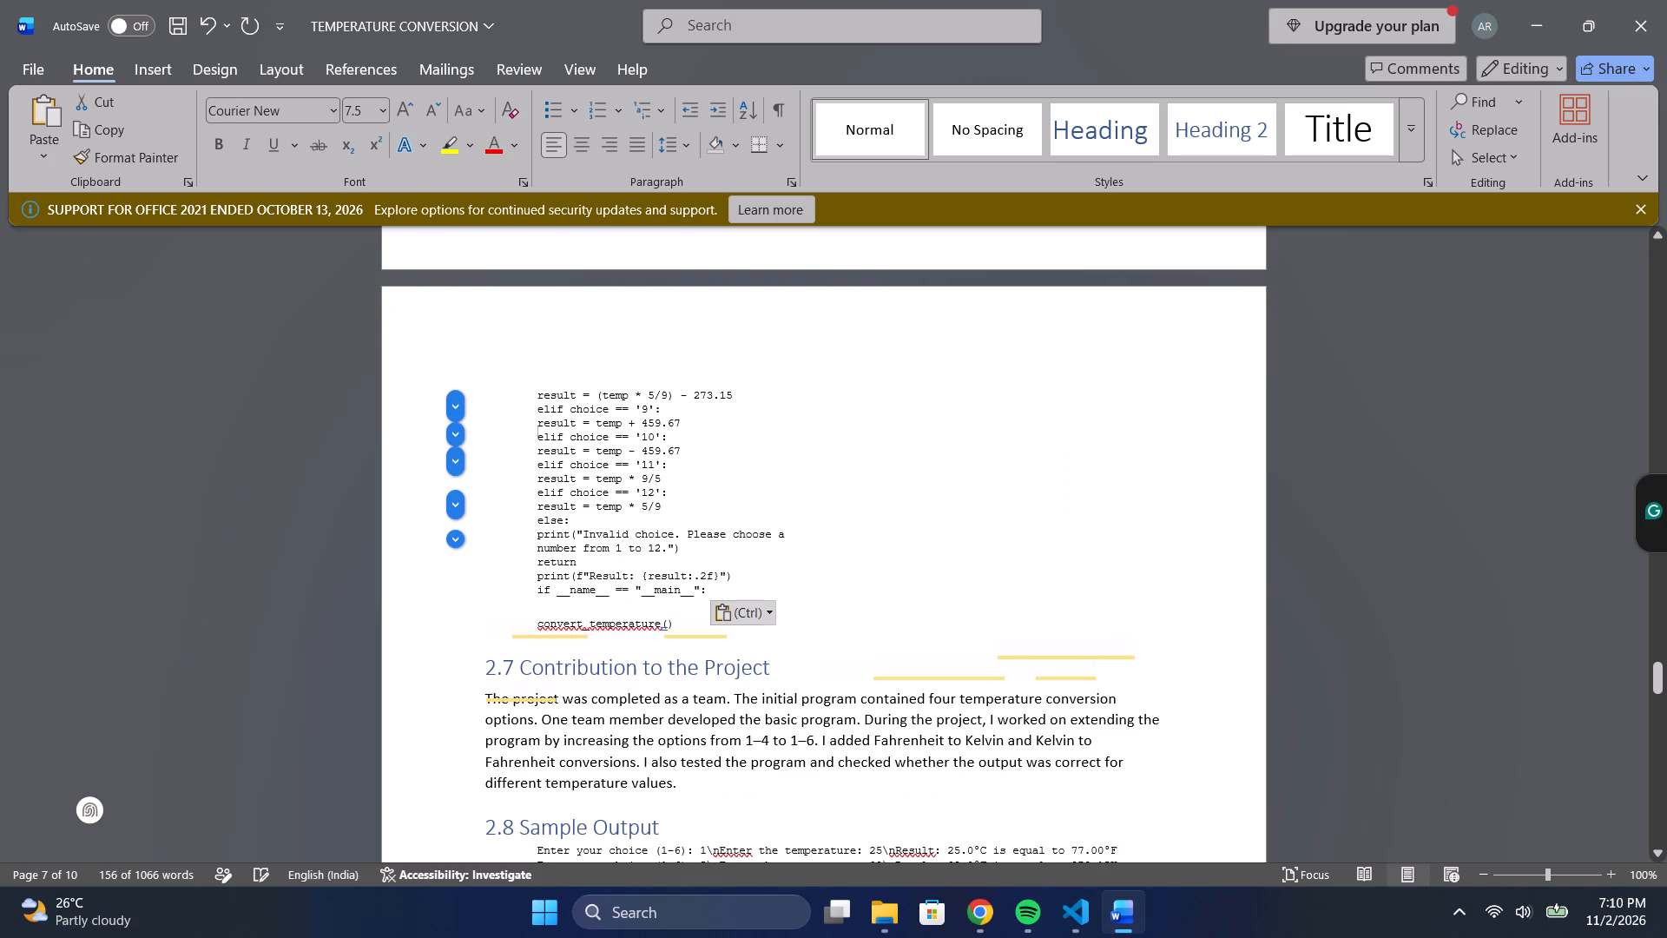
# Check the pasted code listing in section 2.6 from its first line to the final convert_temperature() call.
pyautogui.click(870, 541)
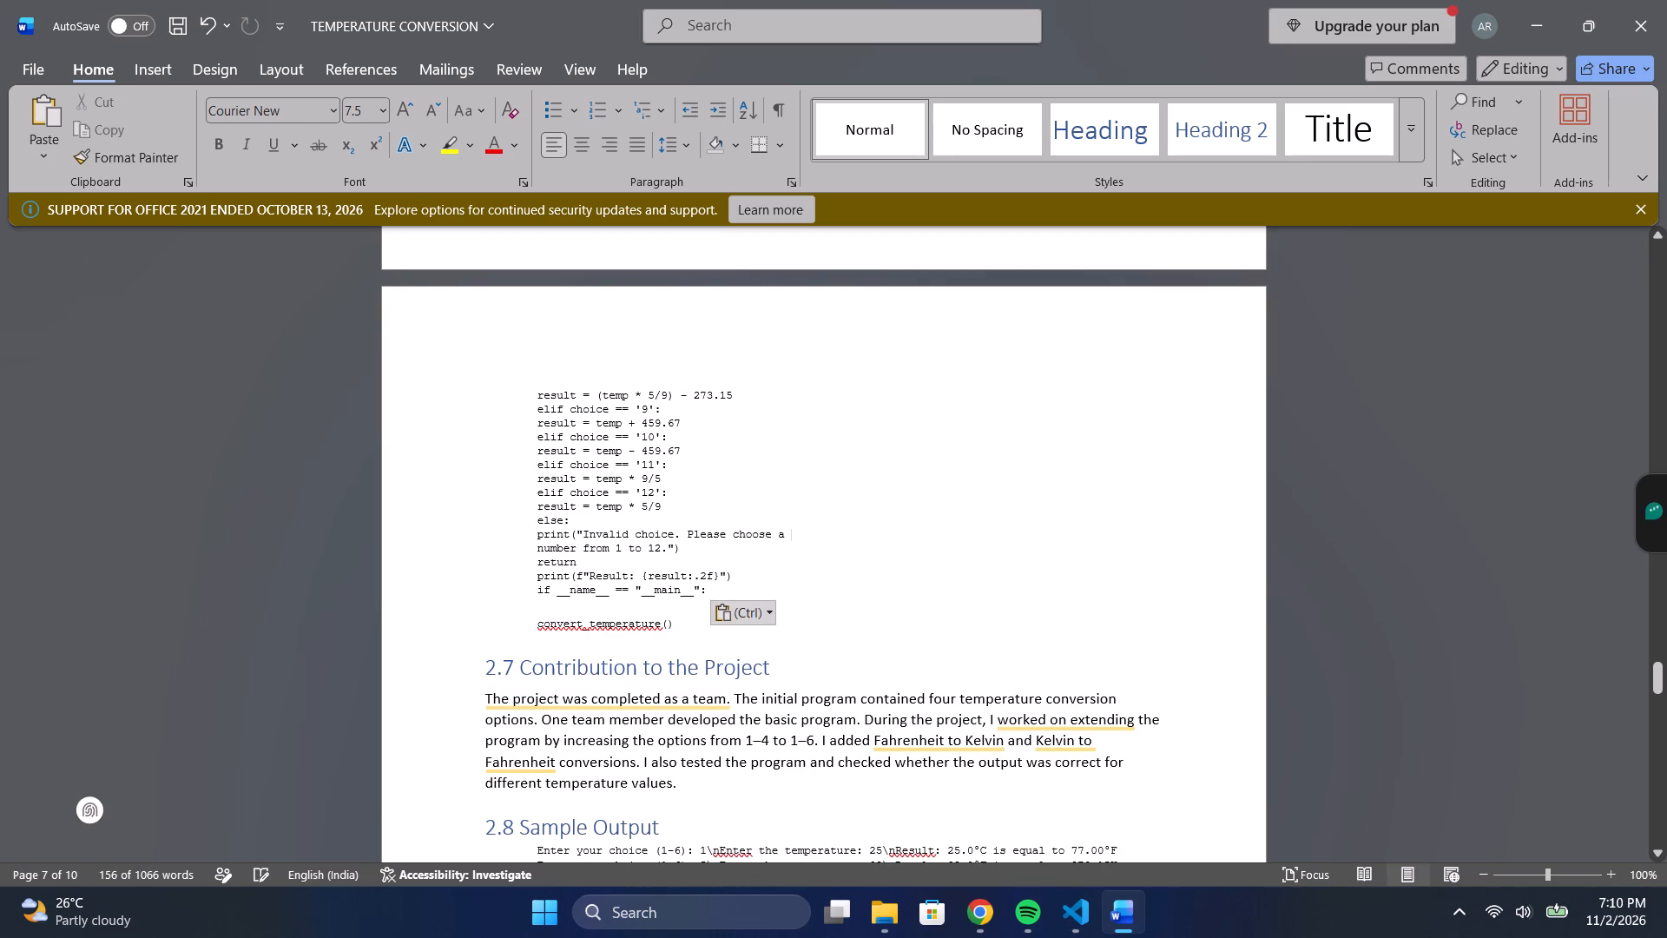
pyautogui.click(582, 607)
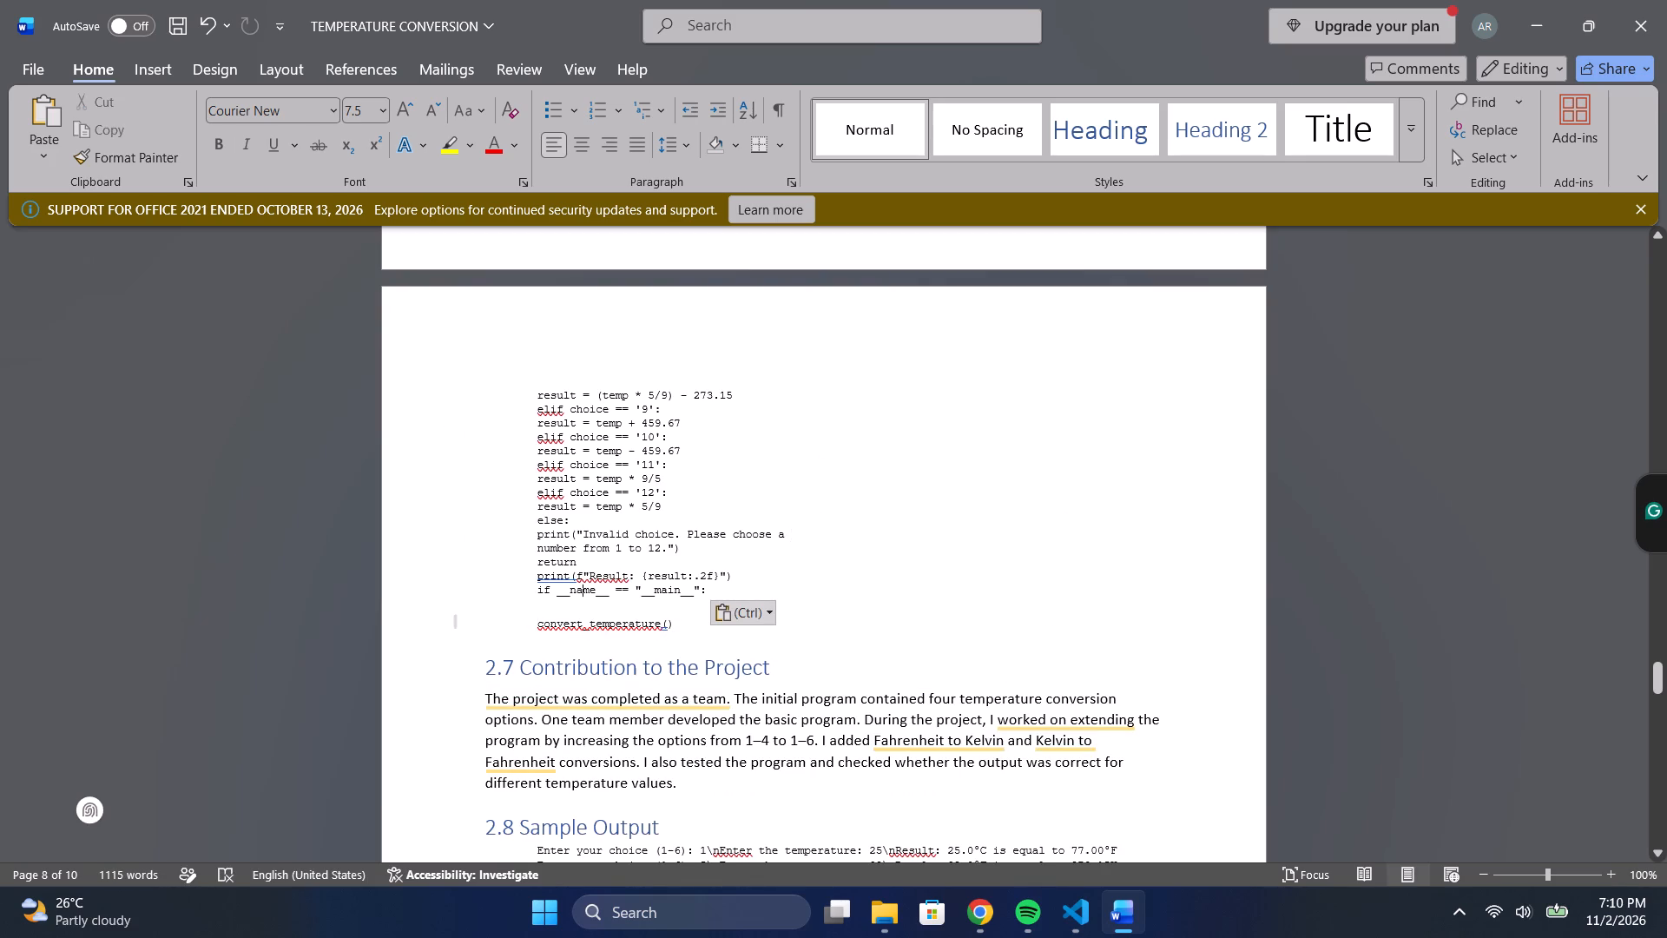
pyautogui.click(540, 616)
pyautogui.click(935, 664)
pyautogui.click(980, 664)
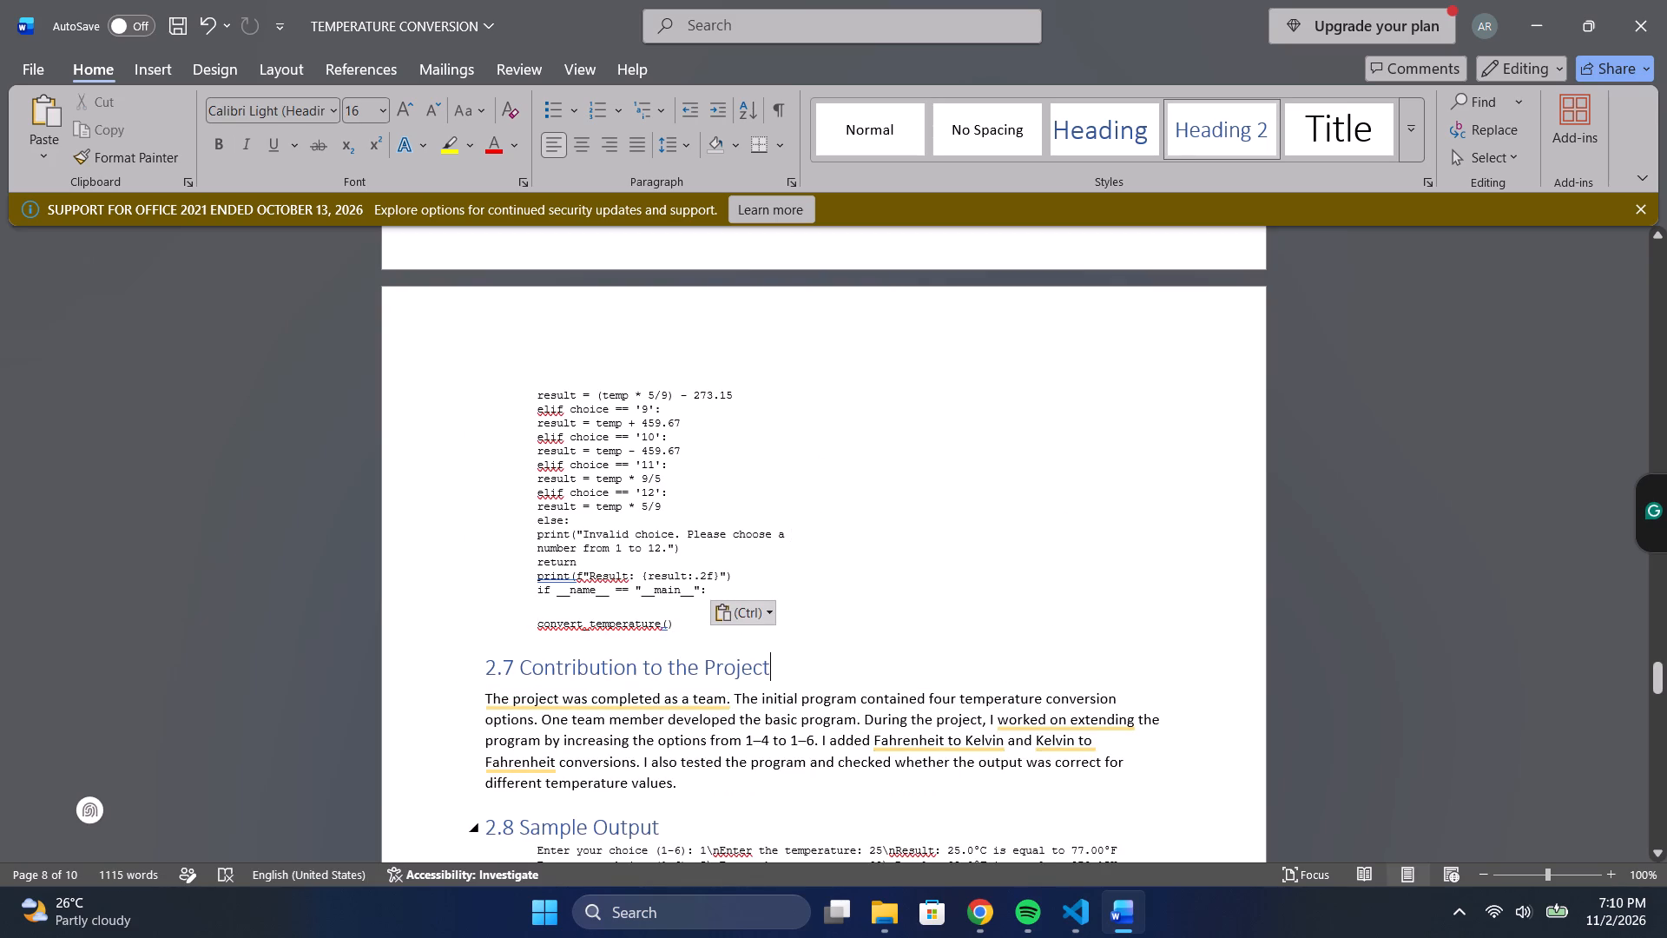
pyautogui.click(889, 812)
pyautogui.click(909, 601)
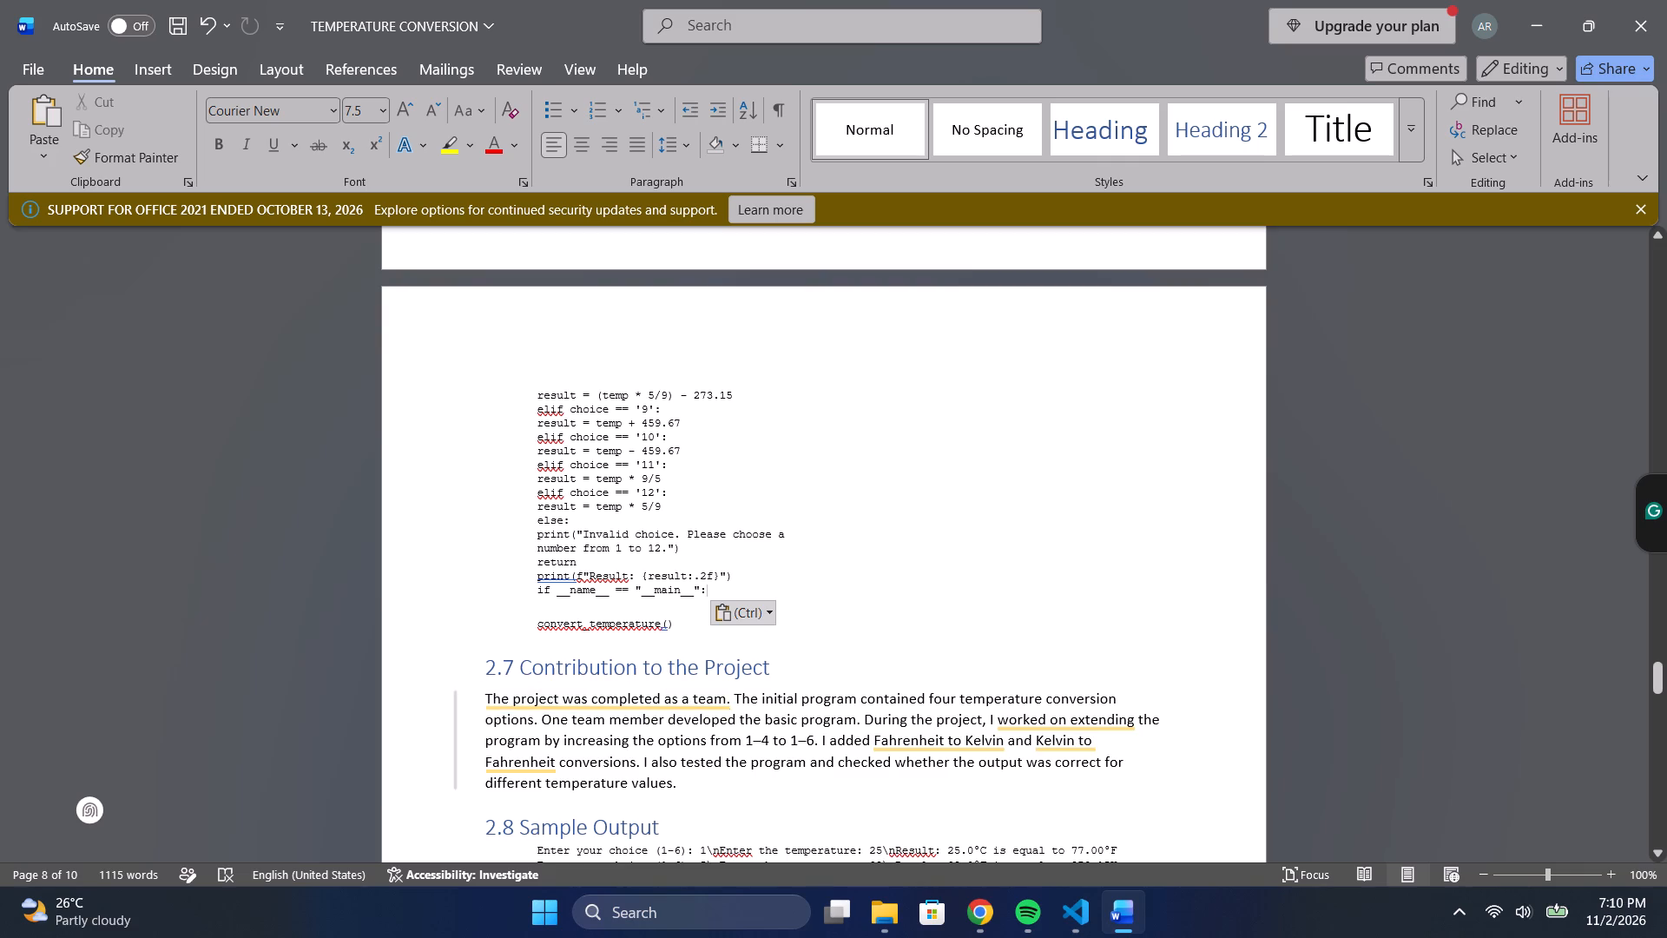
pyautogui.scroll(12, 646, 618)
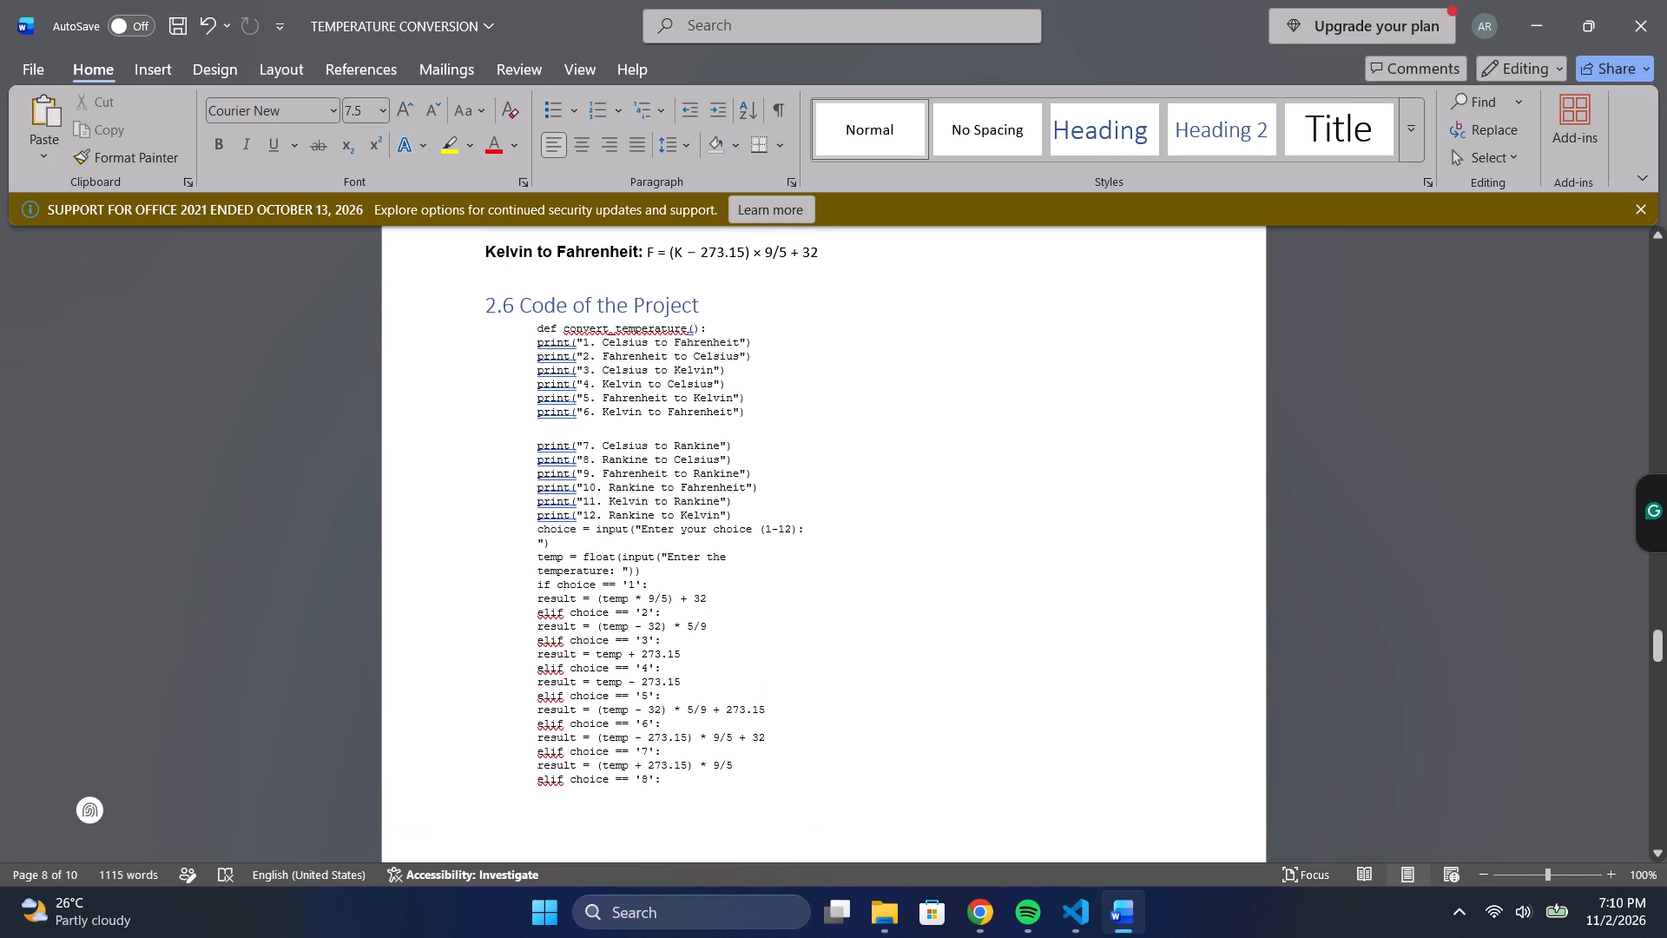
pyautogui.scroll(1, 653, 603)
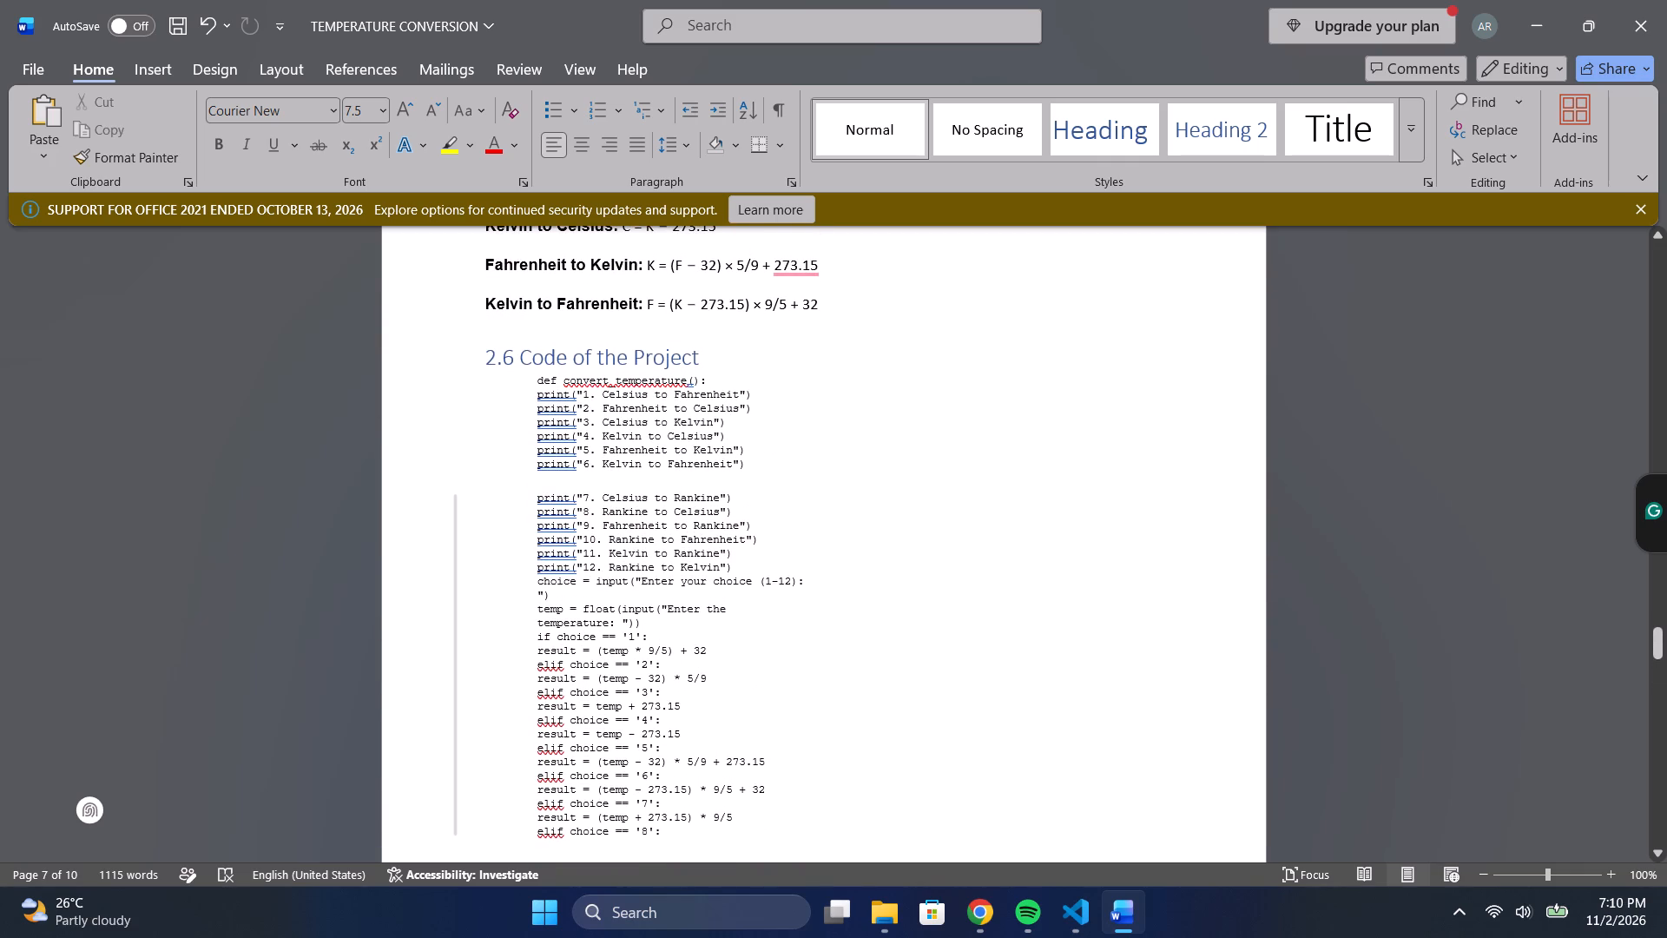
pyautogui.scroll(-14, 803, 658)
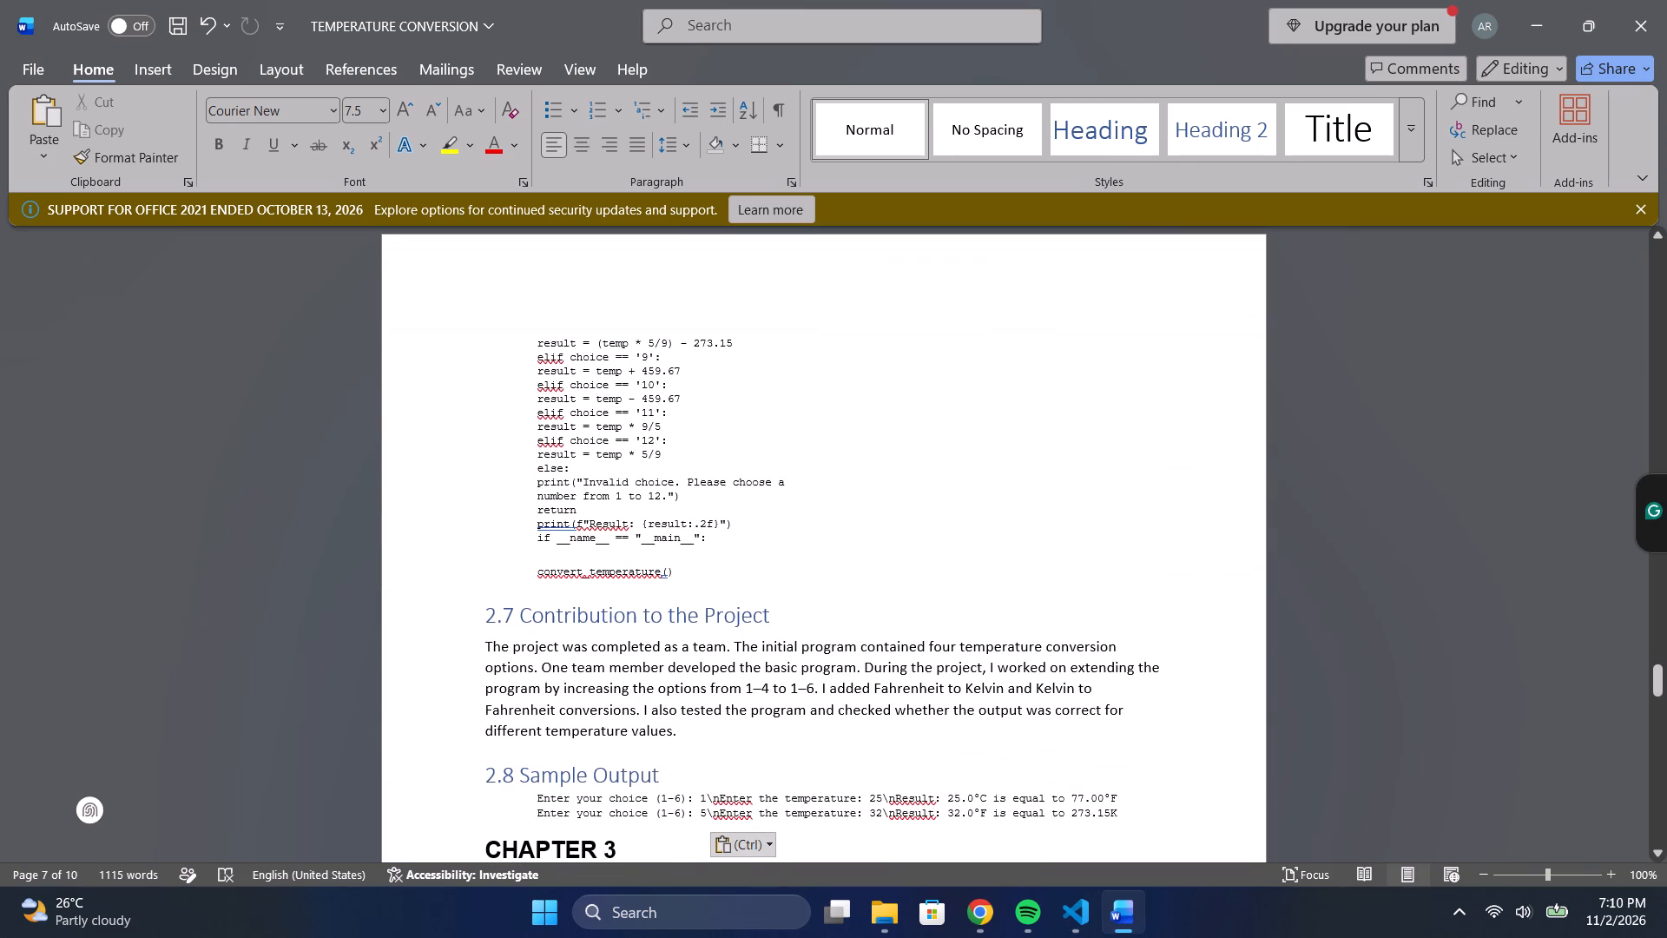
# Copy the final convert_temperature() call at the end of the section 2.6 code, and remove it from there.
pyautogui.tripleClick(550, 558)
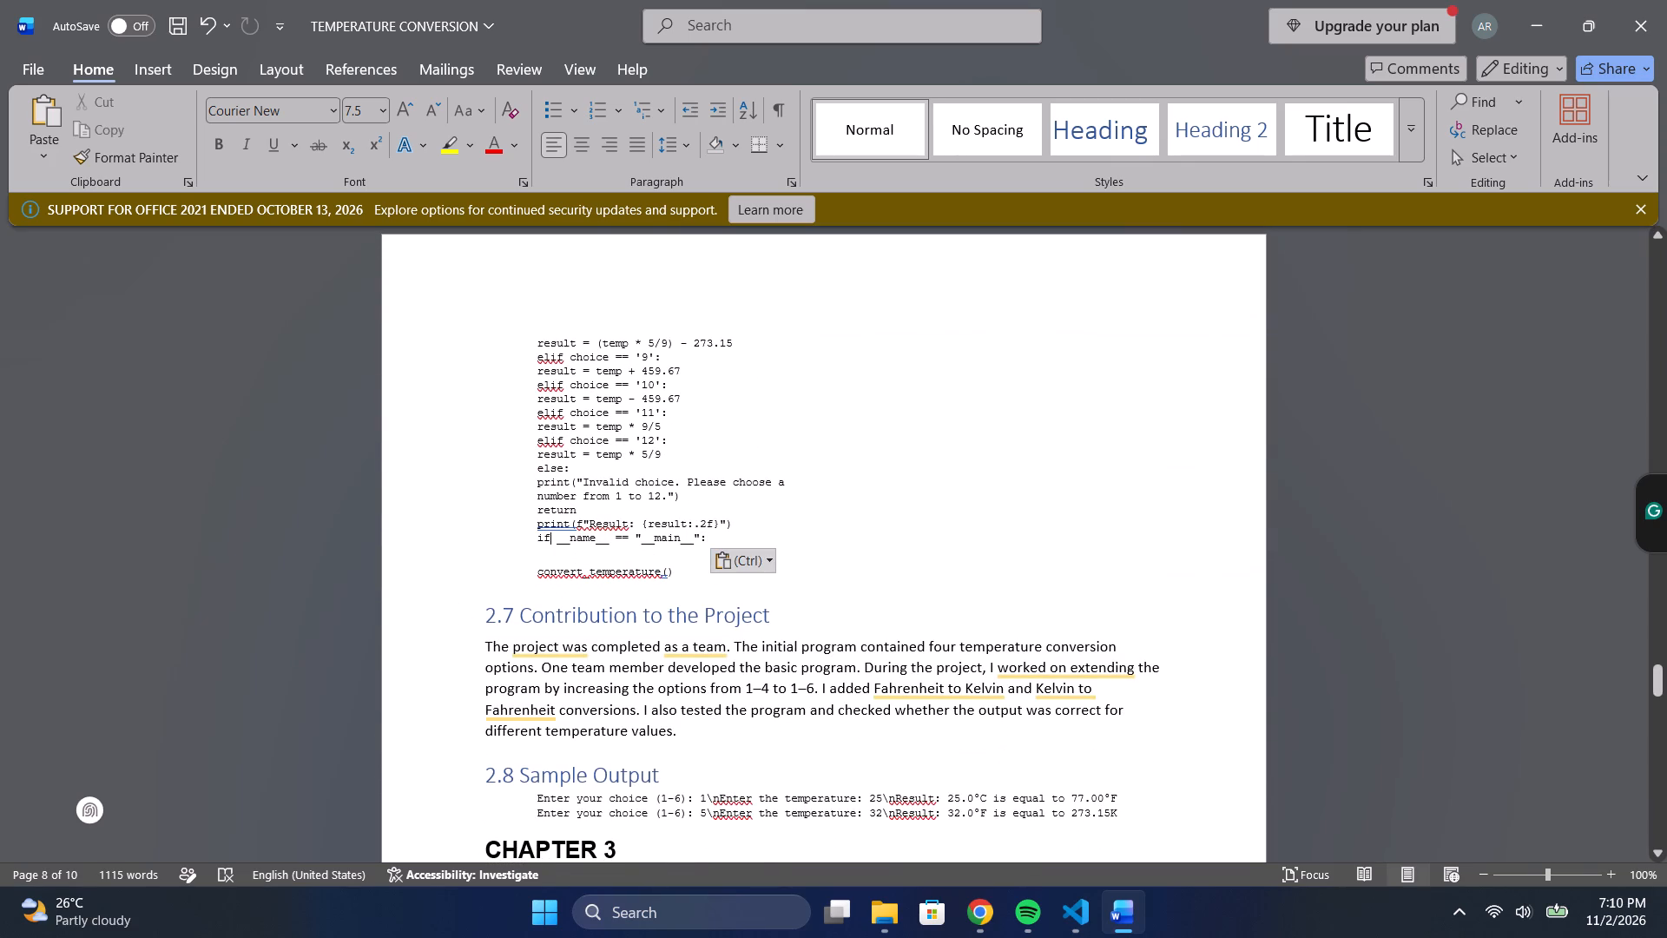
pyautogui.click(642, 642)
pyautogui.moveTo(675, 578); pyautogui.dragTo(546, 574)
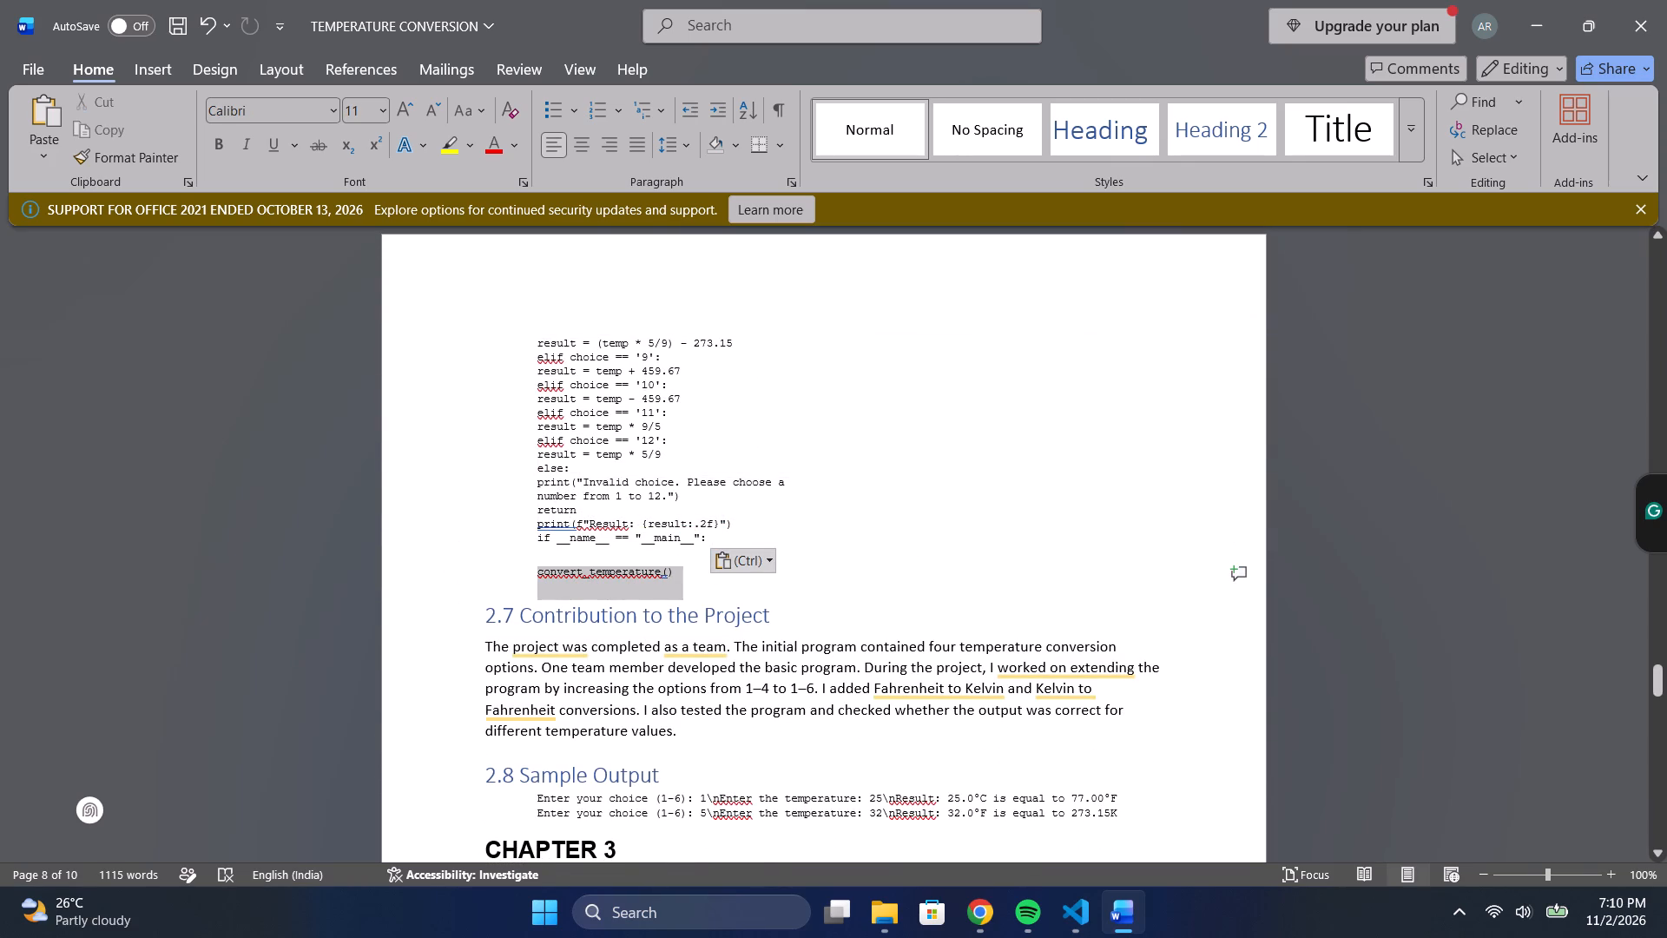
pyautogui.moveTo(546, 574); pyautogui.dragTo(543, 574)
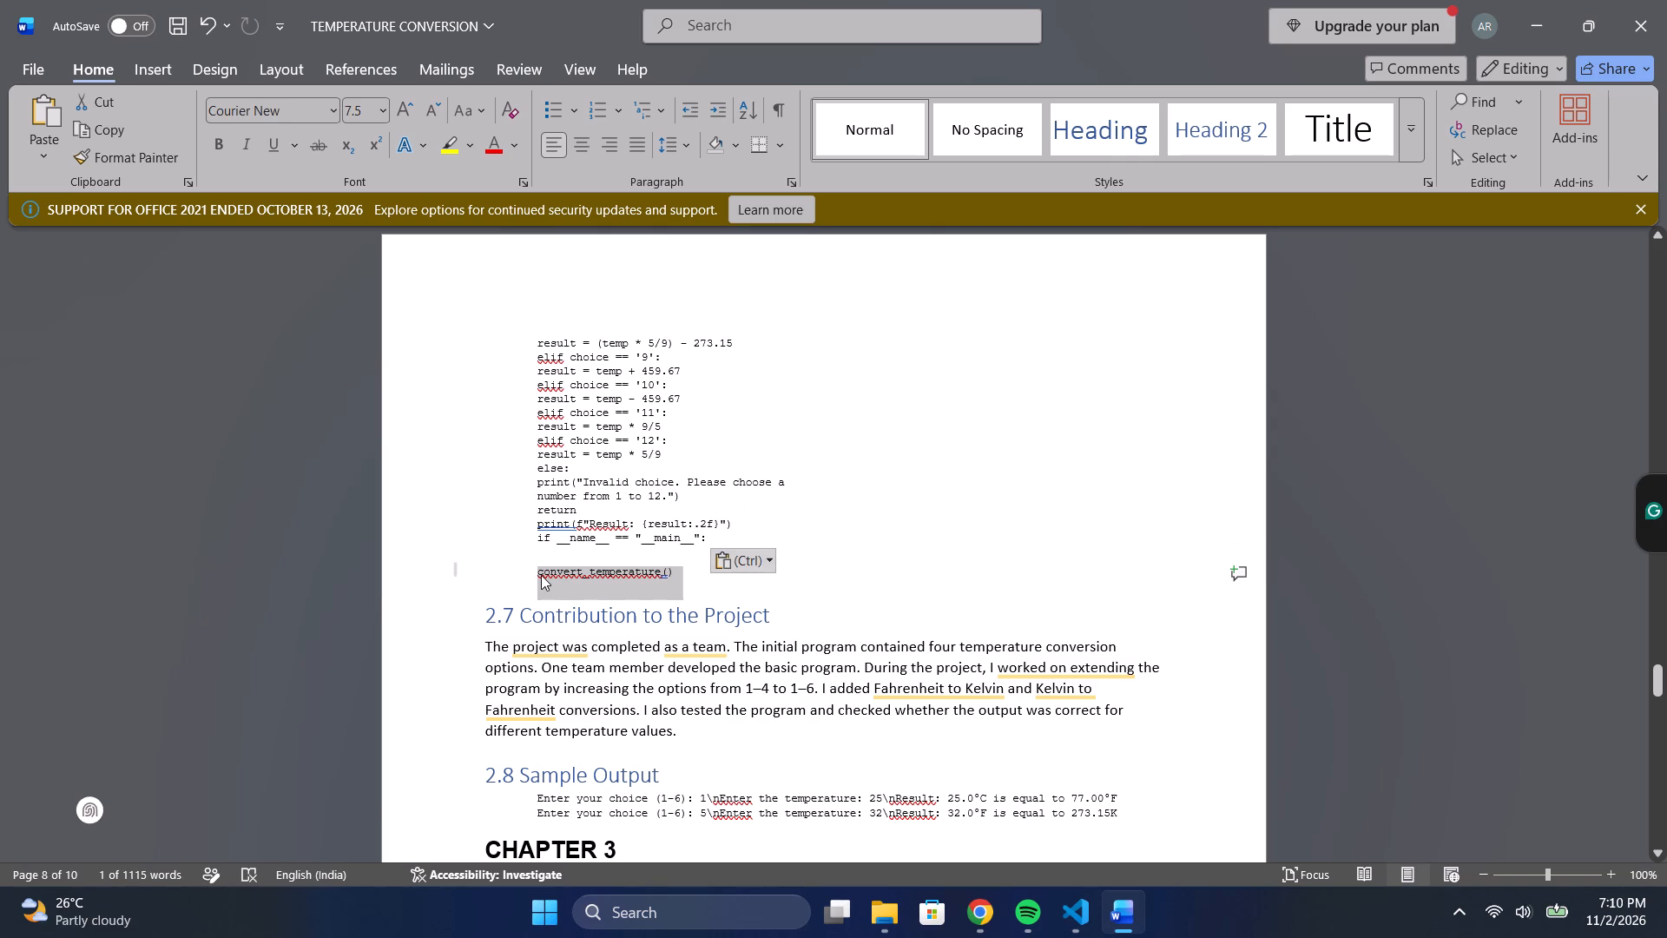
pyautogui.hotkey('ctrl', 'c')
pyautogui.press('BackSpace')
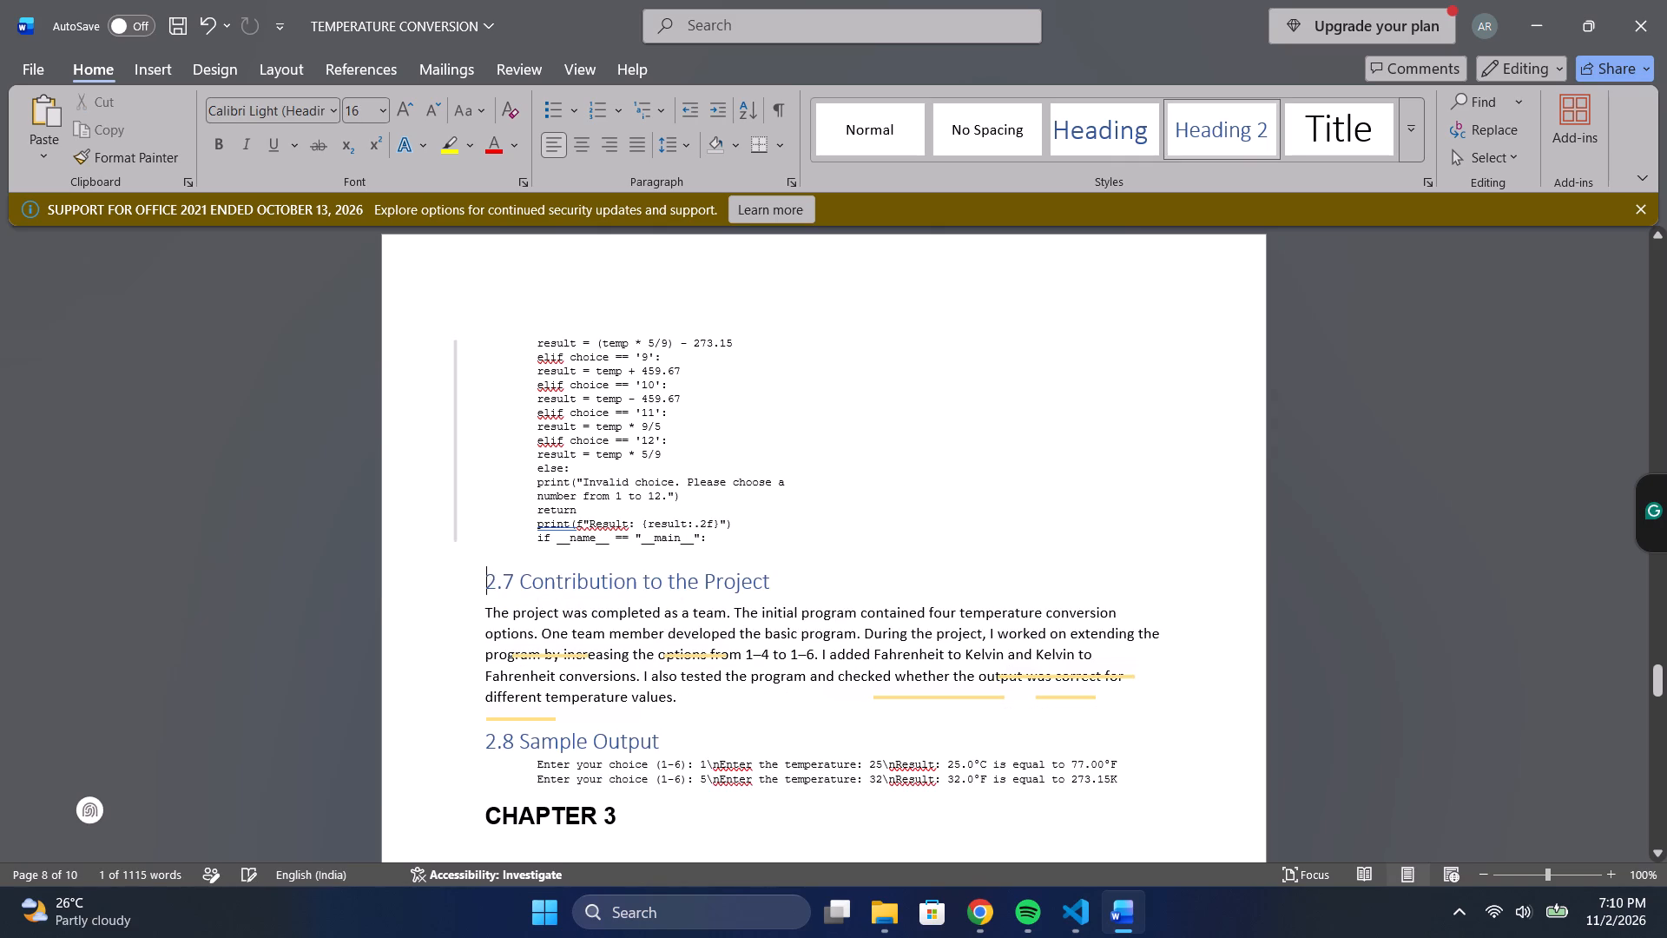
# Paste the convert_temperature() call back on a new line below if __name__ == "__main__": in section 2.6.
pyautogui.click(729, 546)
pyautogui.click(726, 538)
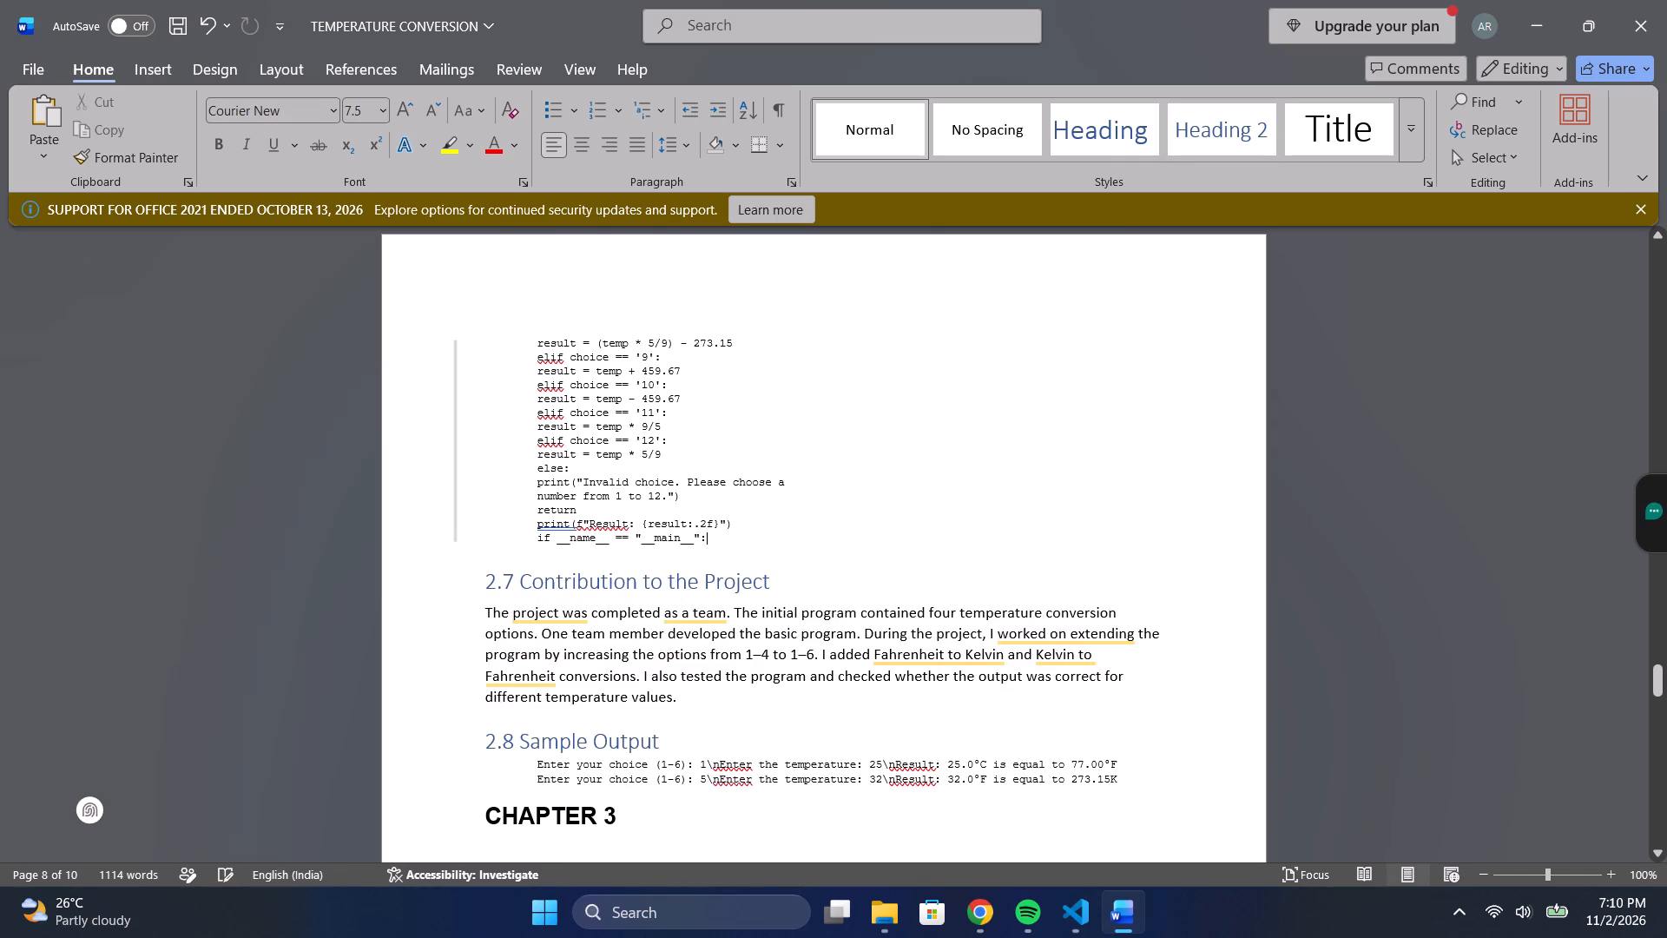
pyautogui.press('Return')
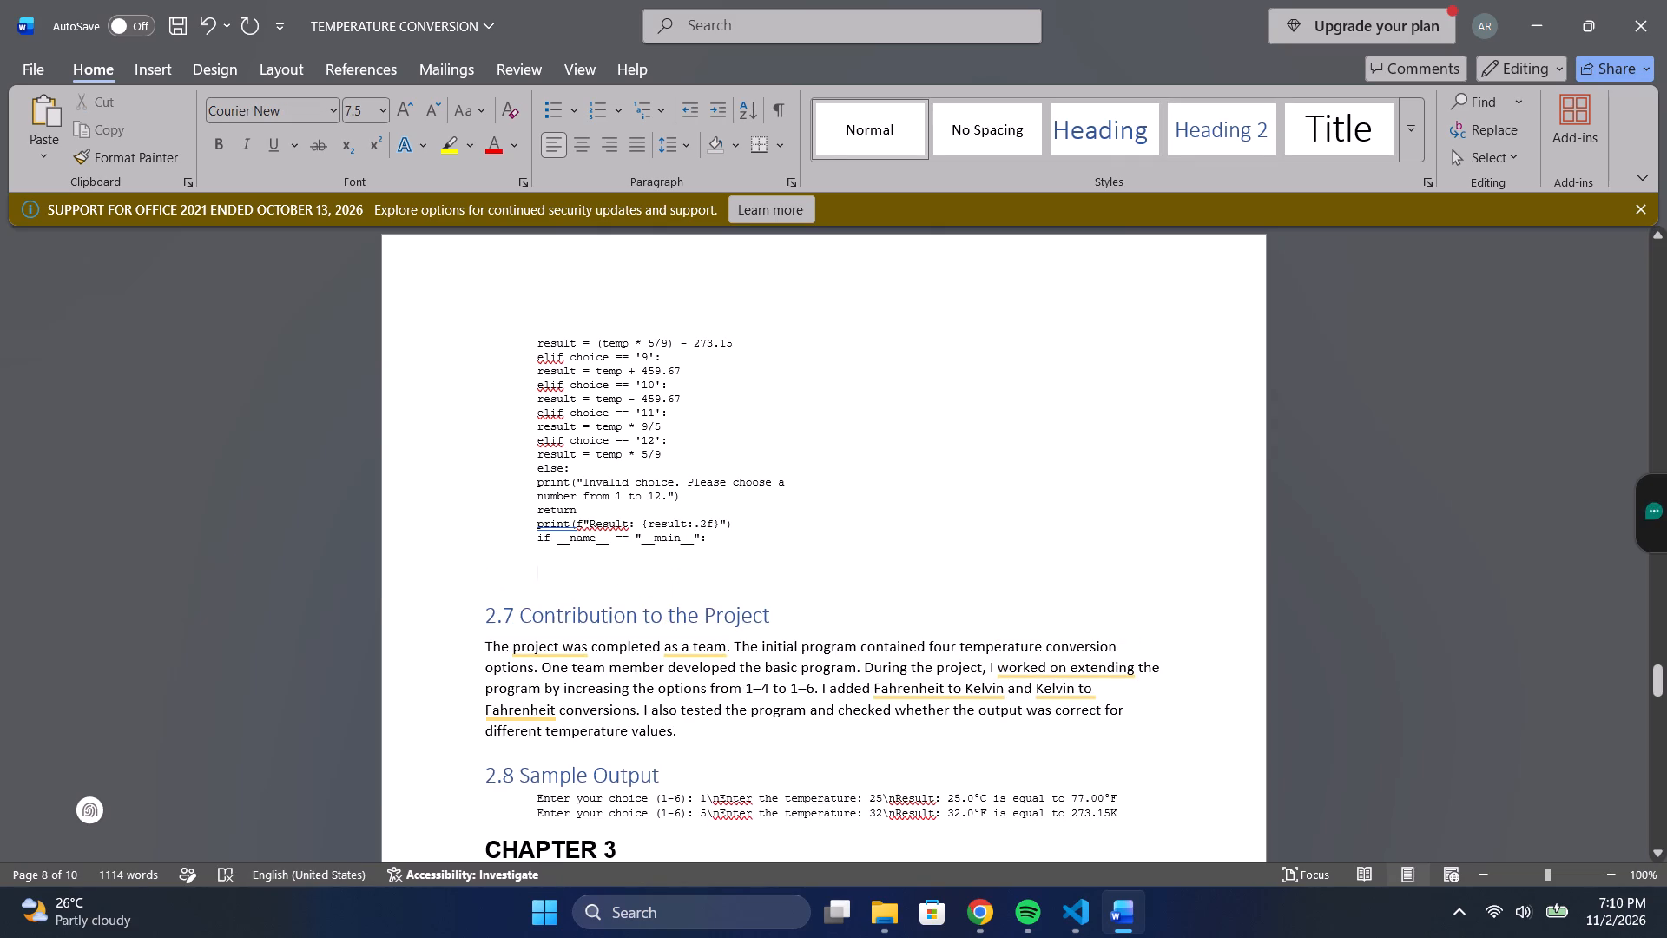
pyautogui.click(563, 561)
pyautogui.doubleClick(541, 563)
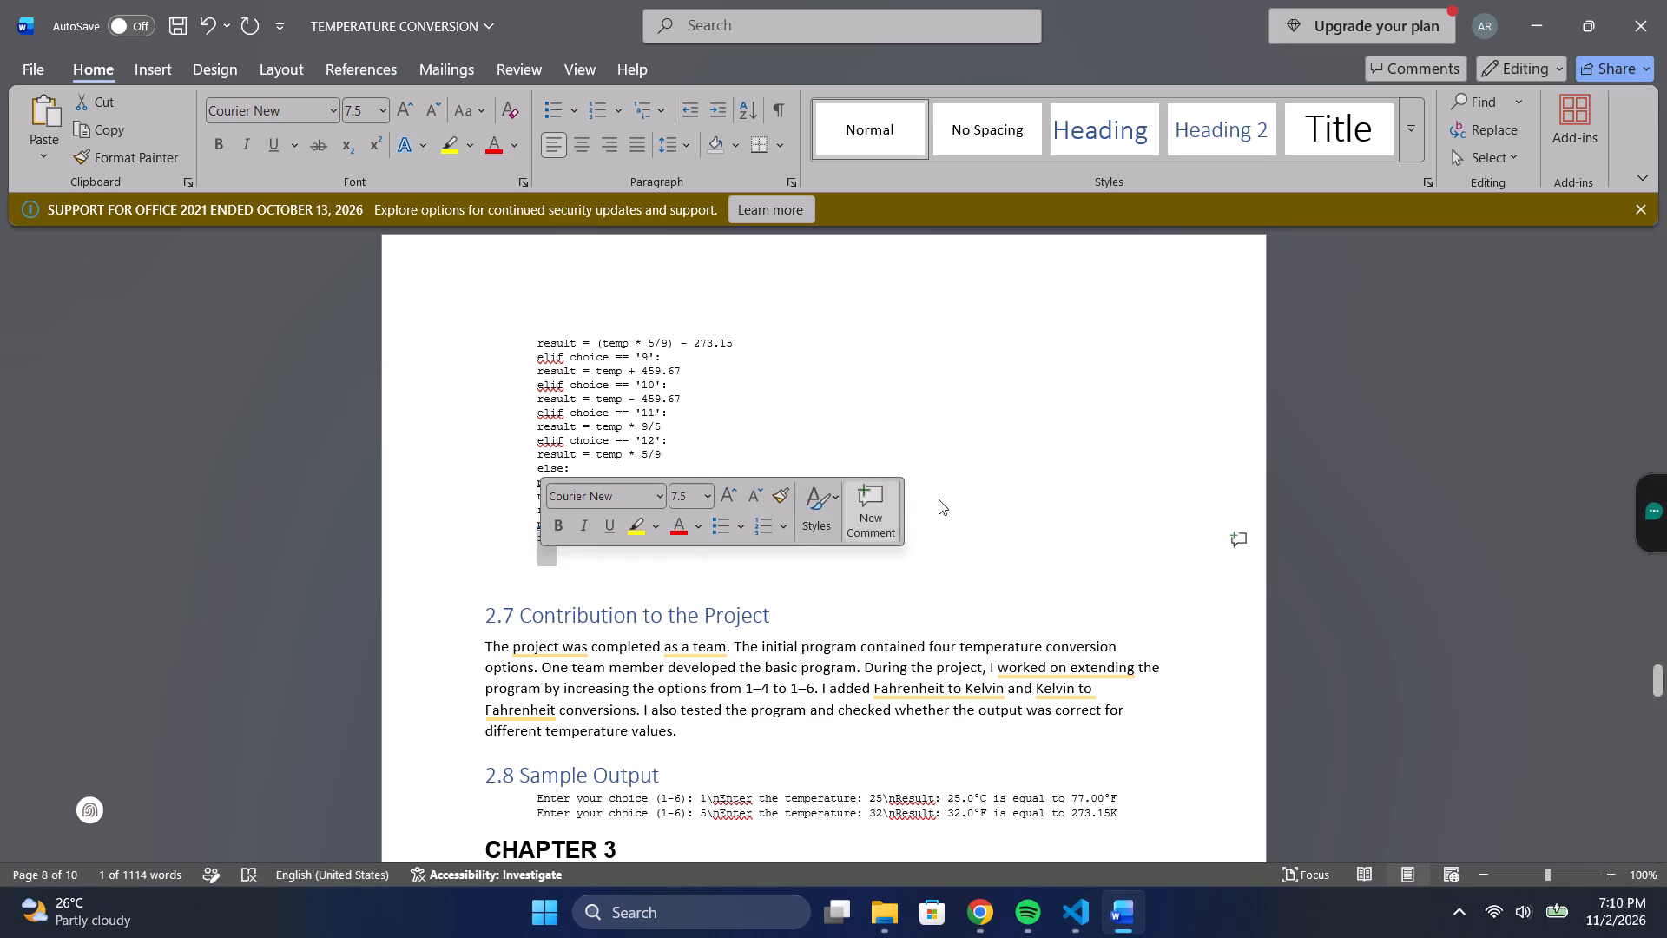
pyautogui.click(1124, 435)
pyautogui.doubleClick(648, 562)
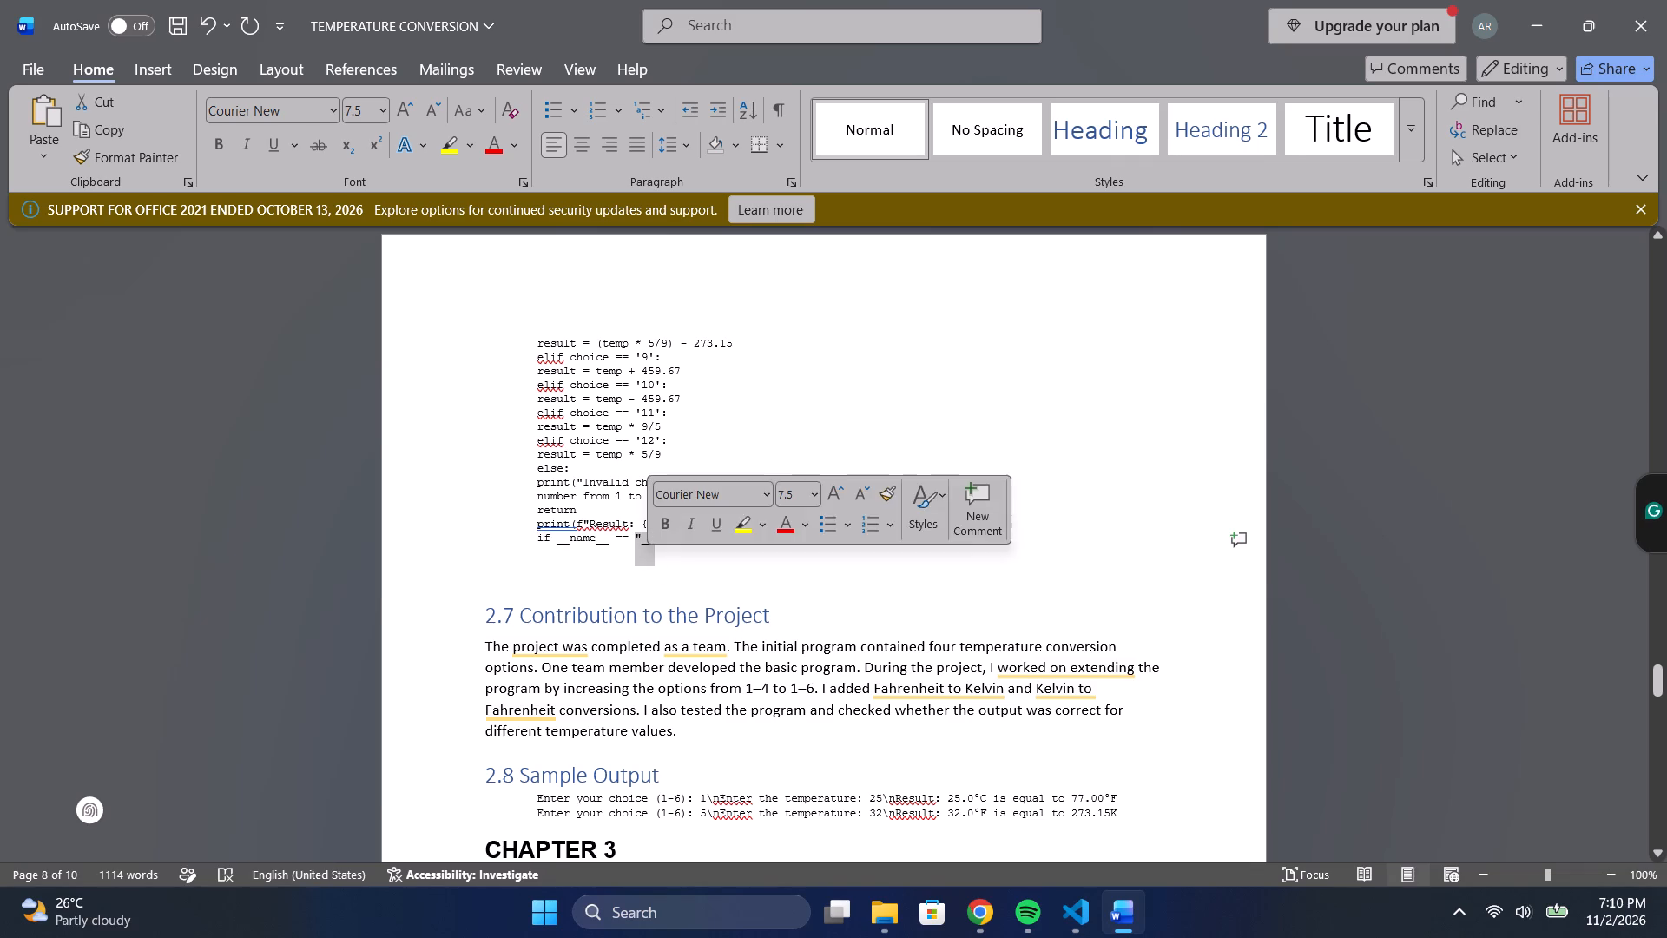
pyautogui.click(726, 585)
pyautogui.click(715, 544)
pyautogui.press('Return')
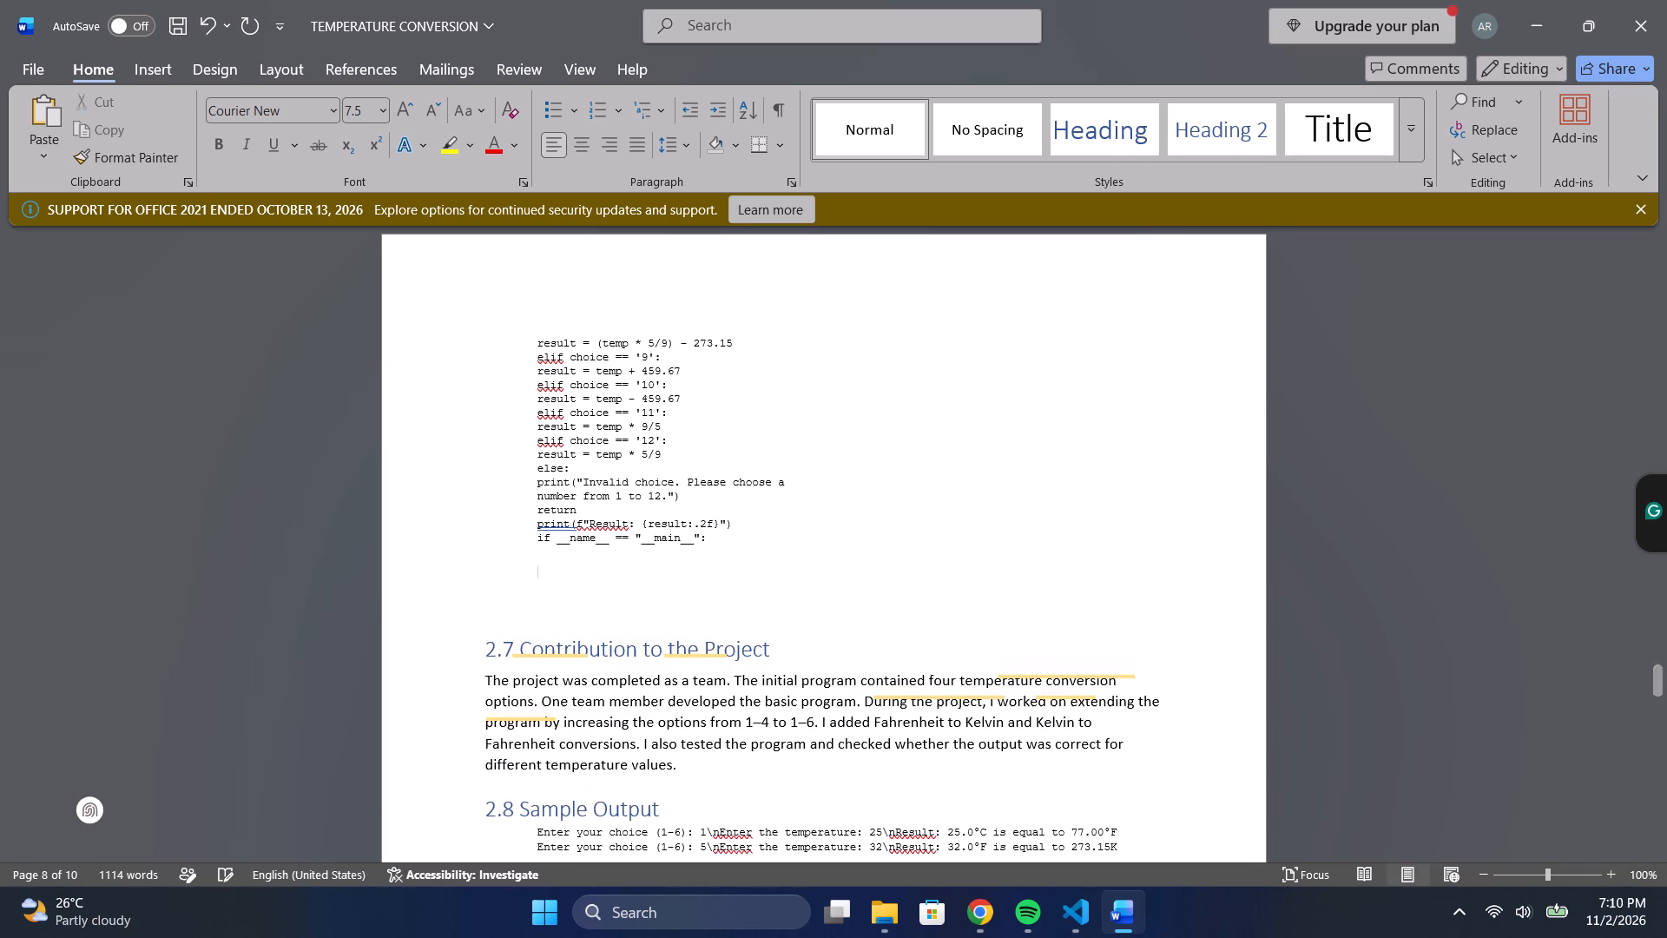
pyautogui.hotkey('ctrl', 'v')
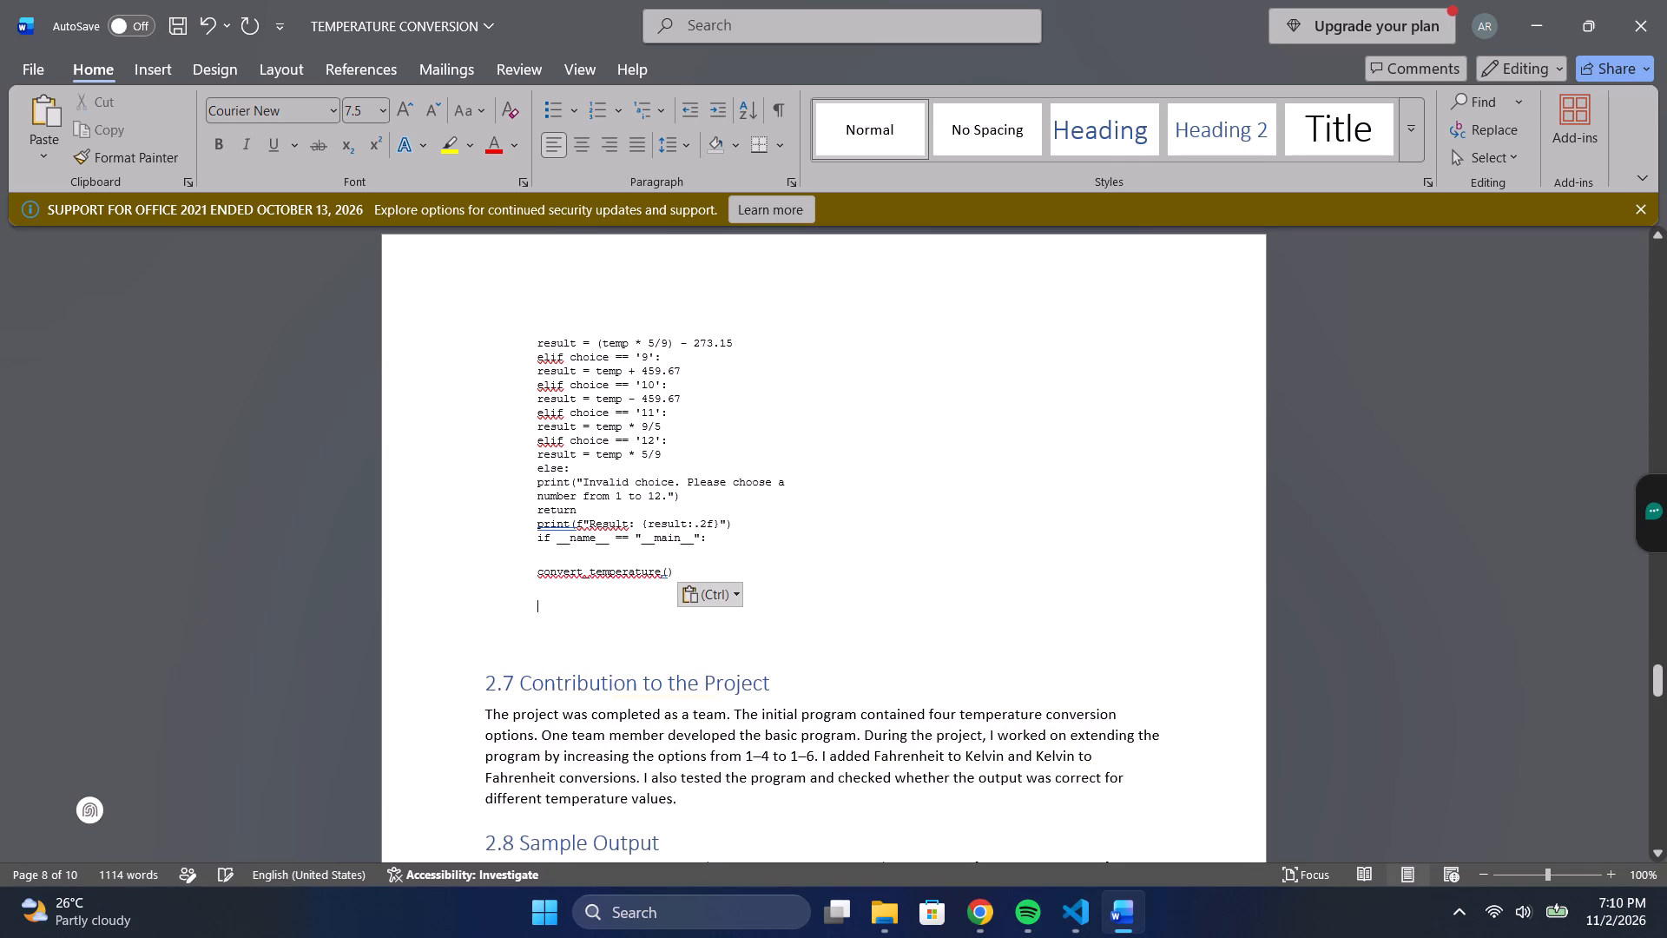
# Insert a blank line between the print(f"Result: {result:.2f}") line and the if __name__ == "__main__": line.
pyautogui.click(860, 521)
pyautogui.scroll(3, 837, 587)
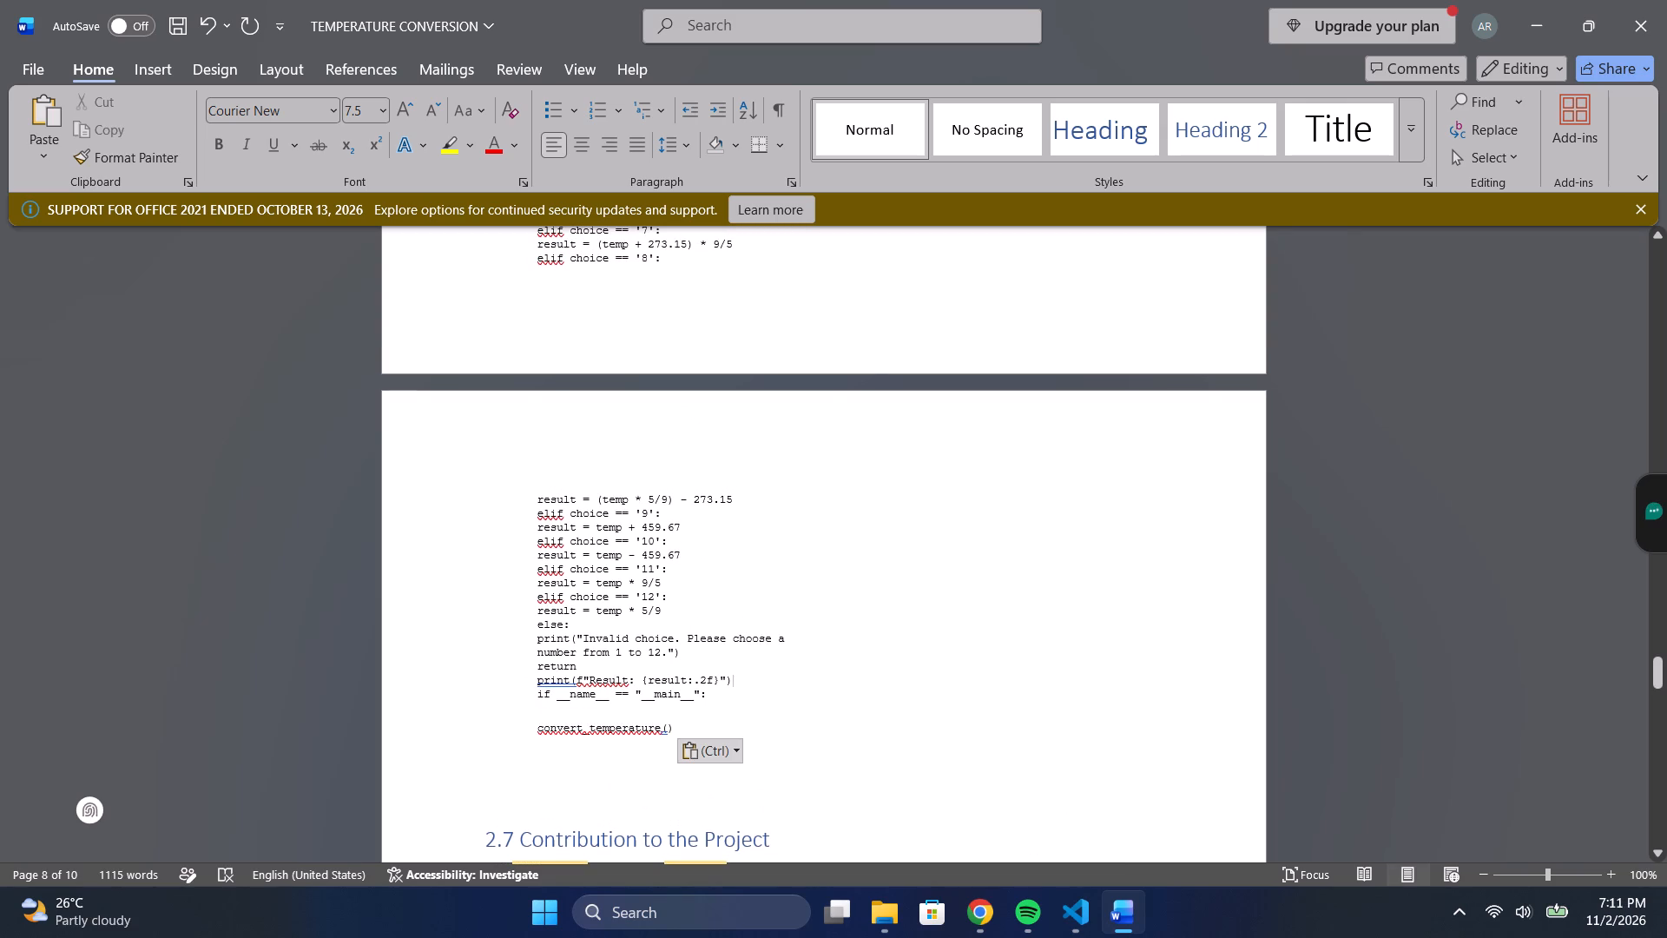
pyautogui.click(740, 680)
pyautogui.press('Return')
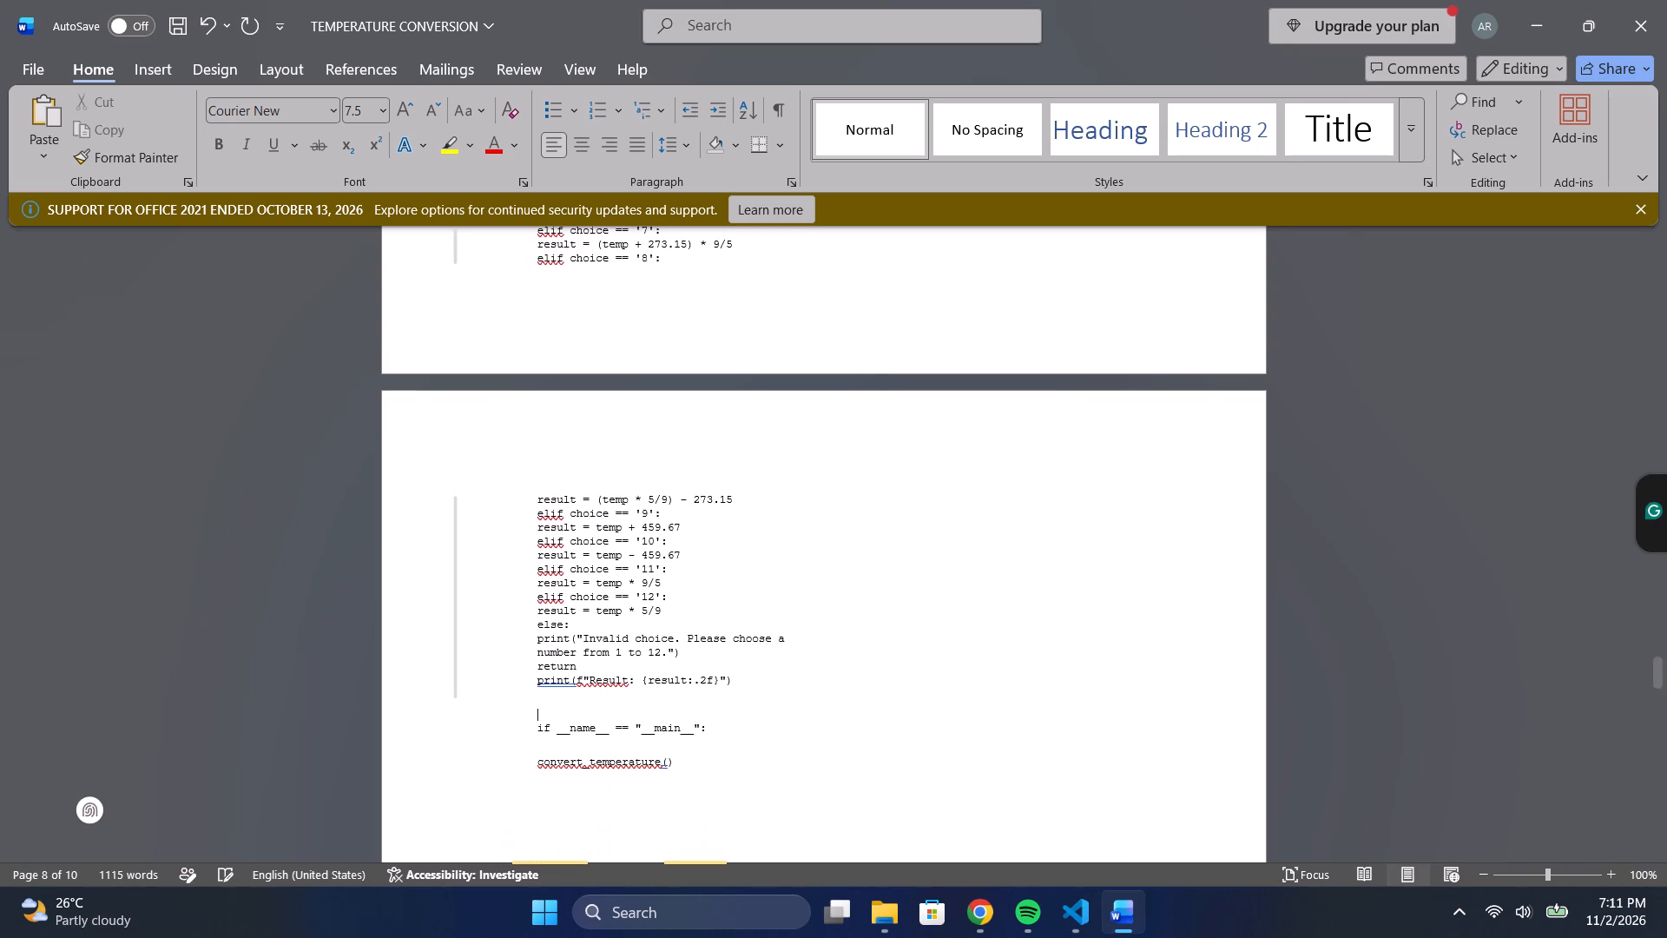
# Look back through the report from the section 2.6 code to the title page, including the Summary and Declaration pages.
pyautogui.scroll(6, 742, 681)
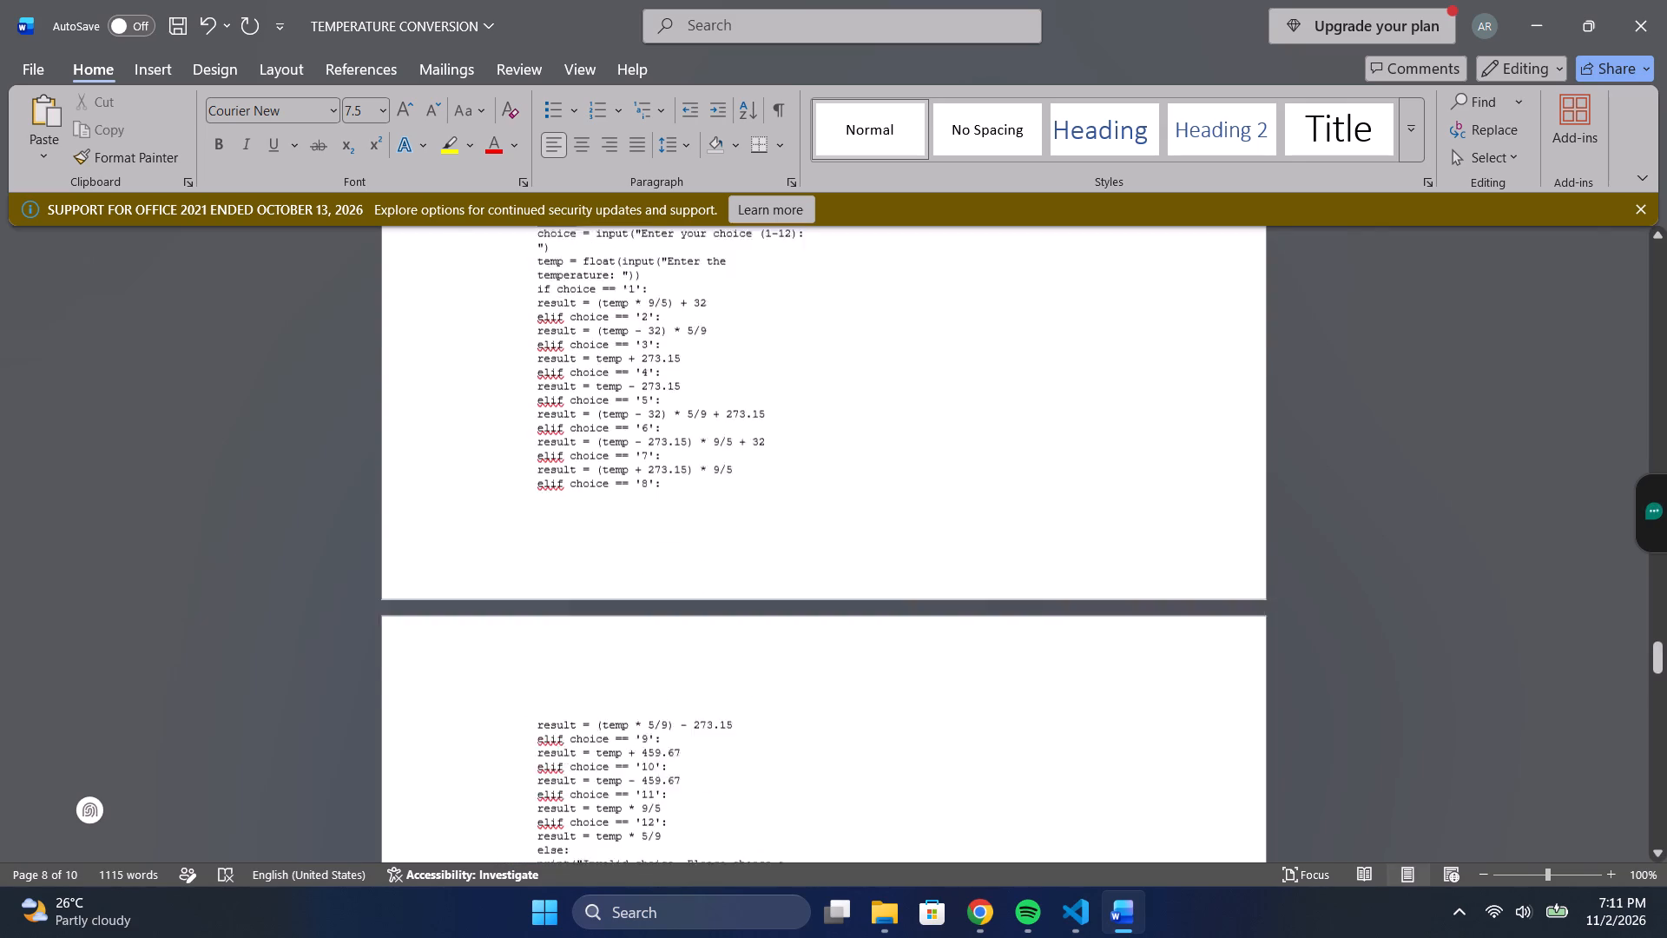
pyautogui.scroll(4, 742, 682)
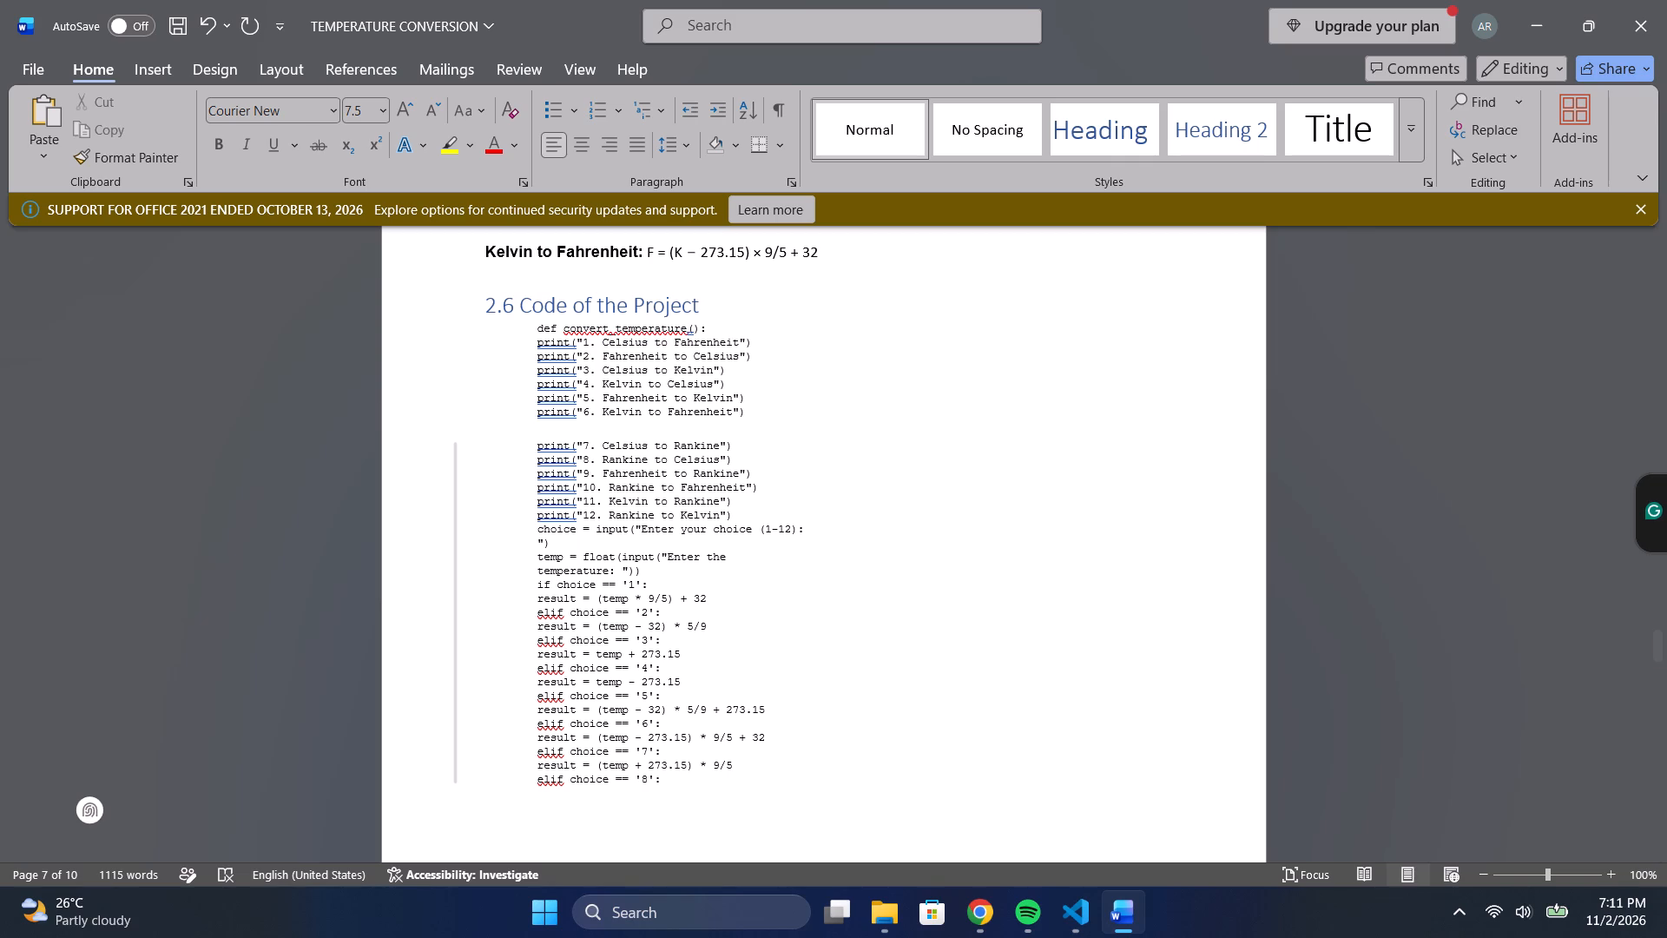
pyautogui.scroll(16, 733, 678)
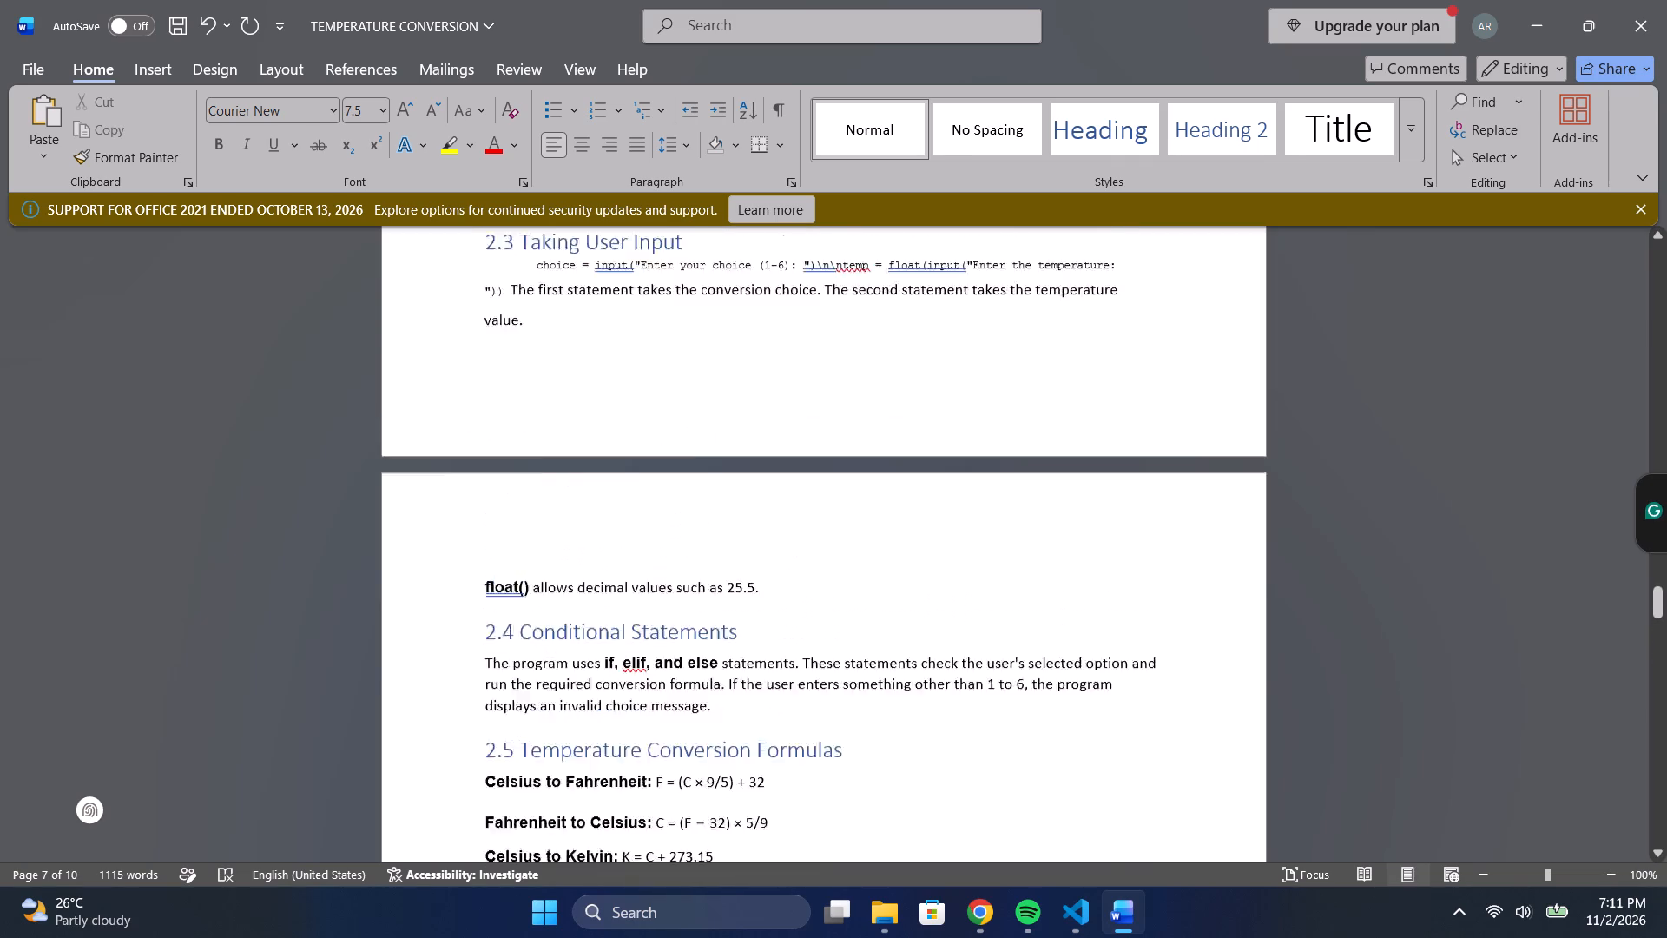
pyautogui.scroll(2, 733, 677)
pyautogui.scroll(20, 733, 677)
pyautogui.scroll(5, 732, 677)
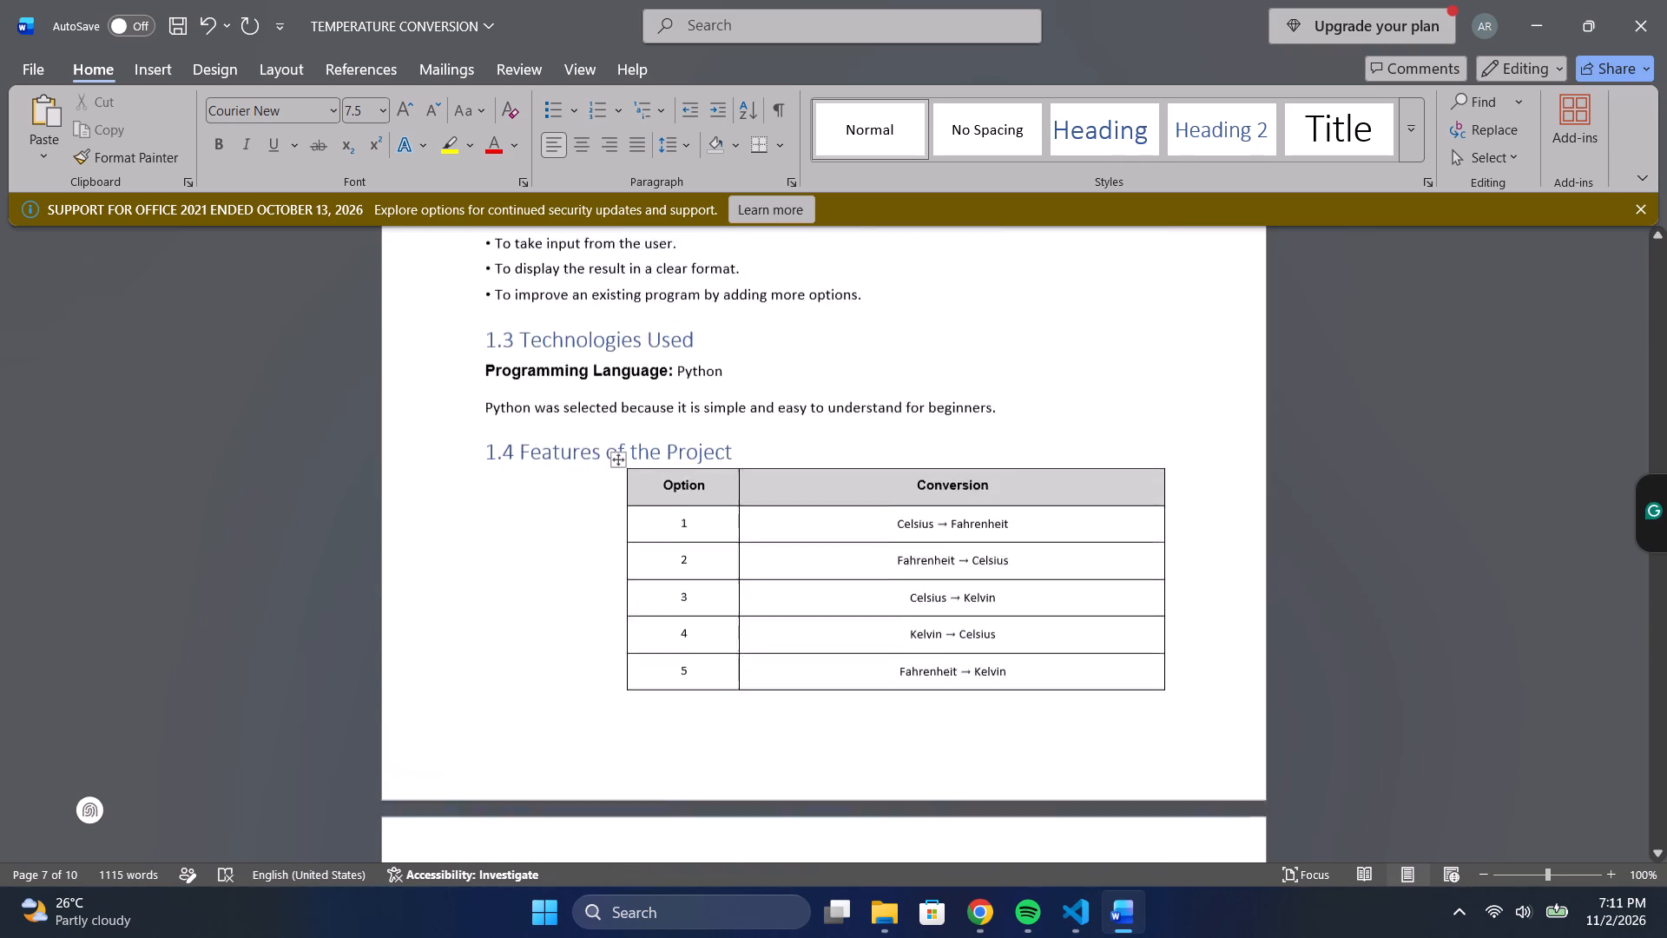
pyautogui.scroll(20, 732, 677)
pyautogui.scroll(14, 732, 677)
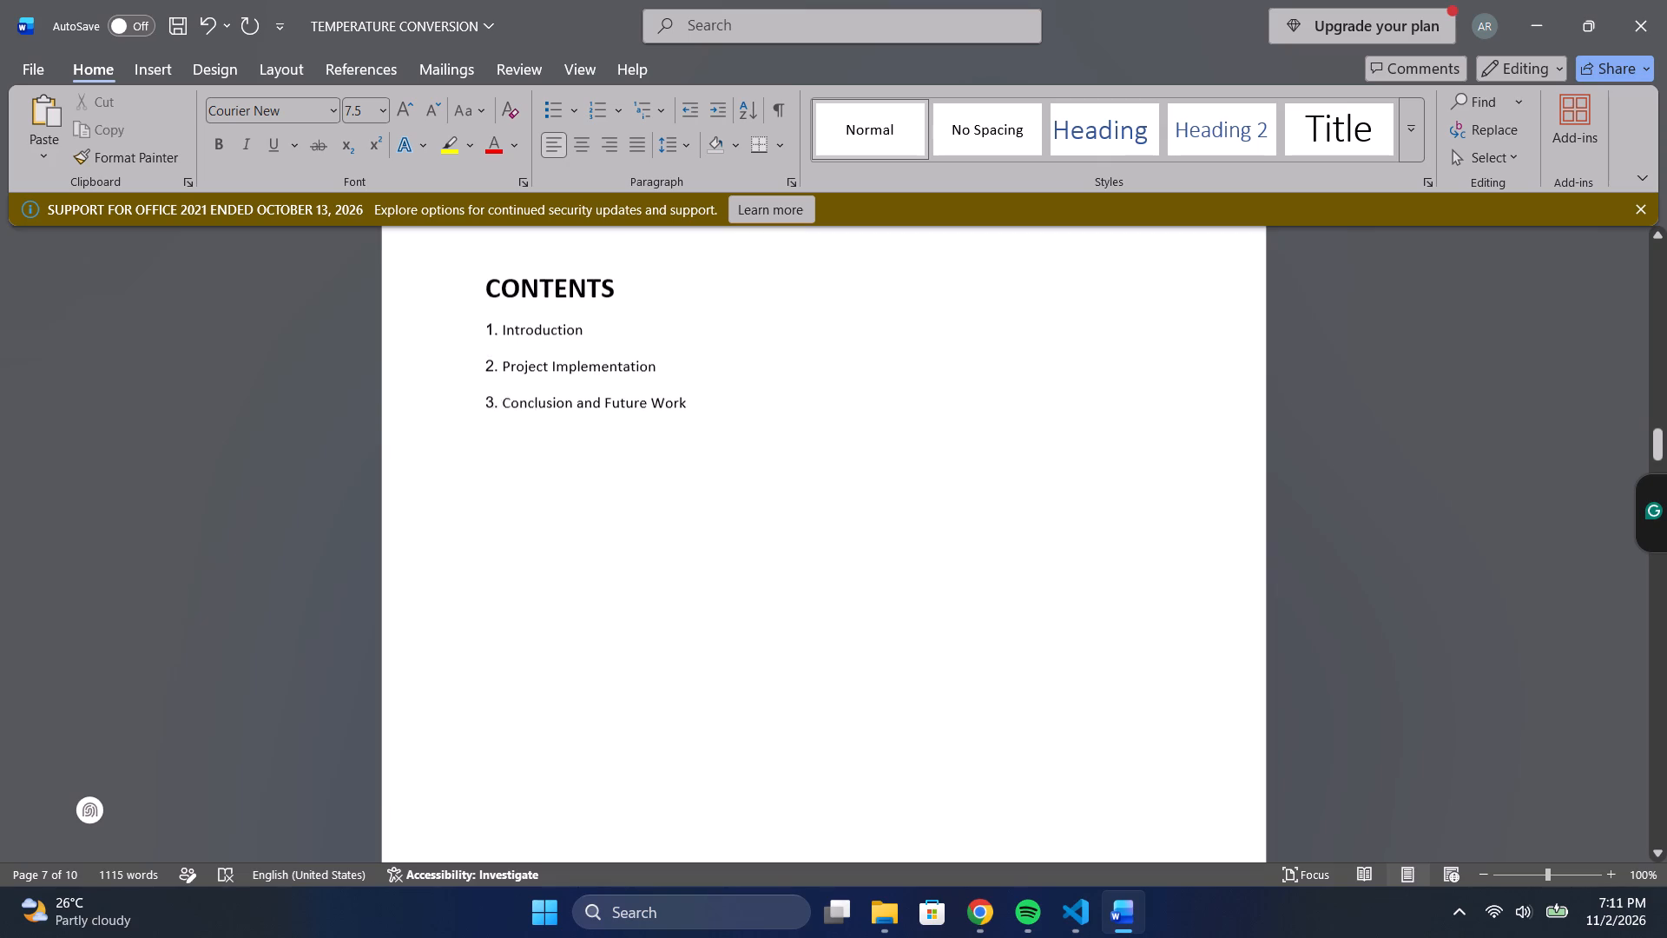
pyautogui.scroll(3, 732, 677)
pyautogui.scroll(19, 732, 677)
pyautogui.scroll(4, 732, 677)
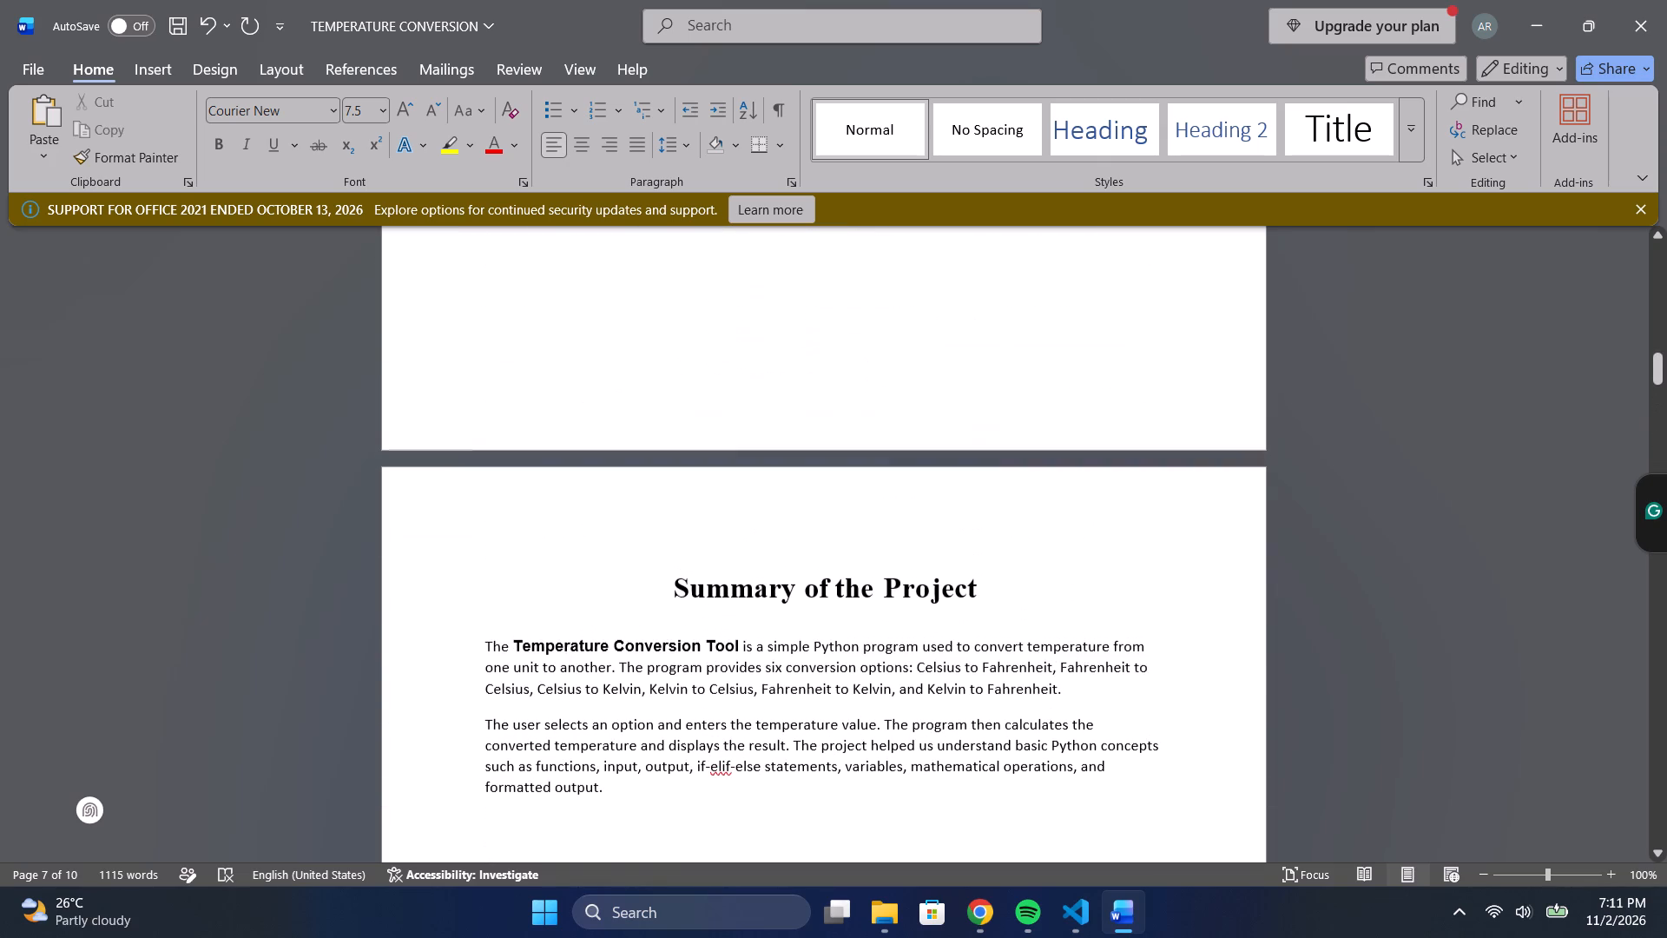
pyautogui.scroll(2, 732, 677)
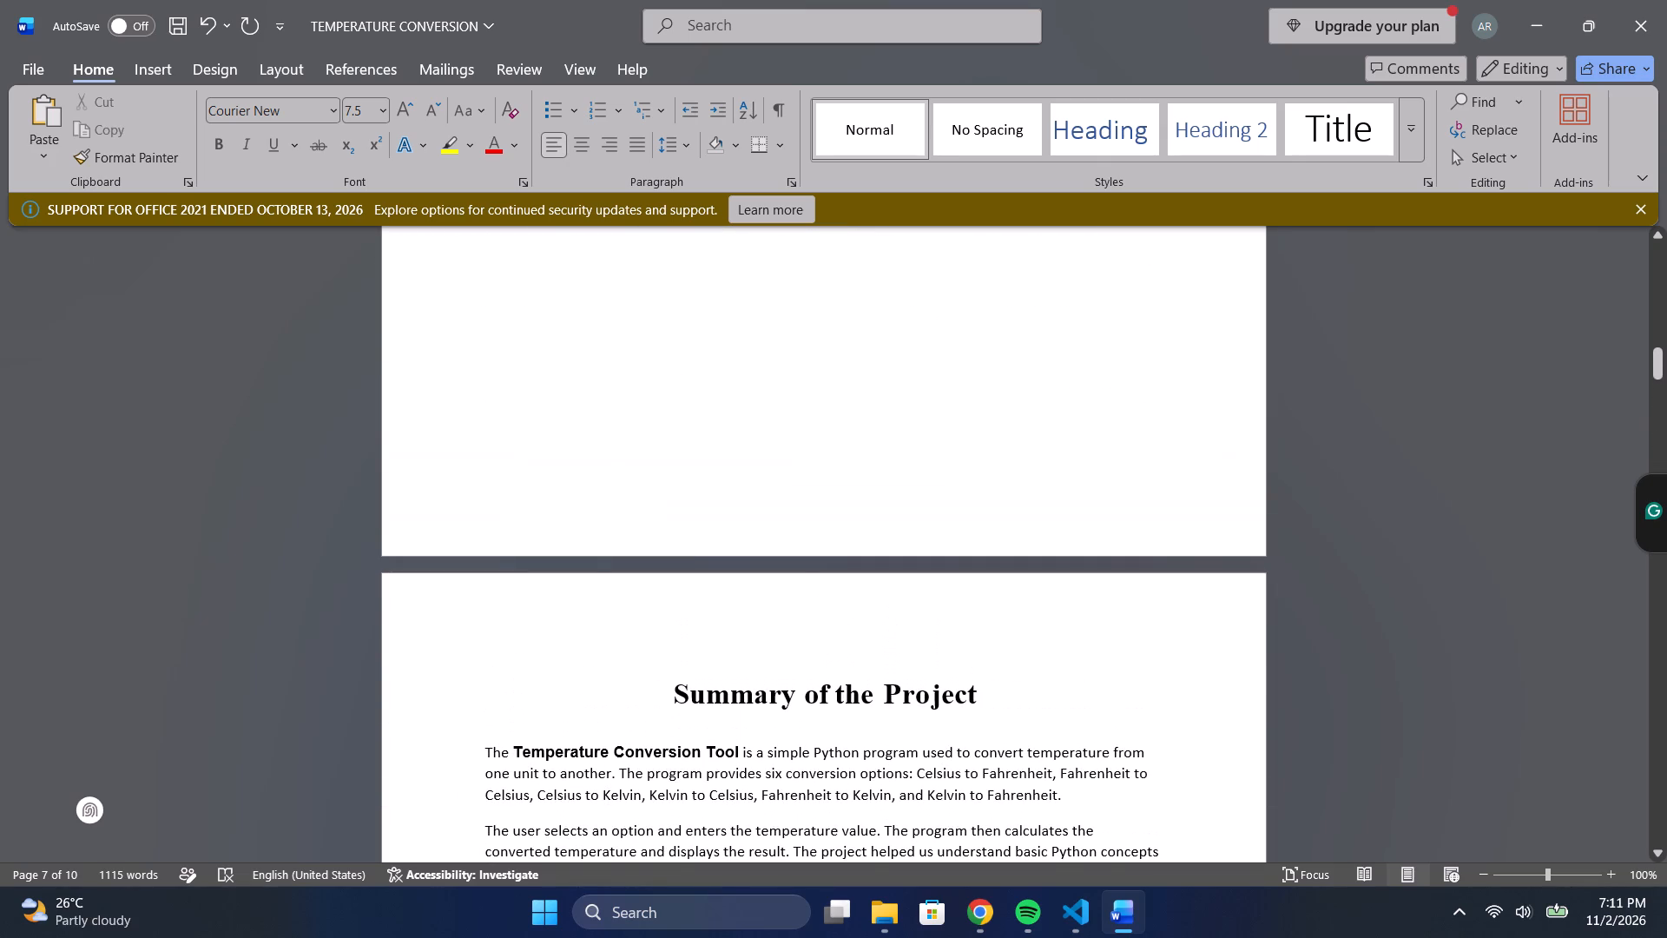
pyautogui.scroll(1, 732, 677)
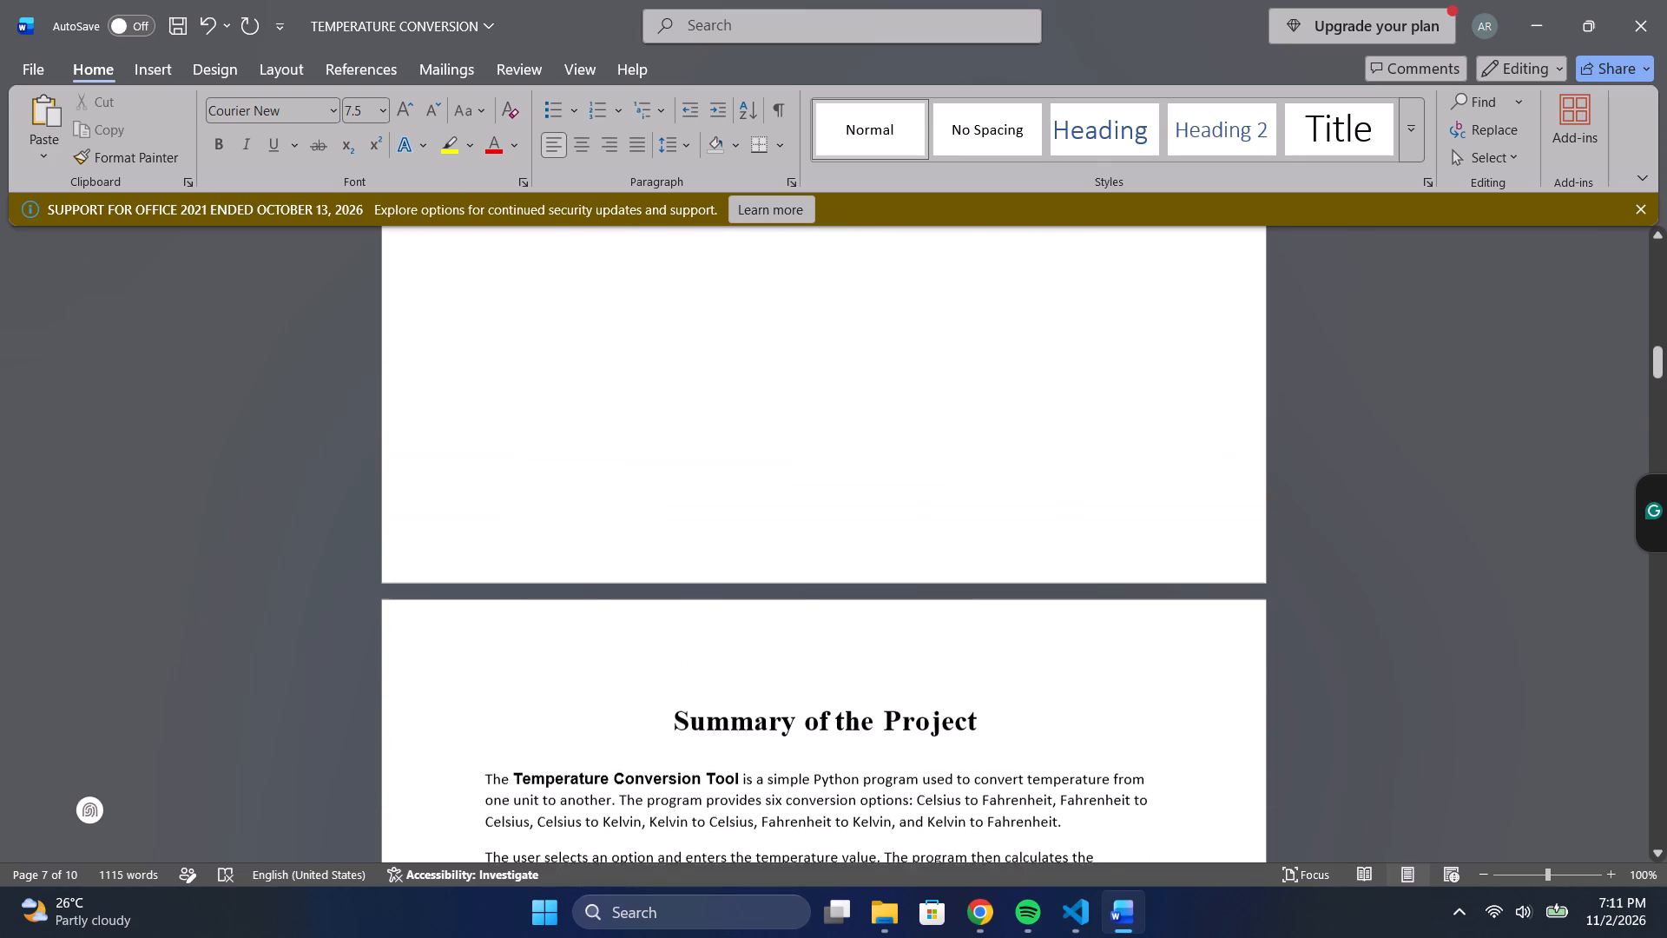
pyautogui.scroll(-4, 732, 677)
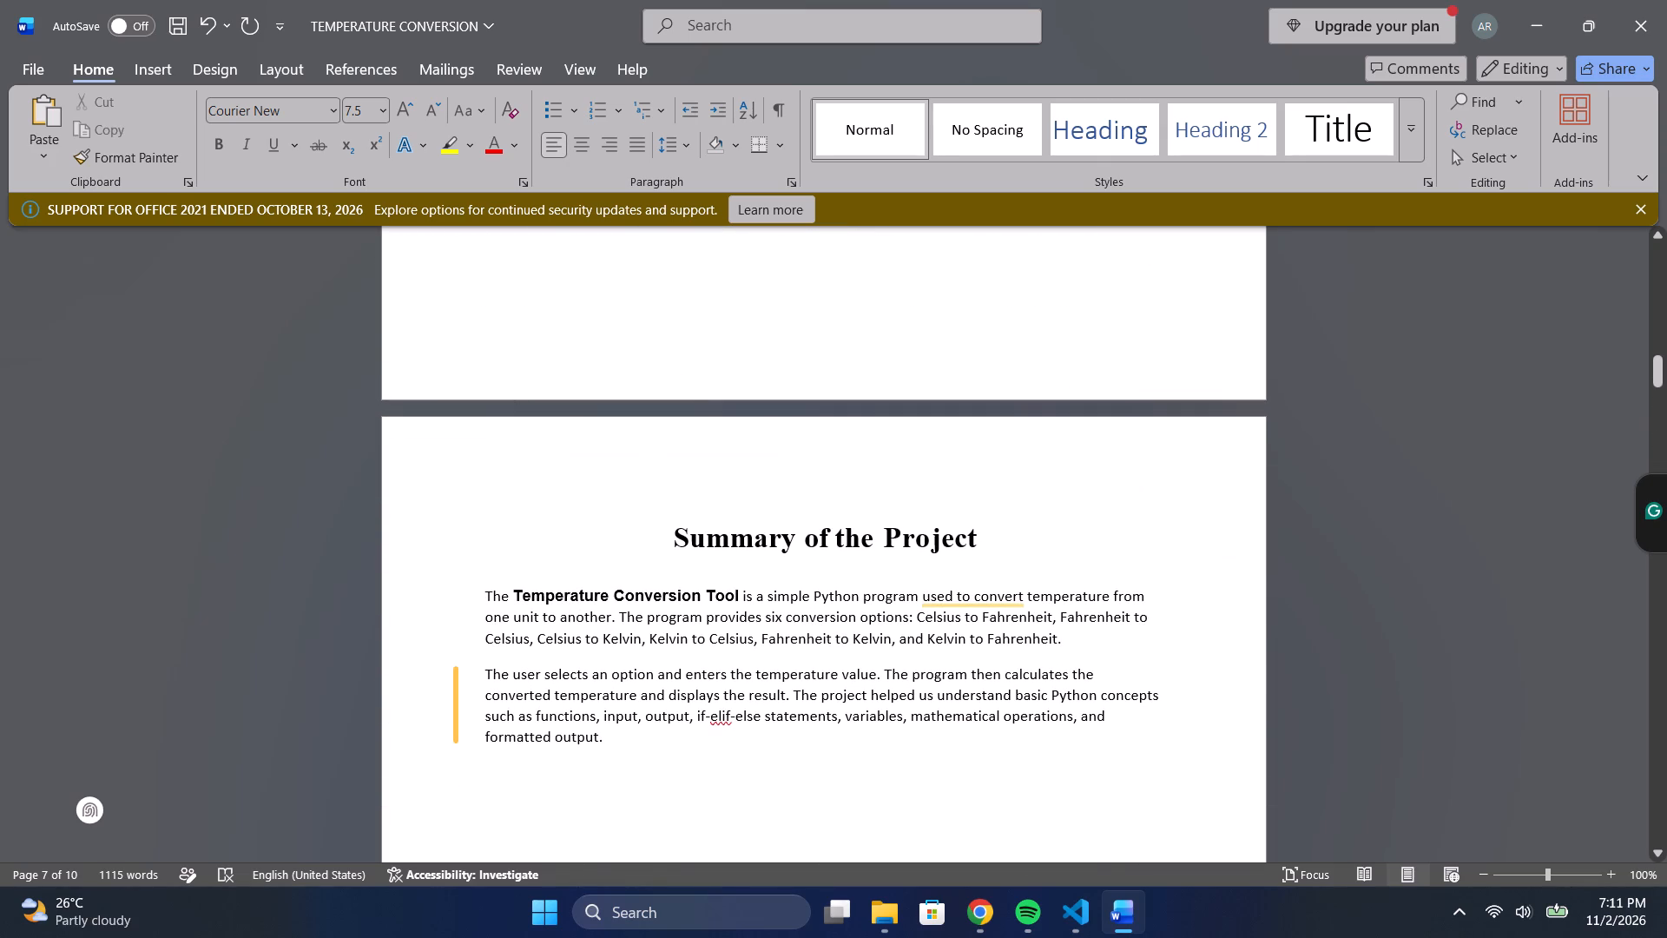
pyautogui.scroll(-3, 732, 677)
pyautogui.scroll(13, 732, 677)
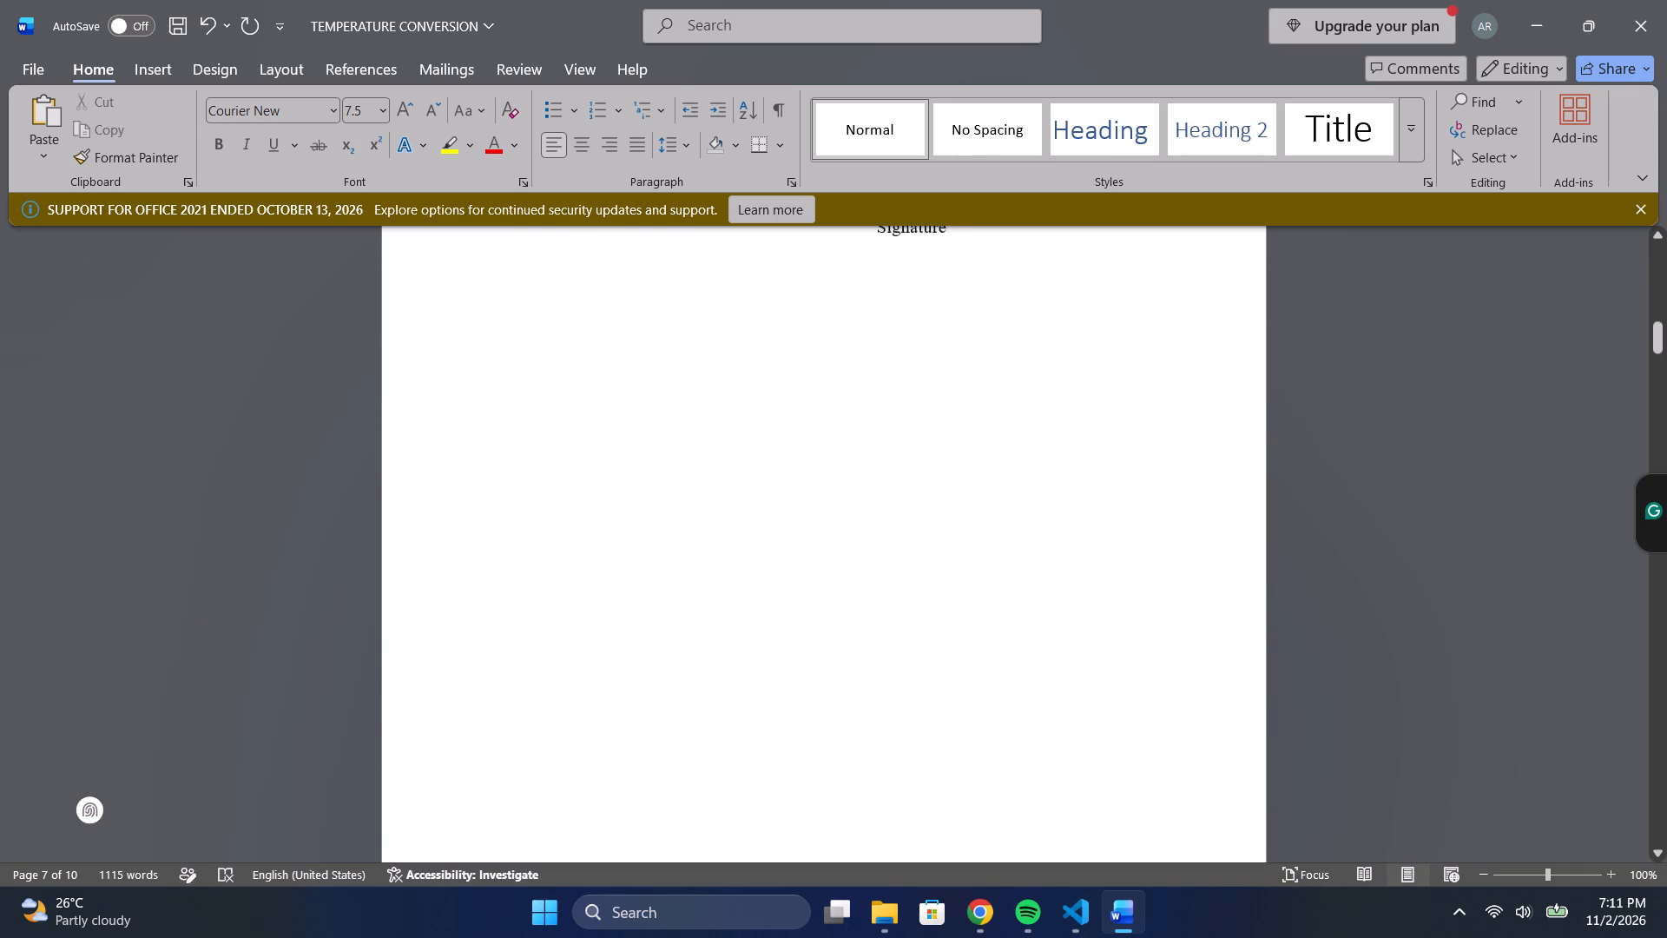
pyautogui.scroll(10, 732, 677)
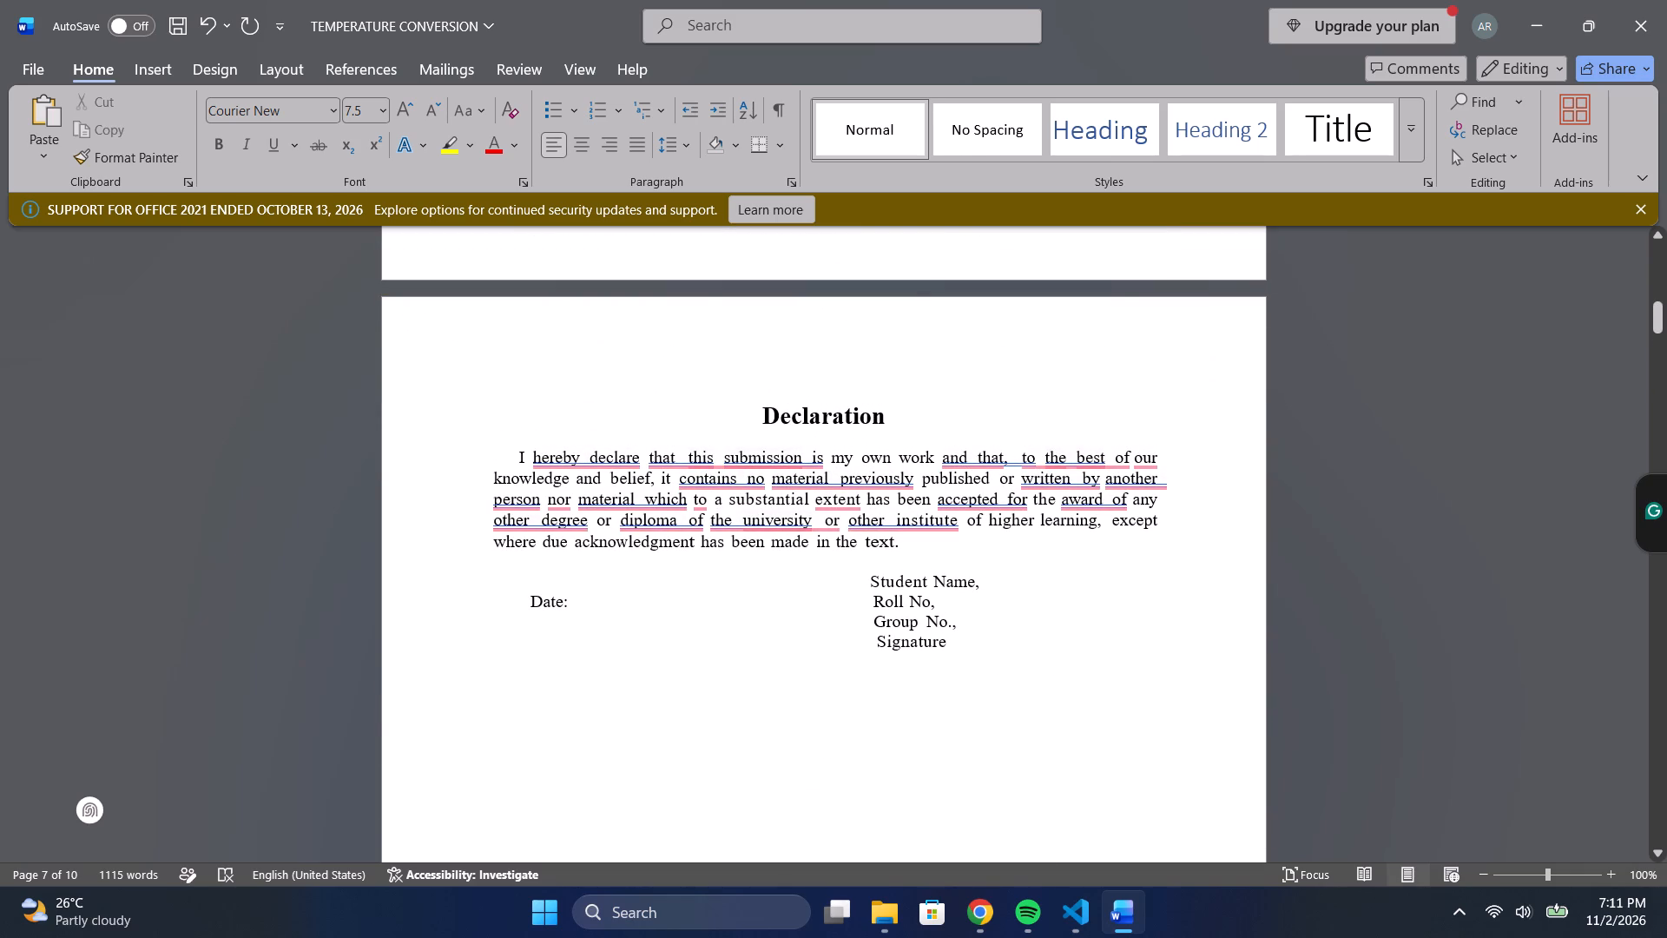
pyautogui.scroll(7, 699, 680)
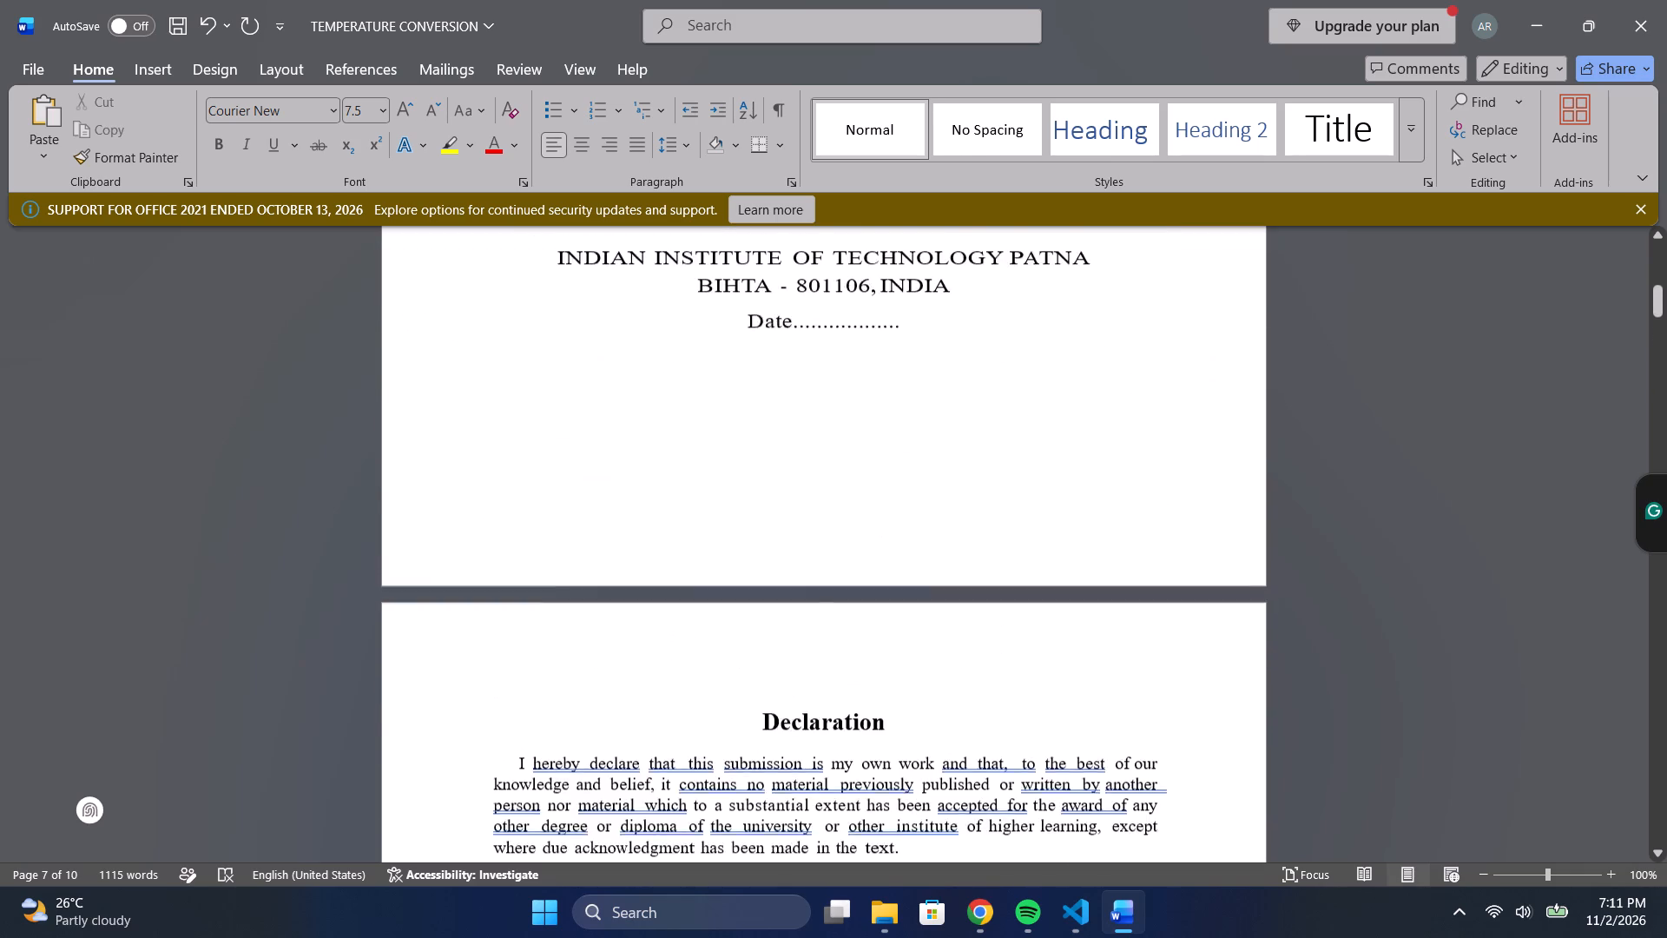
pyautogui.scroll(12, 699, 680)
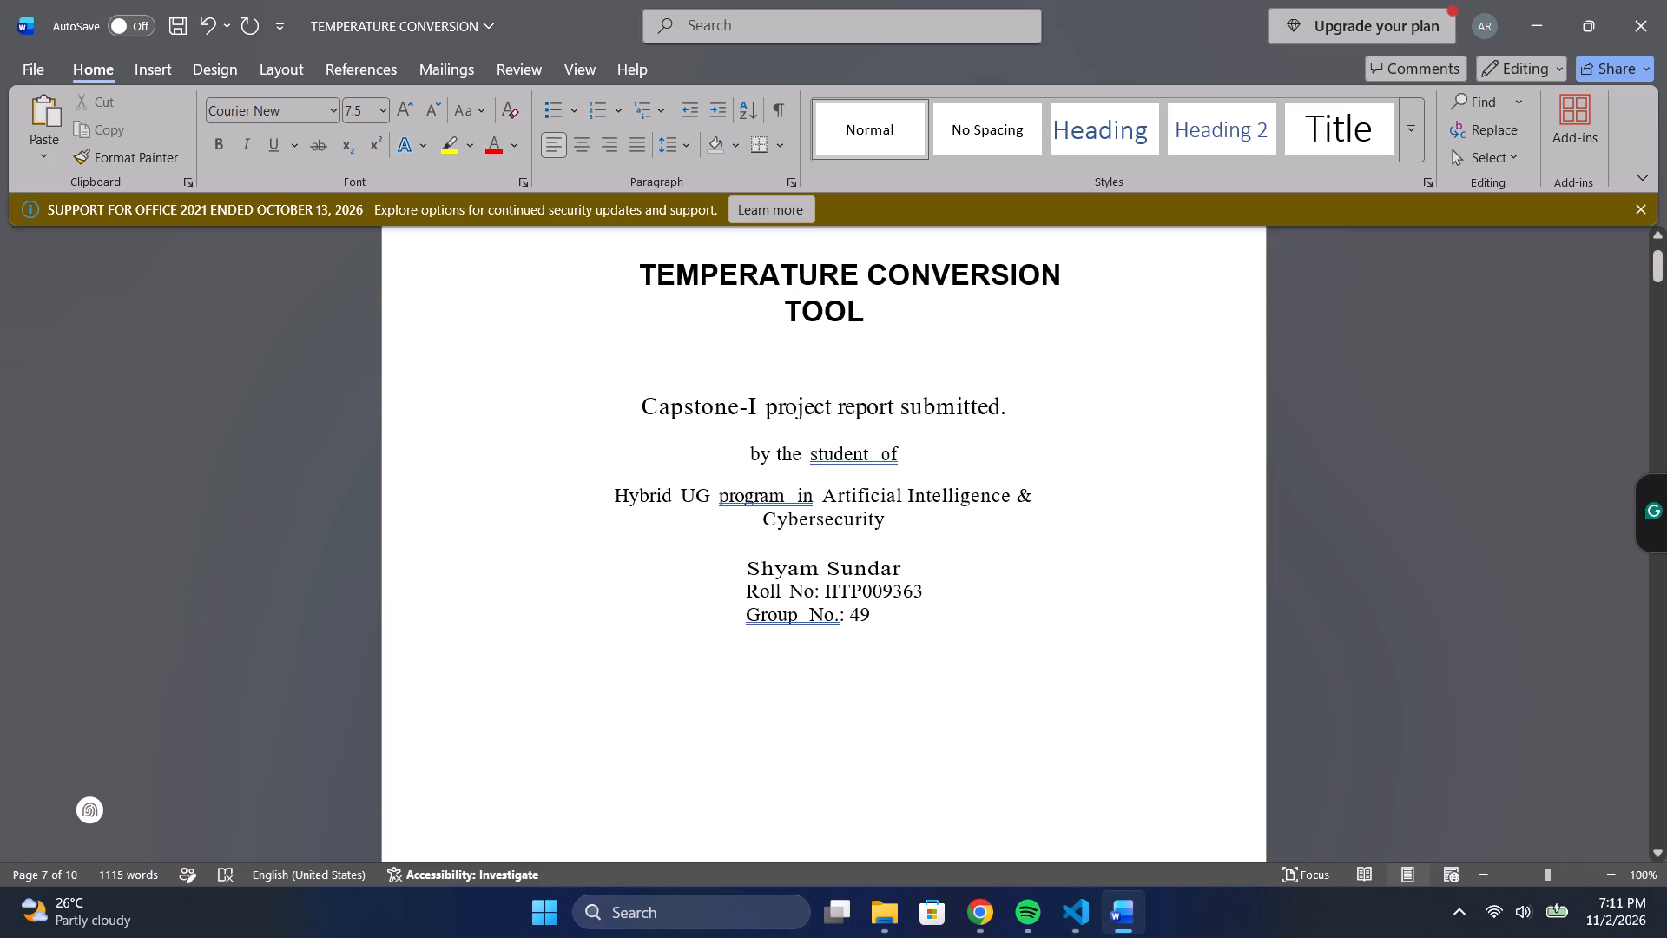
pyautogui.scroll(3, 699, 680)
# Review the report from the title page through the Summary, Contents and Chapter 1 to the section 1.4 features table.
pyautogui.scroll(-8, 699, 680)
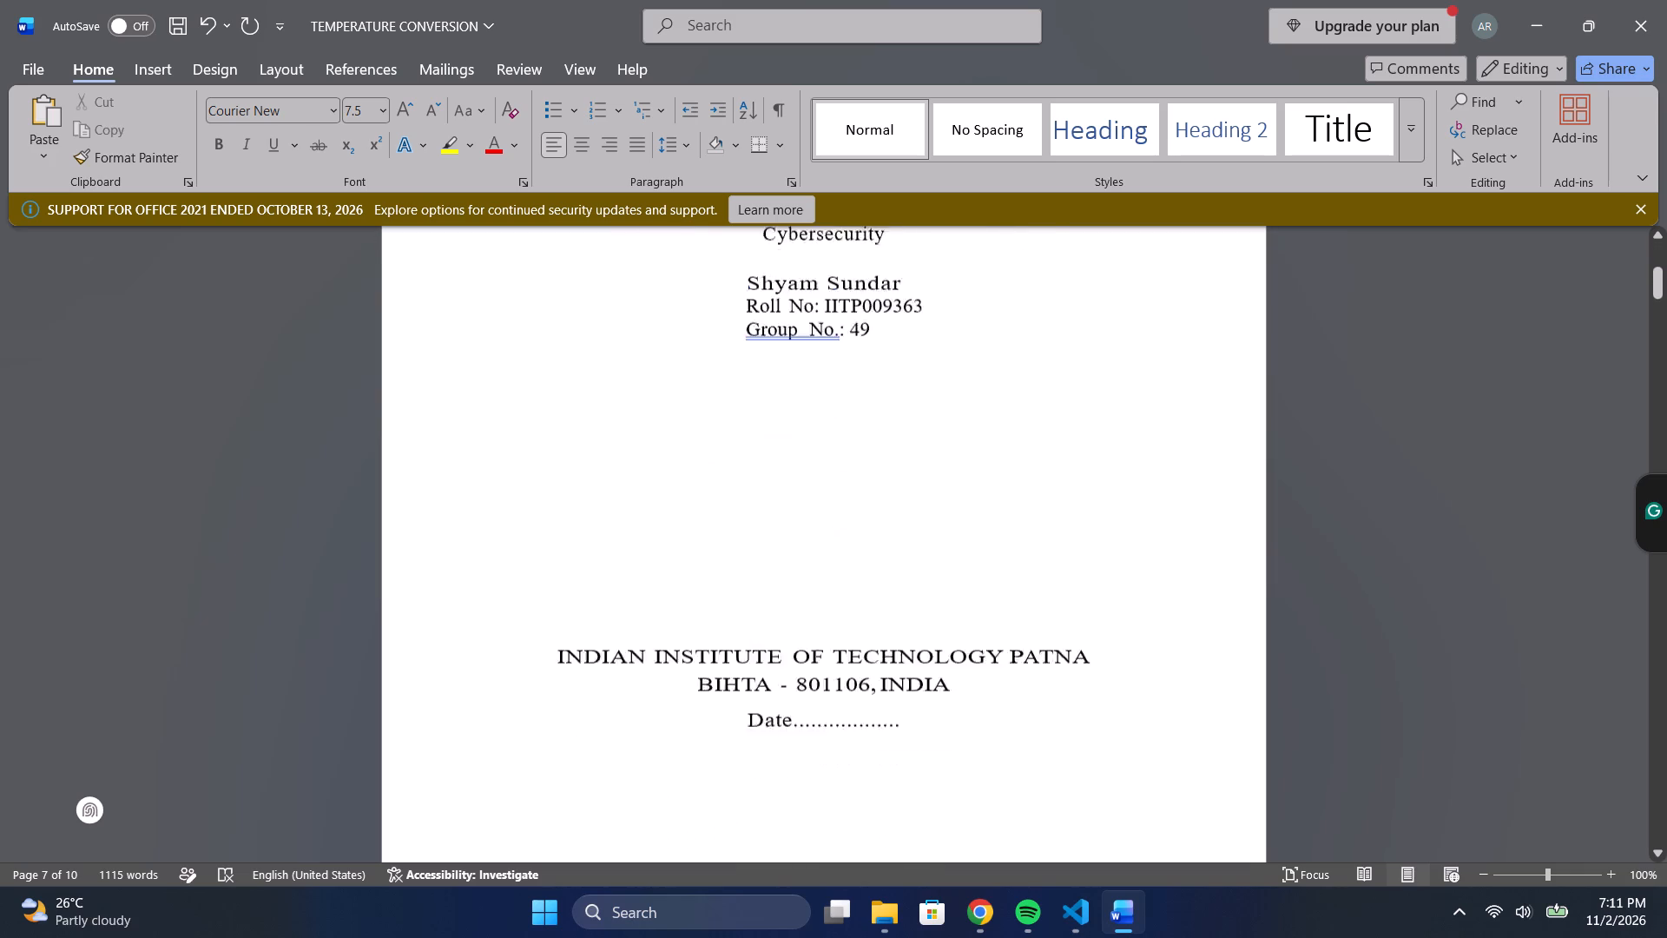
pyautogui.scroll(-12, 699, 680)
pyautogui.scroll(1, 699, 680)
pyautogui.scroll(-11, 699, 680)
pyautogui.scroll(1, 699, 680)
pyautogui.scroll(-13, 699, 680)
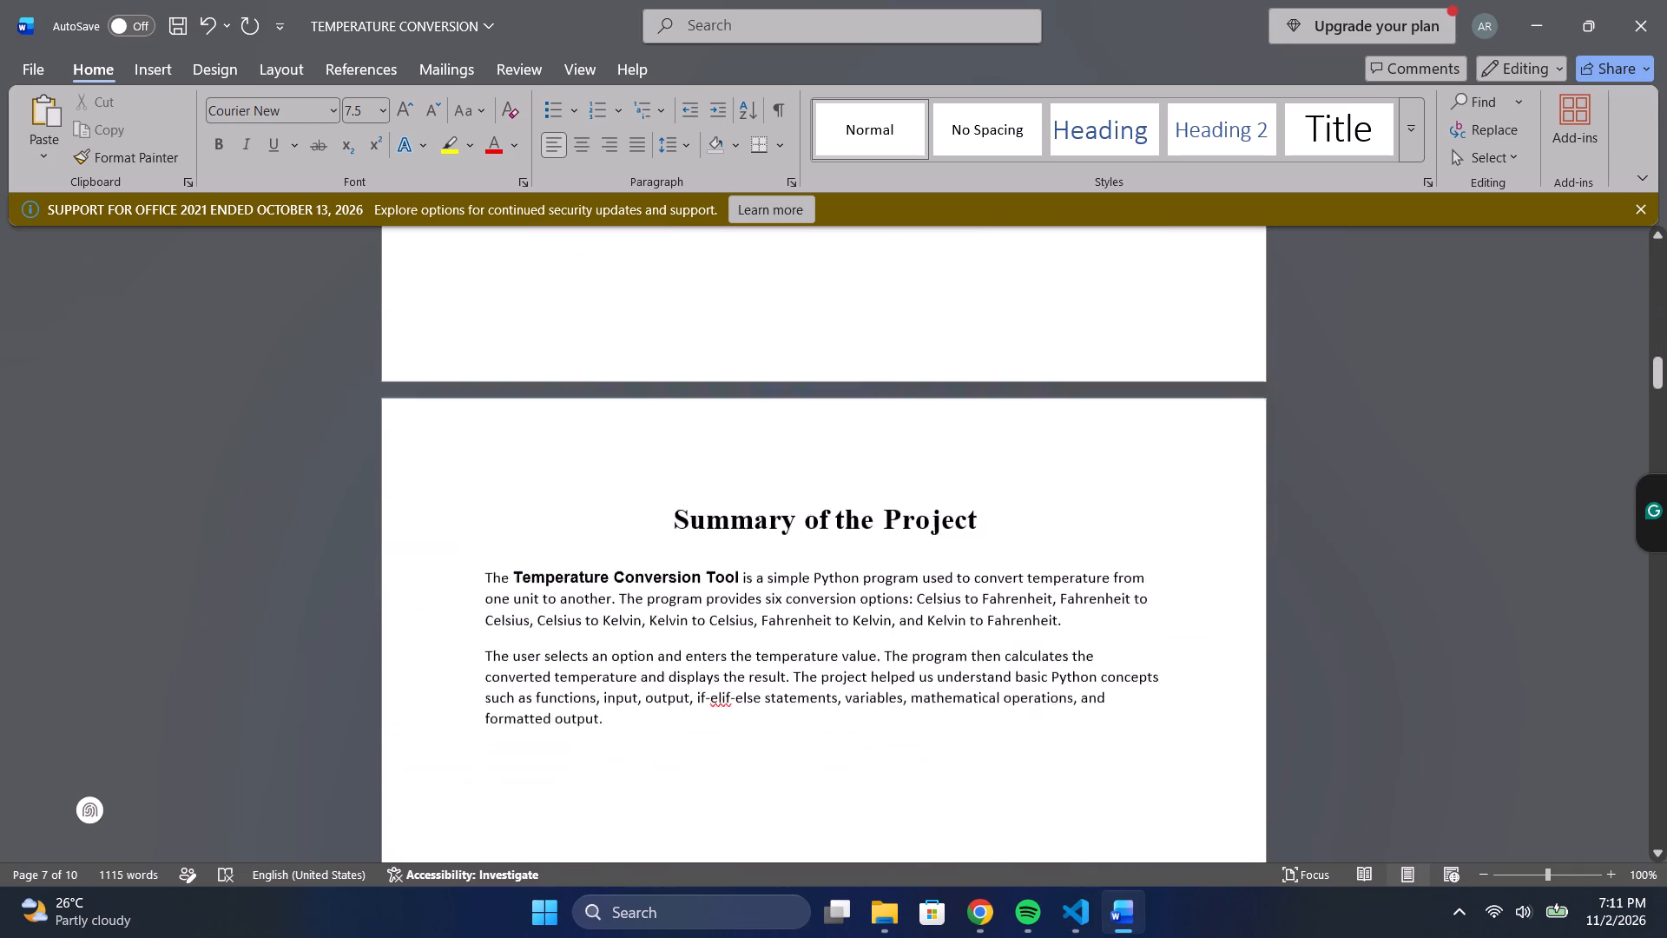
pyautogui.scroll(-16, 699, 680)
pyautogui.scroll(-10, 699, 680)
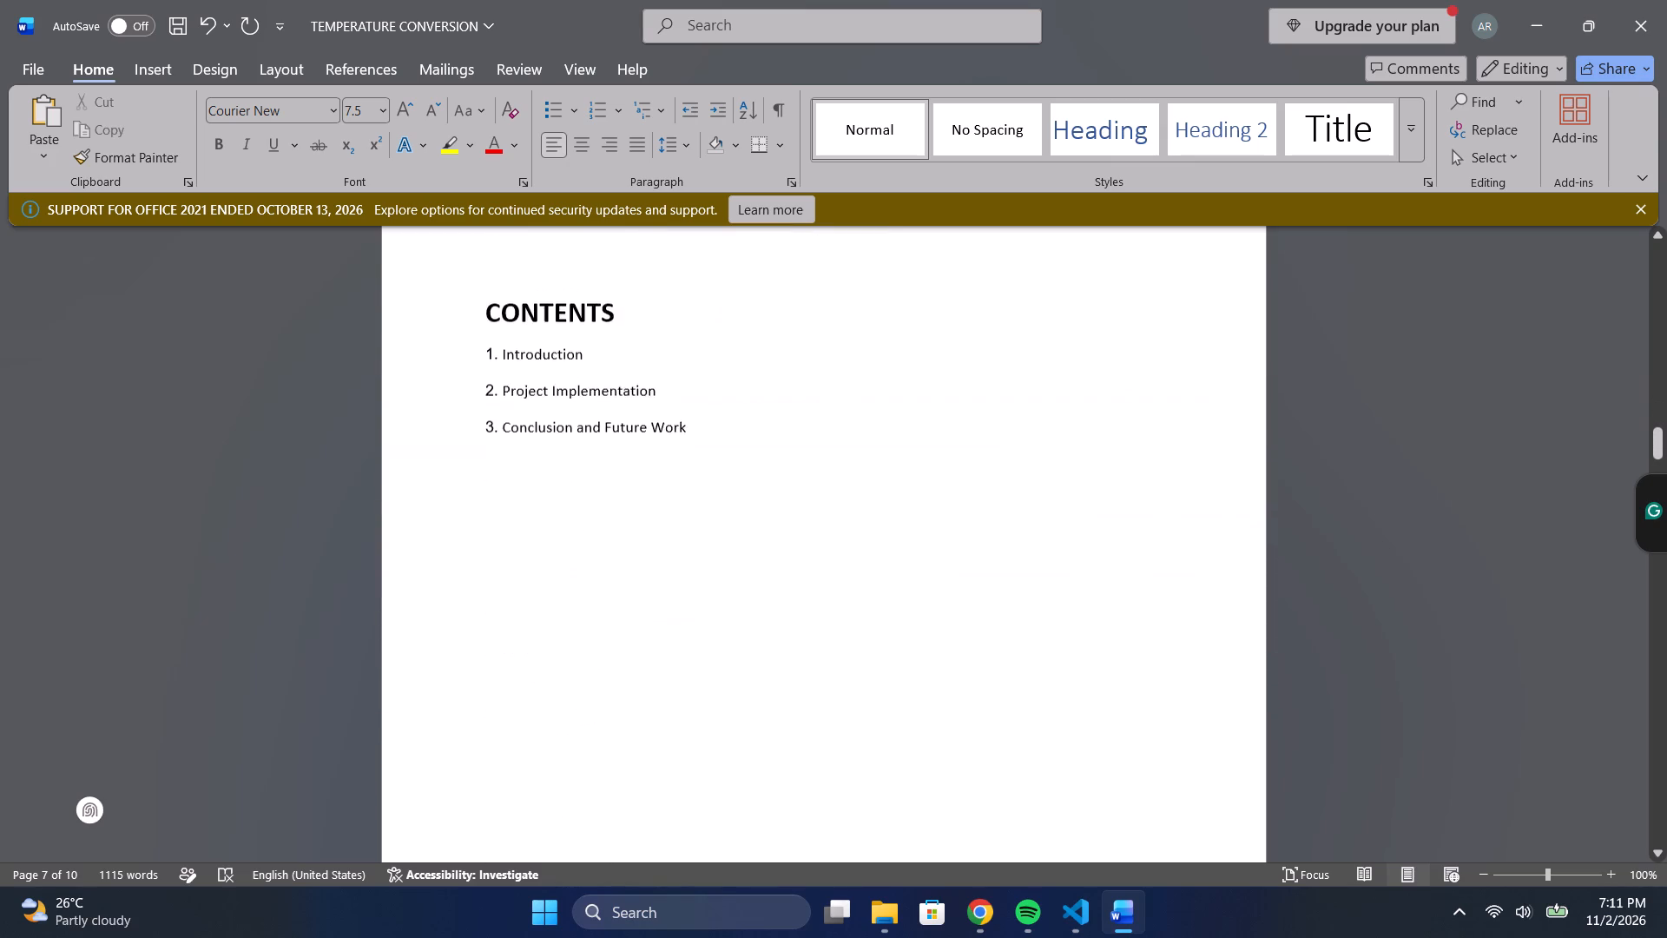
pyautogui.scroll(-20, 699, 680)
pyautogui.scroll(-5, 699, 680)
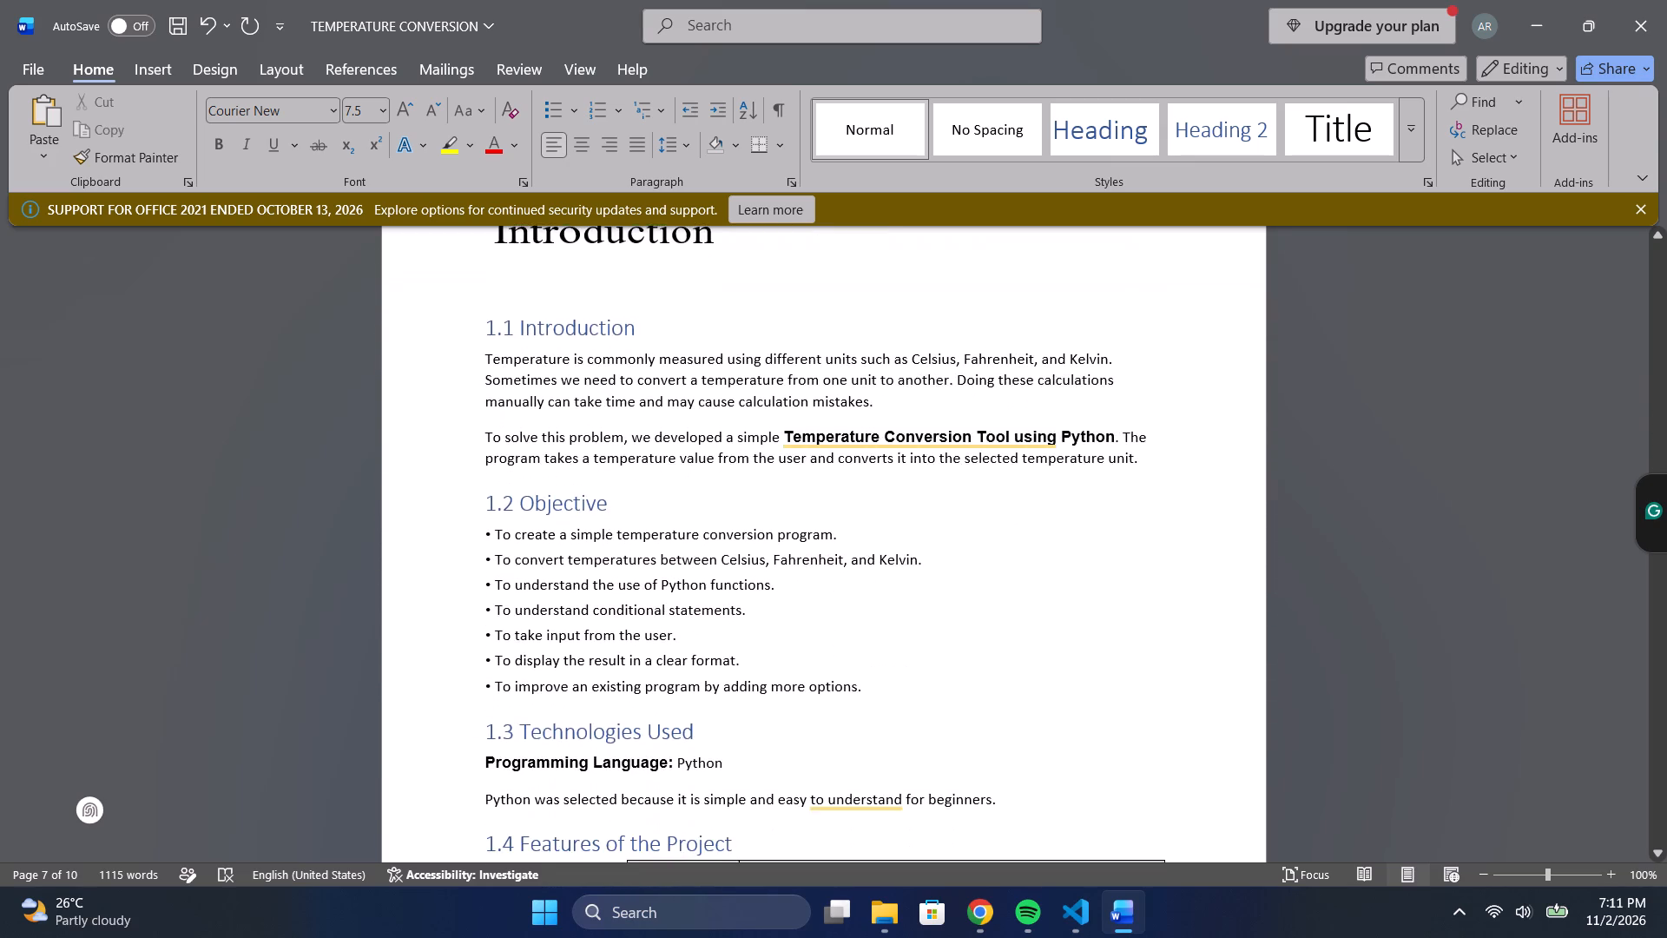
pyautogui.scroll(3, 699, 680)
pyautogui.scroll(-19, 699, 680)
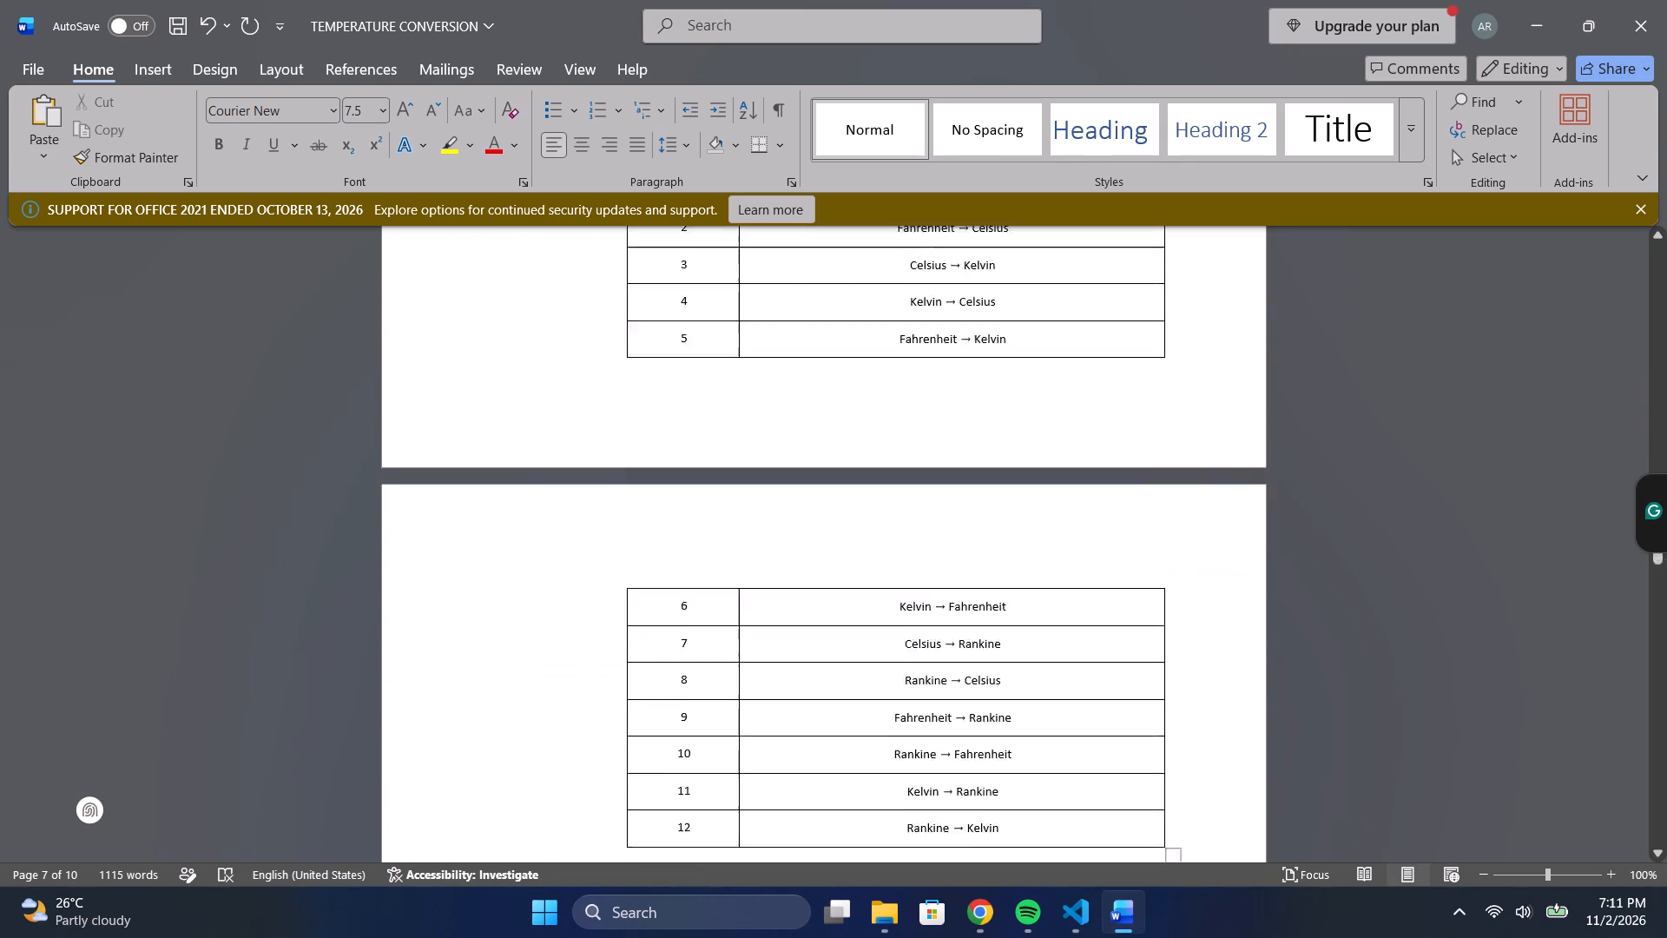
# Review Chapter 2 from section 2.1 to the section 2.8 sample output, comparing its text and formulas with the twelve-option code.
pyautogui.scroll(-14, 699, 680)
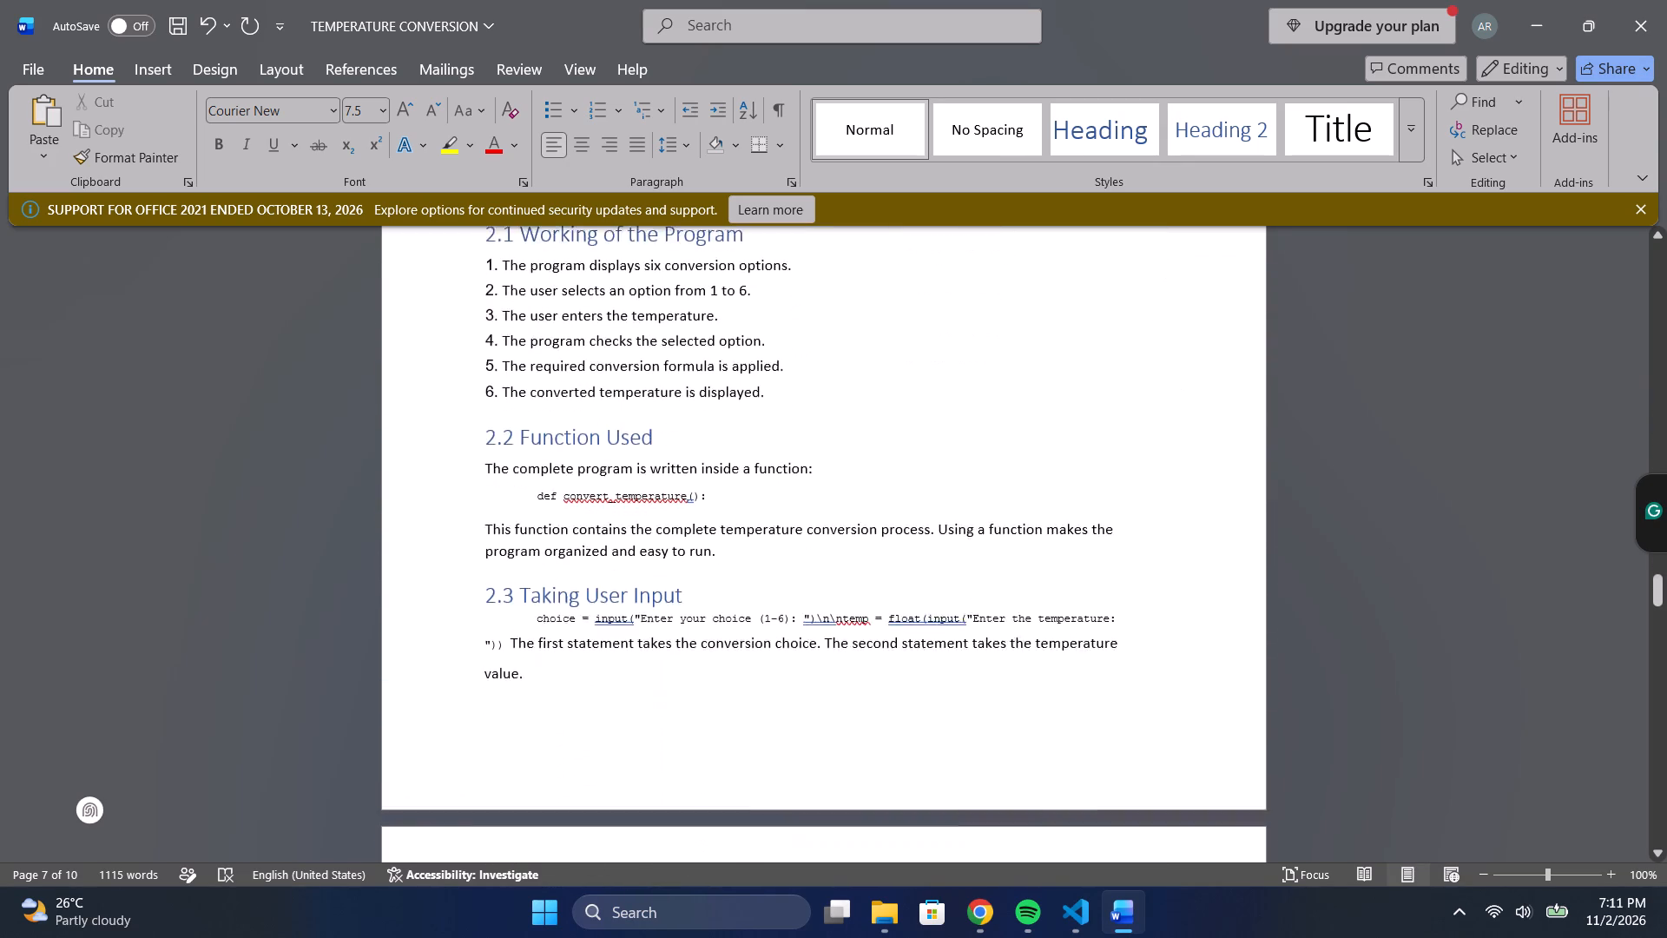
pyautogui.scroll(-6, 699, 680)
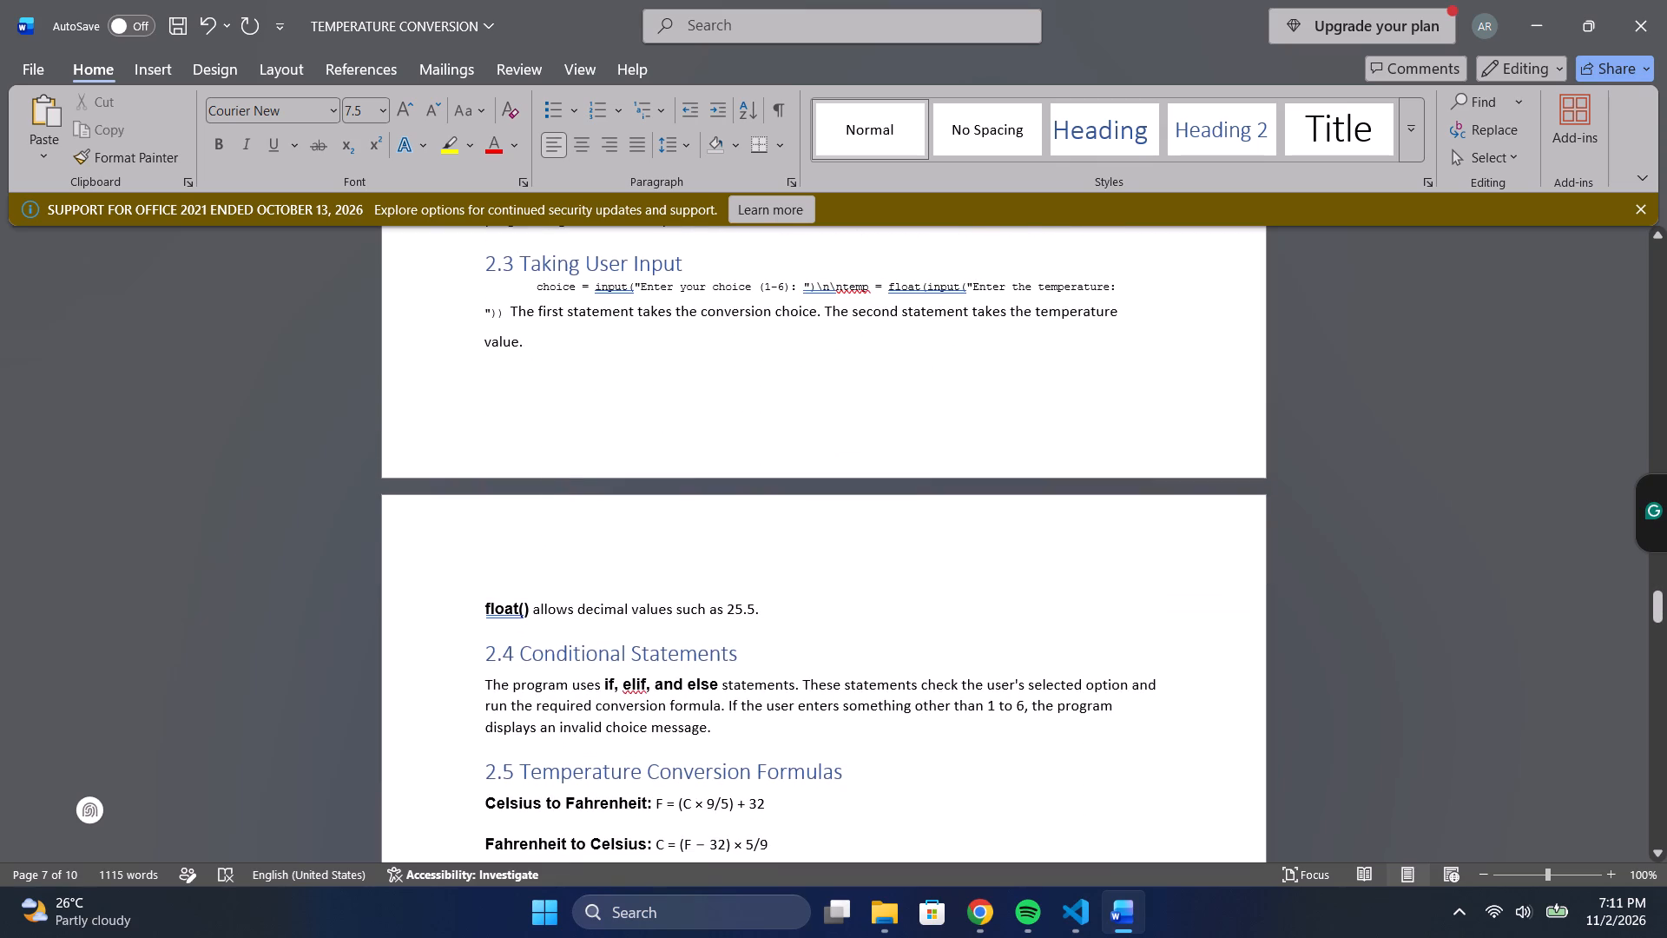
pyautogui.scroll(-4, 699, 680)
pyautogui.scroll(-3, 868, 579)
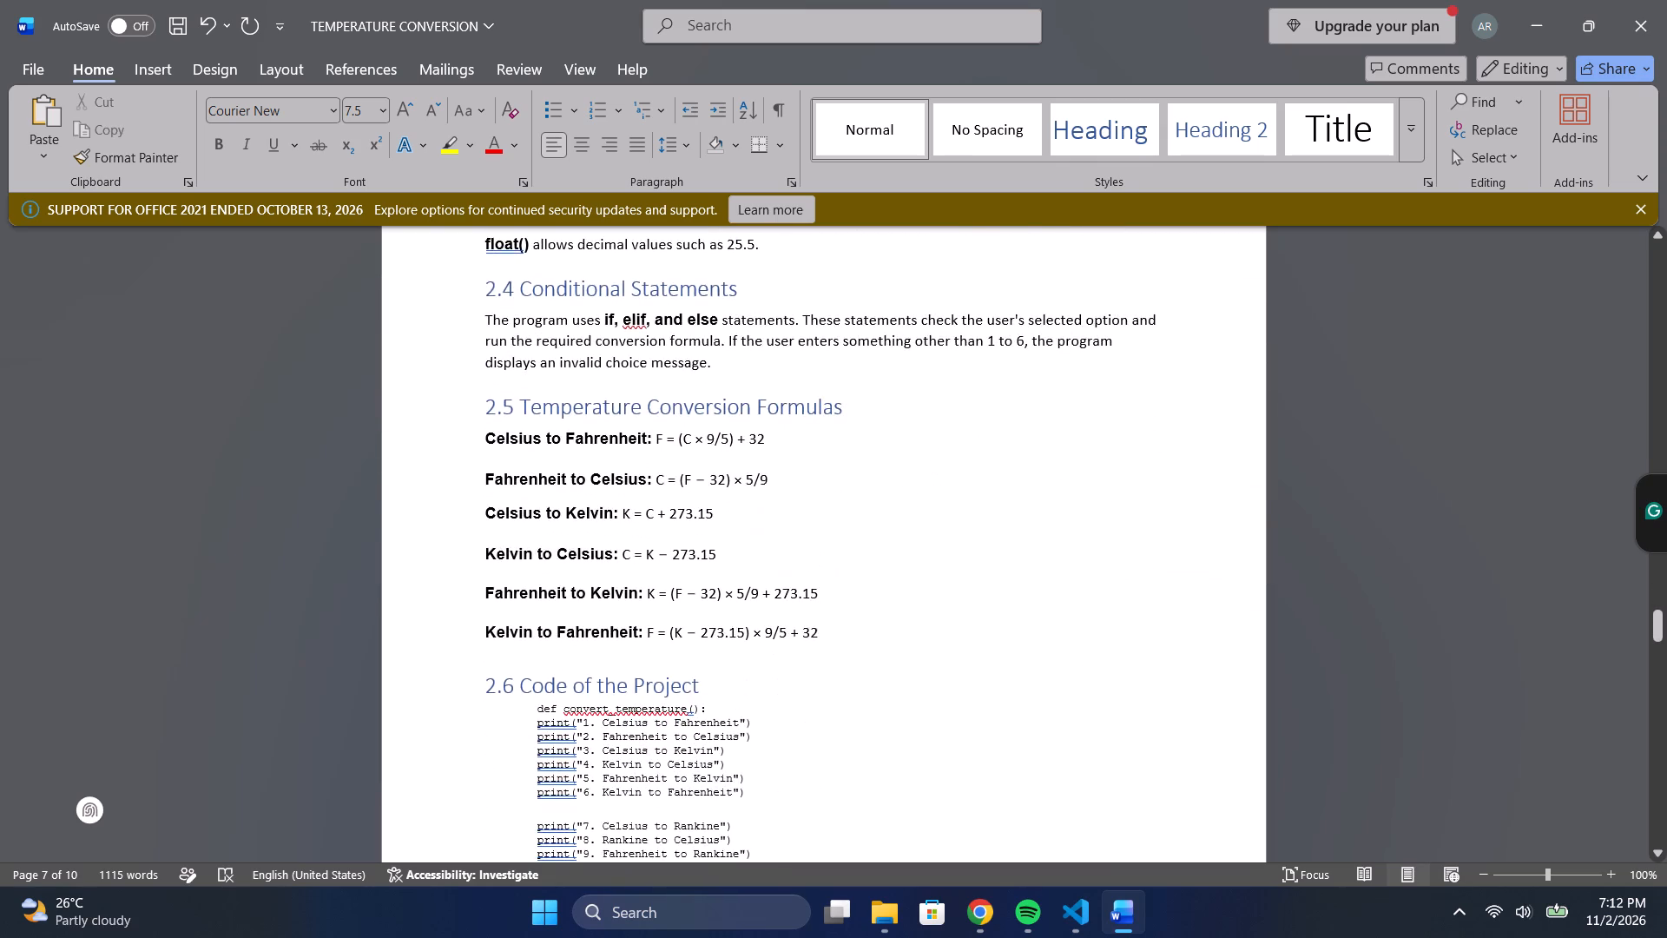
pyautogui.scroll(-9, 868, 579)
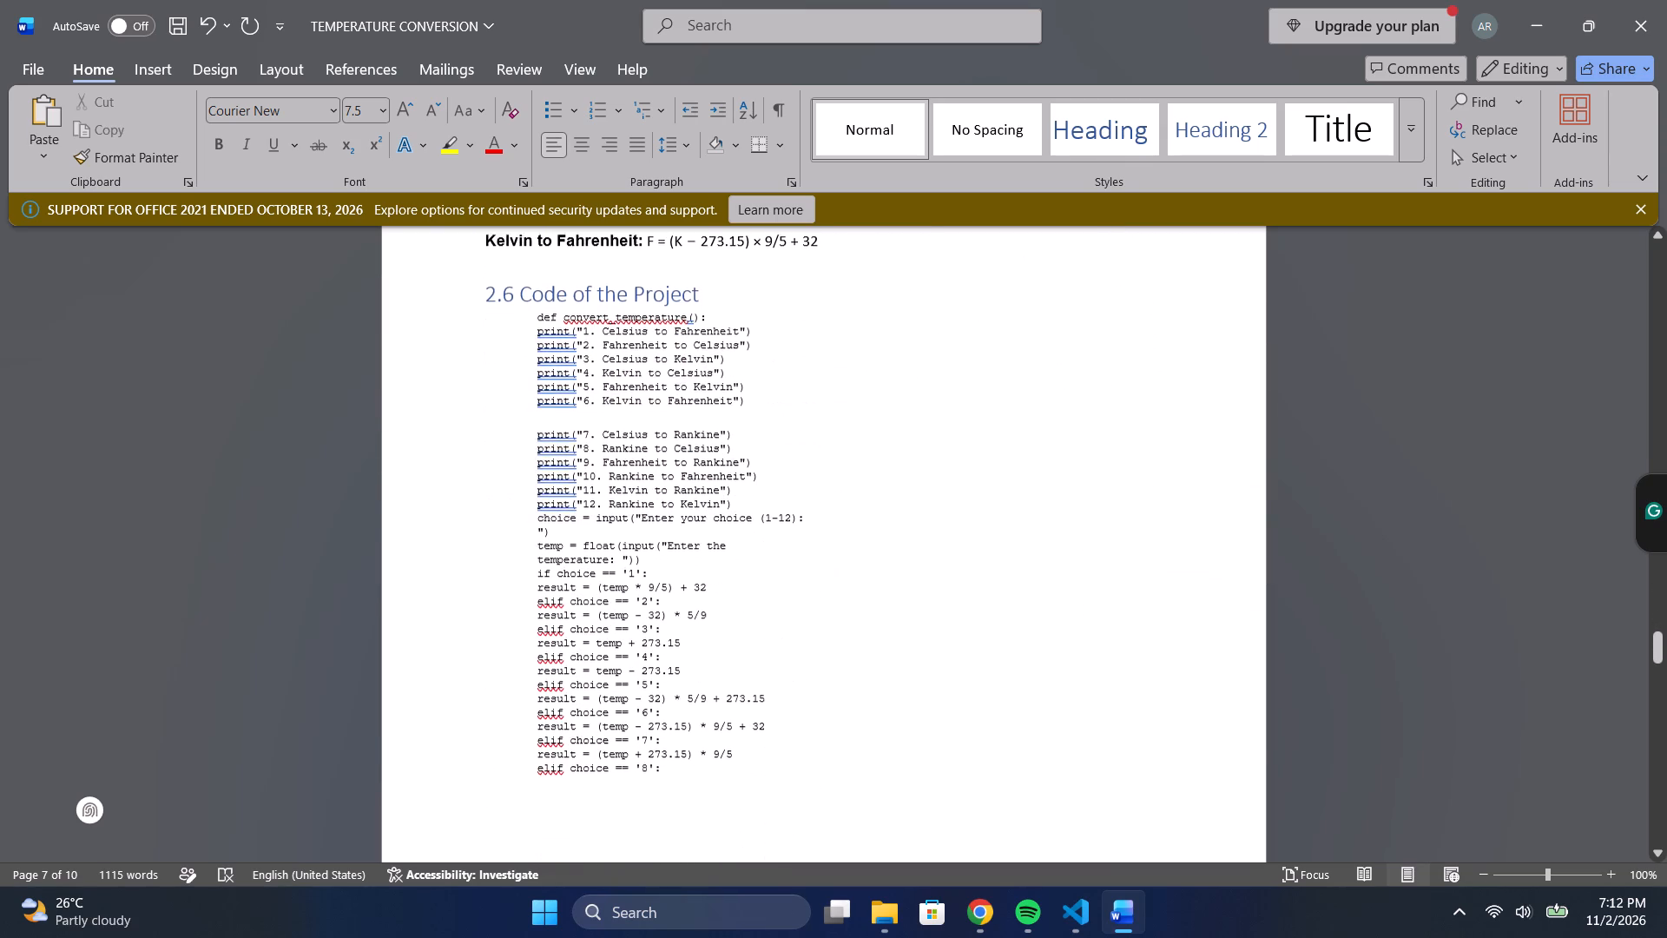
pyautogui.scroll(-13, 868, 579)
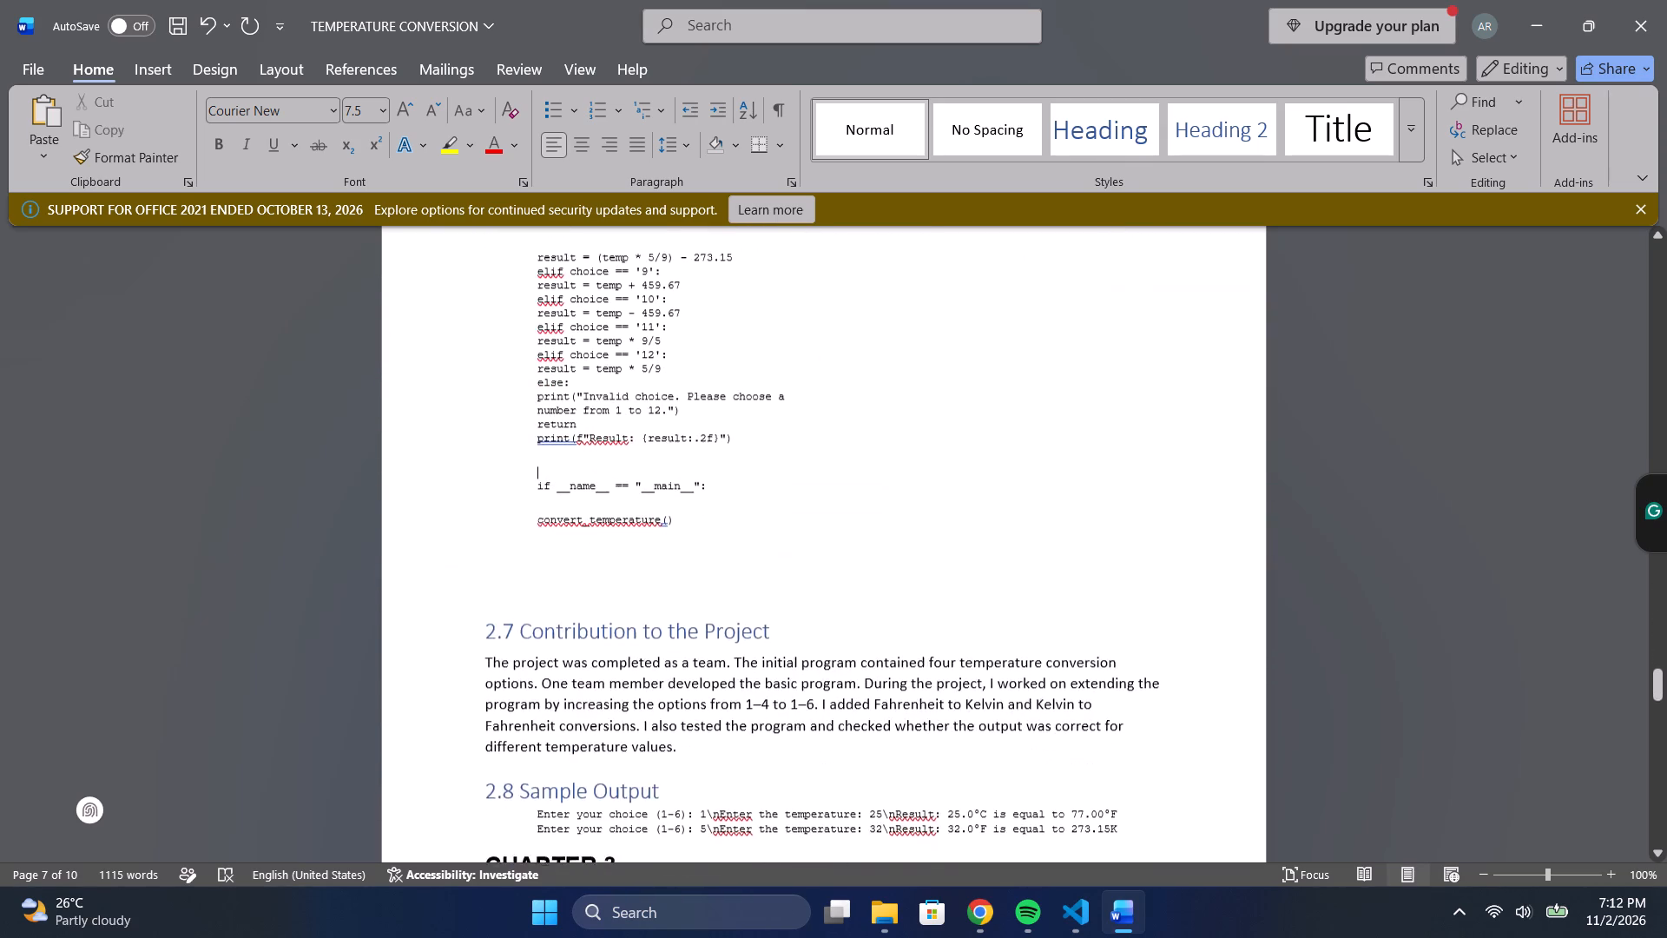
# In the section 2.7 Contribution to the Project paragraph, change the extended option range to 1–12.
pyautogui.scroll(-4, 868, 579)
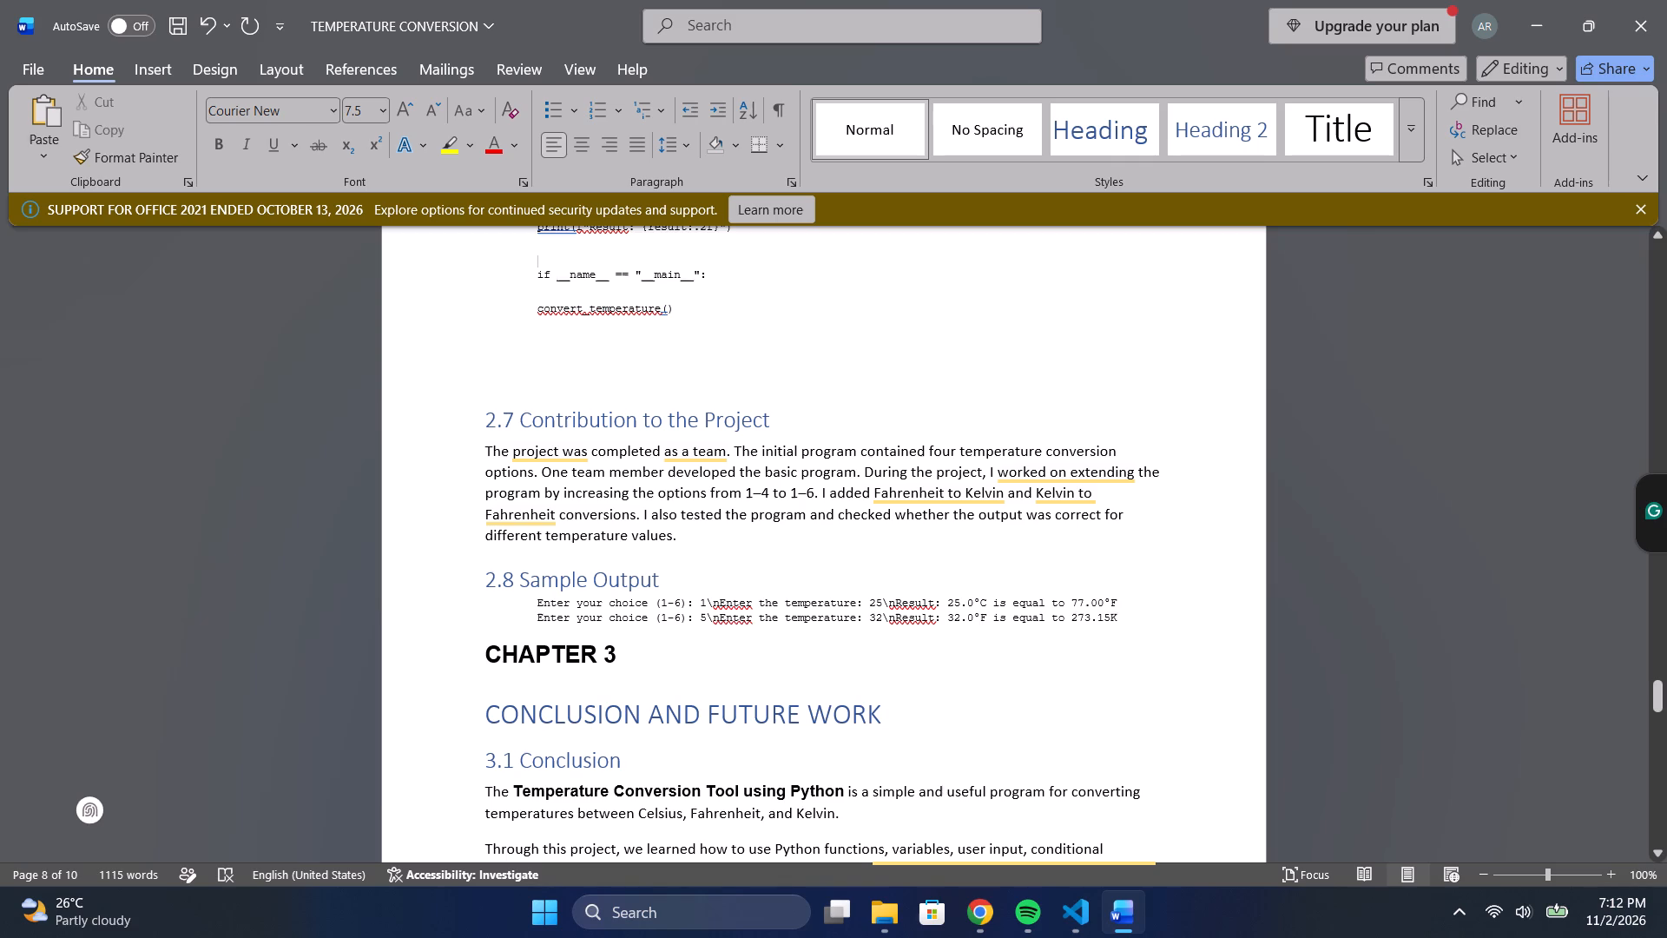
pyautogui.click(814, 491)
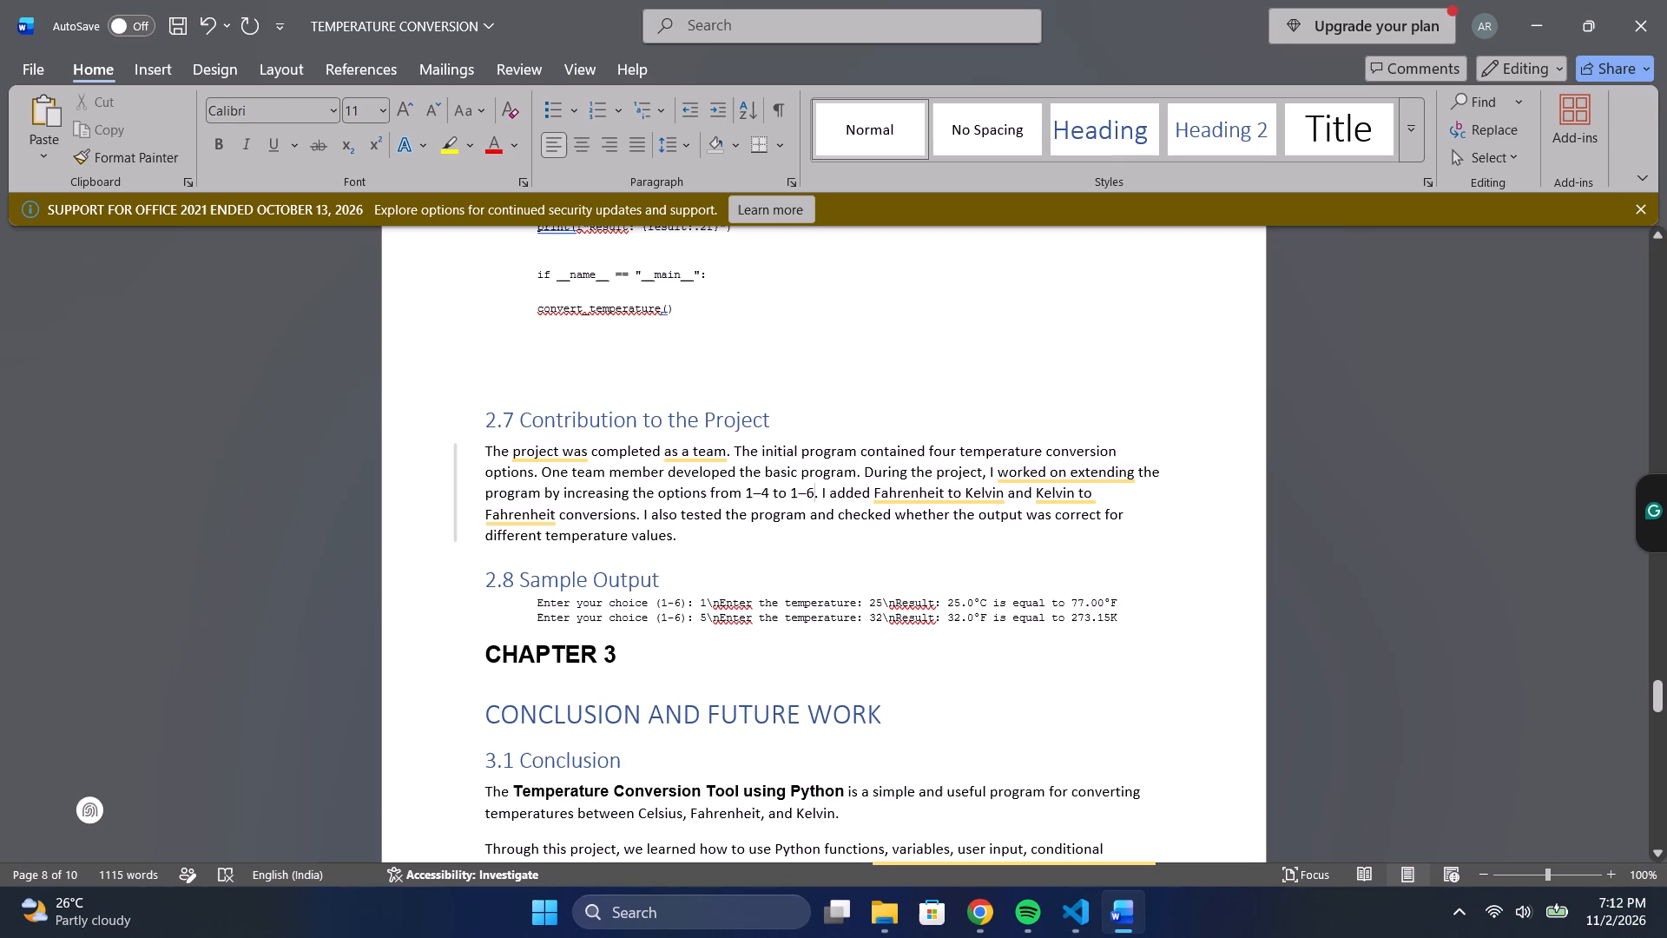
pyautogui.press('BackSpace')
pyautogui.write('12')
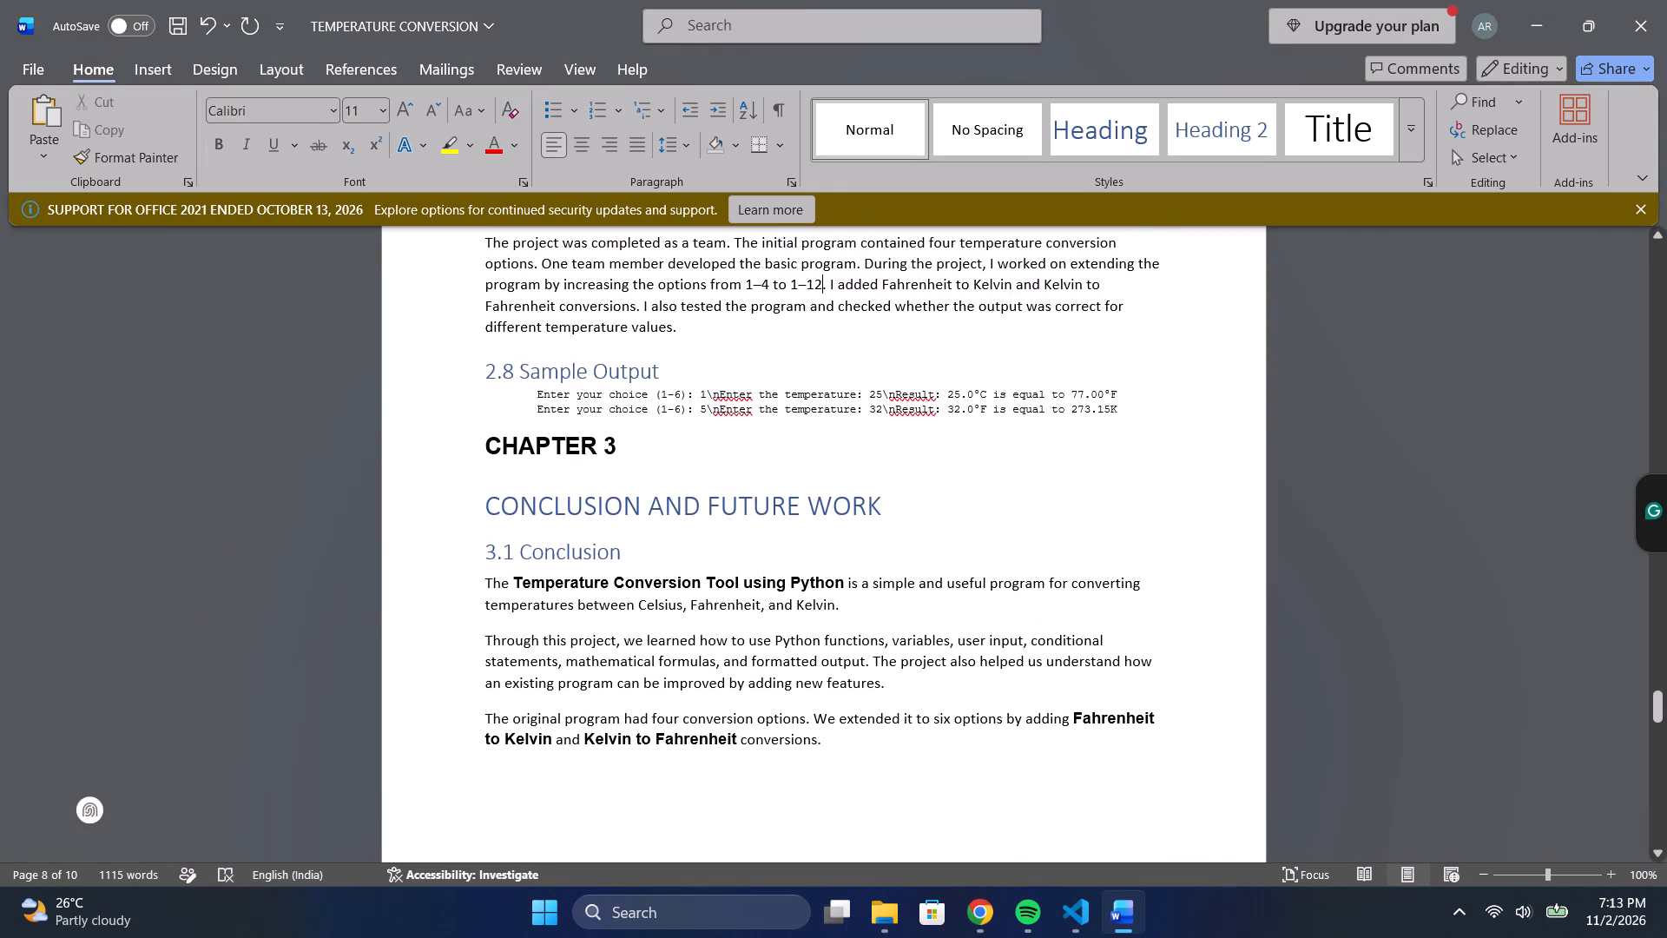
pyautogui.scroll(2, 986, 589)
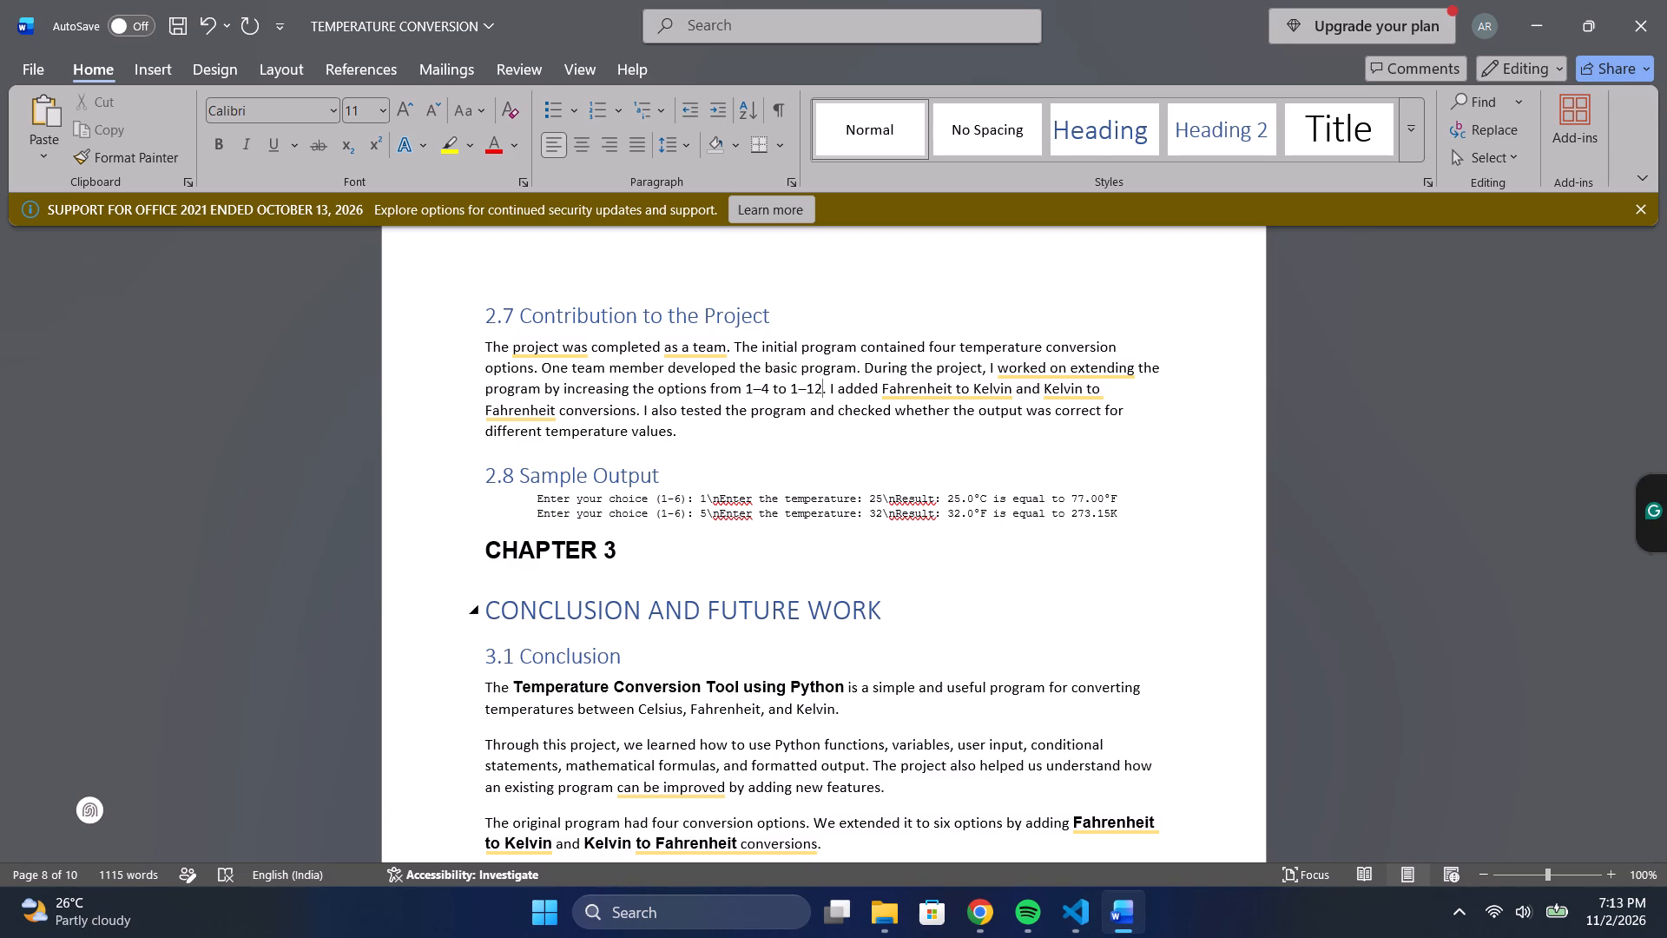
pyautogui.click(676, 495)
pyautogui.press('Right')
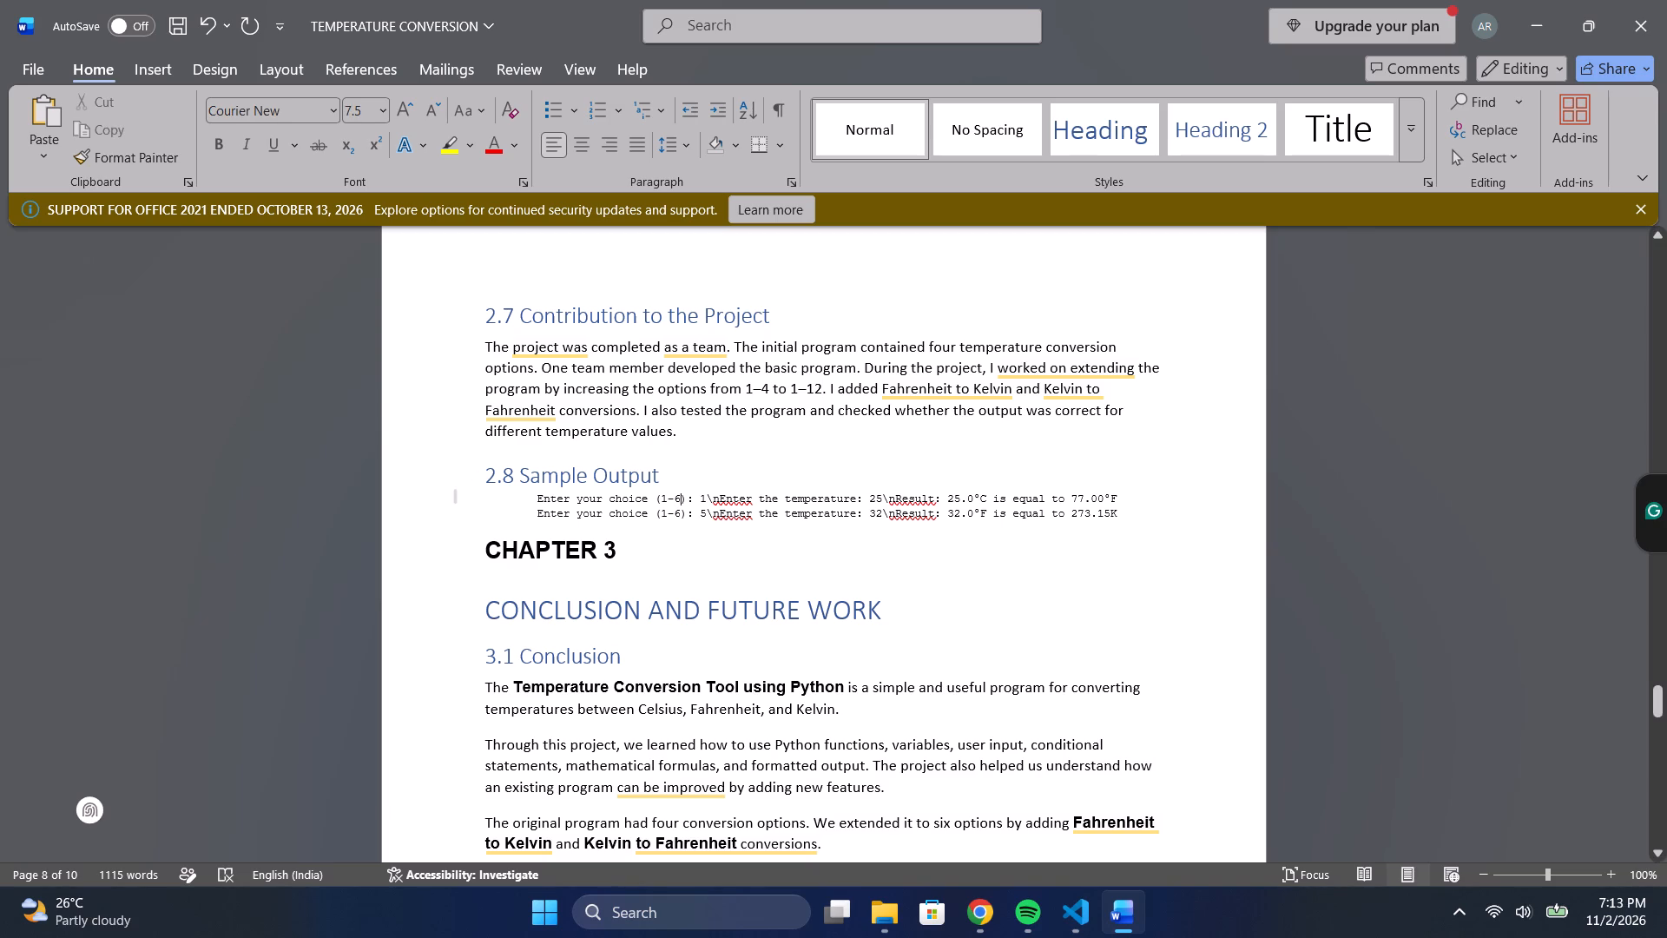
pyautogui.press('BackSpace')
pyautogui.write('12')
pyautogui.press('Down')
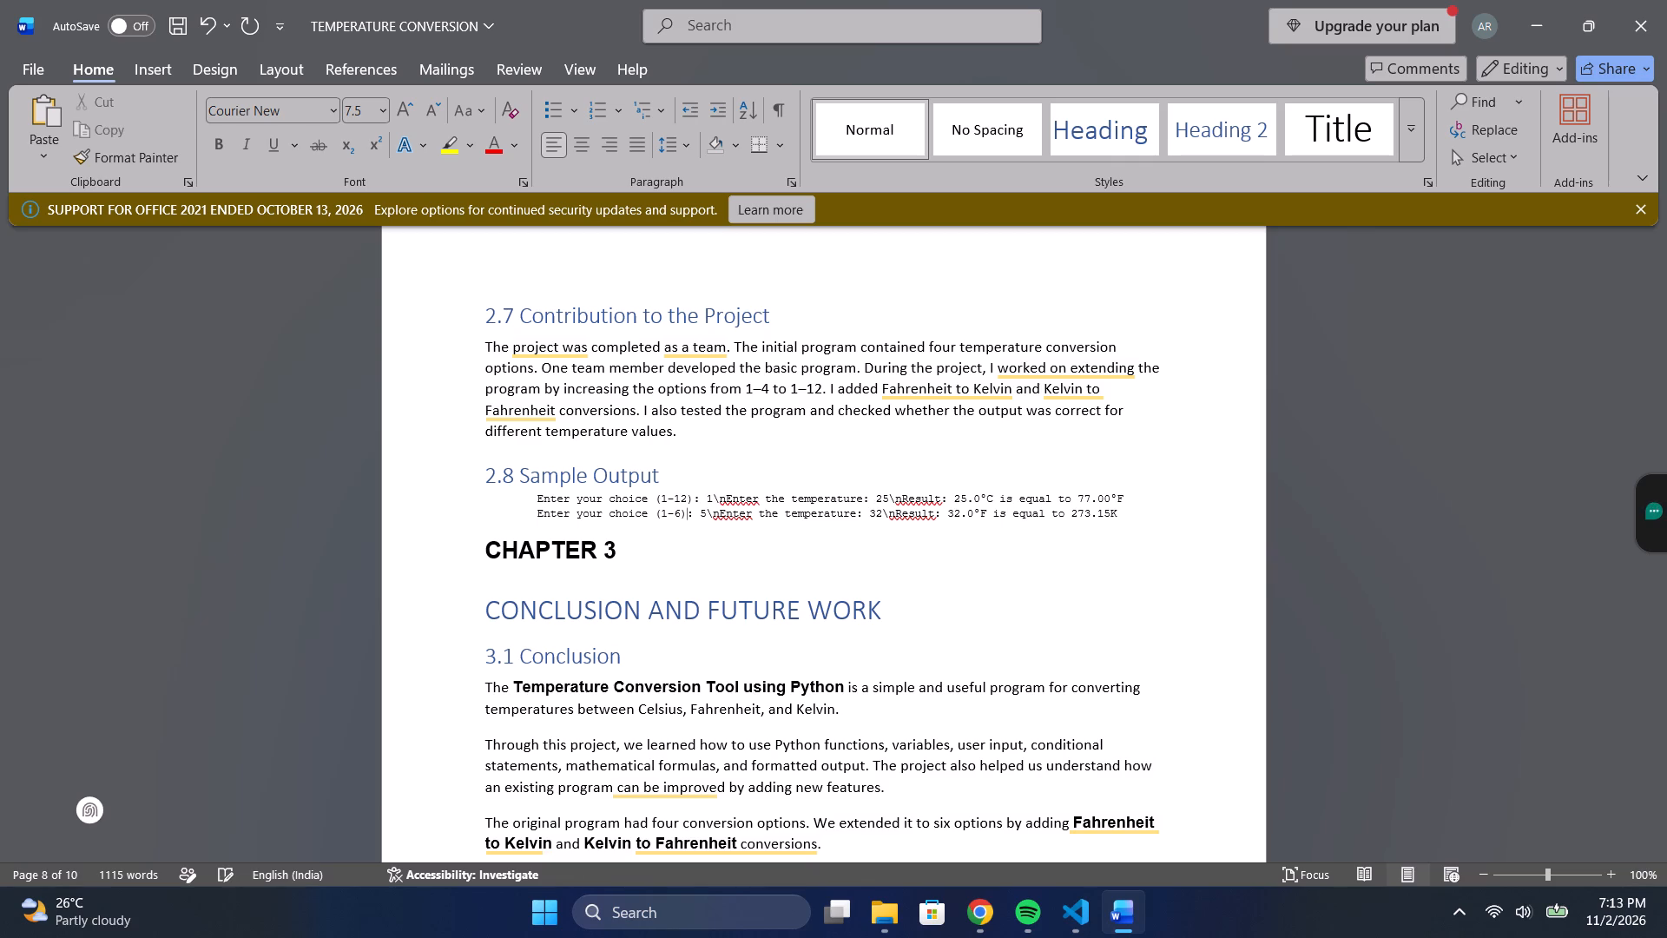
pyautogui.press('Left')
pyautogui.press('BackSpace')
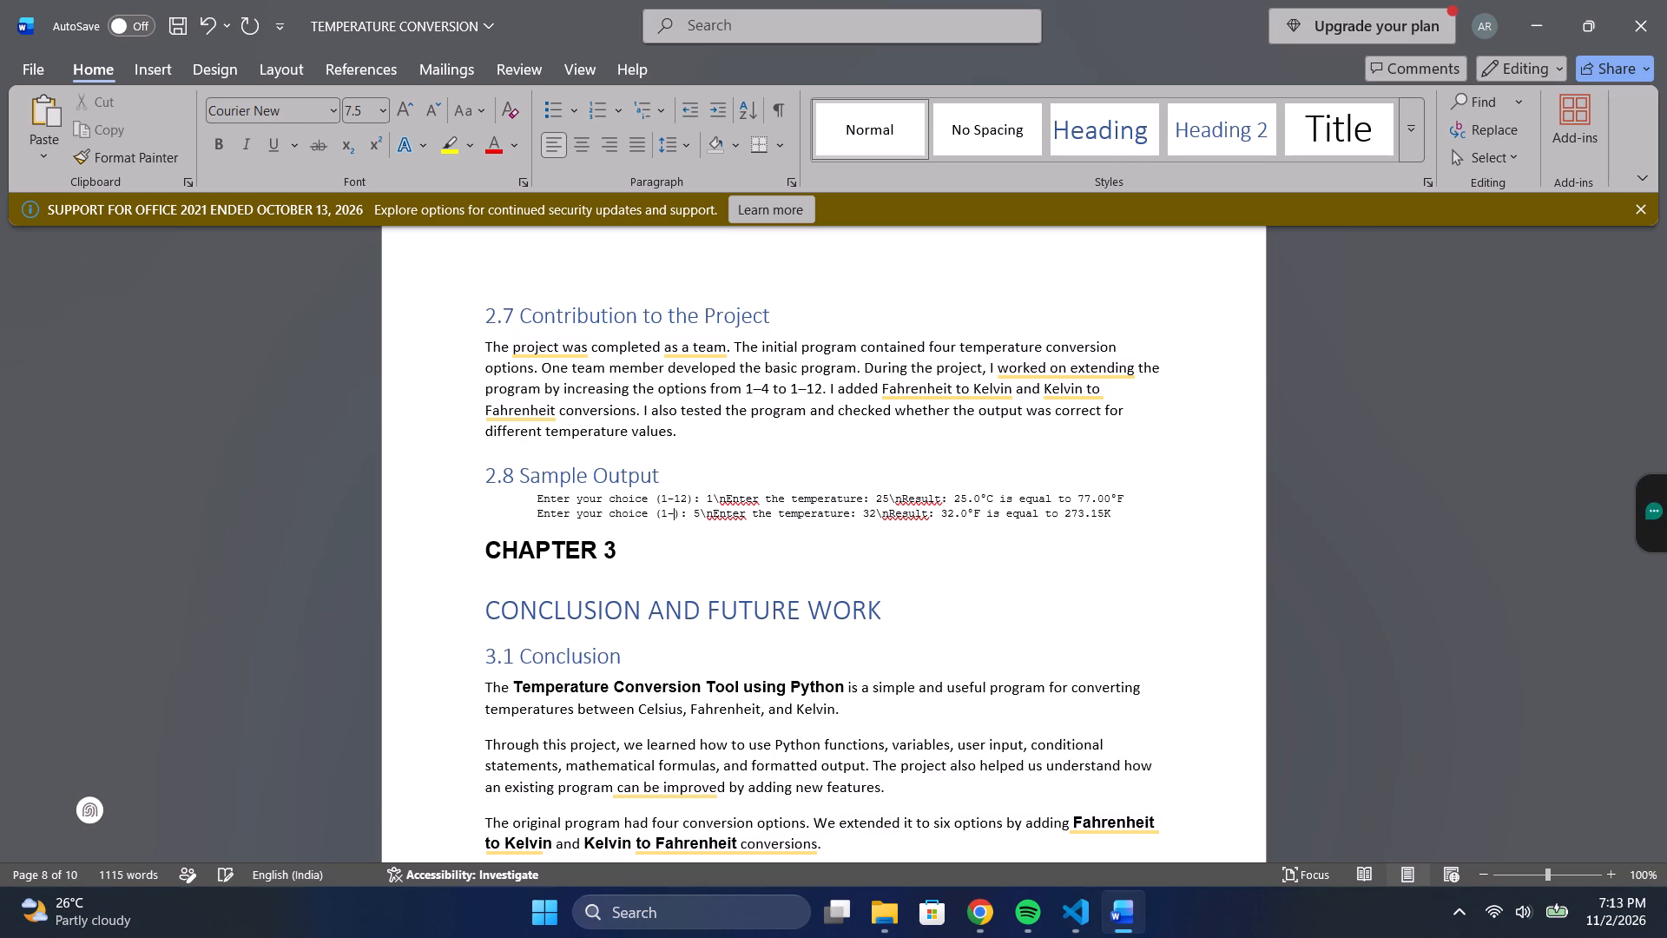
pyautogui.write('12')
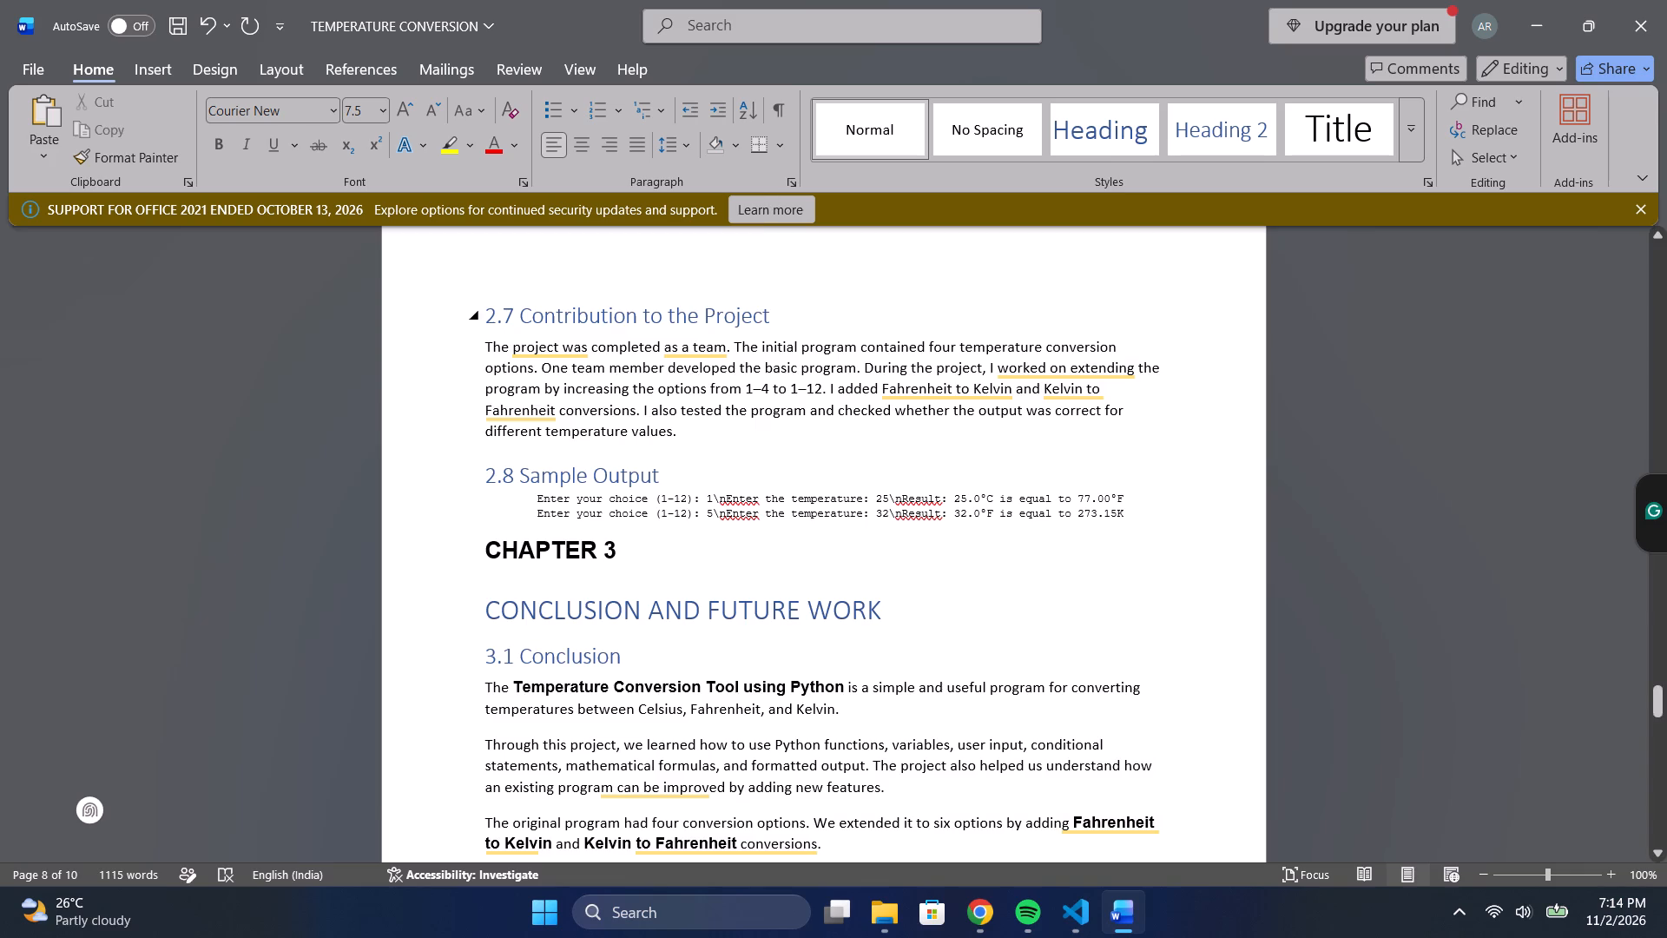
# Delete the "More temperature units." bullet from the section 3.2 Future Work list, including its leftover period.
pyautogui.scroll(-4, 712, 374)
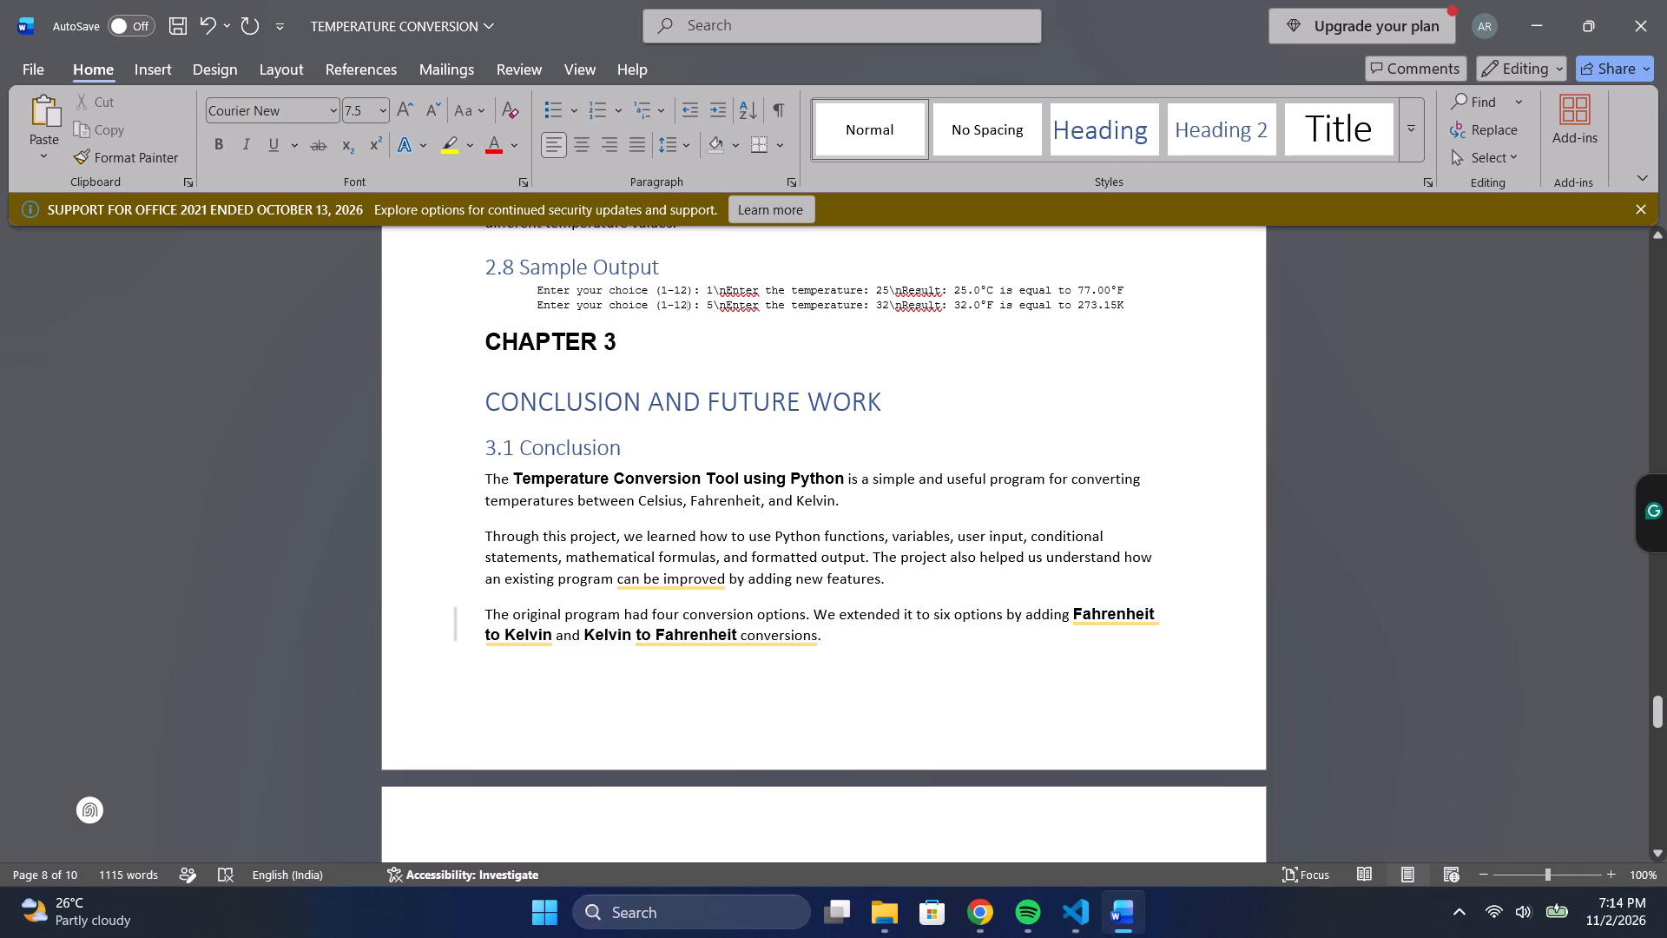
pyautogui.scroll(-5, 898, 630)
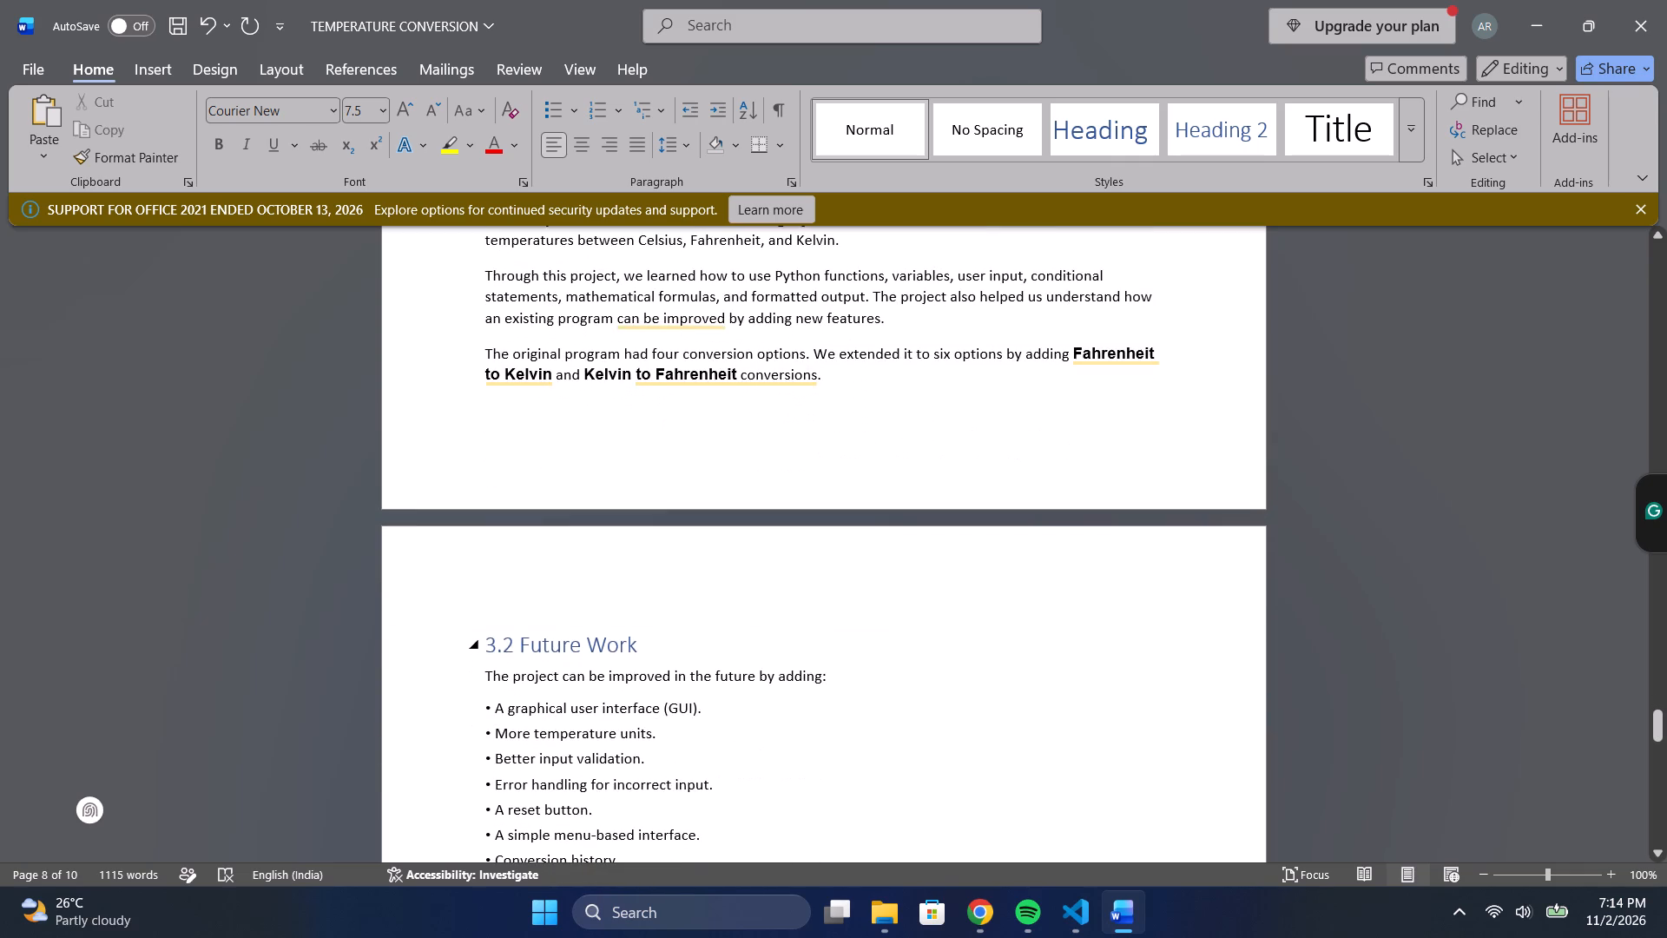
pyautogui.scroll(-1, 898, 630)
pyautogui.scroll(-4, 820, 670)
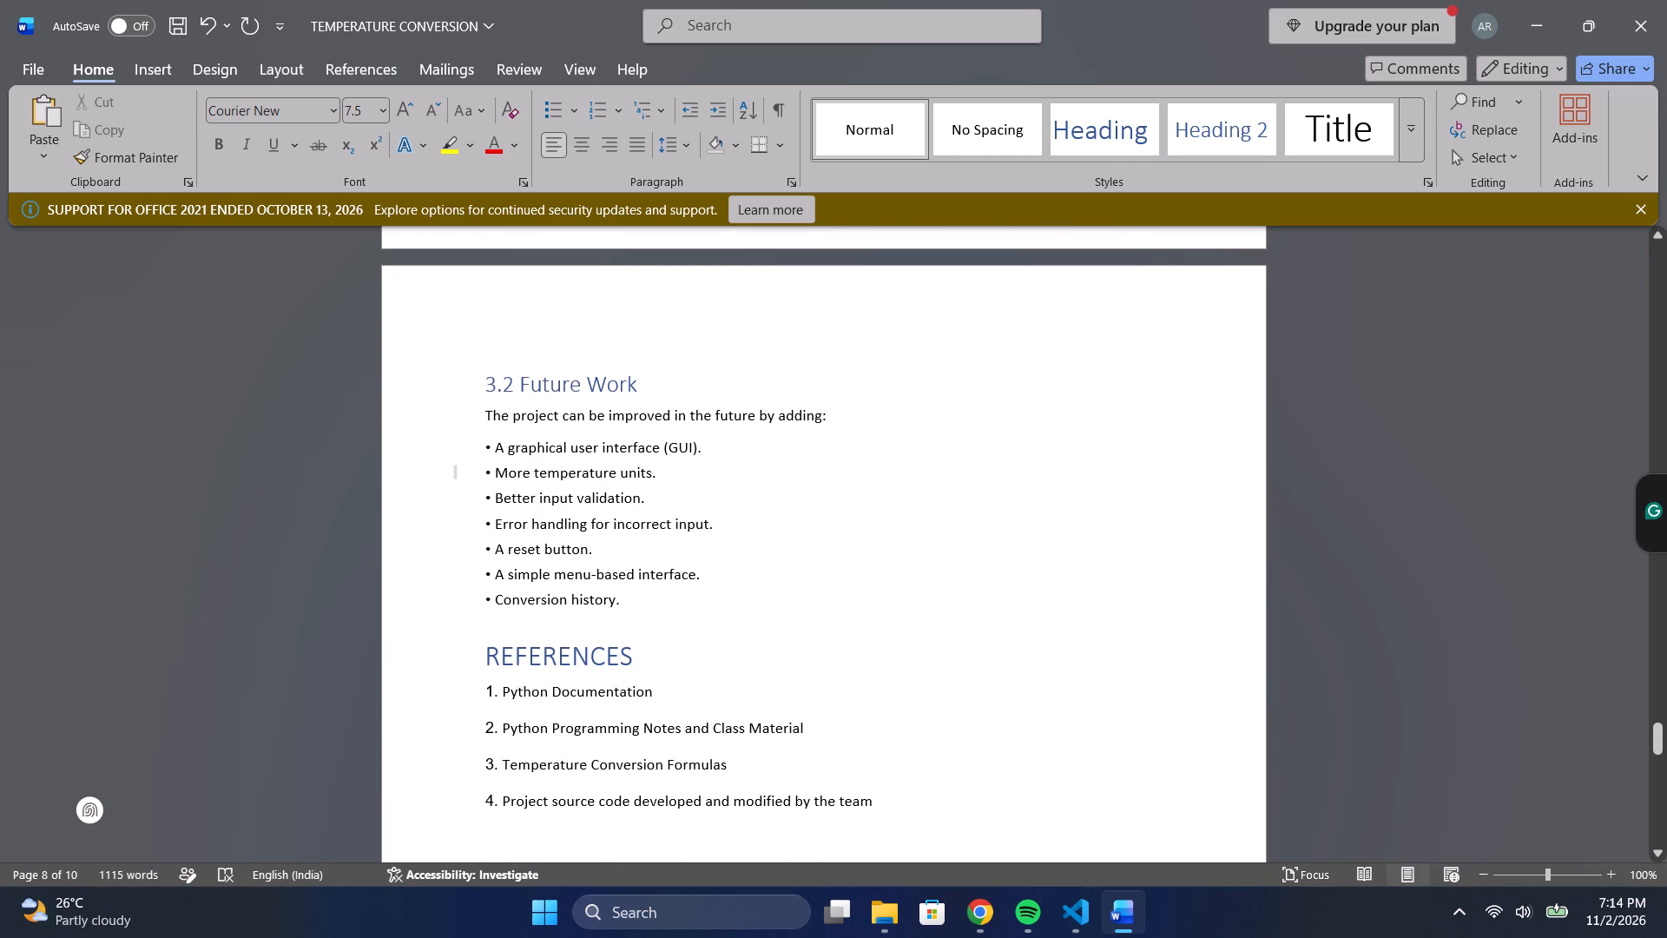
pyautogui.moveTo(671, 468); pyautogui.dragTo(652, 466)
pyautogui.moveTo(652, 466); pyautogui.dragTo(467, 462)
pyautogui.click(497, 594)
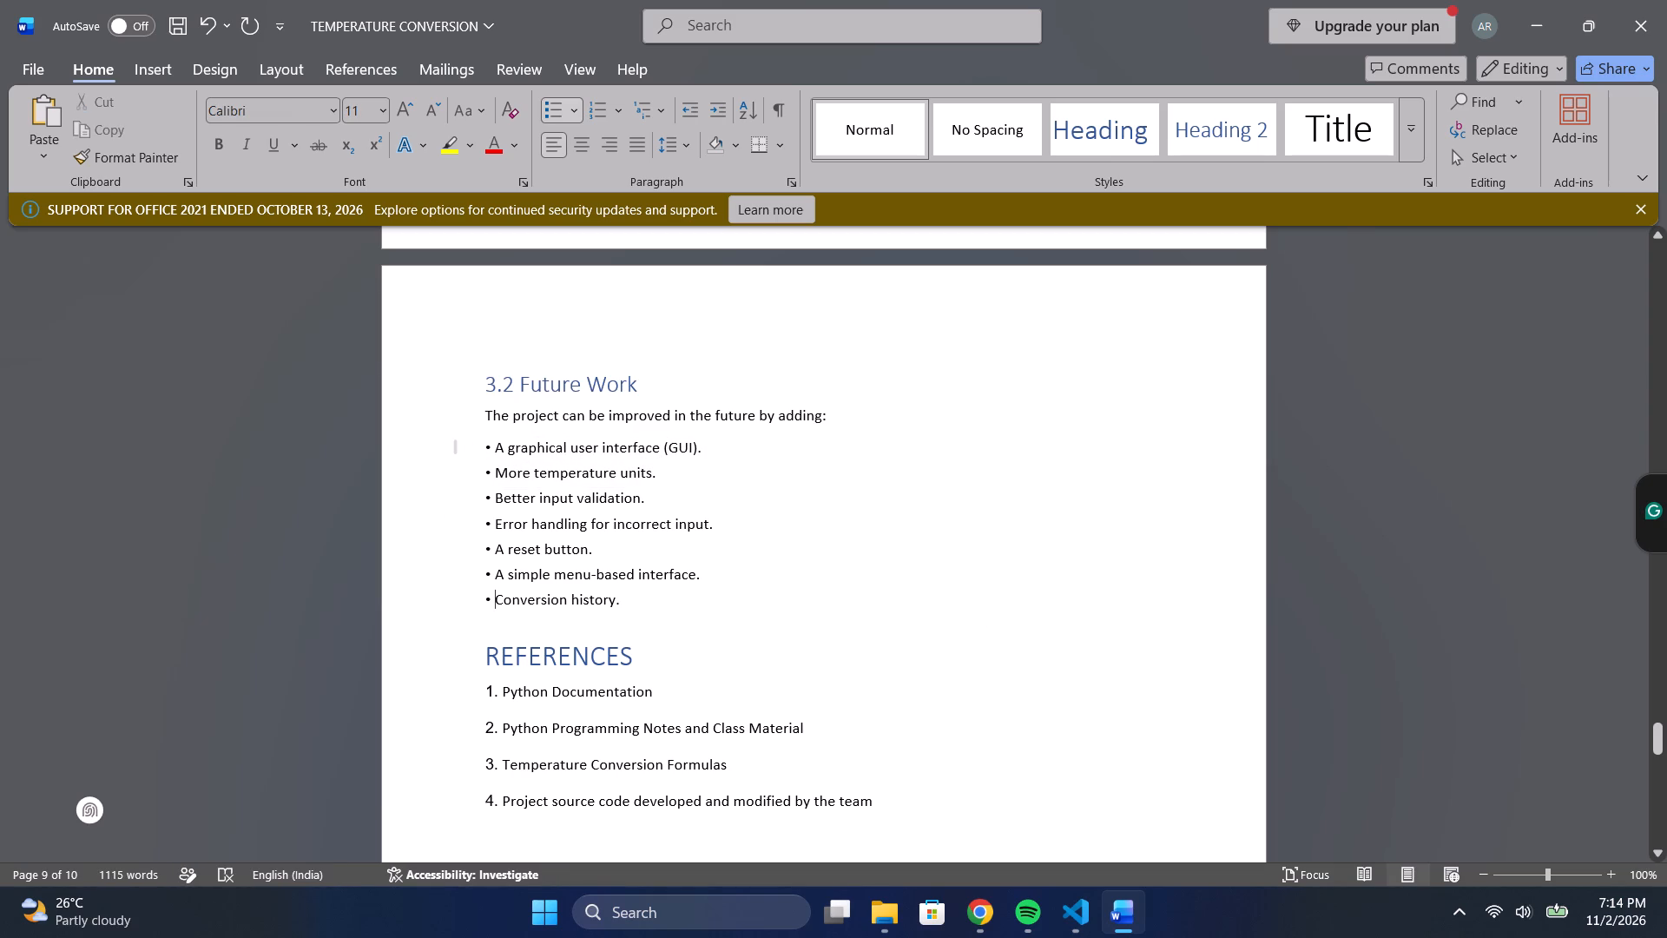
pyautogui.doubleClick(655, 479)
pyautogui.click(654, 485)
pyautogui.moveTo(654, 477); pyautogui.dragTo(506, 472)
pyautogui.press('BackSpace')
pyautogui.press('BackSpace')
pyautogui.press('BackSpace')
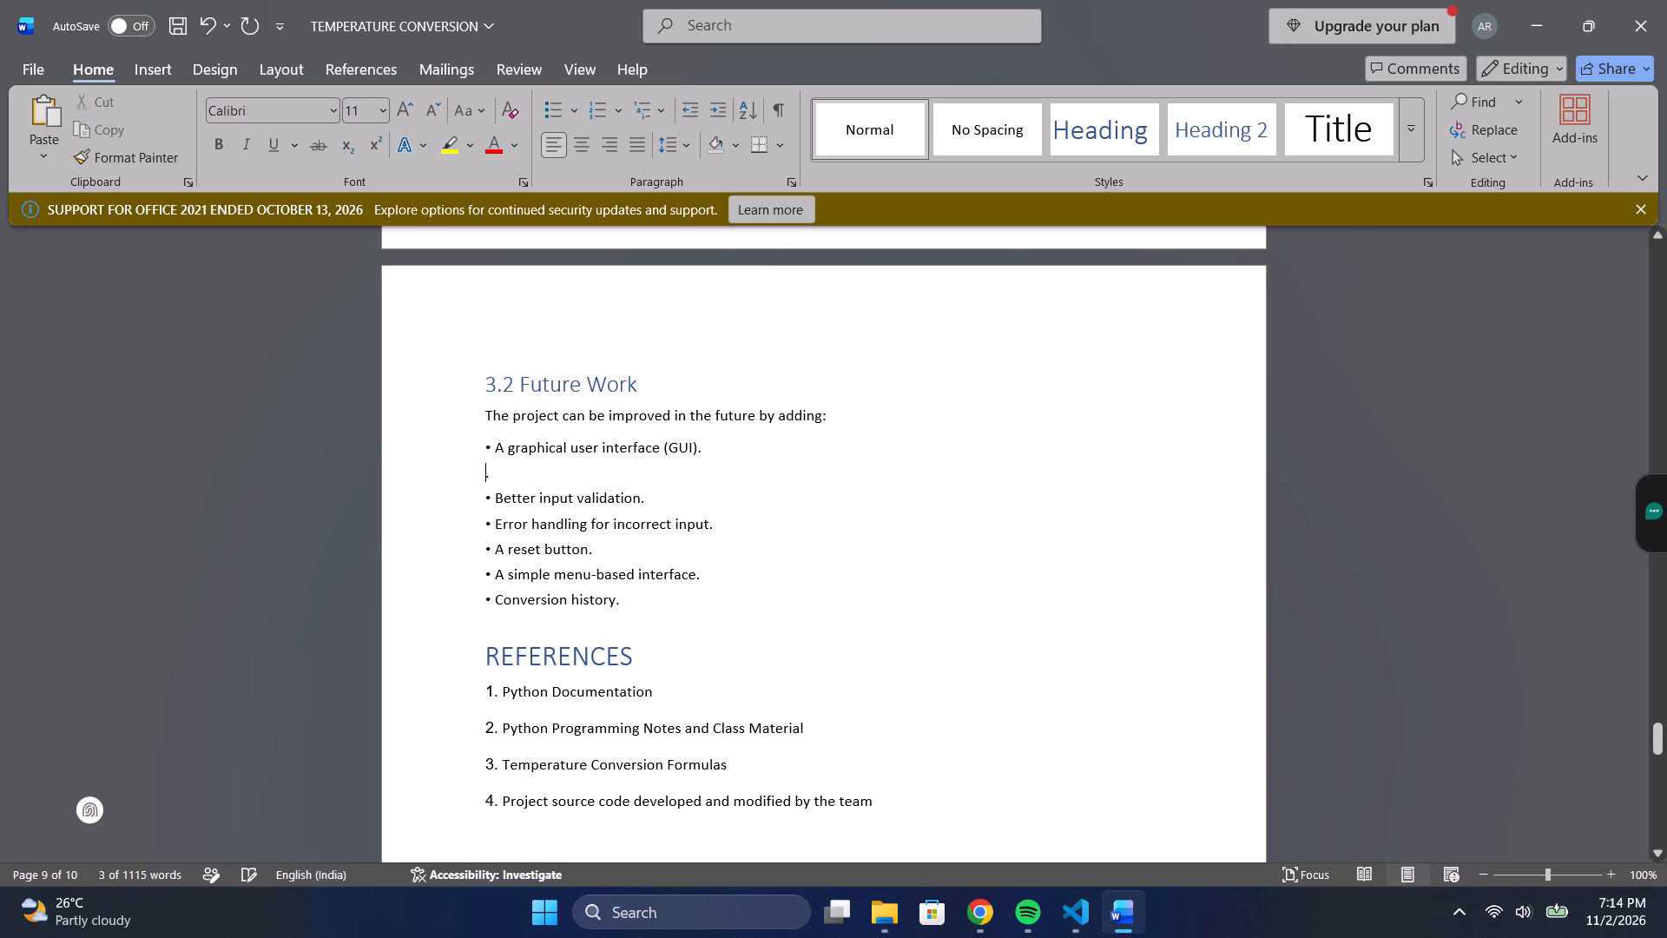
pyautogui.press('BackSpace')
pyautogui.click(803, 501)
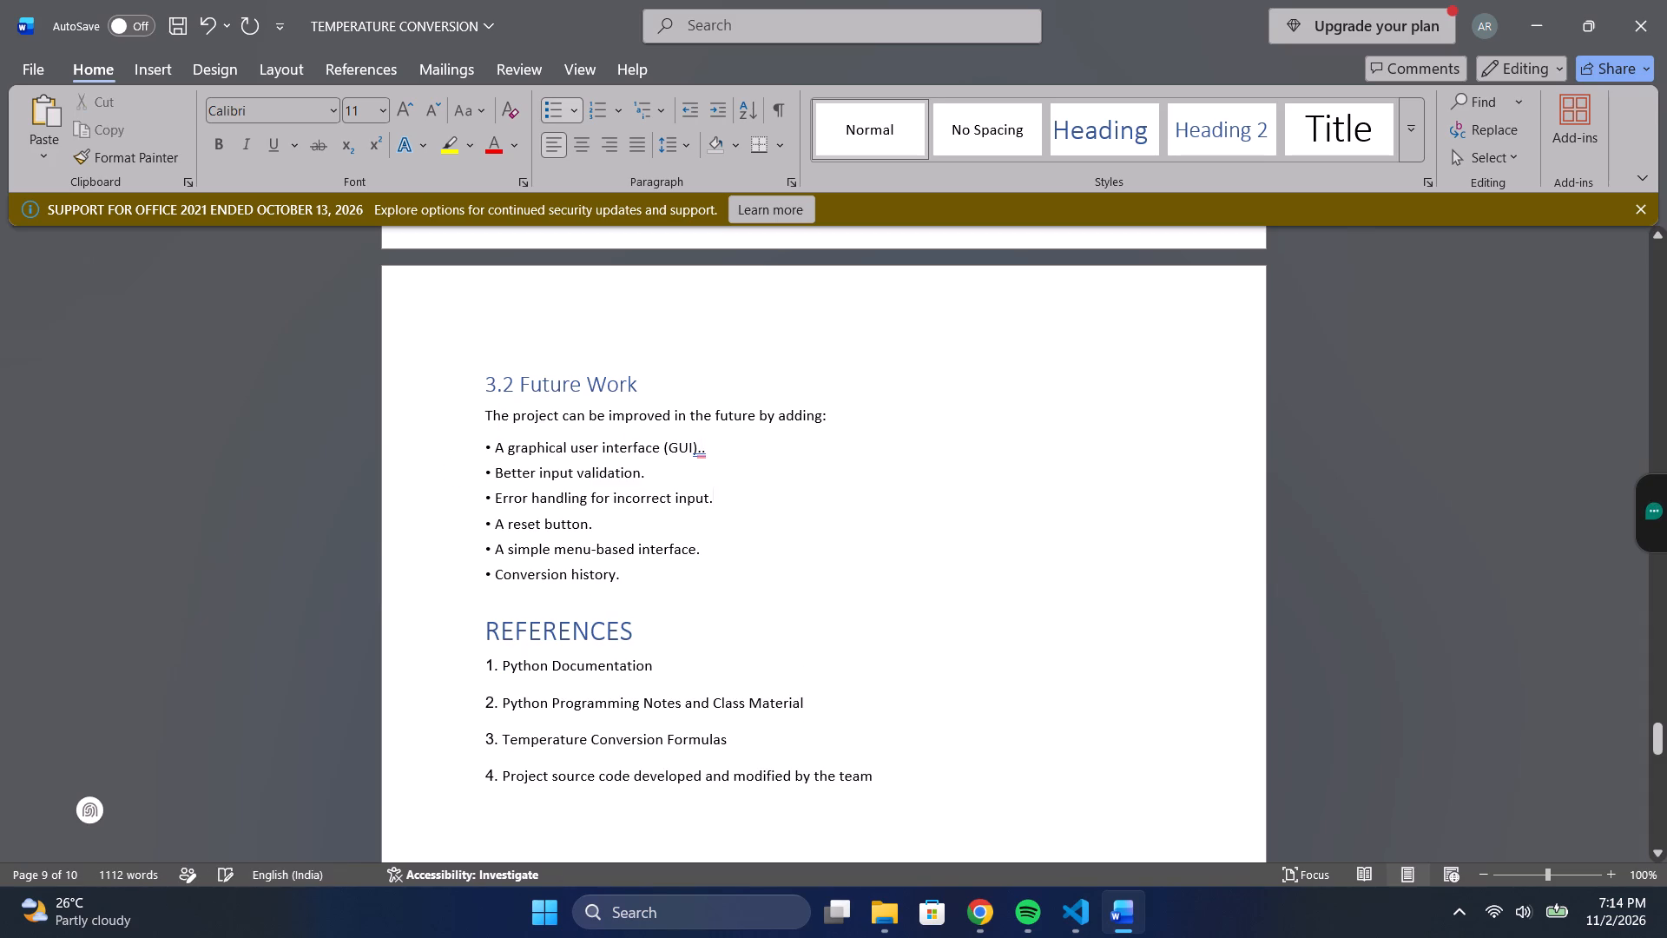
pyautogui.click(707, 452)
pyautogui.press('BackSpace')
pyautogui.click(740, 546)
# Look back through the report from section 3.2 to the front pages and return to the Summary of the Project, checking for outdated six-option text.
pyautogui.scroll(9, 638, 565)
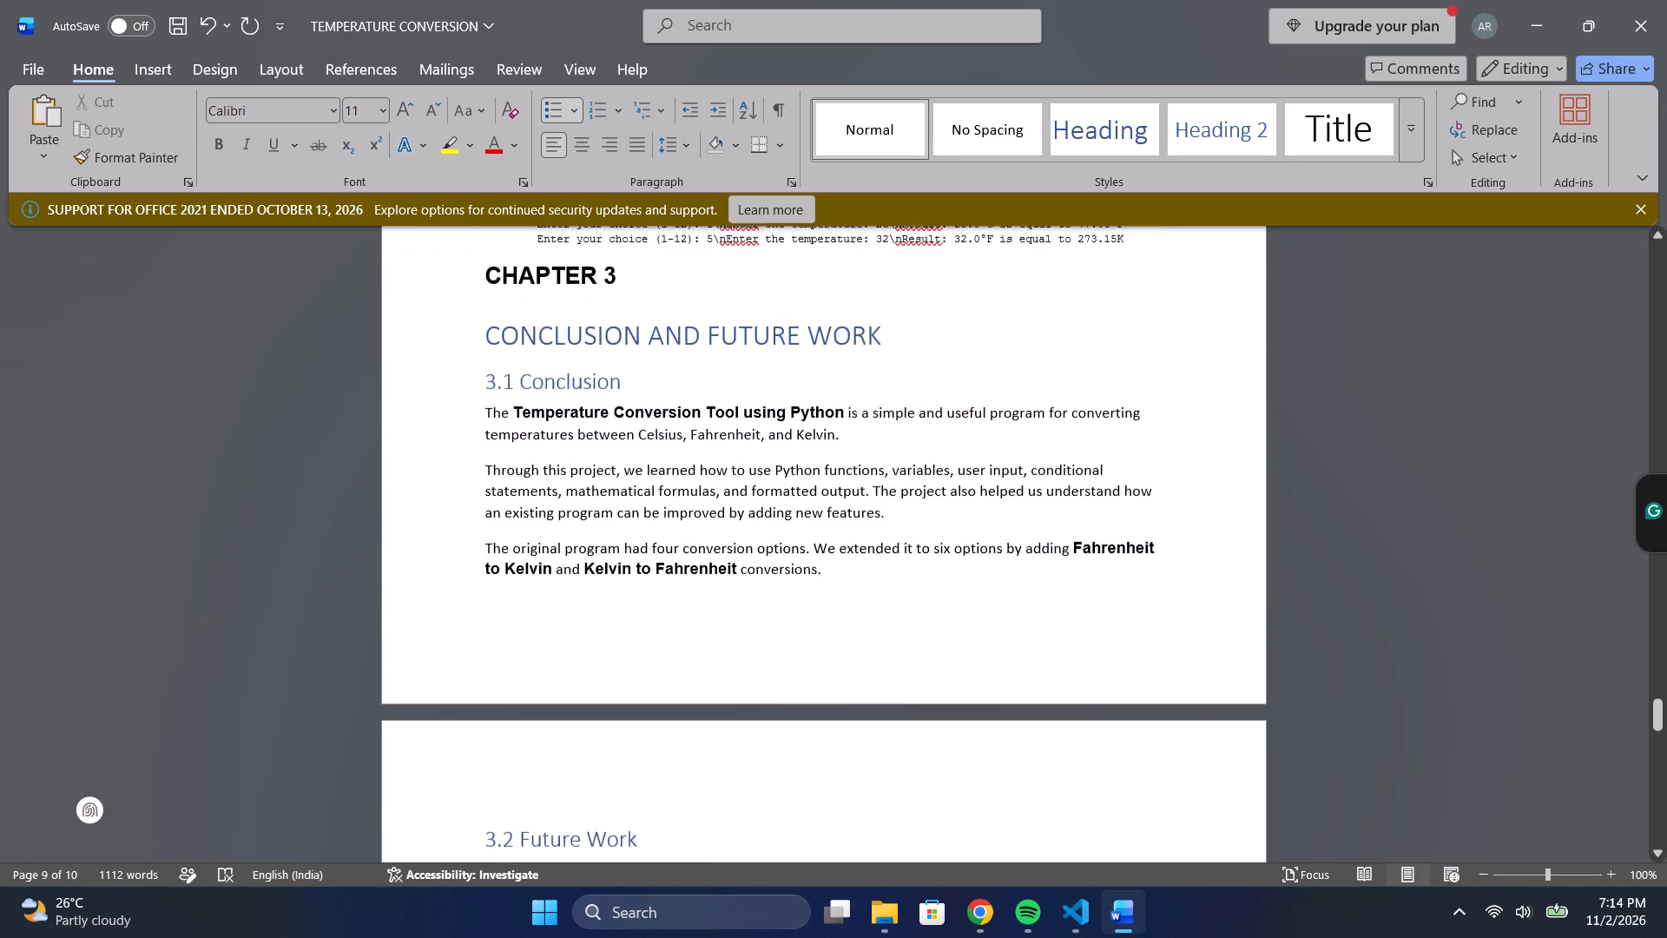
pyautogui.scroll(6, 638, 565)
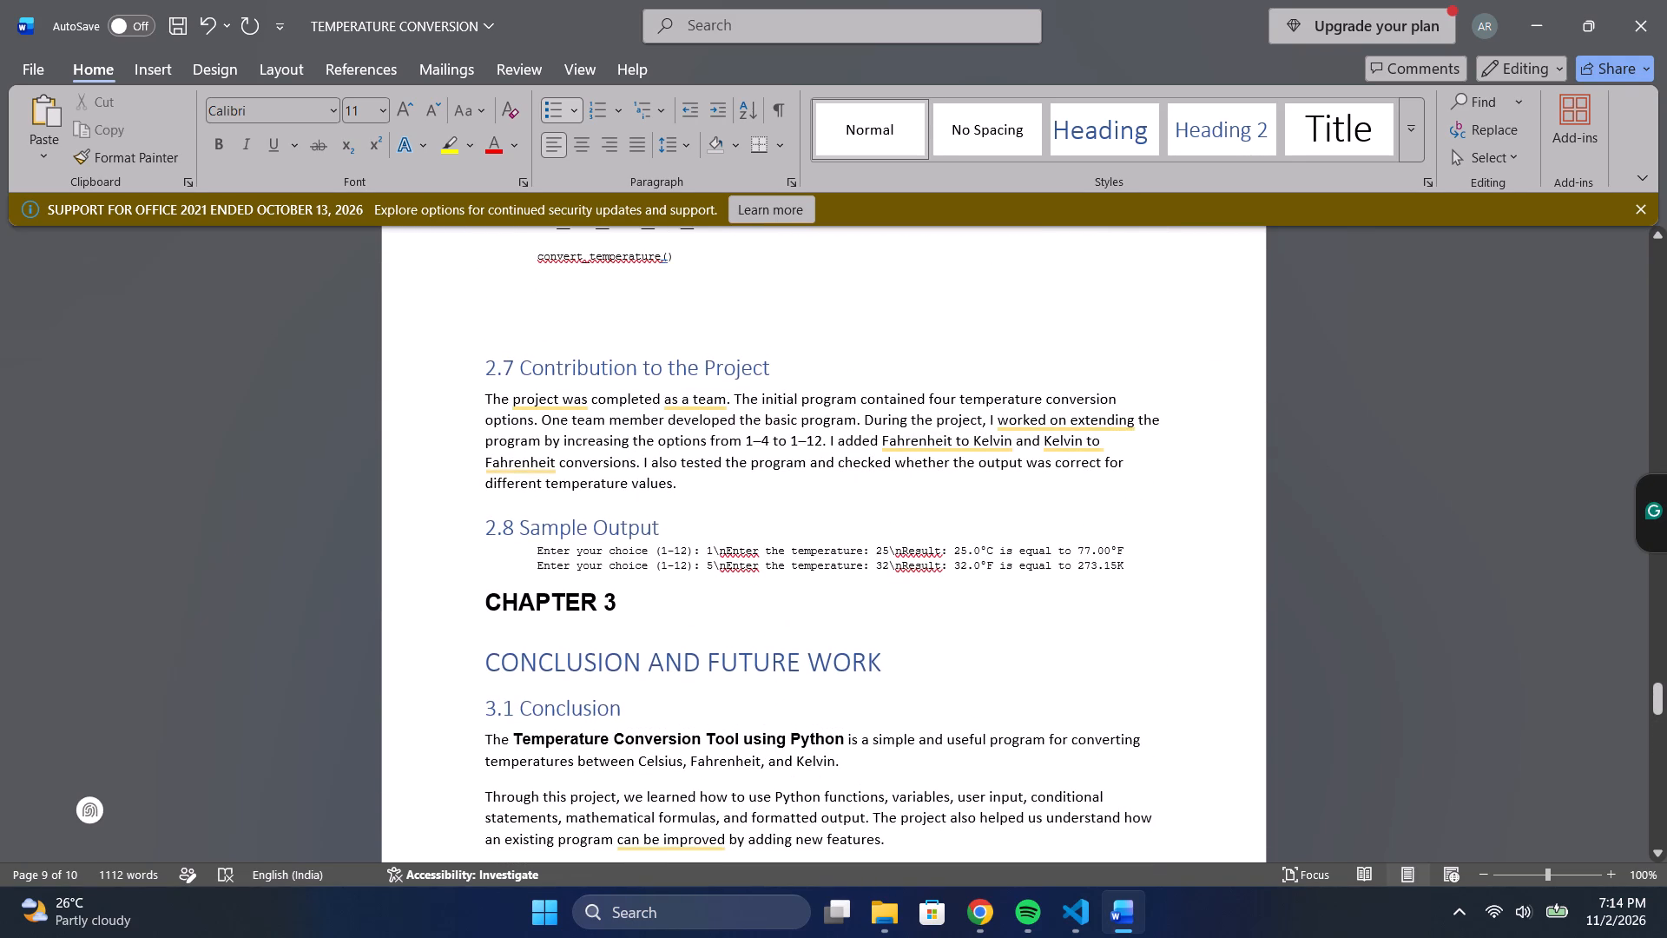
pyautogui.scroll(14, 638, 565)
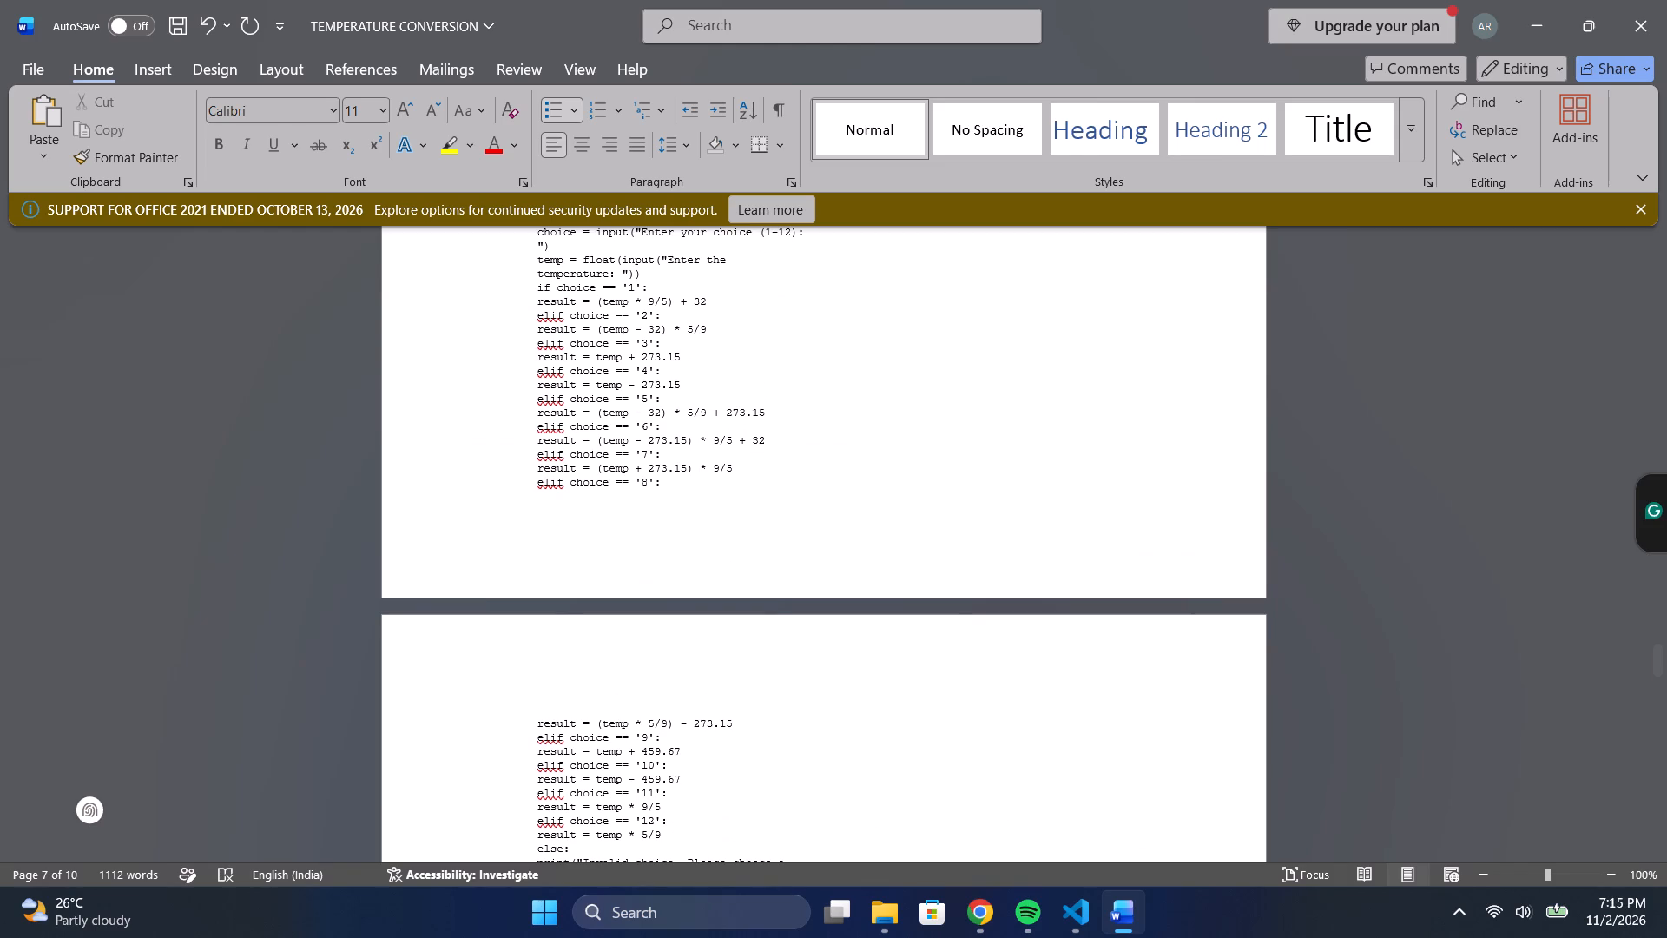
pyautogui.scroll(15, 638, 565)
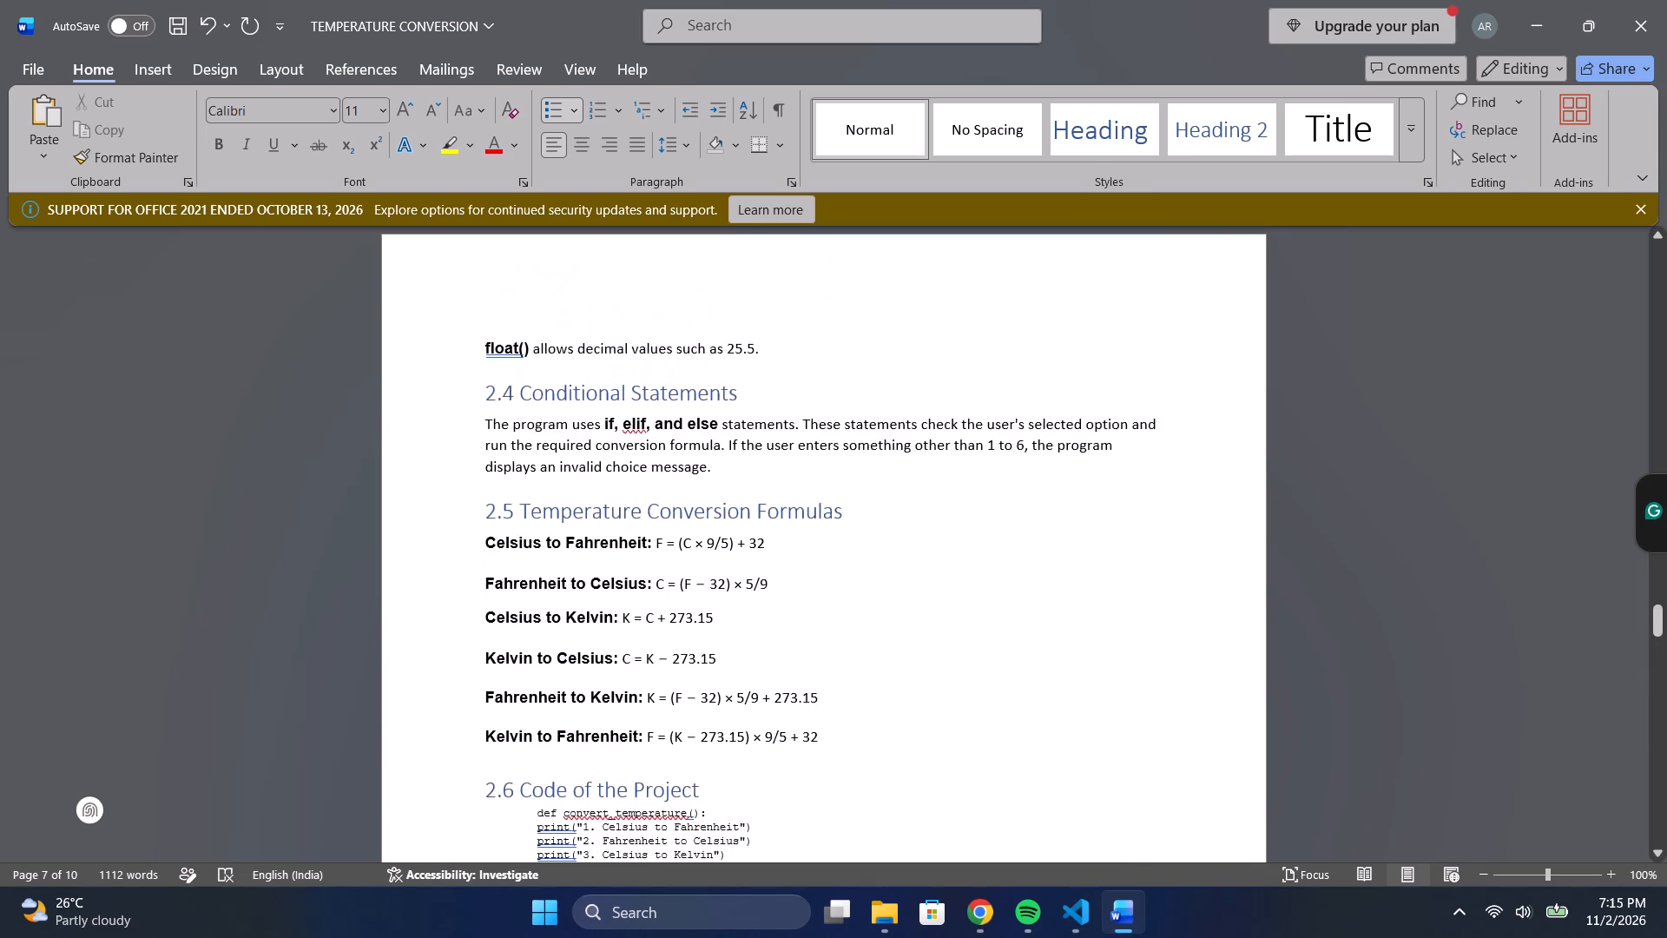
pyautogui.scroll(12, 636, 566)
pyautogui.scroll(10, 636, 566)
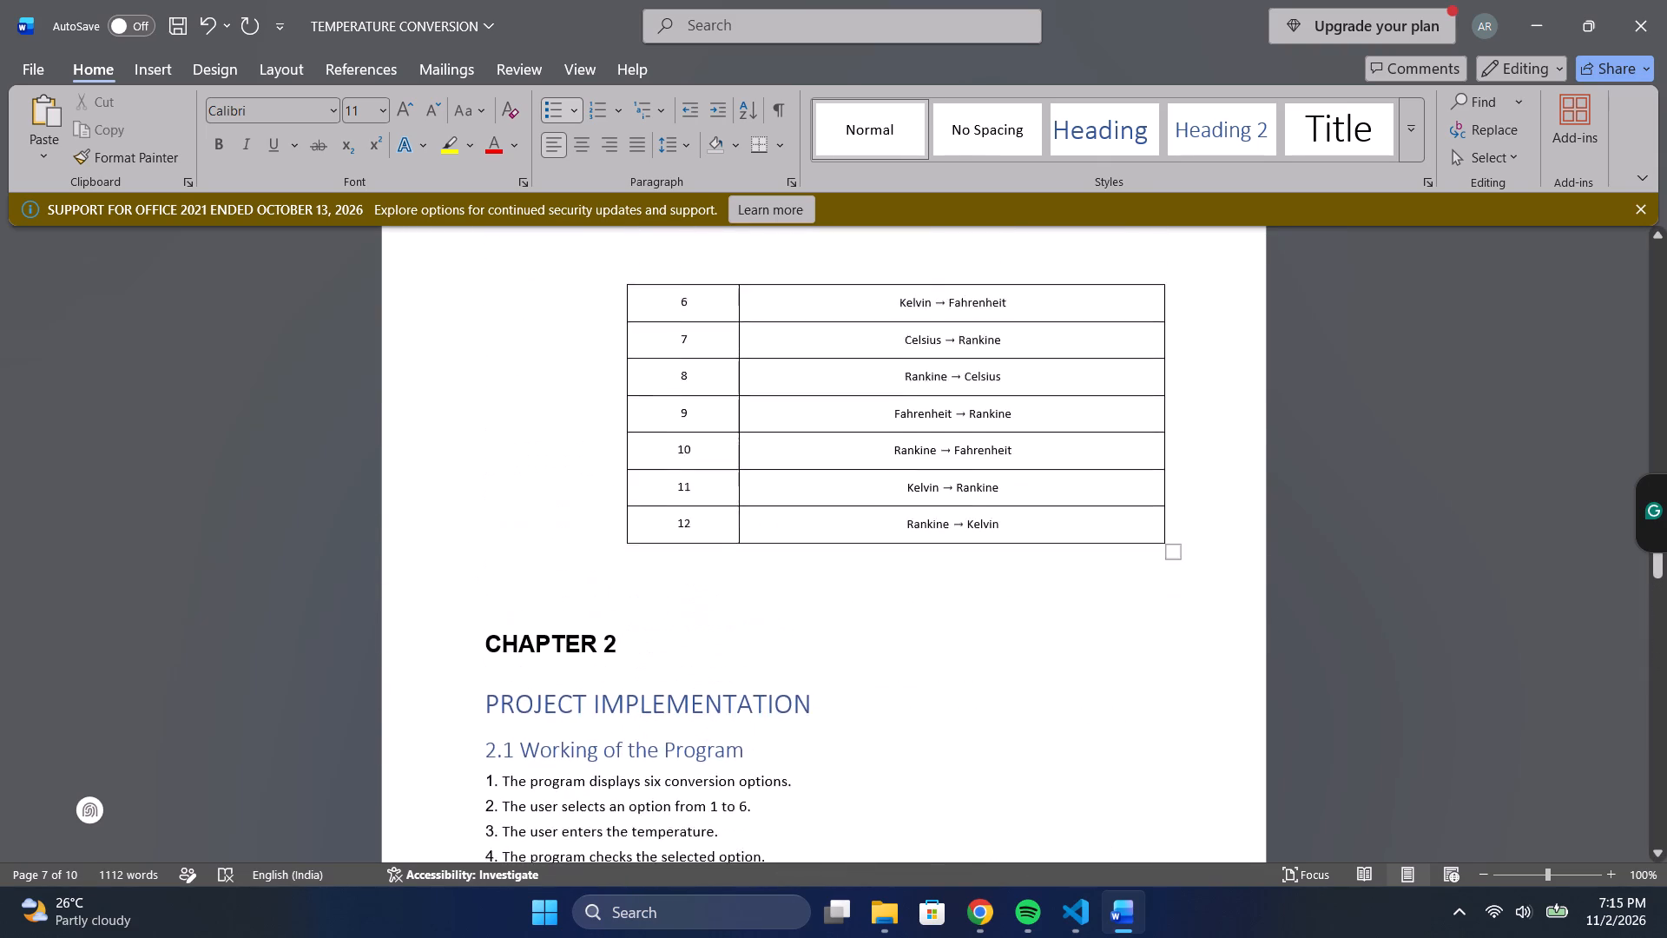
pyautogui.scroll(15, 636, 566)
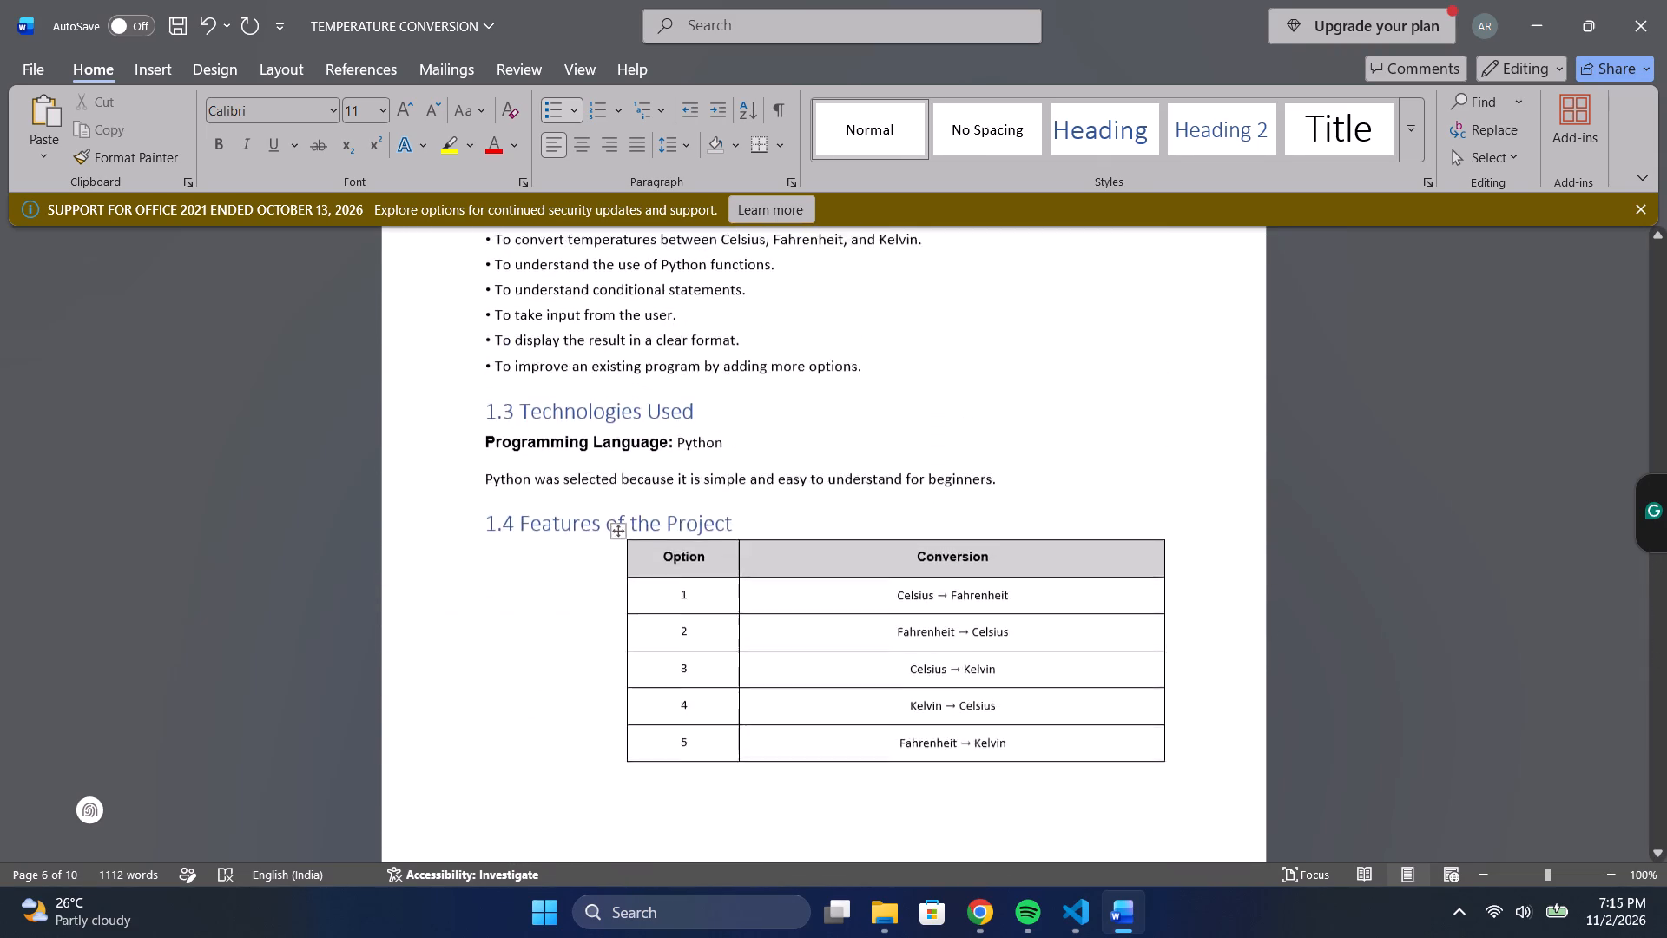
pyautogui.scroll(20, 636, 566)
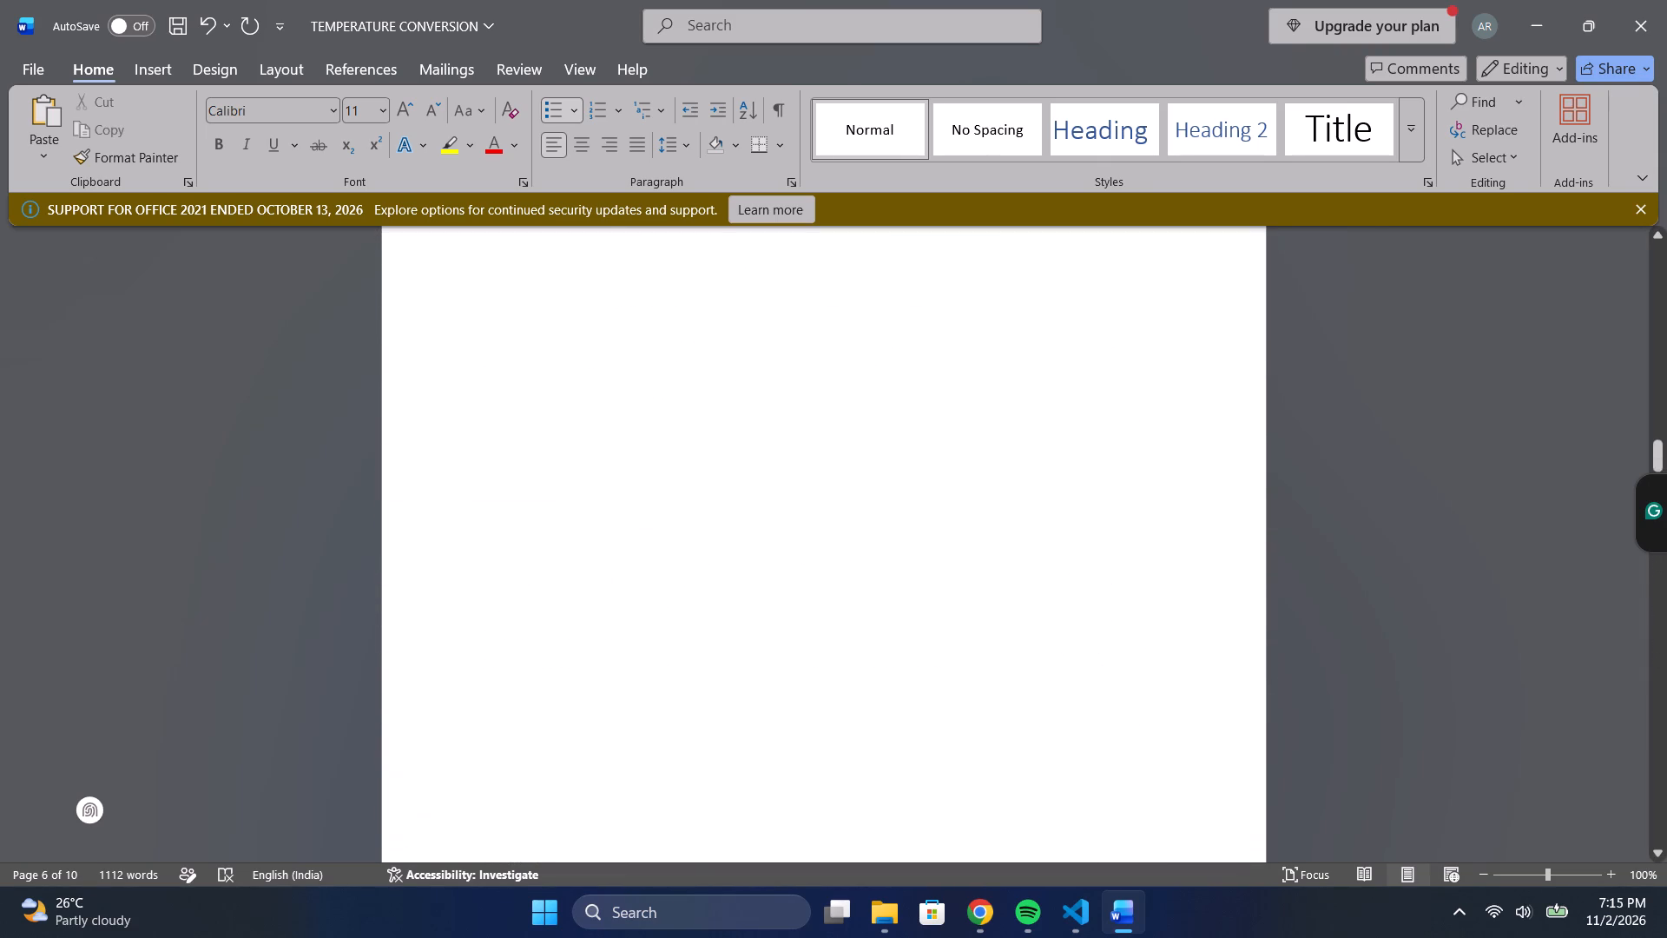
pyautogui.scroll(20, 636, 566)
pyautogui.scroll(14, 636, 566)
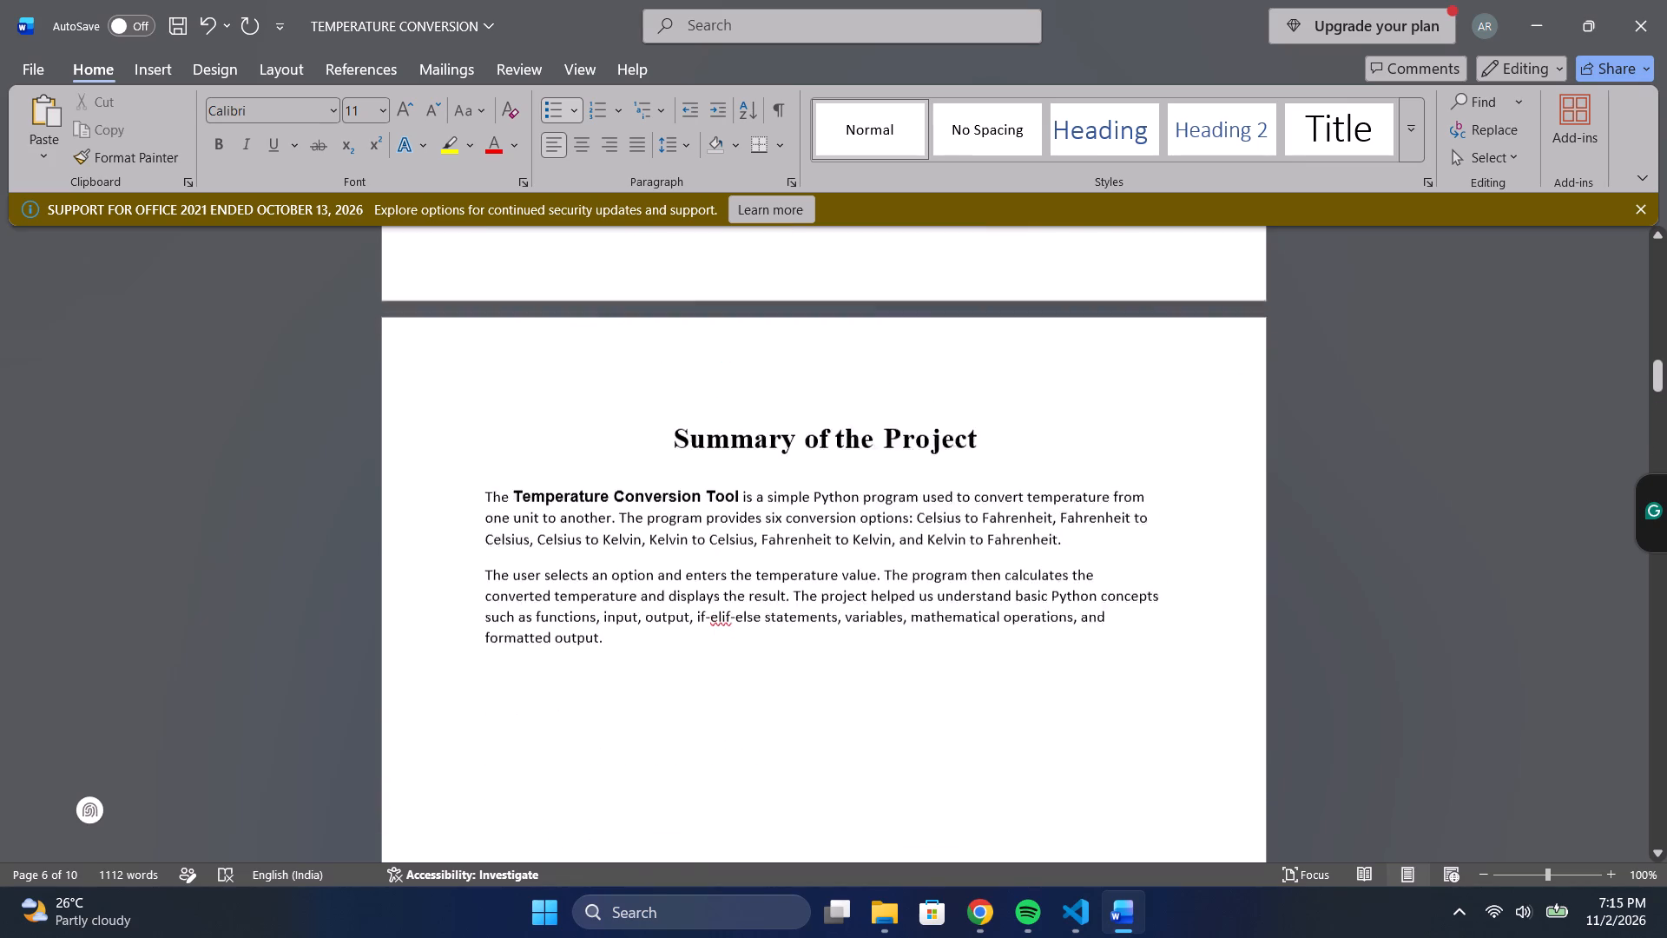
pyautogui.scroll(16, 636, 566)
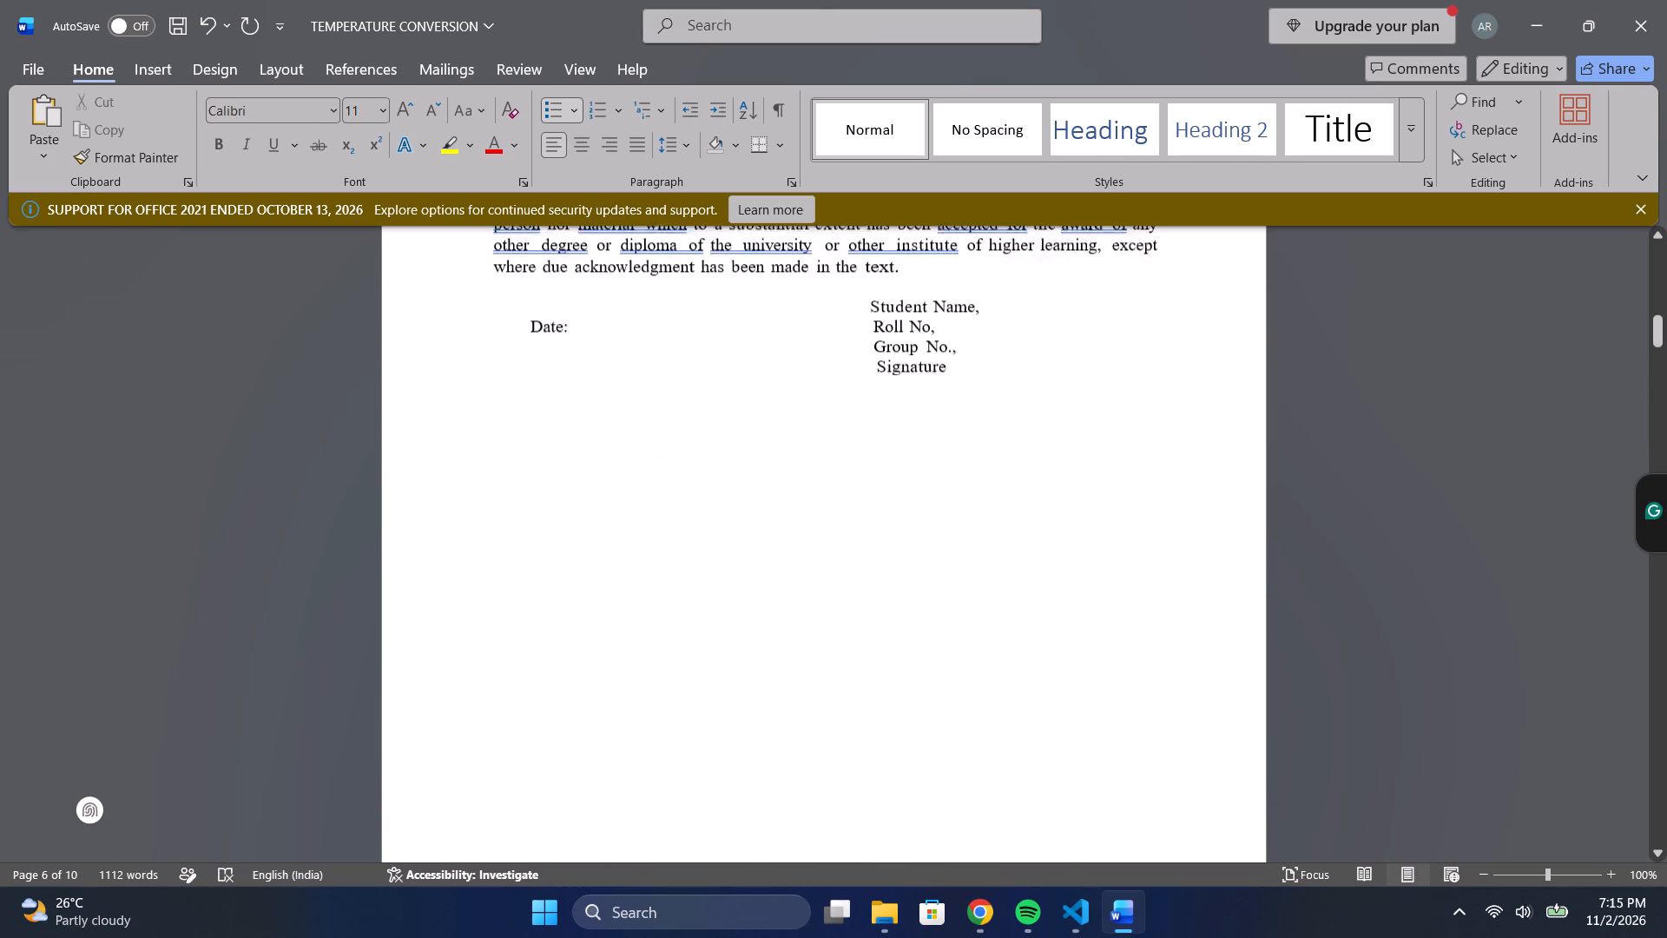
pyautogui.scroll(13, 636, 566)
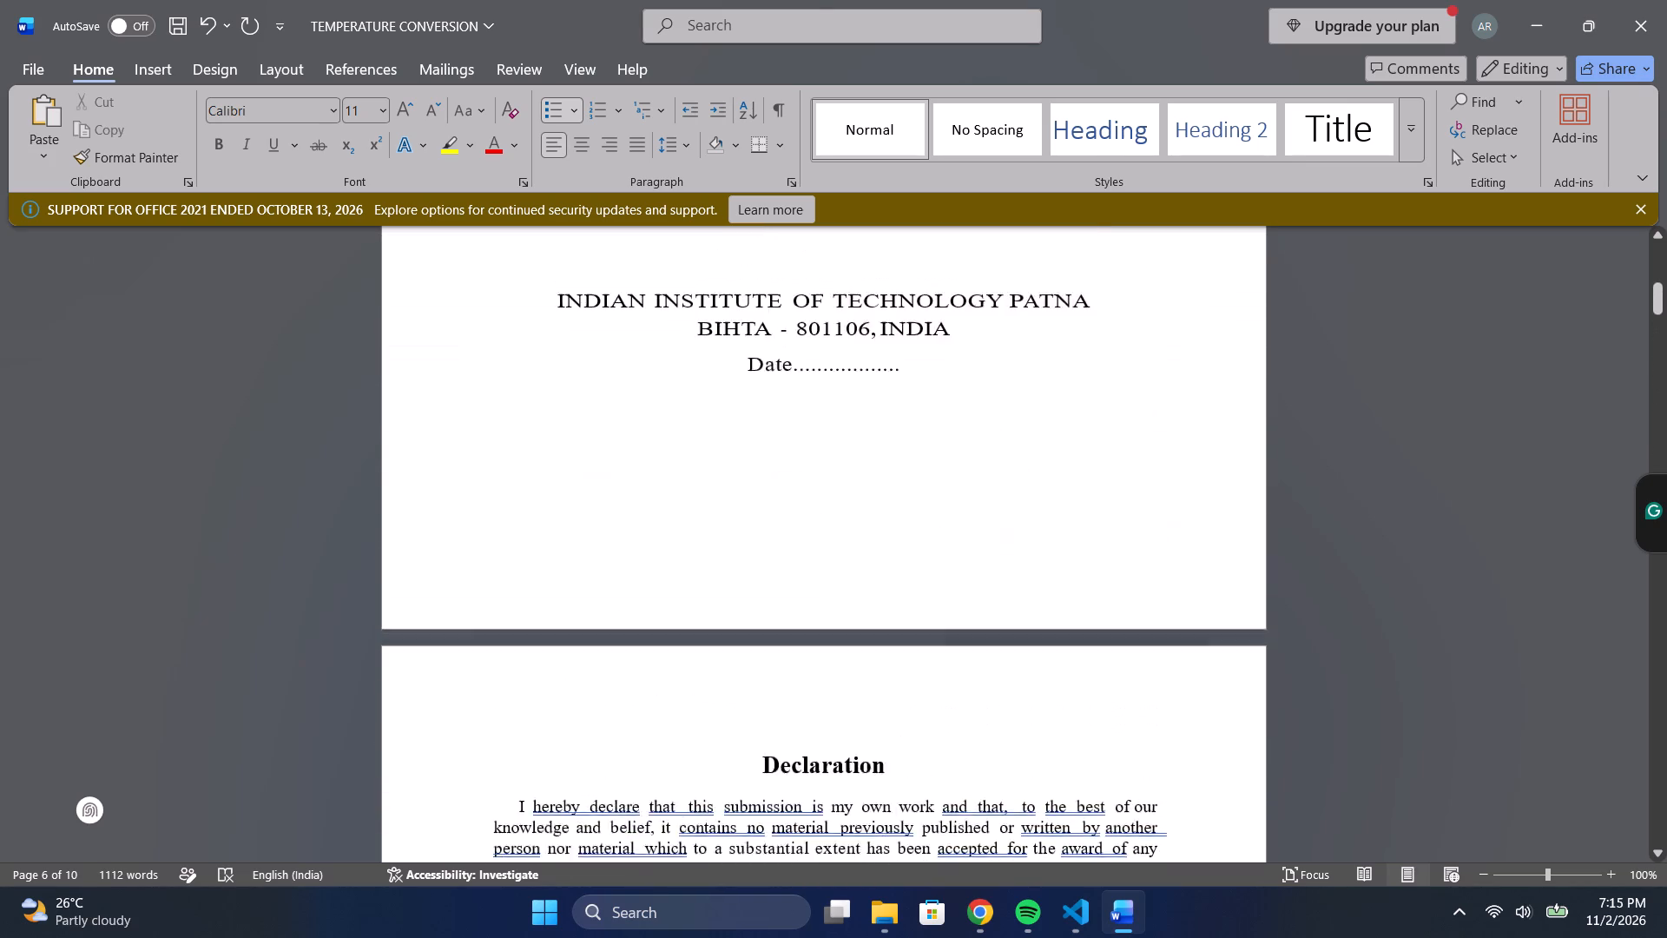
pyautogui.scroll(10, 636, 566)
pyautogui.scroll(-11, 636, 566)
pyautogui.scroll(1, 636, 566)
pyautogui.scroll(-8, 636, 566)
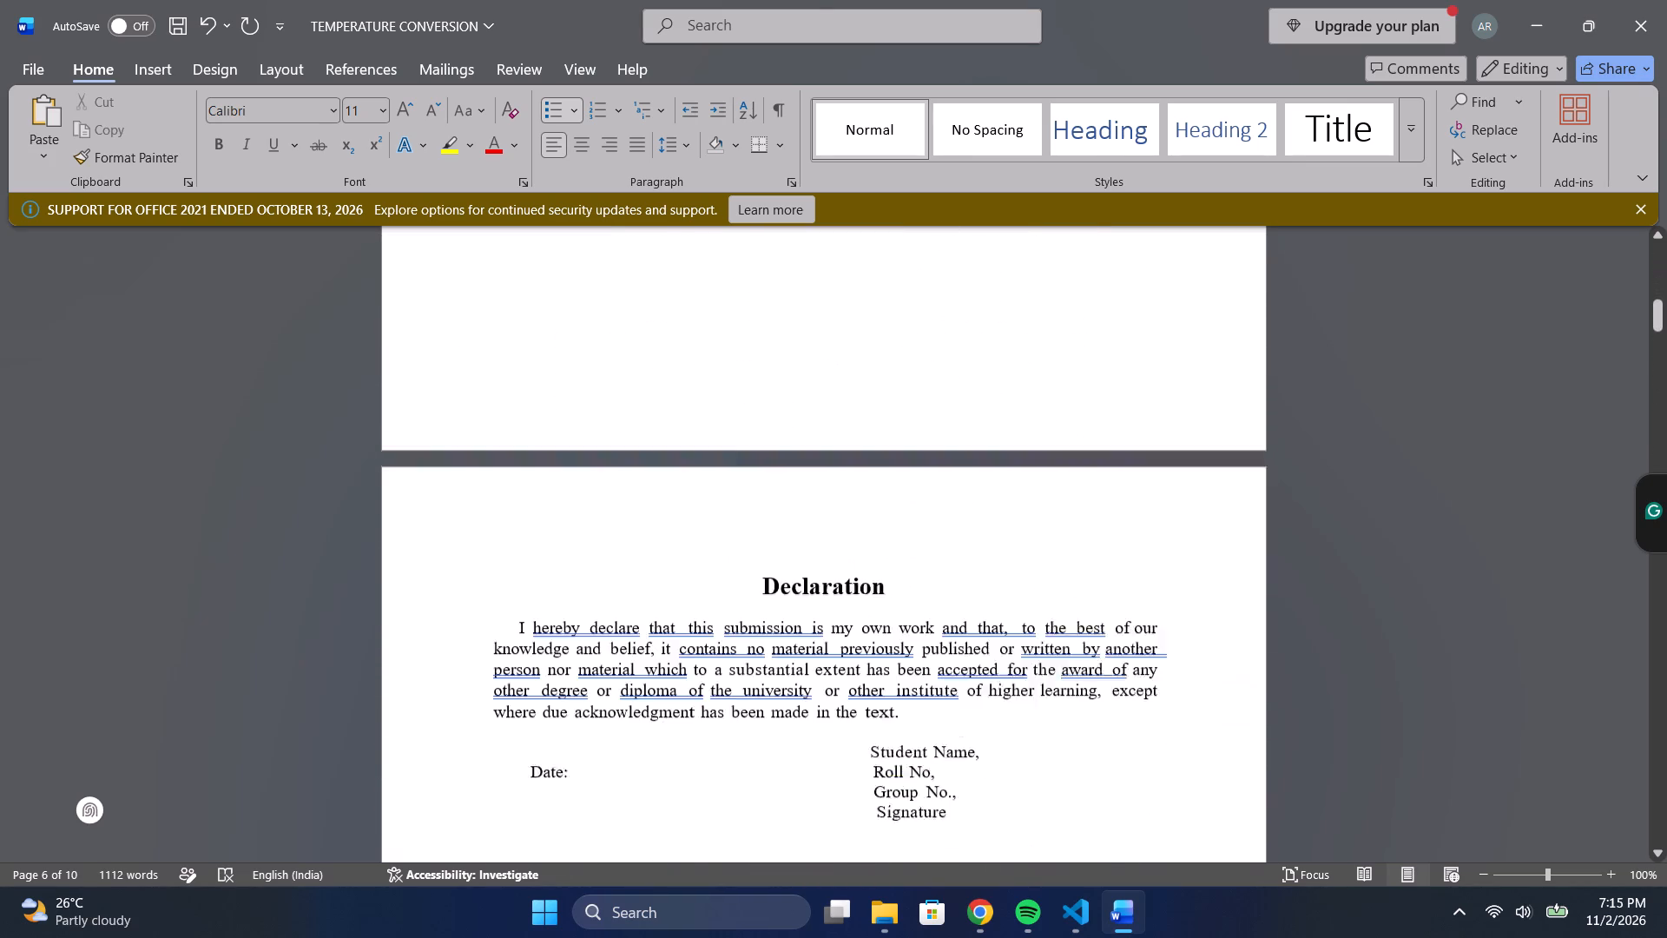
pyautogui.scroll(-20, 636, 566)
pyautogui.scroll(-3, 636, 566)
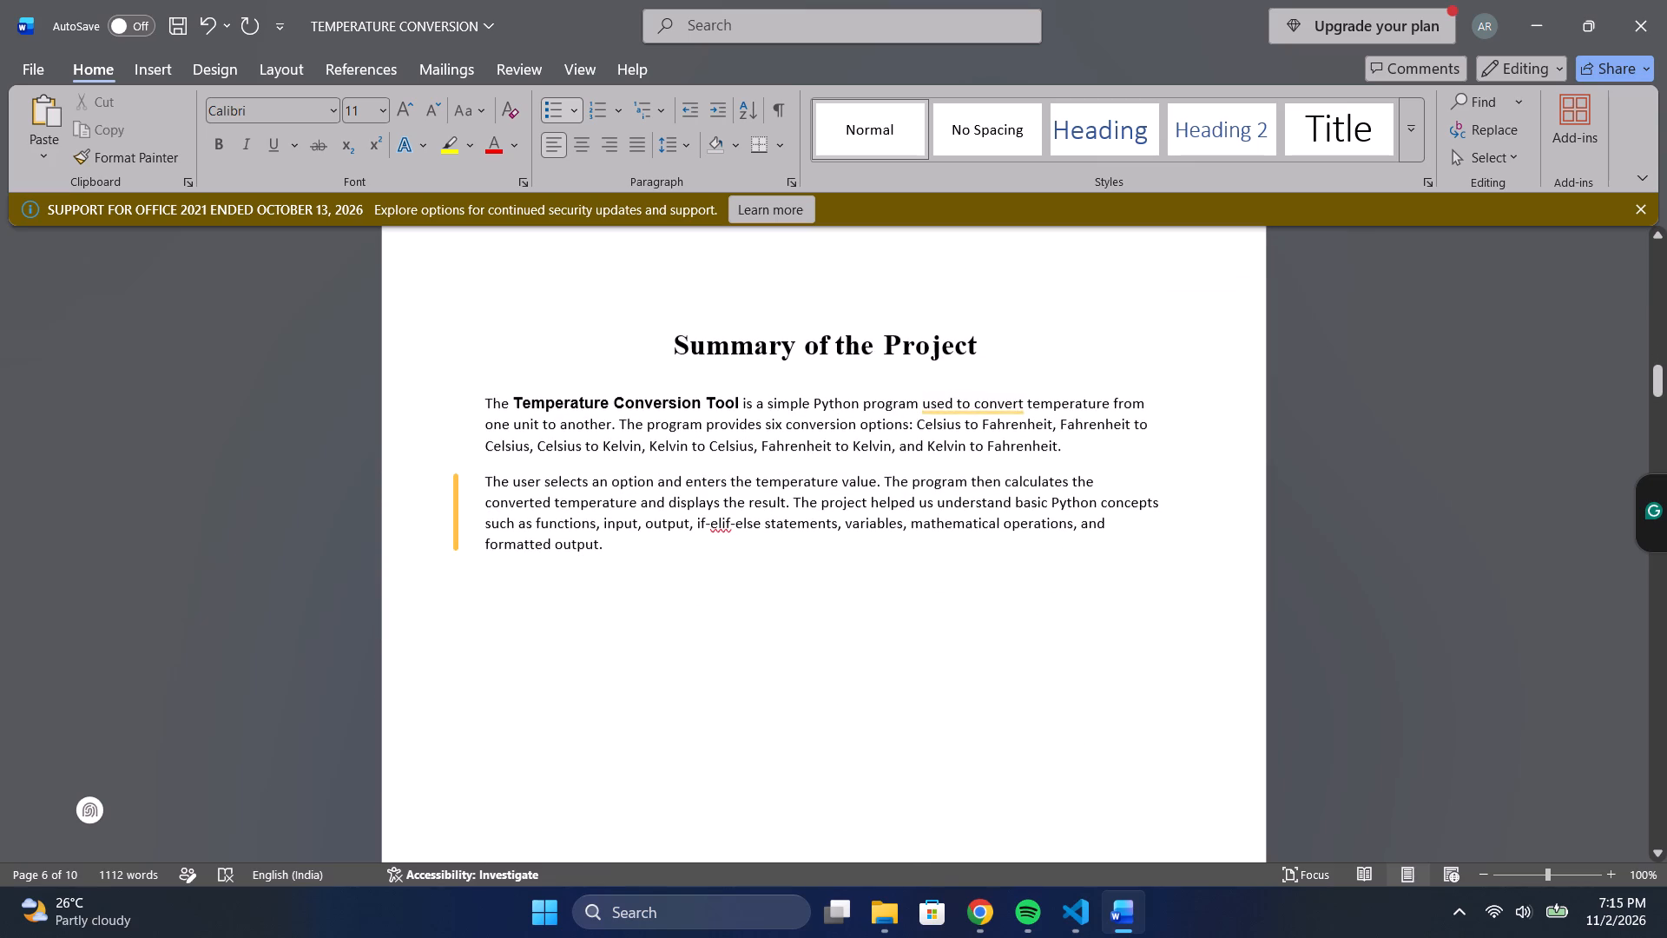
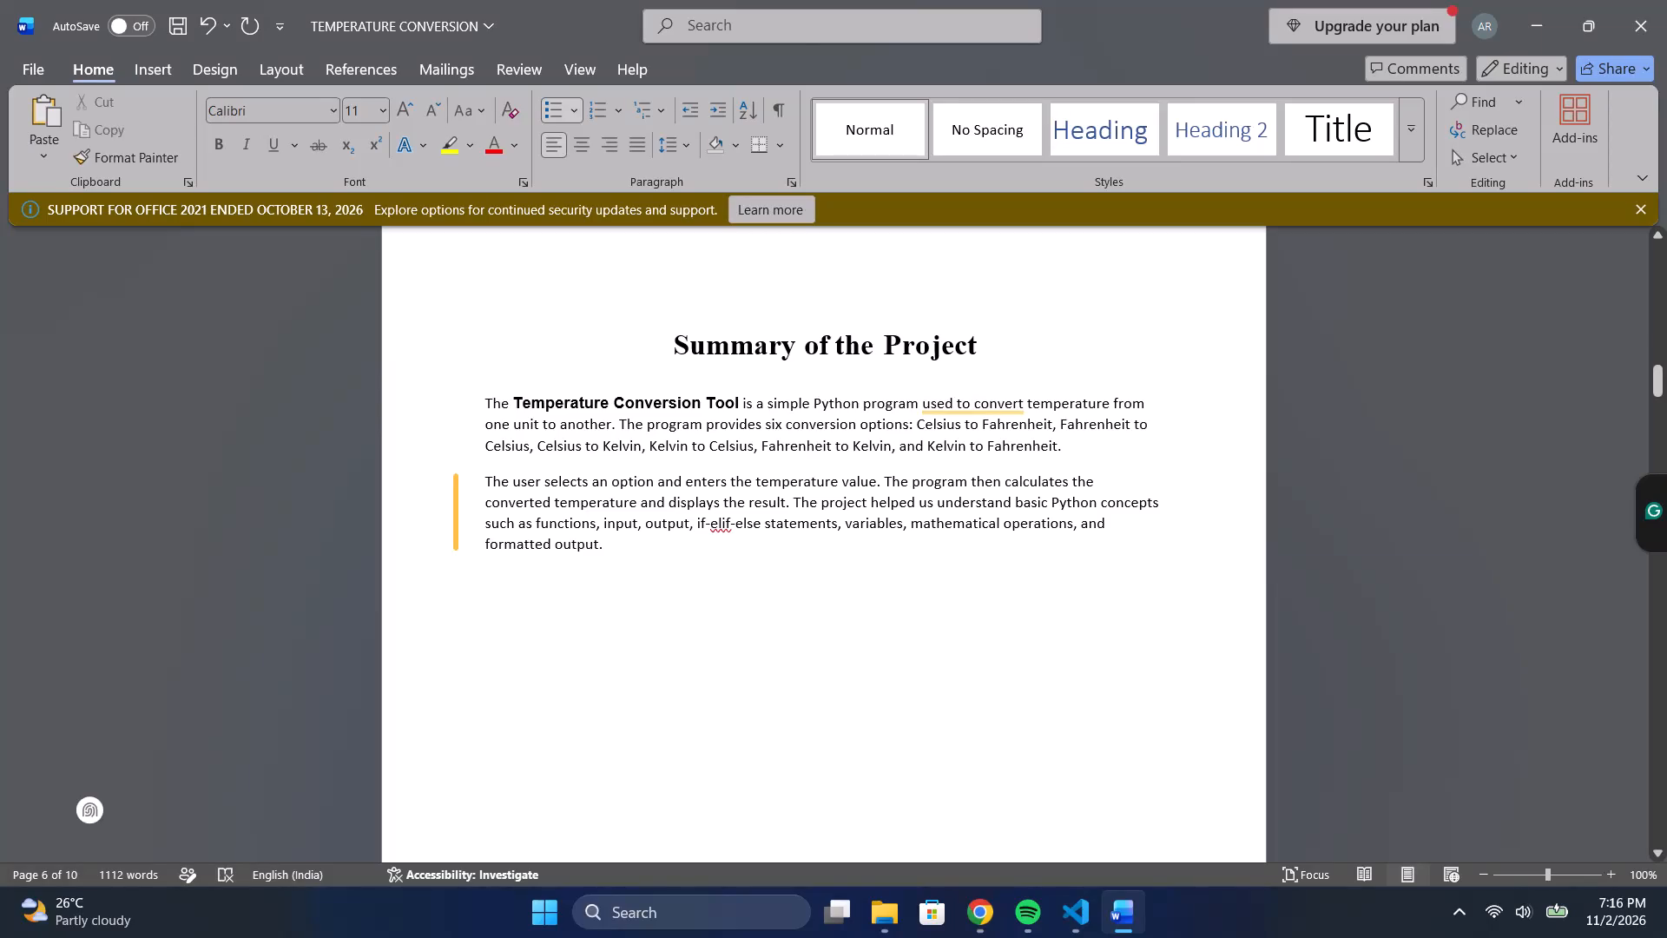
# In section 1.2 Objective, remove the word "and" before Kelvin in the bullet about converting temperatures between units.
pyautogui.scroll(-3, 833, 723)
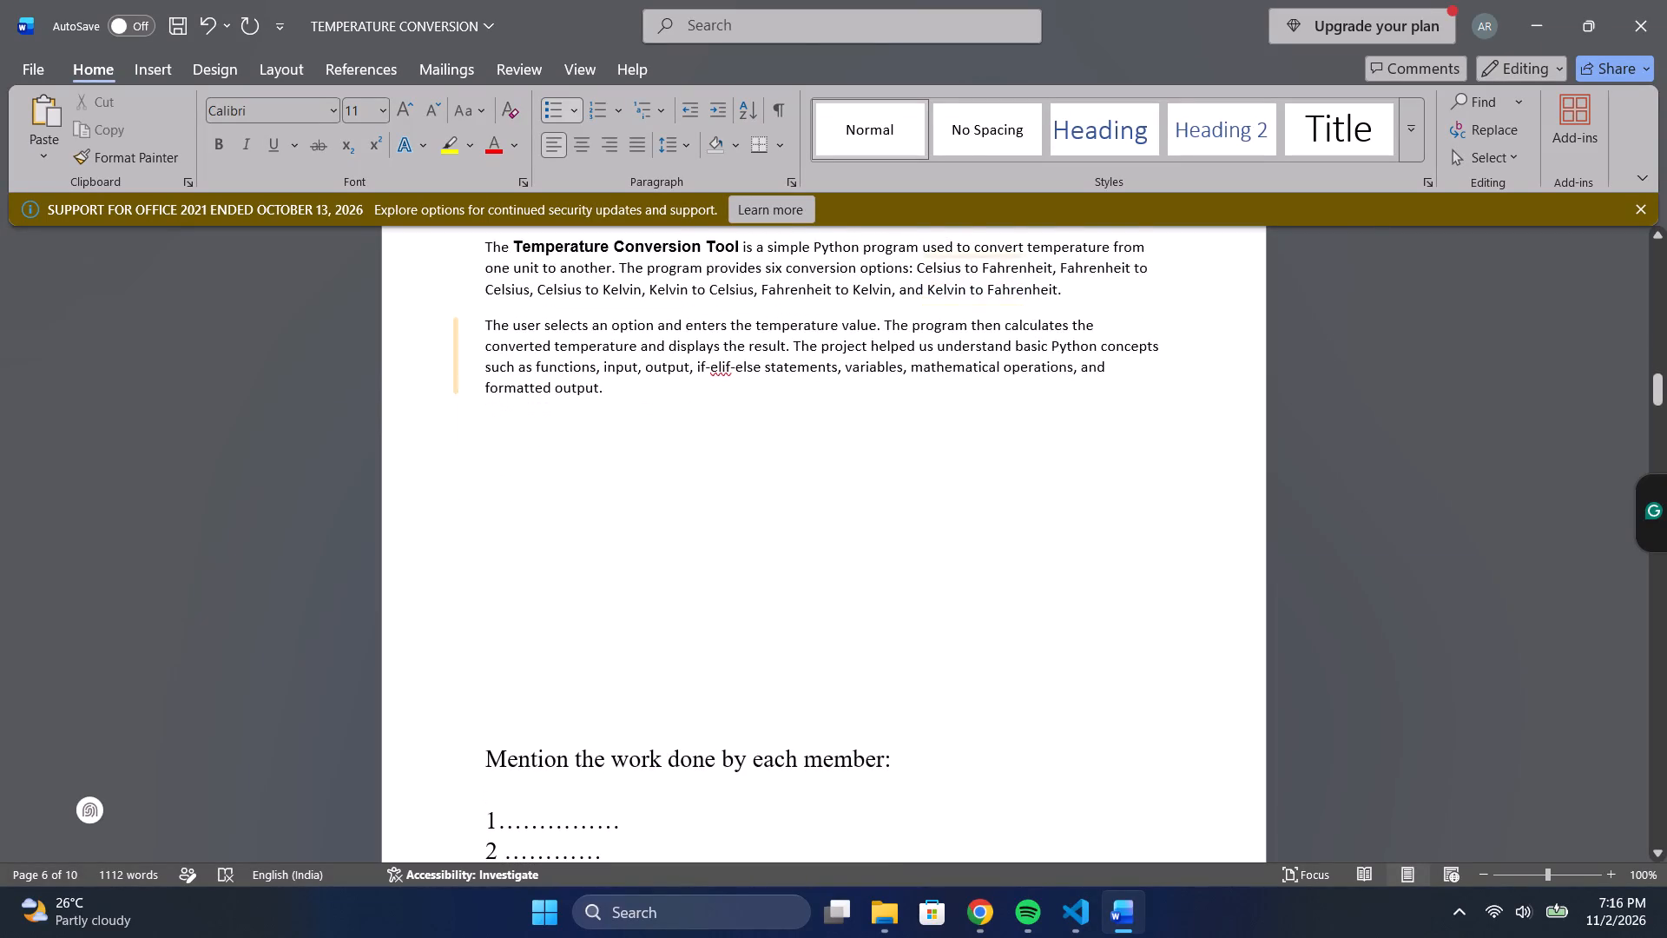
pyautogui.scroll(-16, 833, 723)
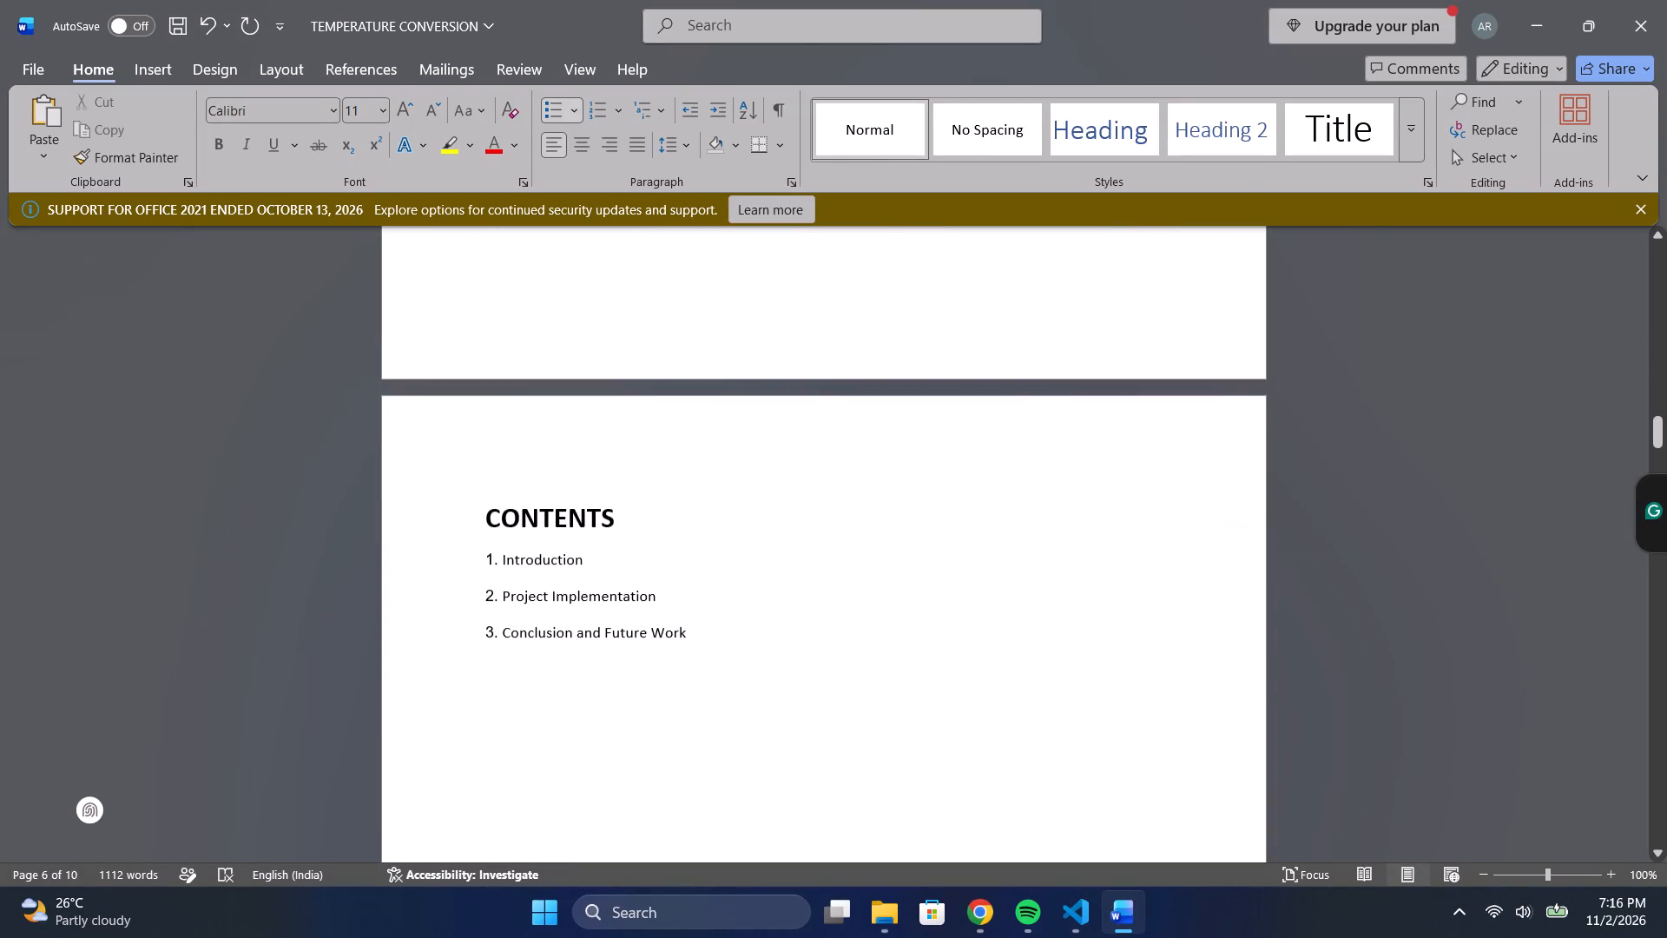
pyautogui.scroll(-18, 833, 723)
pyautogui.scroll(-5, 889, 598)
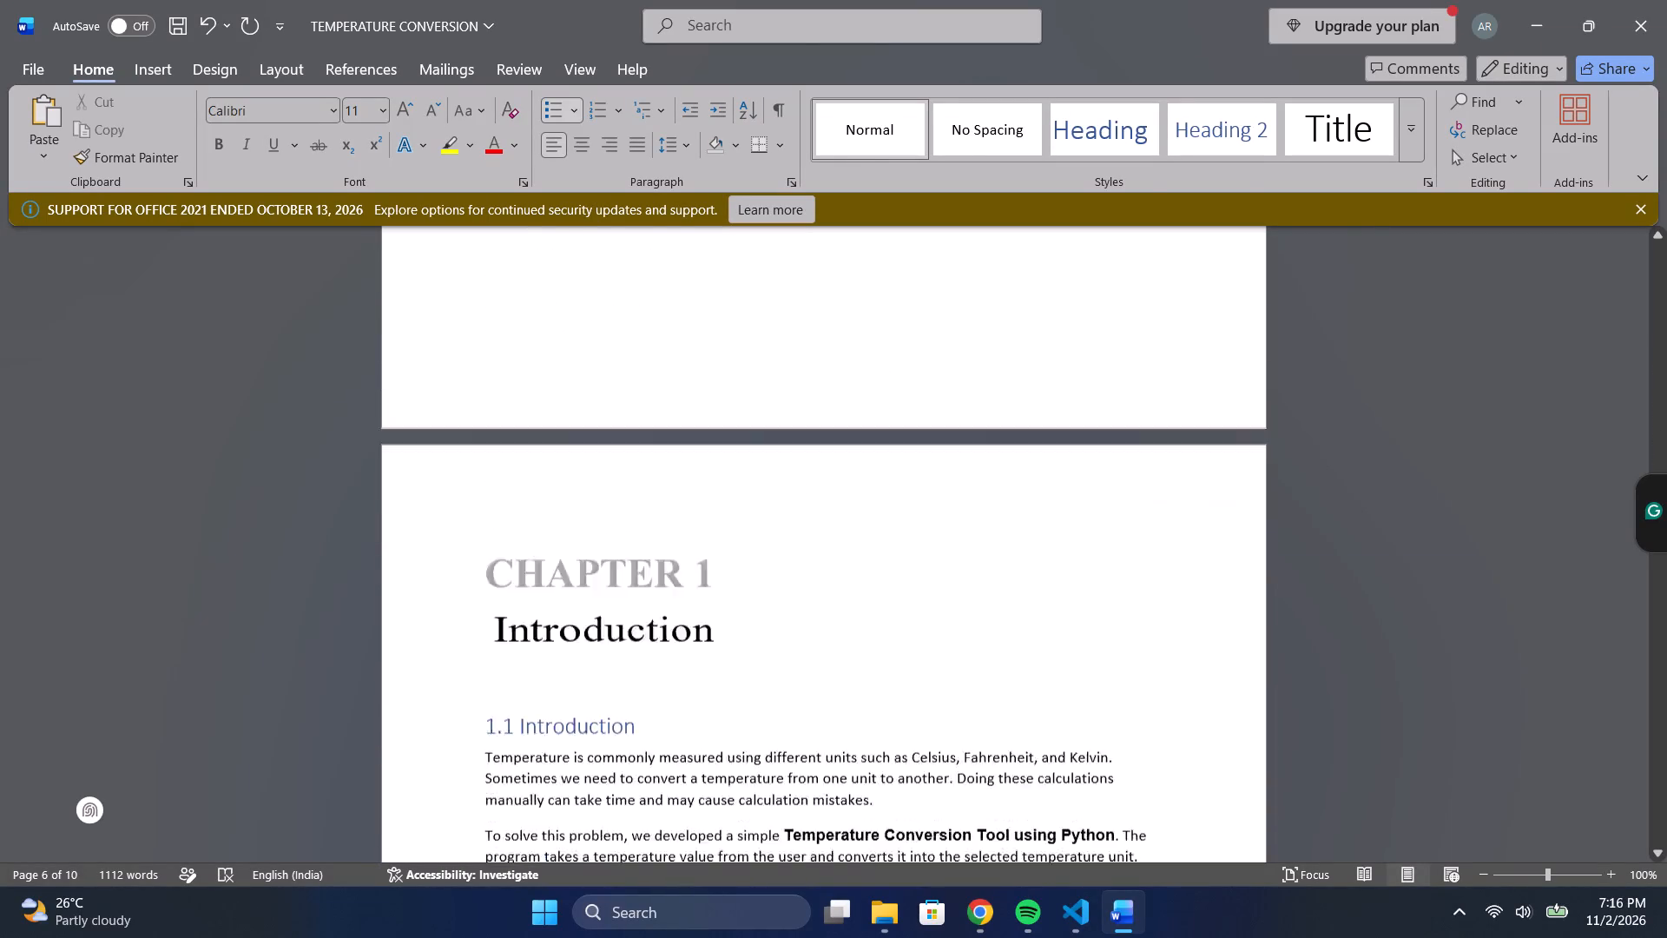
pyautogui.scroll(-4, 889, 598)
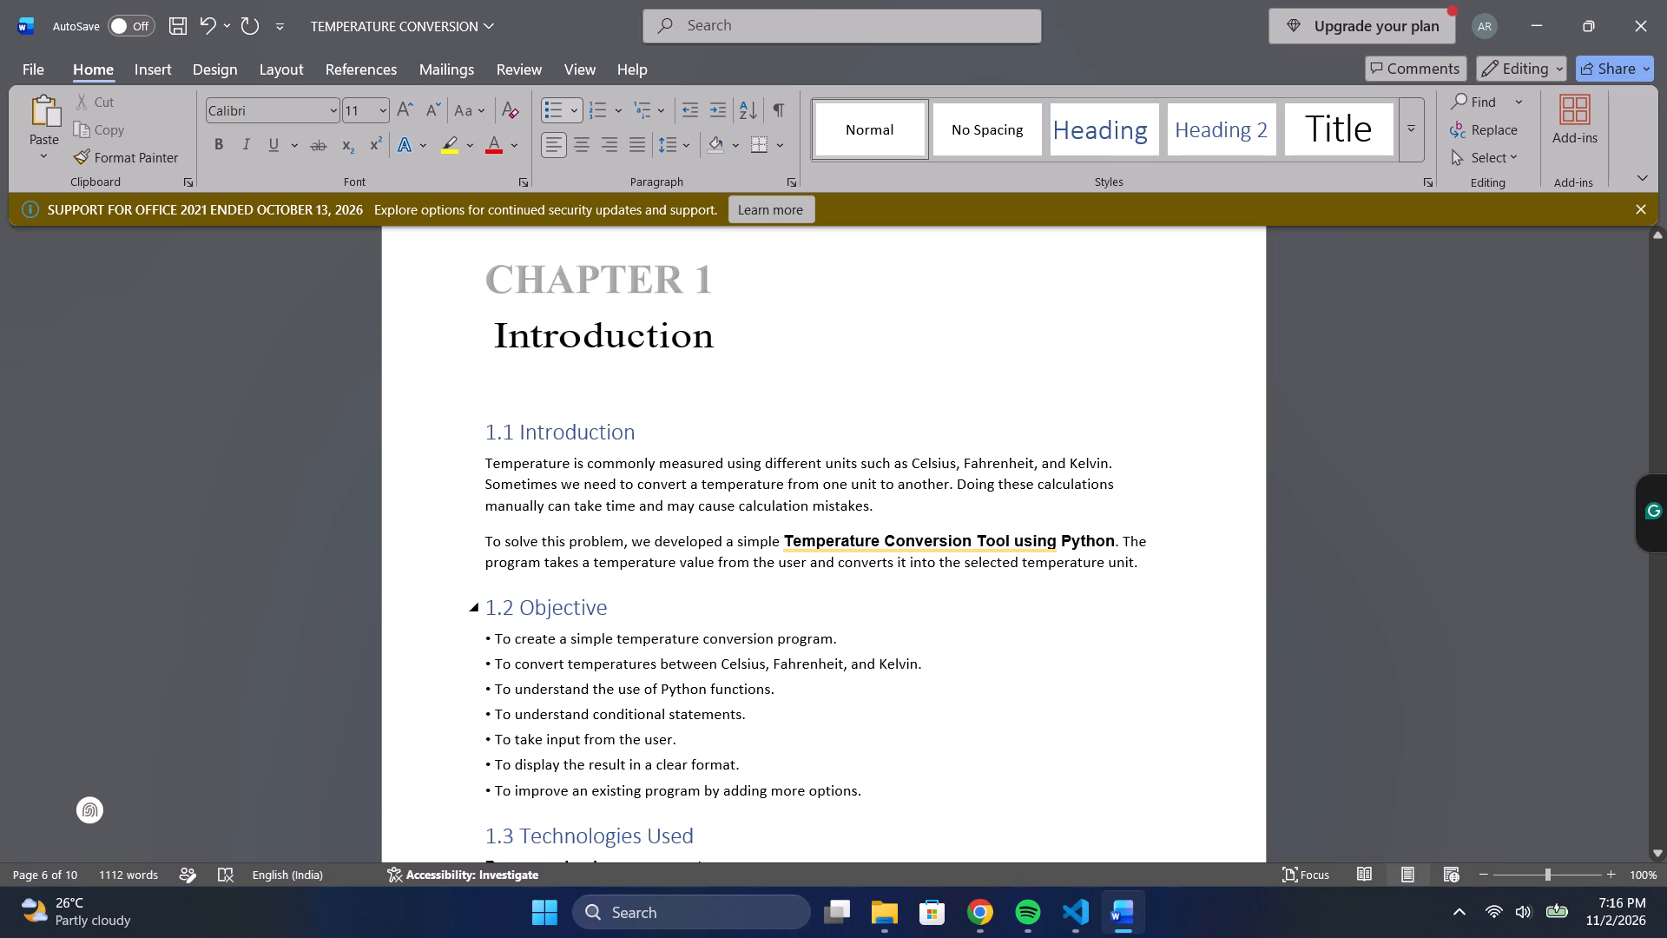
pyautogui.scroll(-2, 943, 595)
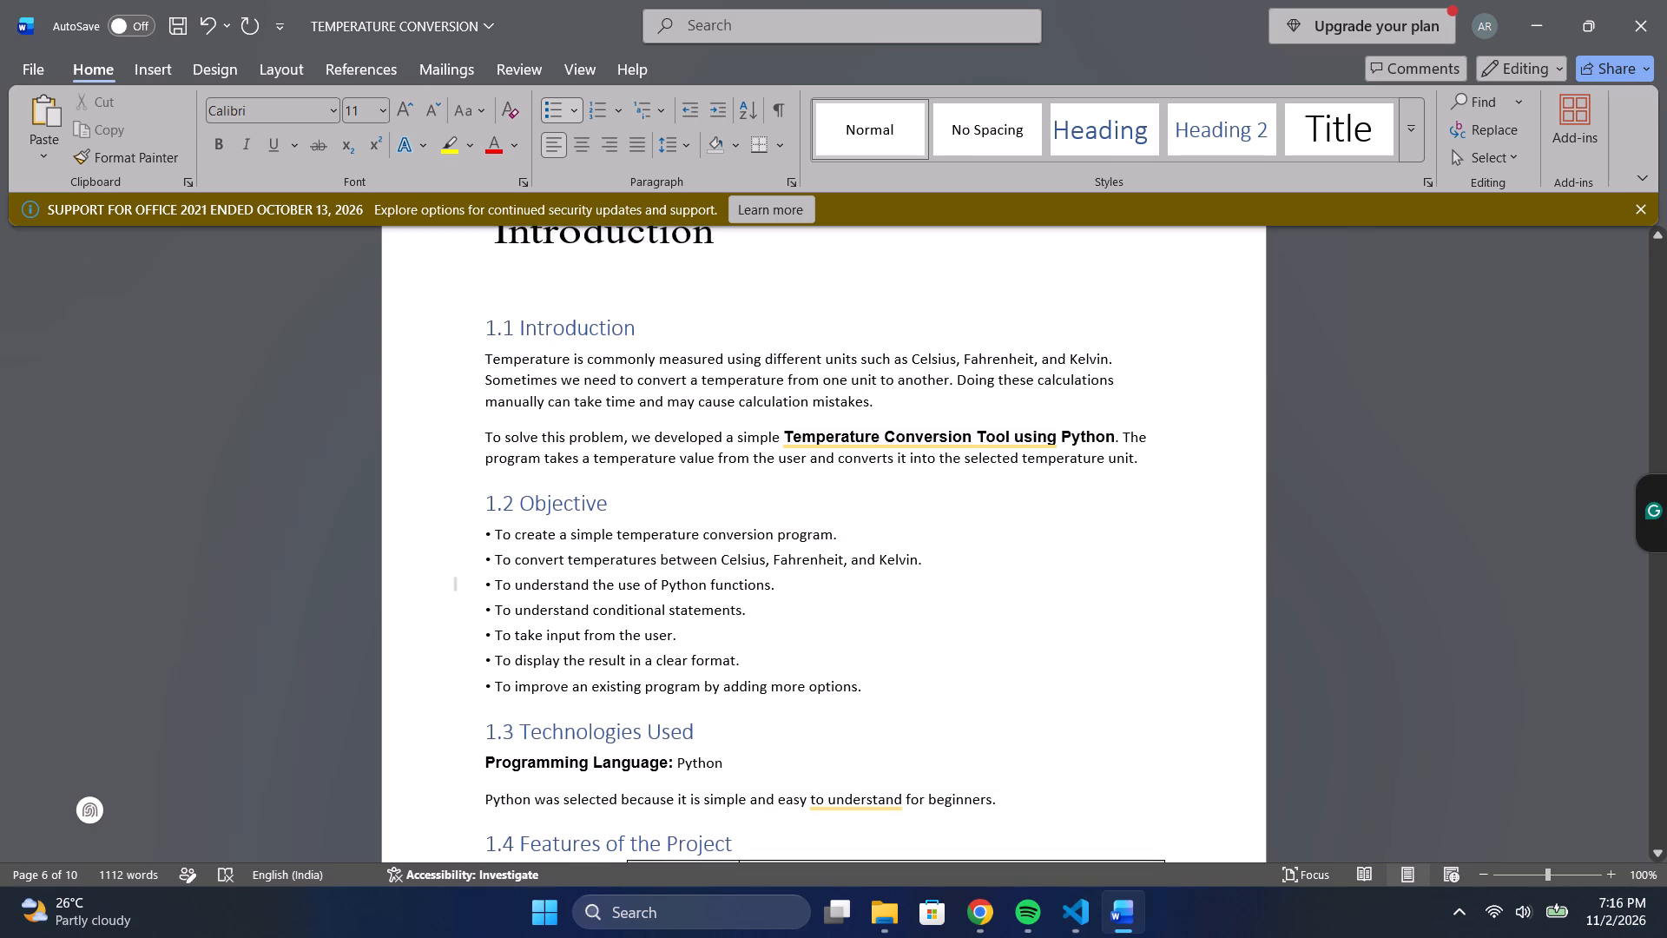
pyautogui.click(880, 558)
pyautogui.press('BackSpace')
pyautogui.press('BackSpace')
pyautogui.press('BackSpace')
pyautogui.press('BackSpace')
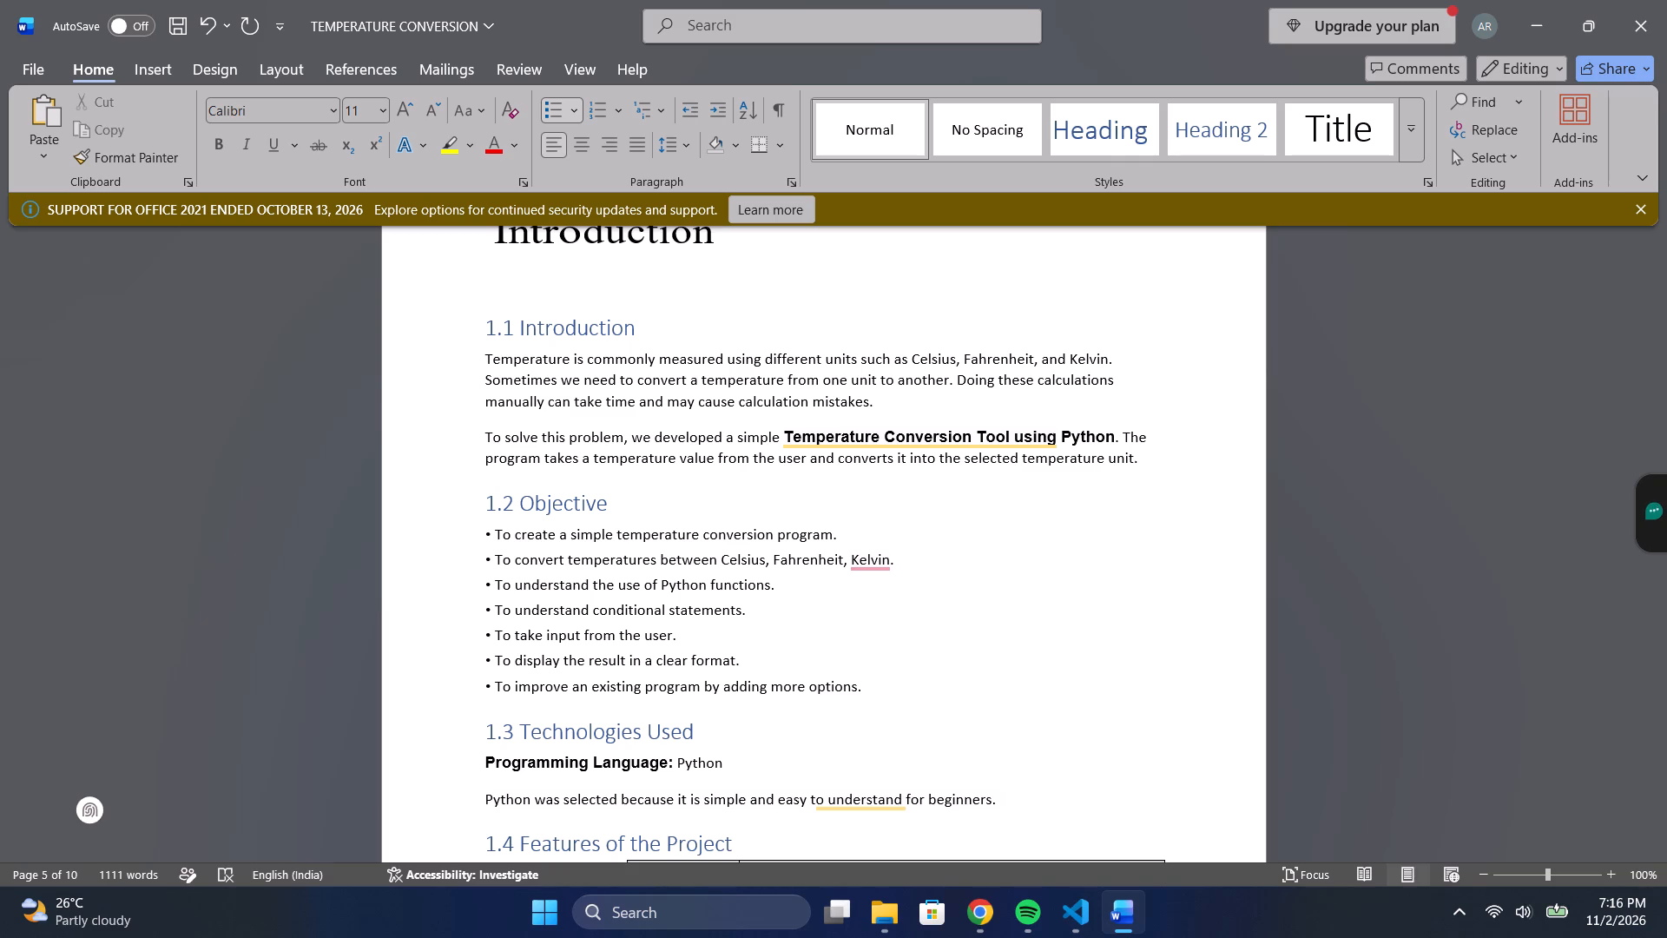
# Add "and Rankine" after Kelvin in the section 1.2 bullet about converting temperatures, keeping the closing period.
pyautogui.press('Right')
pyautogui.press('Right')
pyautogui.press('Right')
pyautogui.press('Right')
pyautogui.press('Right')
pyautogui.press('Right')
pyautogui.press('space')
pyautogui.write('and')
pyautogui.press('space')
pyautogui.write('Ramkkine')
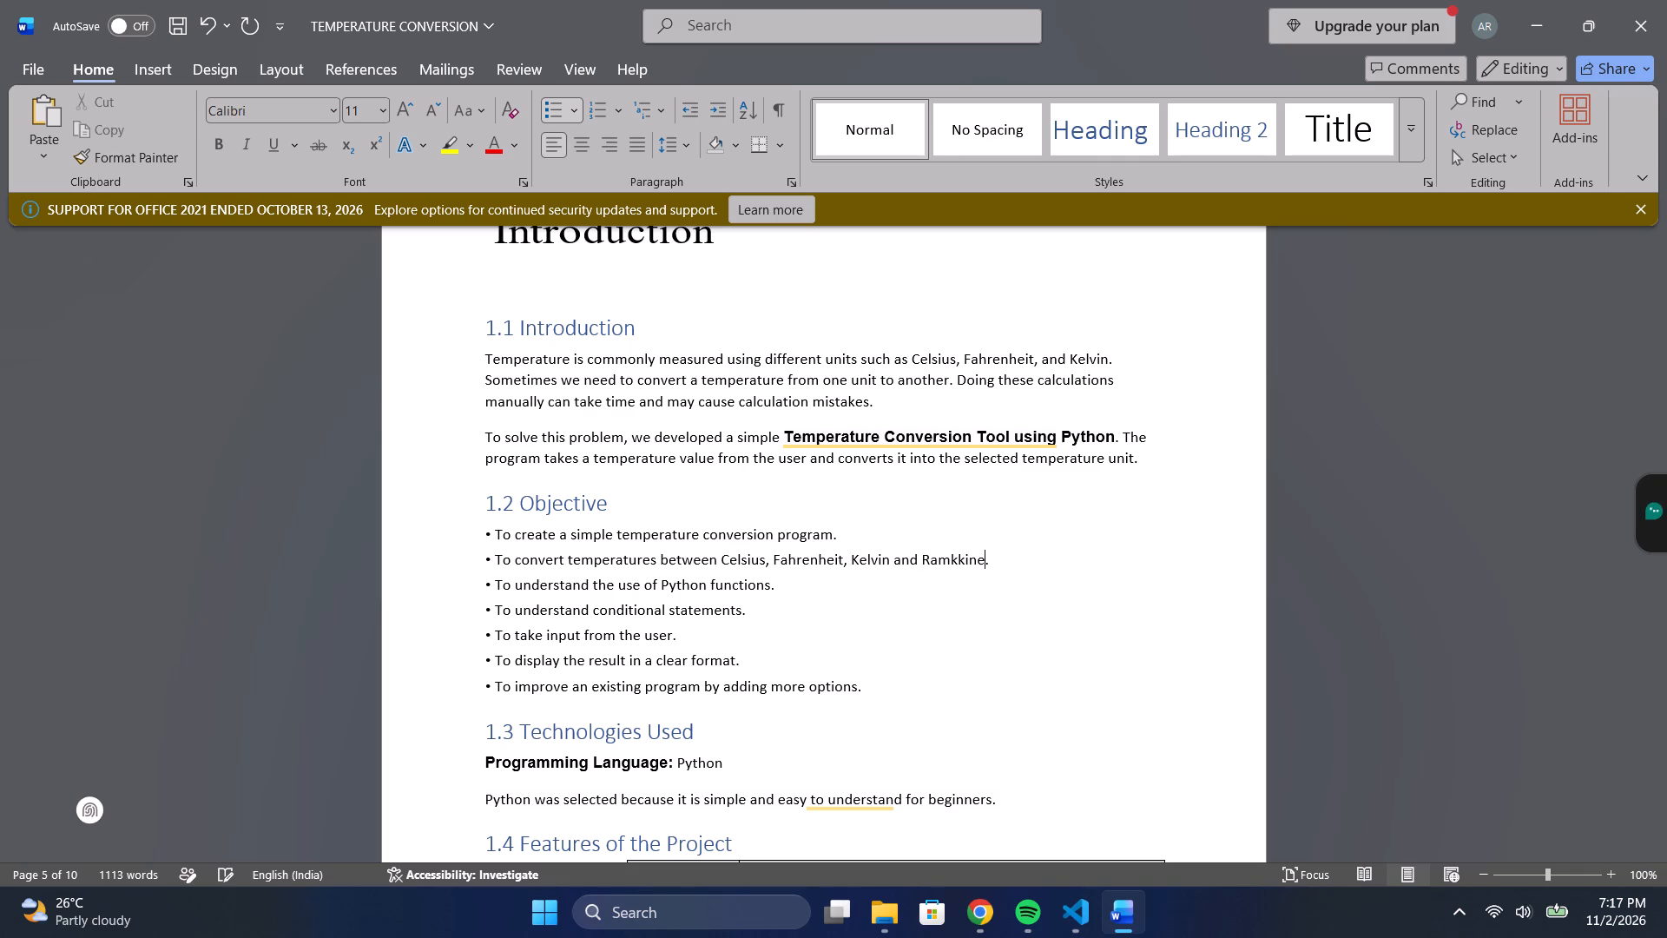
pyautogui.press('BackSpace')
pyautogui.press('BackSpace')
pyautogui.press('BackSpace')
pyautogui.press('BackSpace')
pyautogui.press('BackSpace')
pyautogui.press('BackSpace')
pyautogui.press('m')
pyautogui.press('BackSpace')
pyautogui.write('nkine')
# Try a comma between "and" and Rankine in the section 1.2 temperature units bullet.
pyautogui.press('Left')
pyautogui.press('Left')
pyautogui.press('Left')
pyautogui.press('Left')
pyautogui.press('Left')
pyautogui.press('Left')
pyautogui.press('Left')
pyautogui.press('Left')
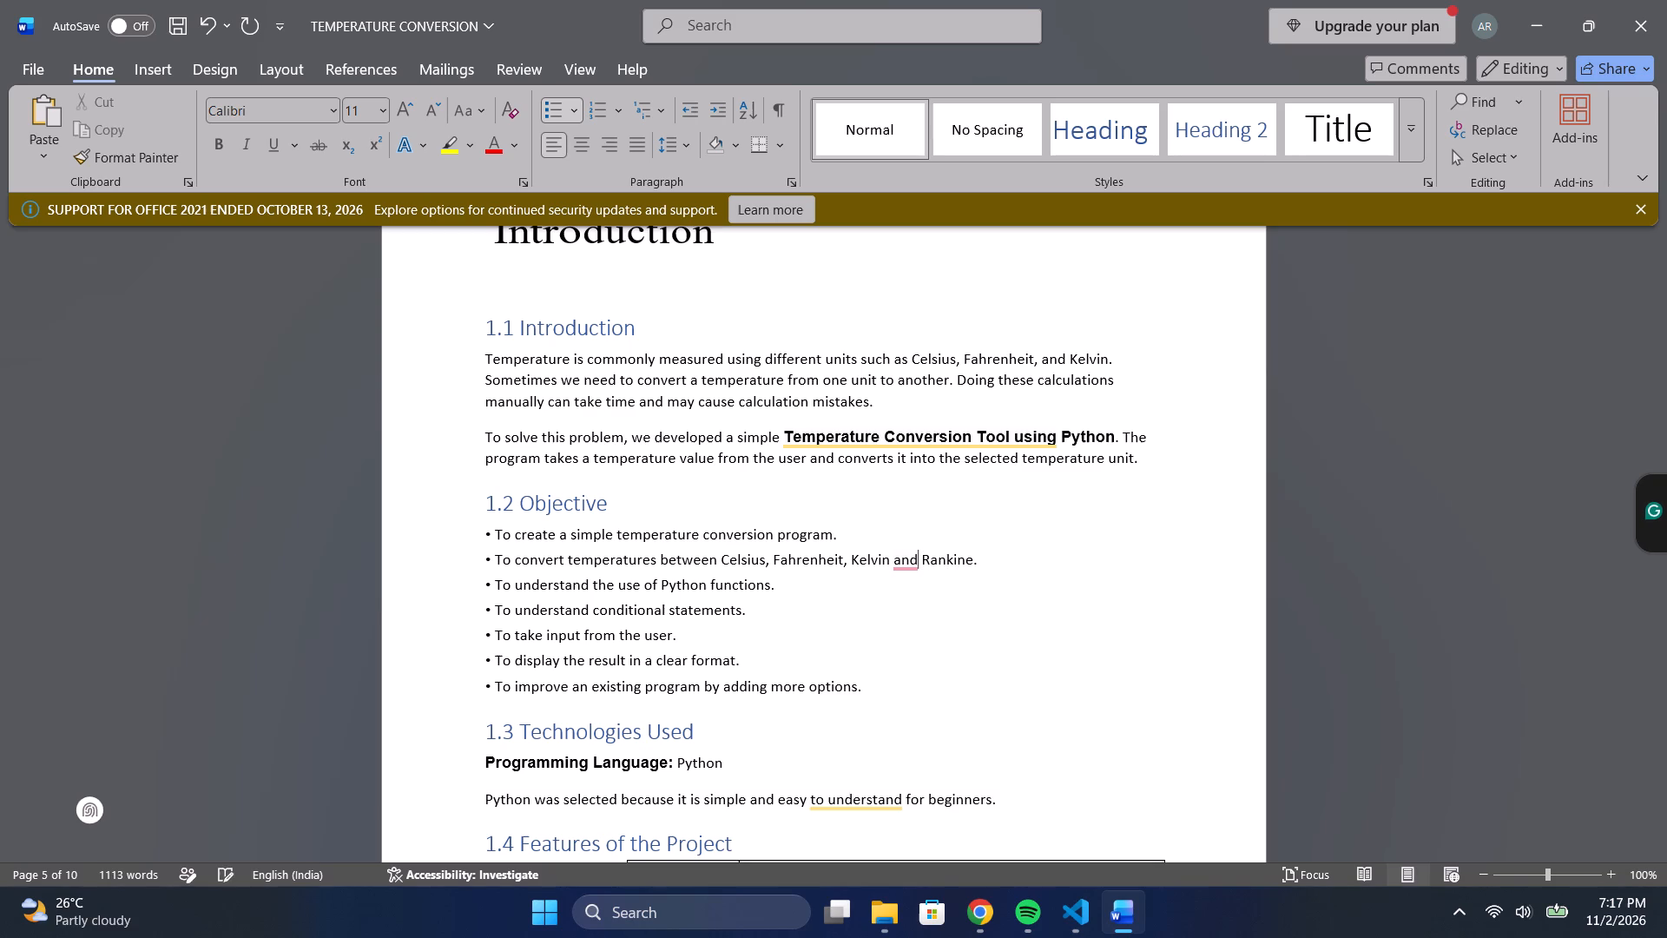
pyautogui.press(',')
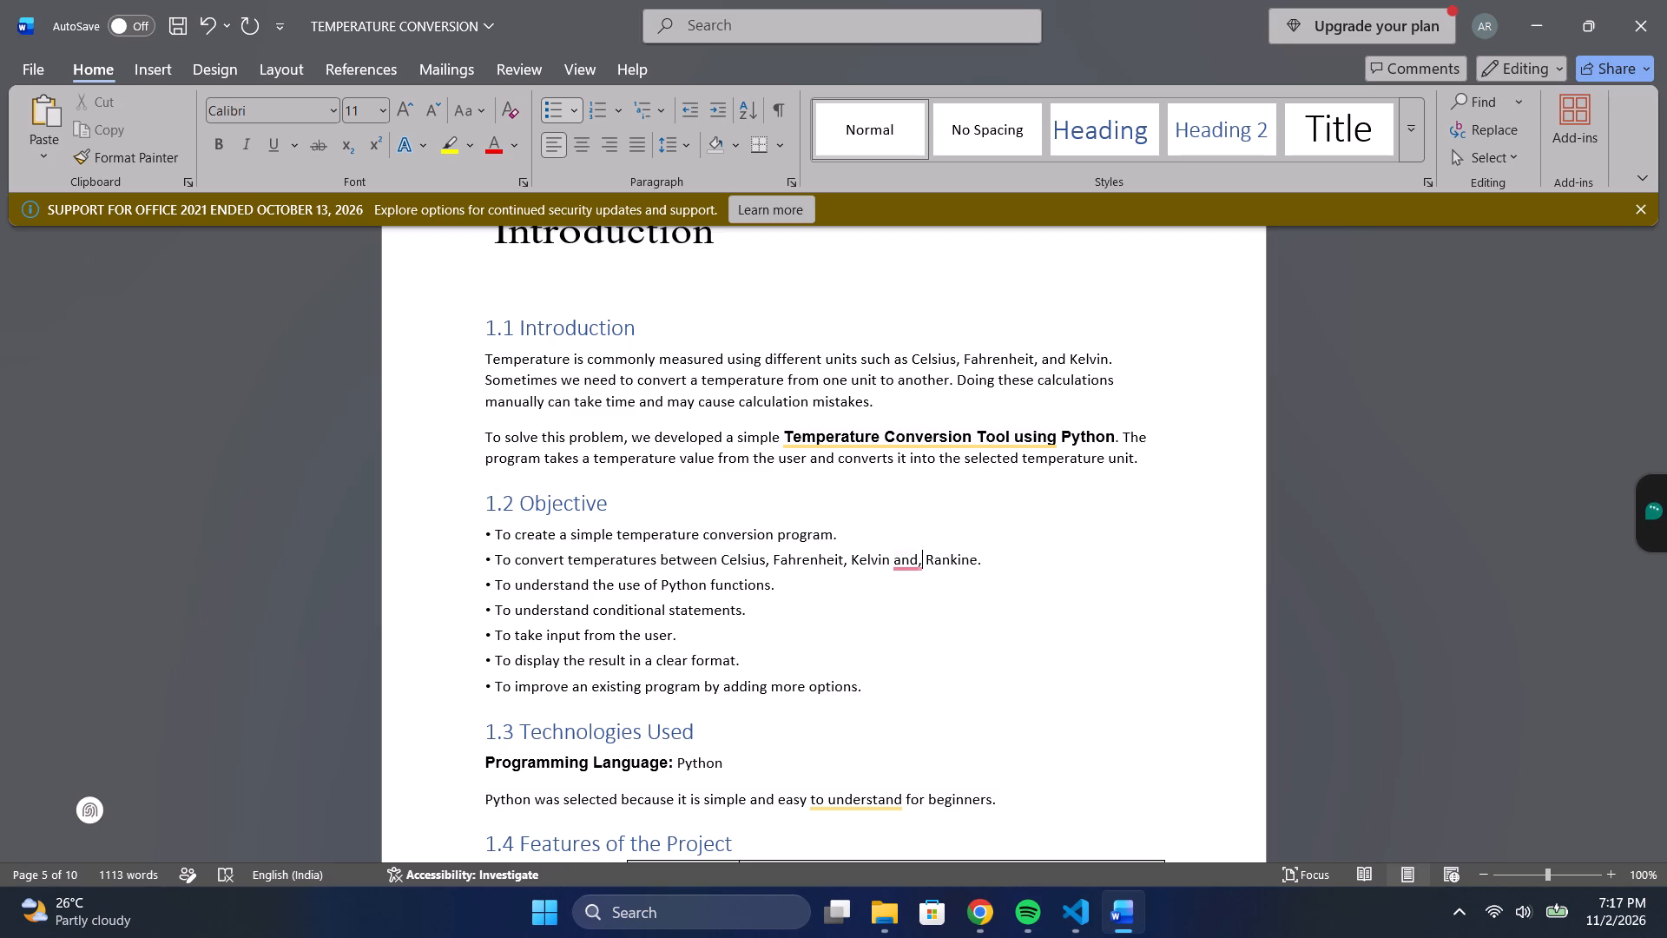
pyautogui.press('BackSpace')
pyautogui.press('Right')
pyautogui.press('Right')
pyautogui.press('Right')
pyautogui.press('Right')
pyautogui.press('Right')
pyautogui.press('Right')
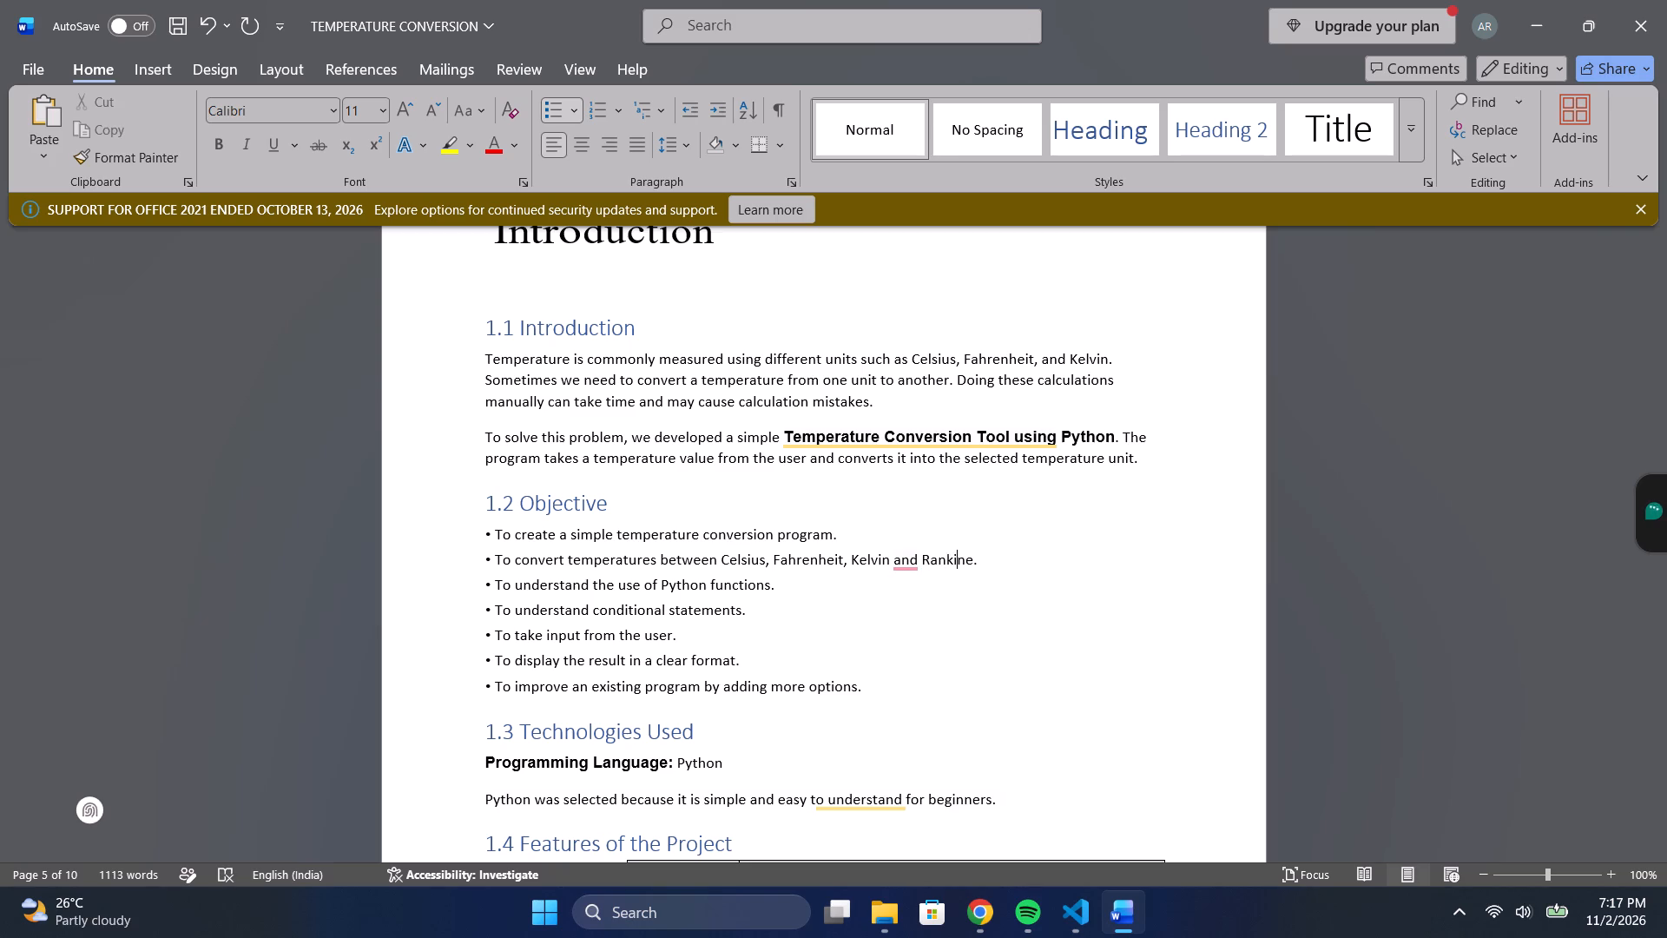
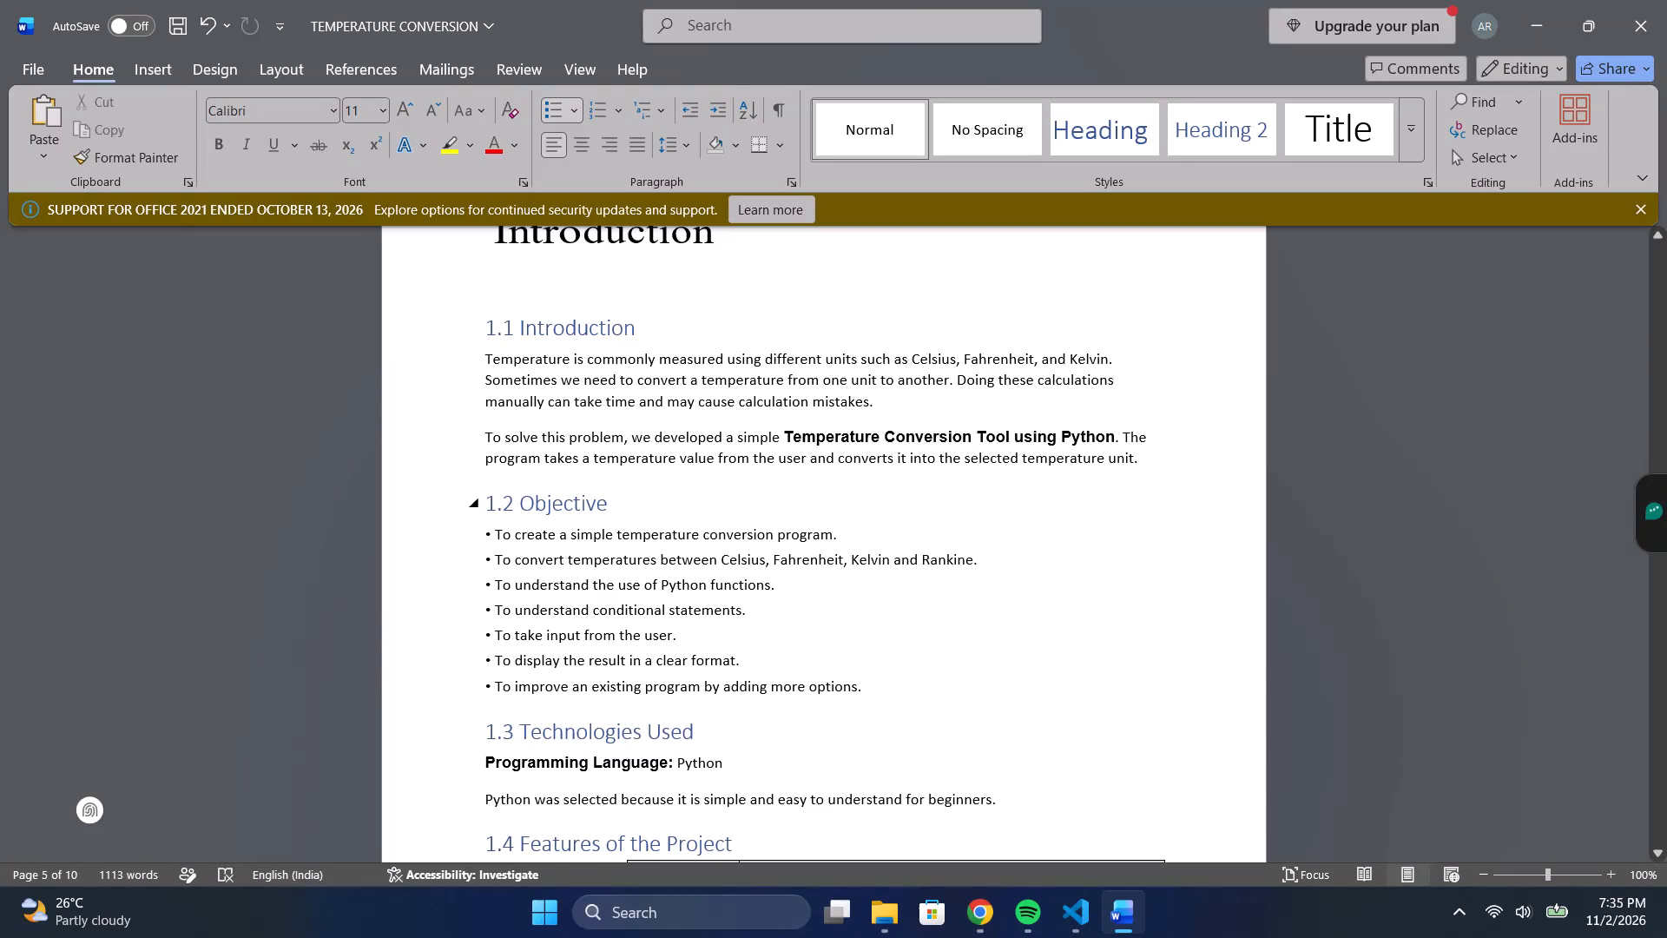
# Shorten the "Summary of the Project" heading to just "Summary".
pyautogui.scroll(11, 1018, 498)
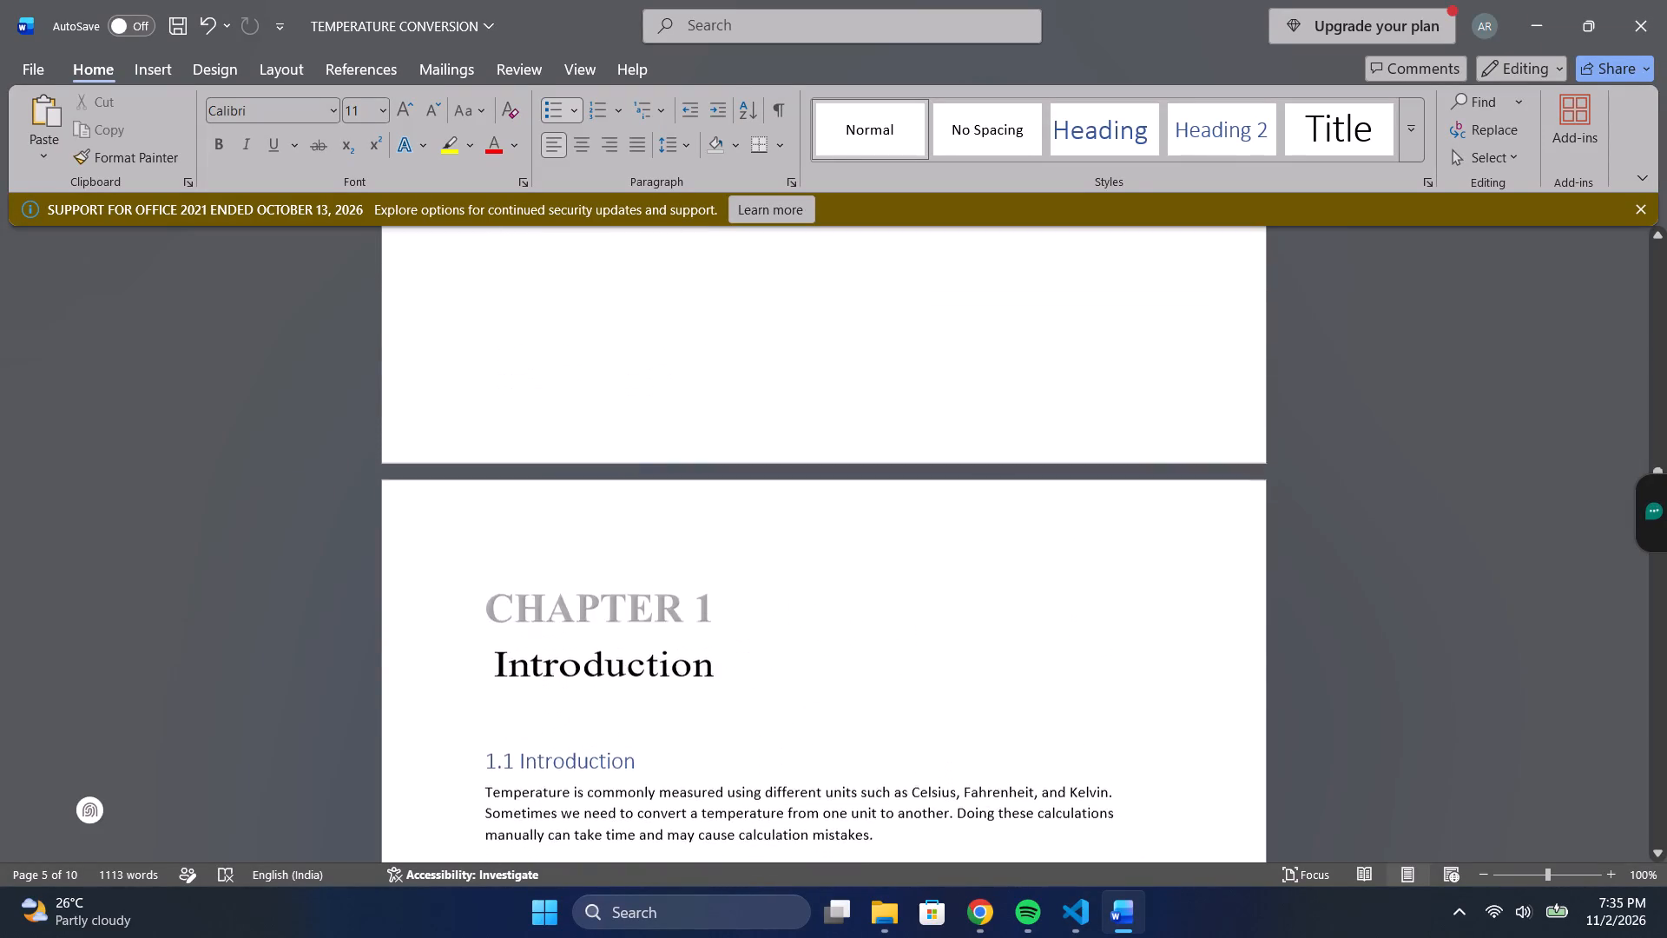
pyautogui.scroll(20, 1018, 499)
pyautogui.scroll(10, 1018, 499)
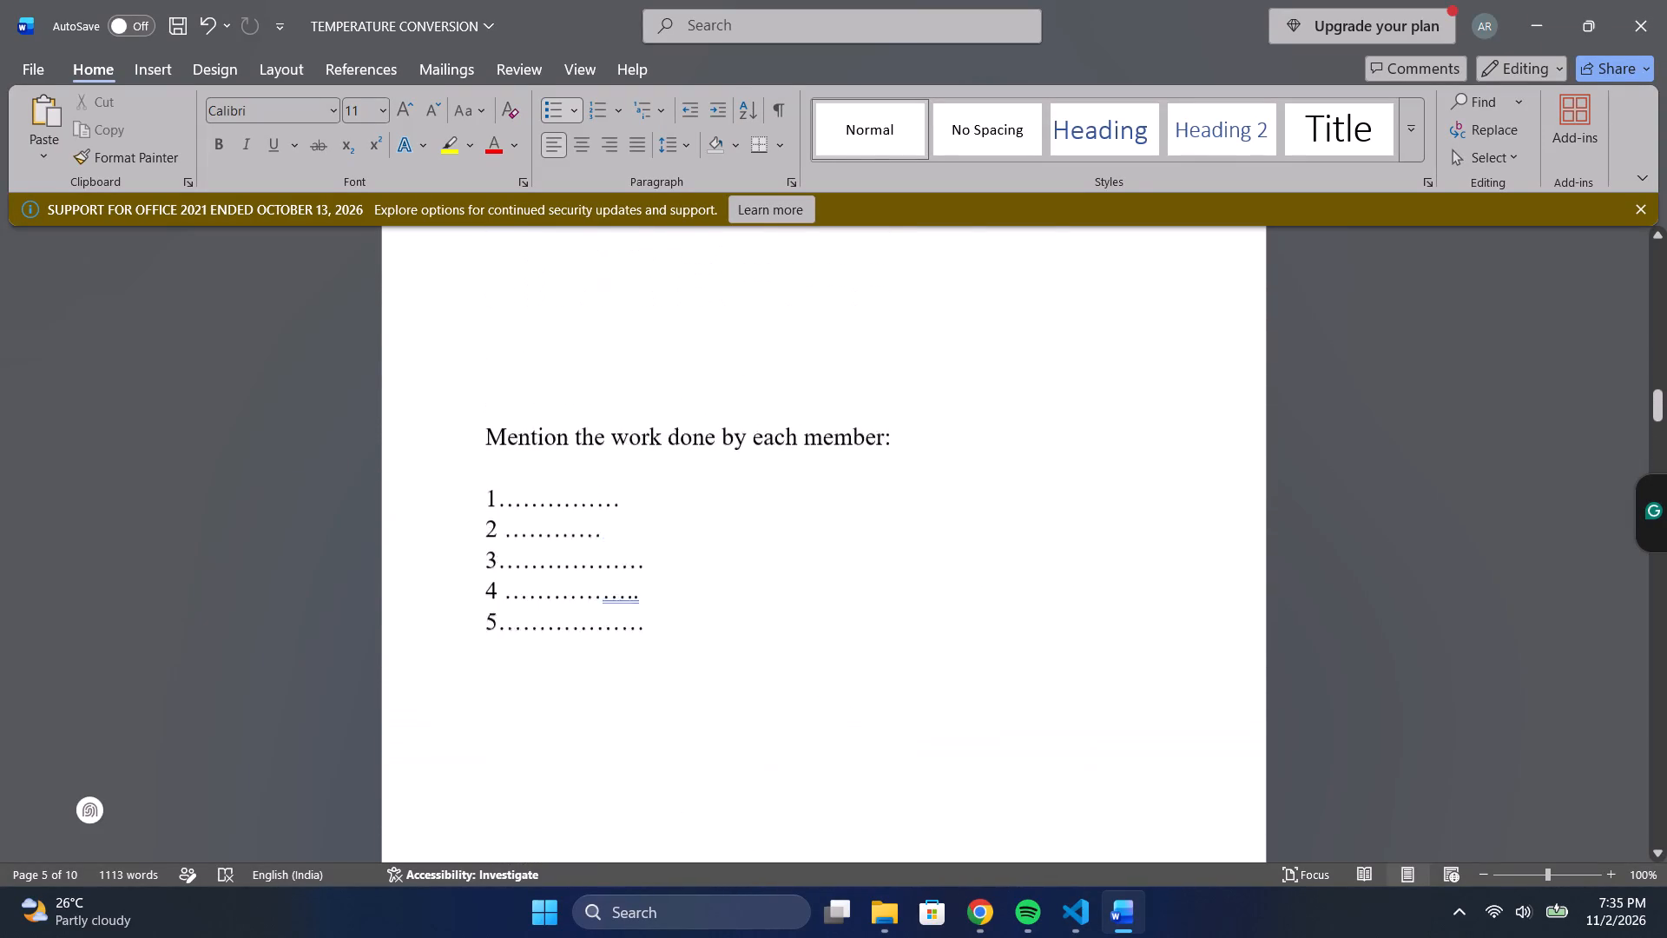
pyautogui.scroll(8, 1030, 545)
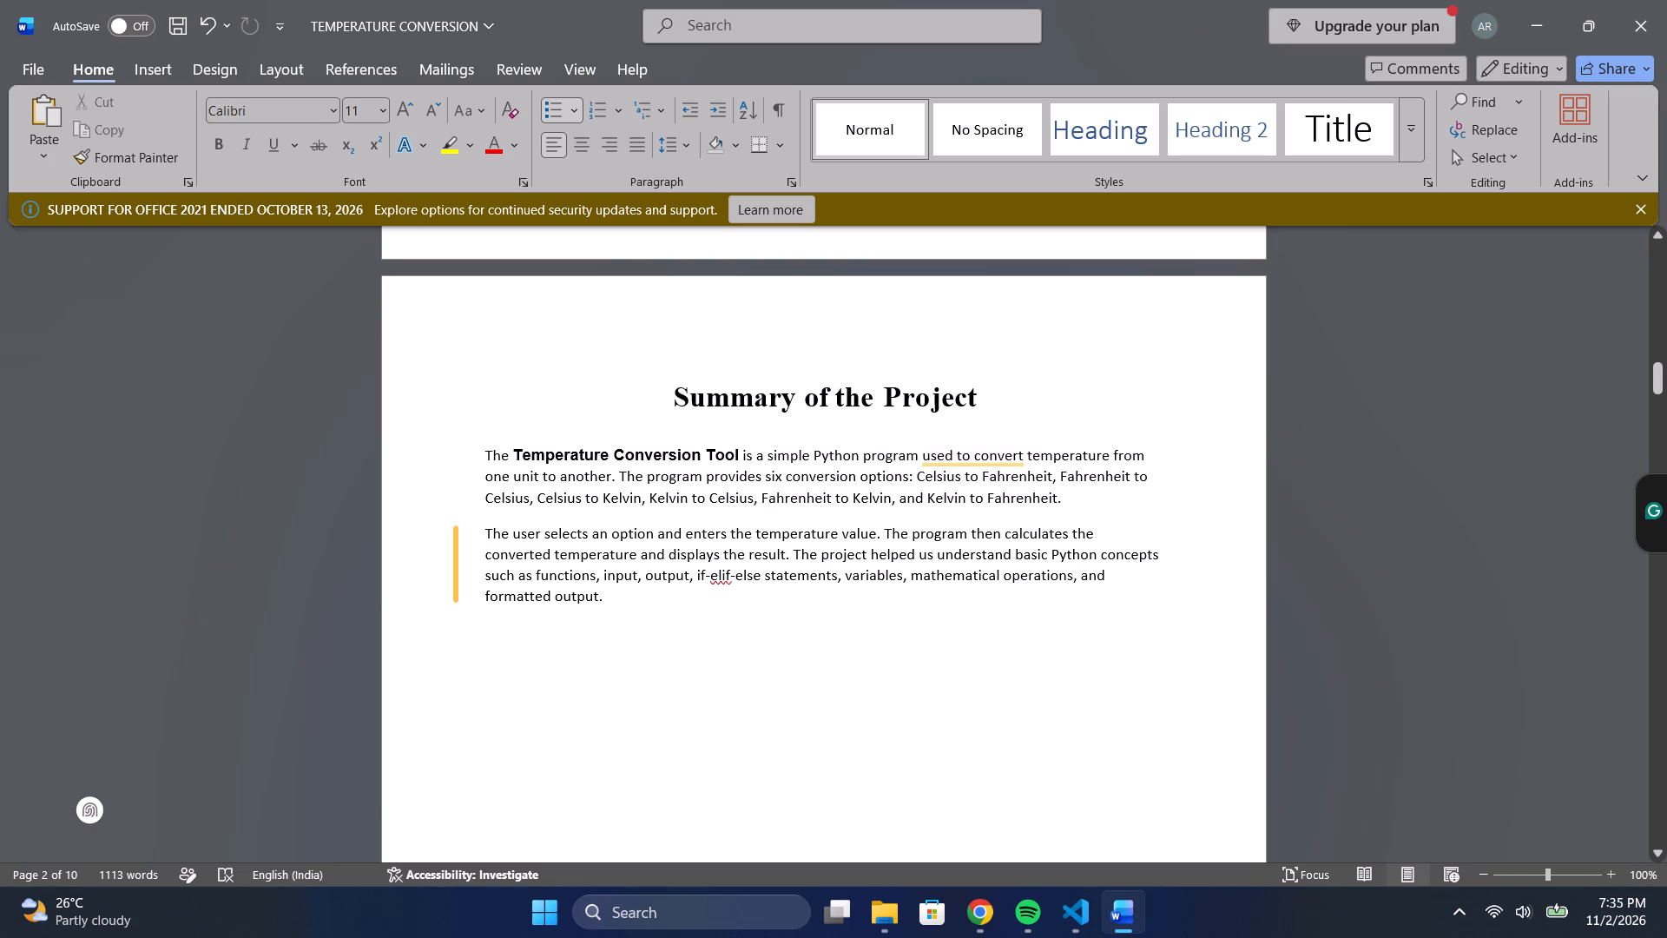
pyautogui.click(1008, 393)
pyautogui.moveTo(1008, 393); pyautogui.dragTo(815, 403)
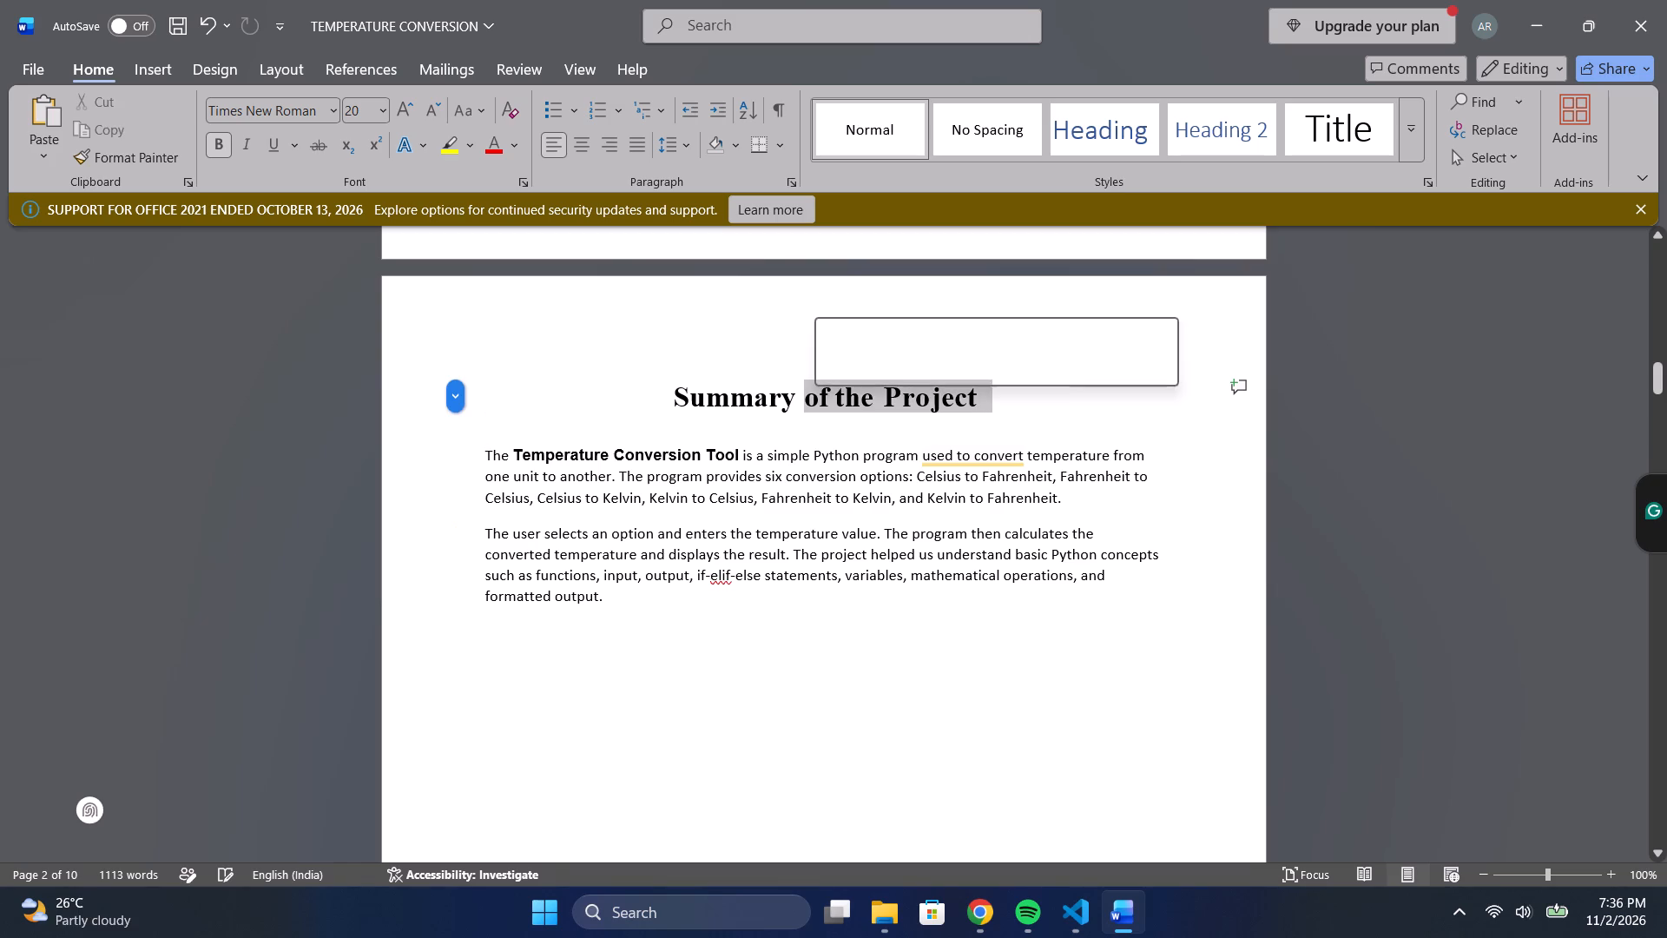
pyautogui.press('BackSpace')
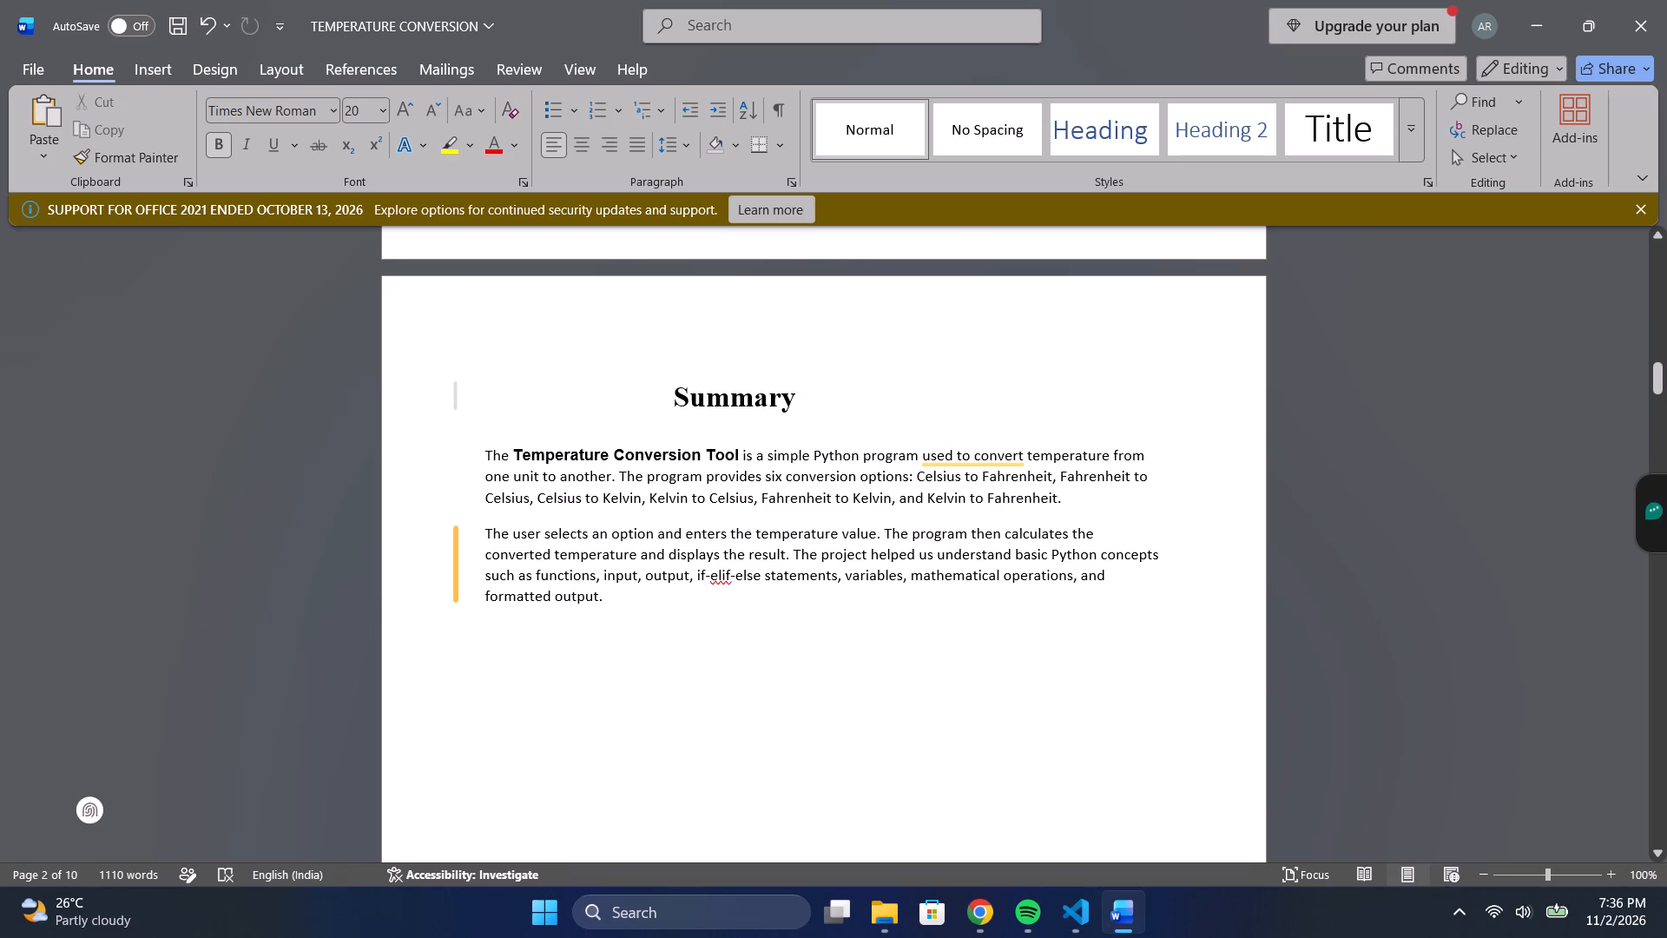
# Move the "Summary" heading toward the centre of the page by inserting eleven spaces in front of it.
pyautogui.click(673, 405)
pyautogui.press('space')
pyautogui.press('space')
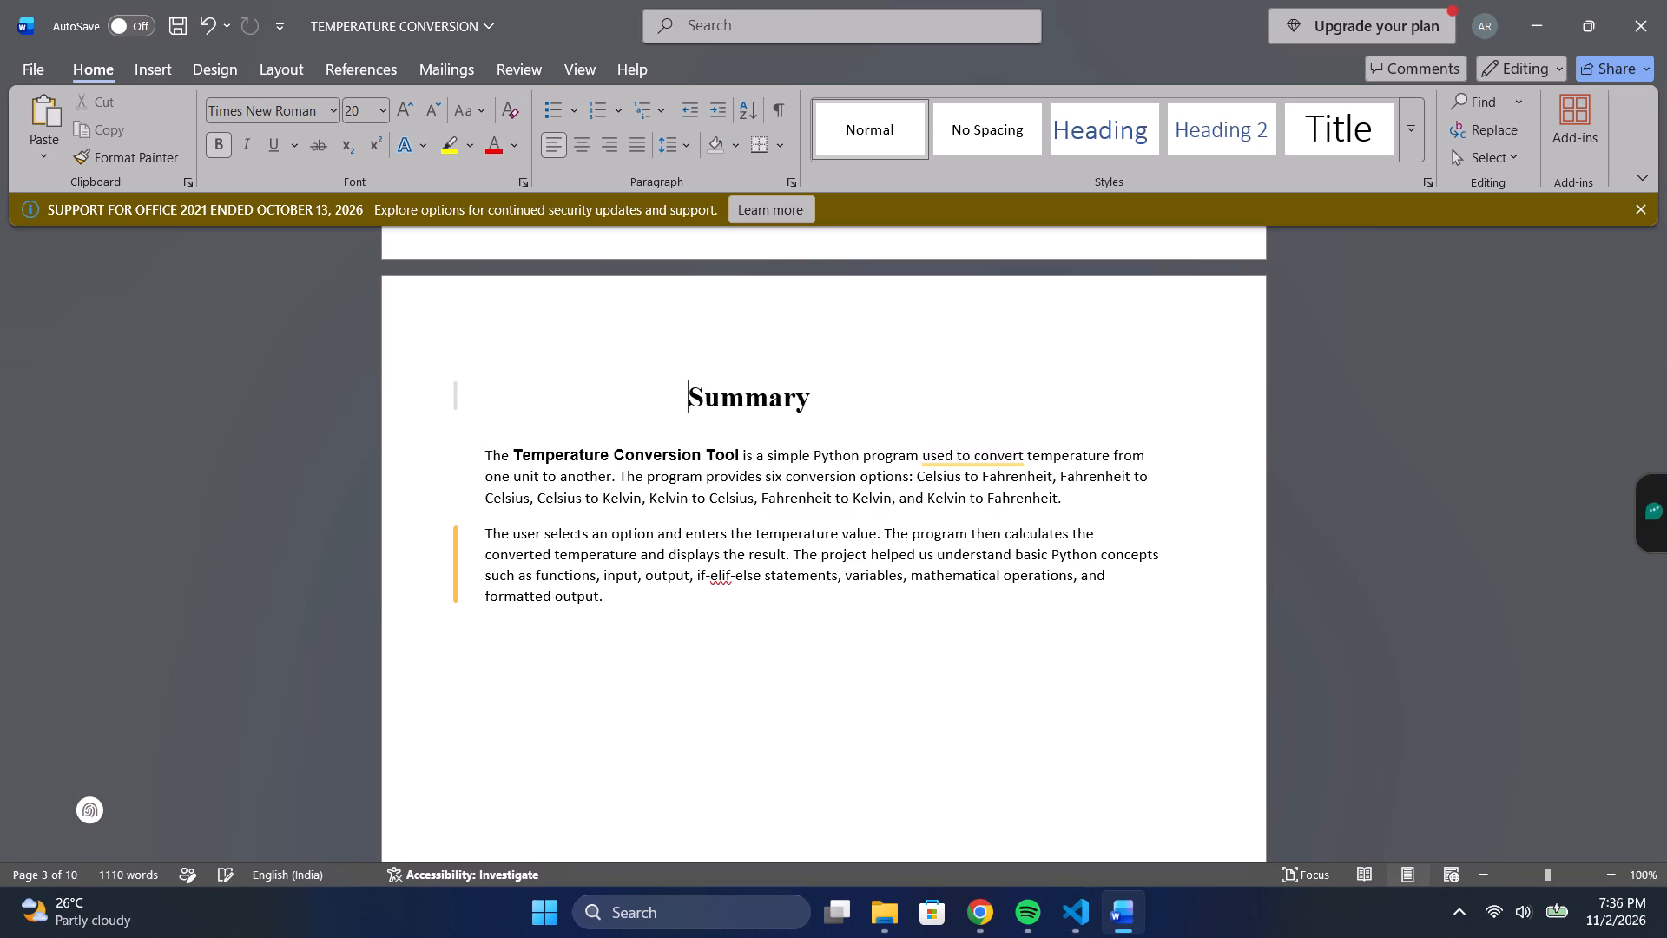
pyautogui.press('space')
pyautogui.press('space')
pyautogui.press('space')
pyautogui.press('space')
pyautogui.press('space')
pyautogui.press('space')
pyautogui.press('space')
pyautogui.press('space')
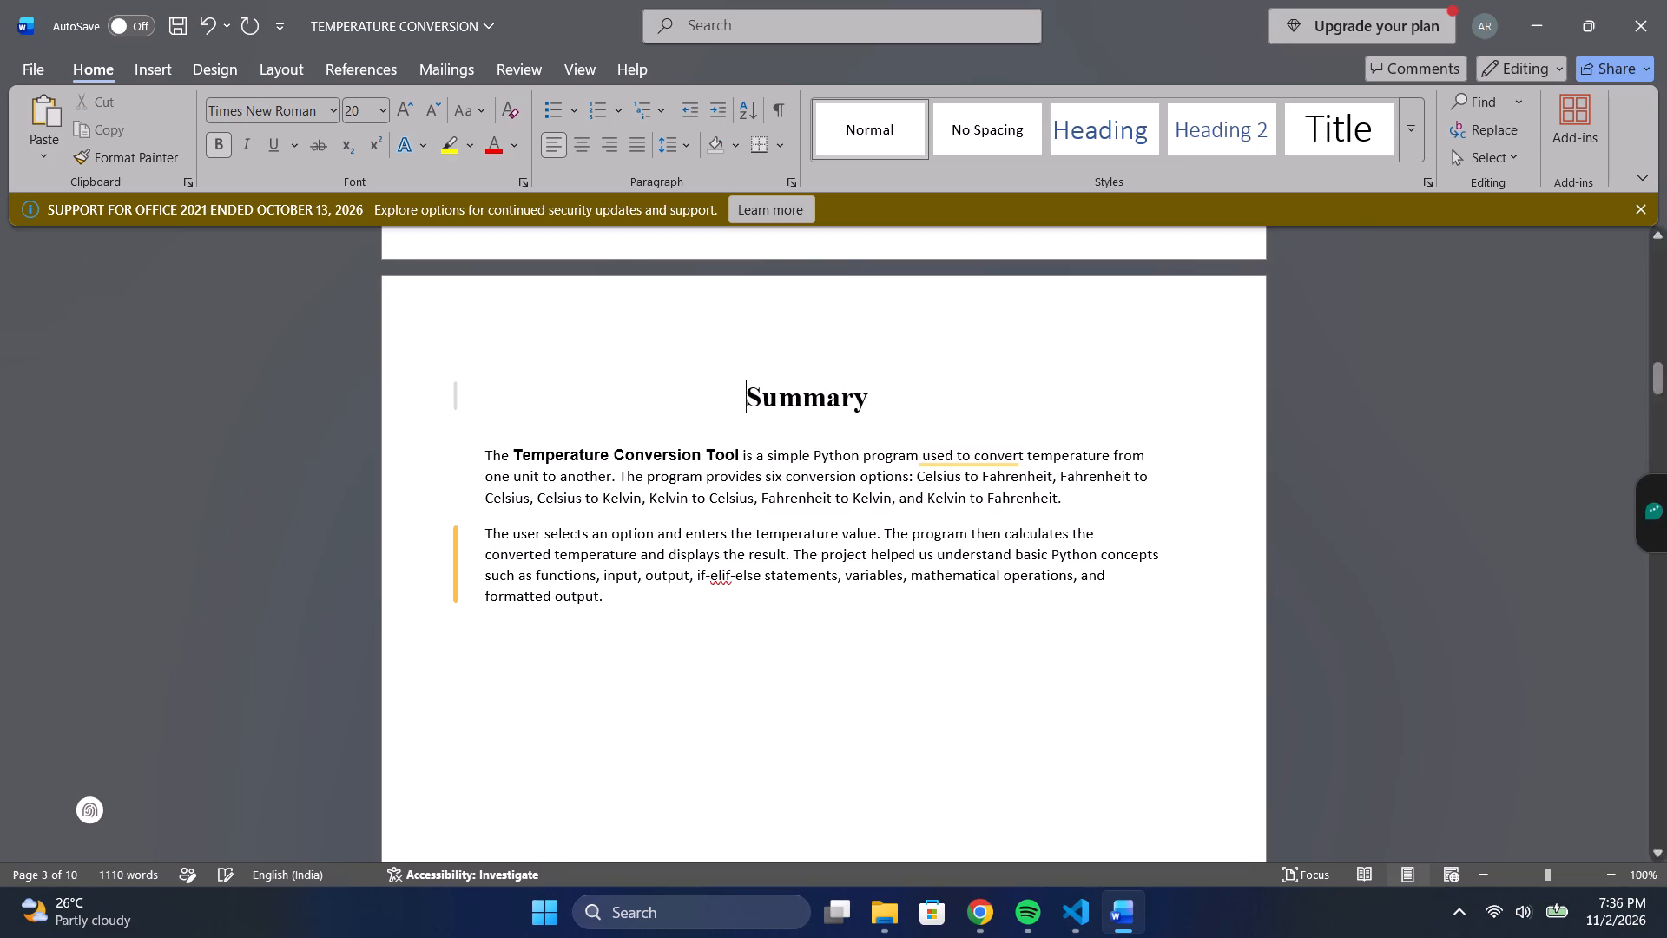
pyautogui.press('space')
pyautogui.click(807, 715)
# Review the front pages, contents page and Chapter 1 for wording that still needs updating.
pyautogui.scroll(3, 870, 763)
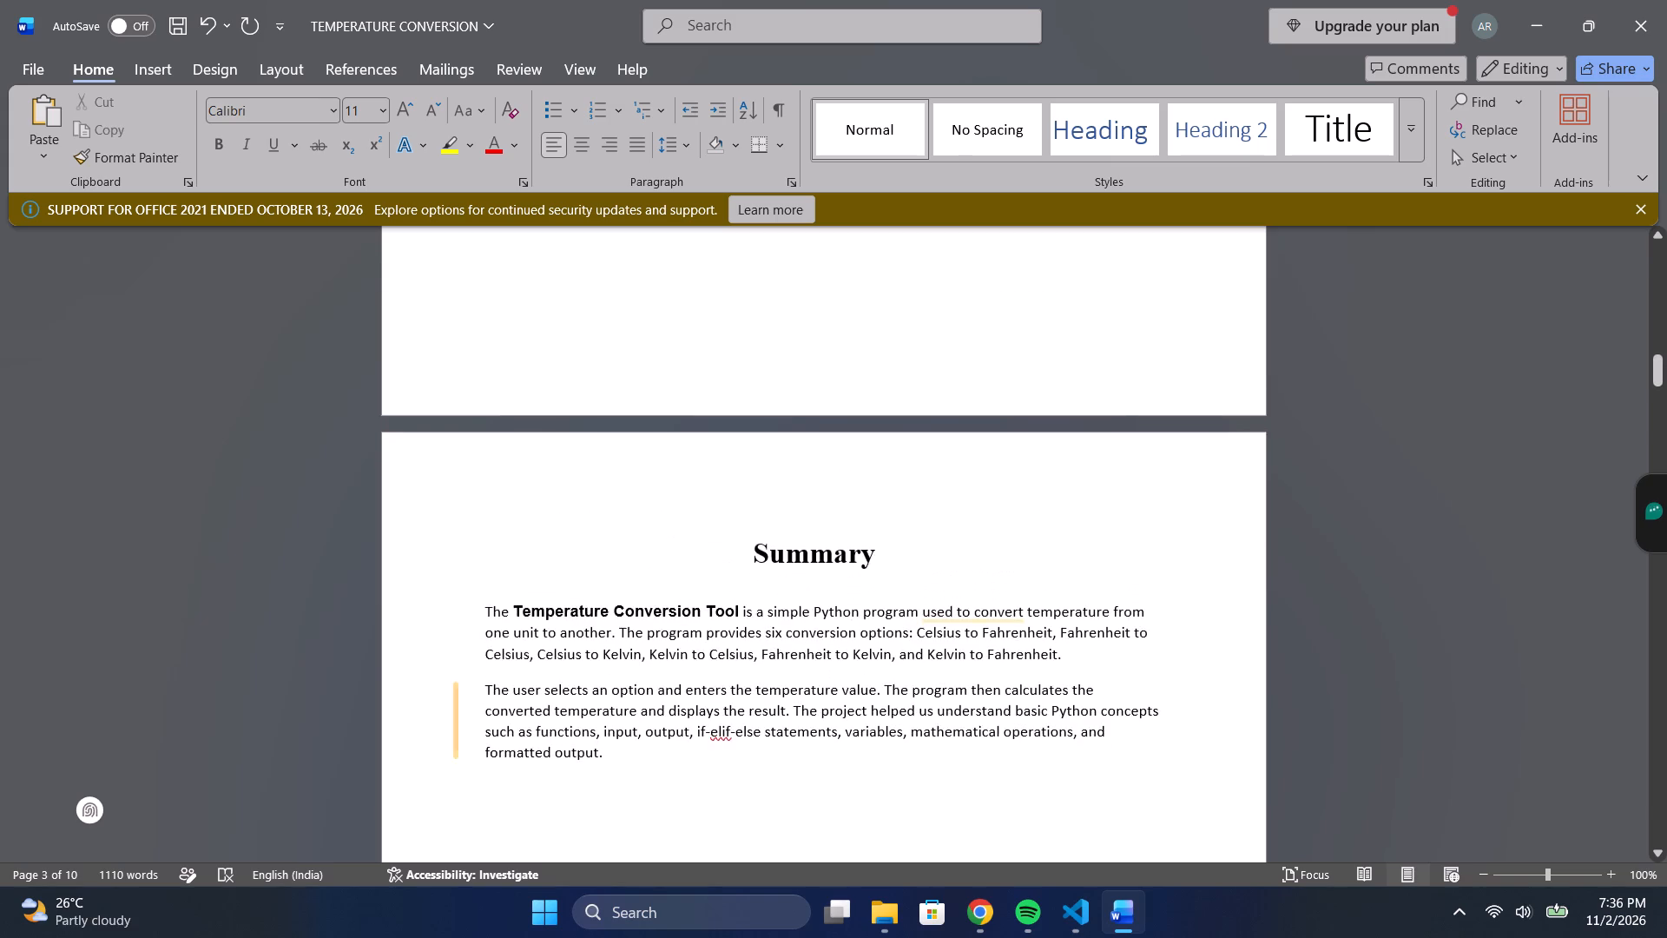
pyautogui.scroll(12, 870, 763)
pyautogui.scroll(-13, 872, 766)
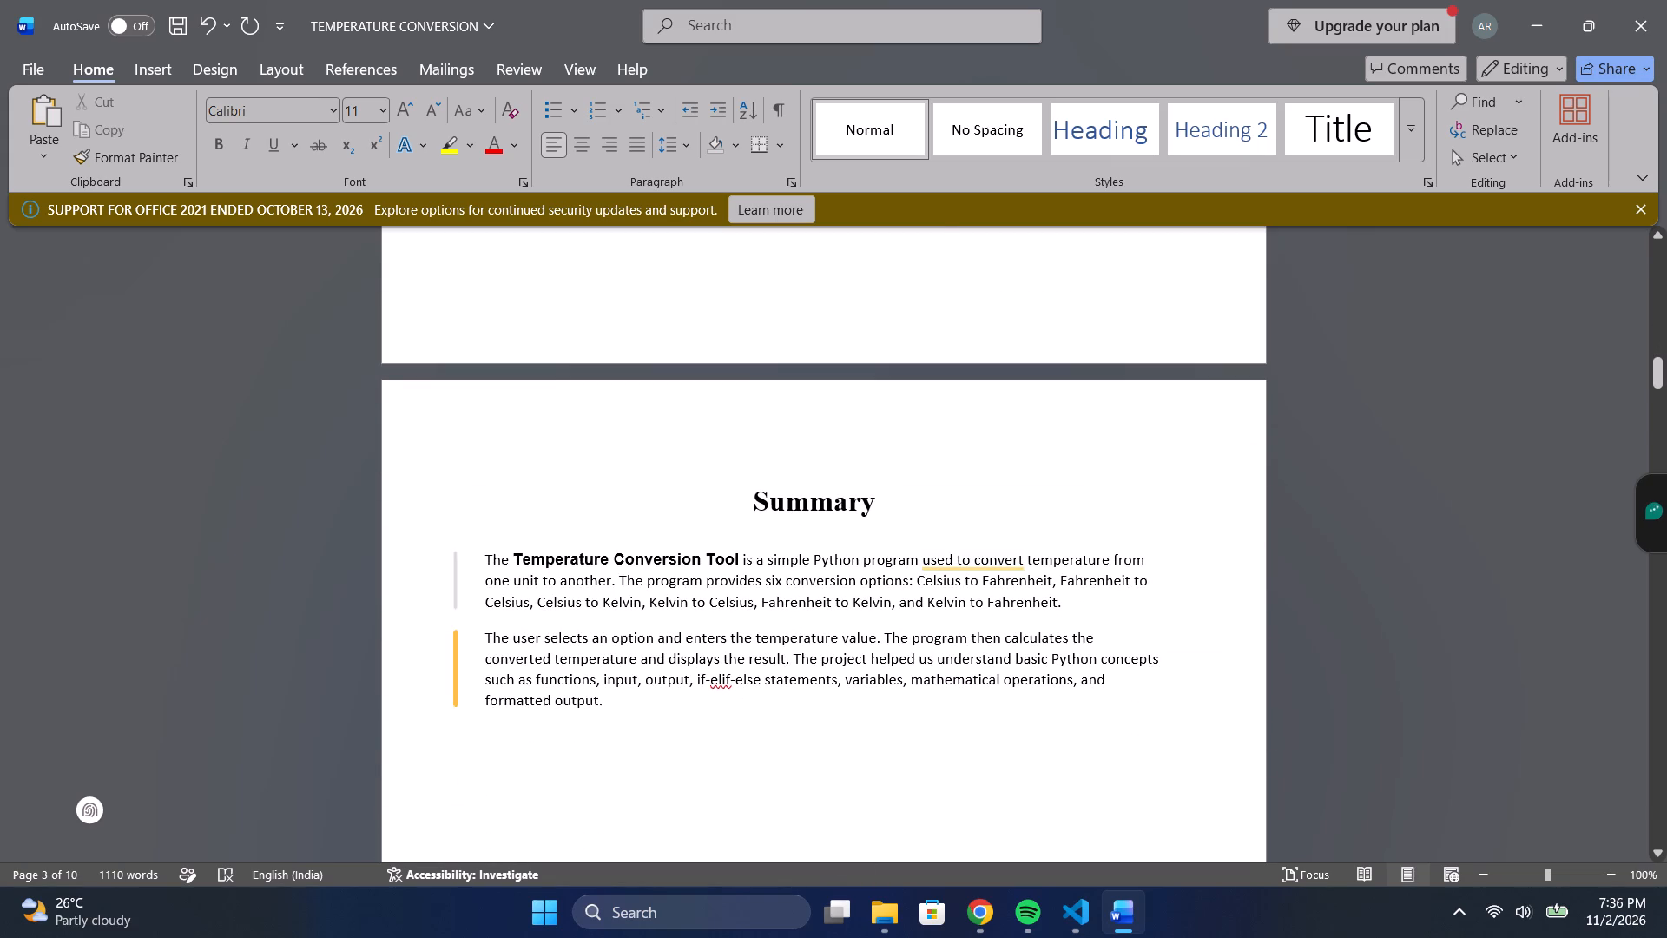
pyautogui.scroll(18, 883, 547)
pyautogui.scroll(-1, 879, 525)
pyautogui.scroll(10, 879, 525)
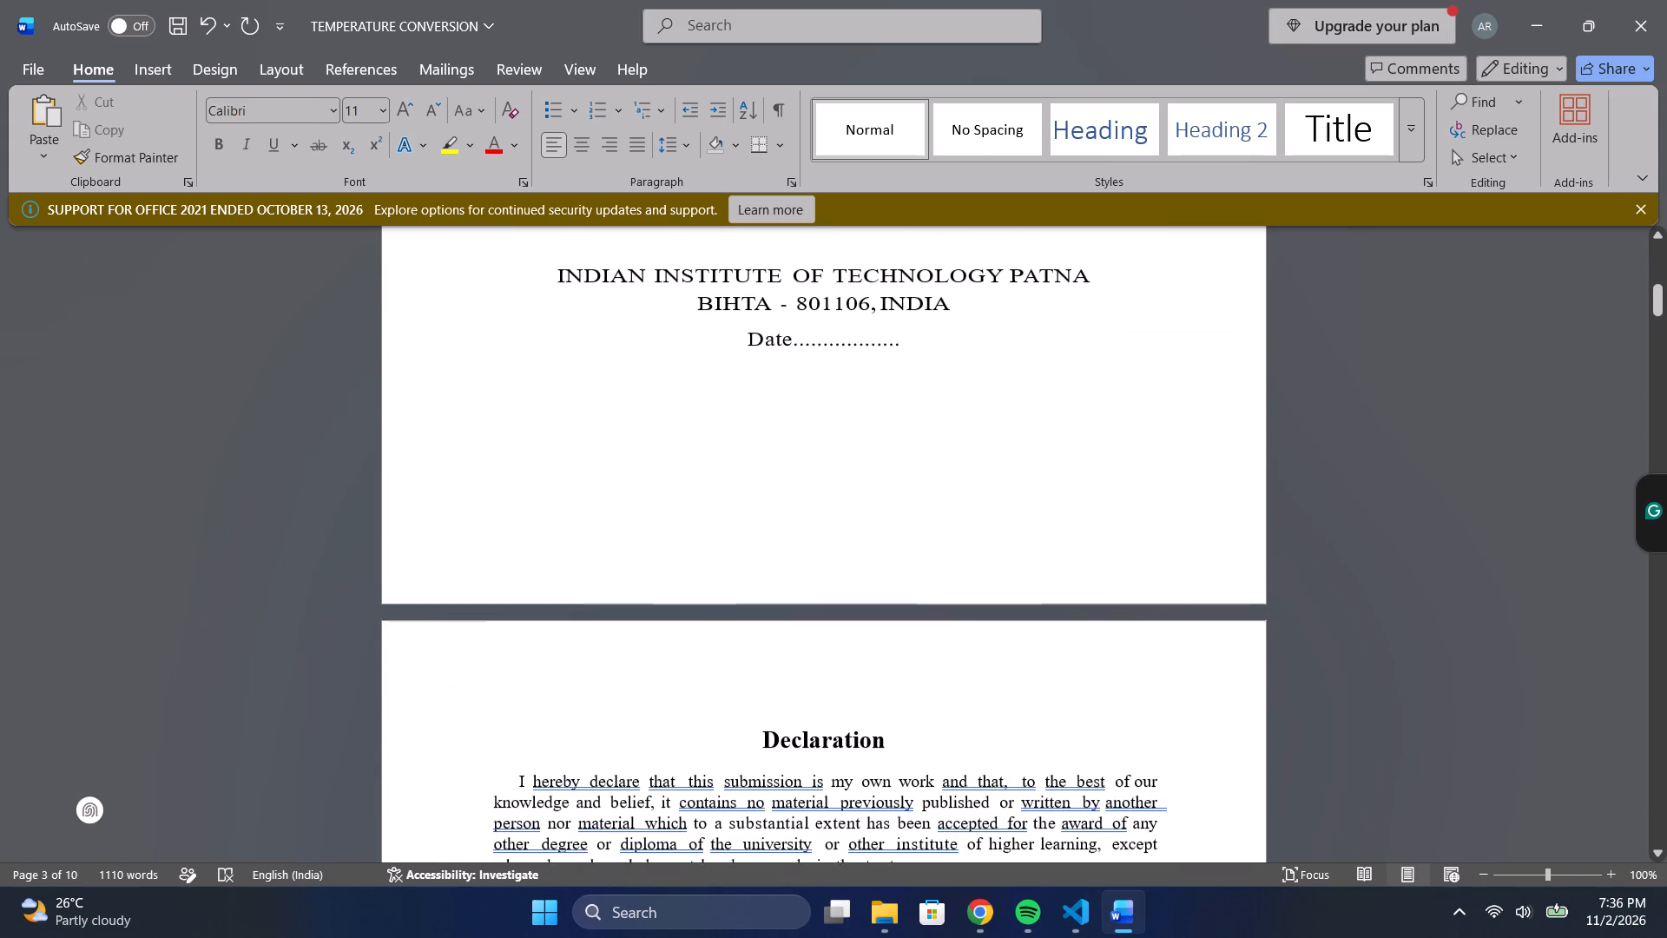
pyautogui.scroll(13, 879, 525)
pyautogui.scroll(-19, 879, 525)
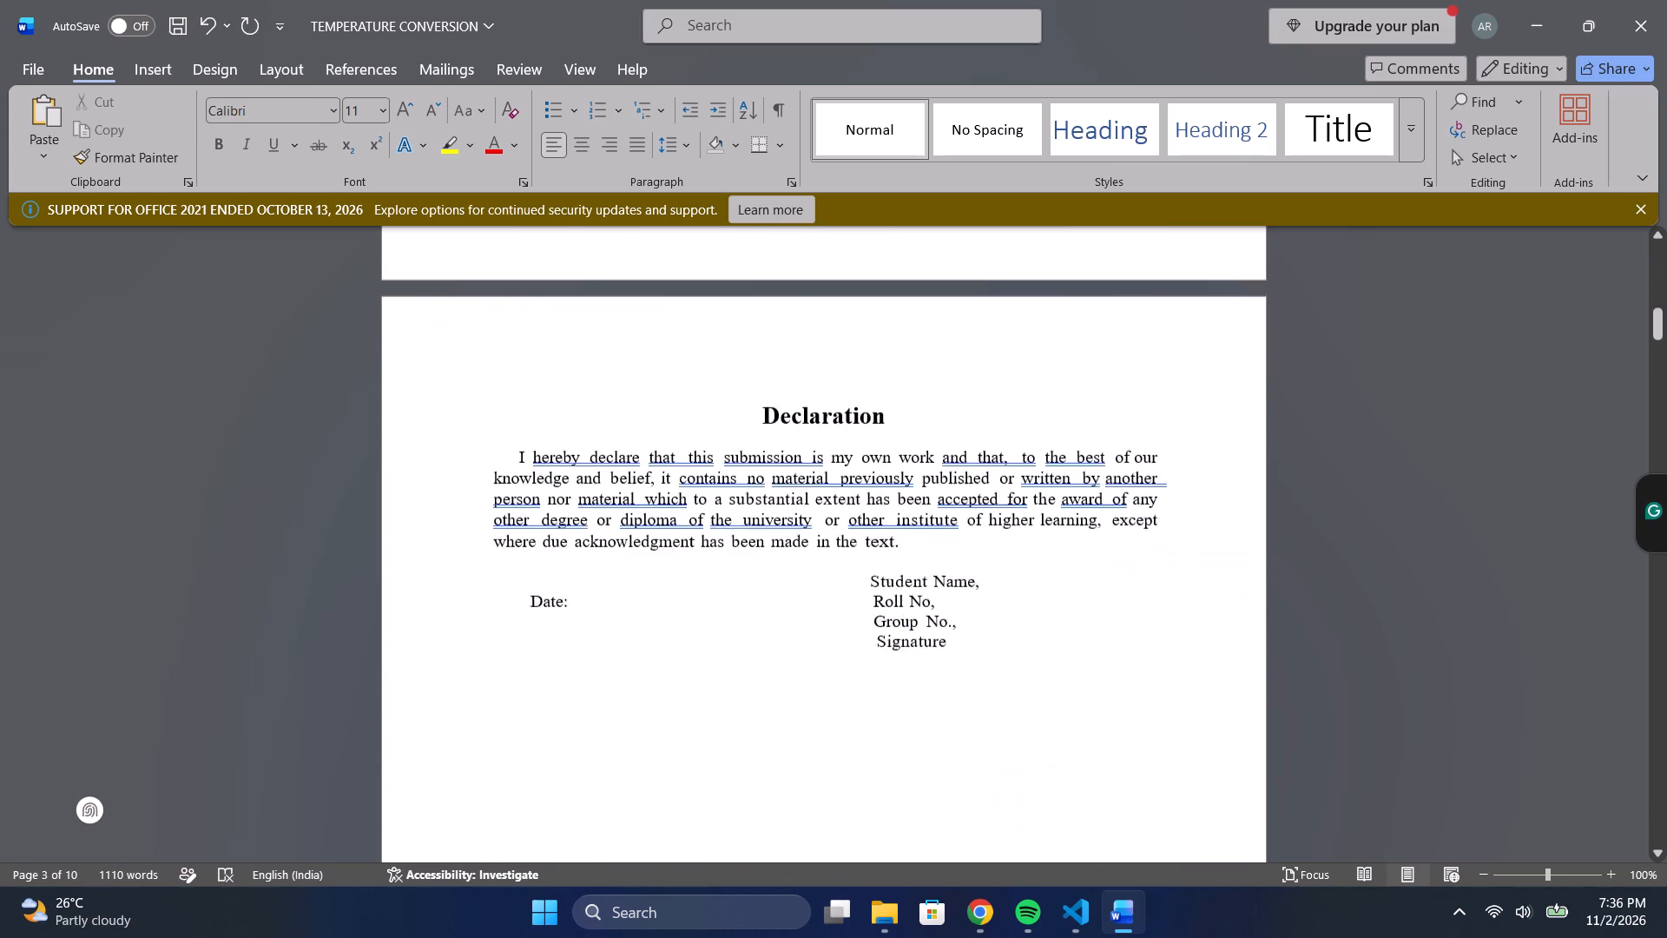
pyautogui.scroll(-20, 879, 525)
pyautogui.scroll(-20, 879, 525)
pyautogui.scroll(-11, 879, 525)
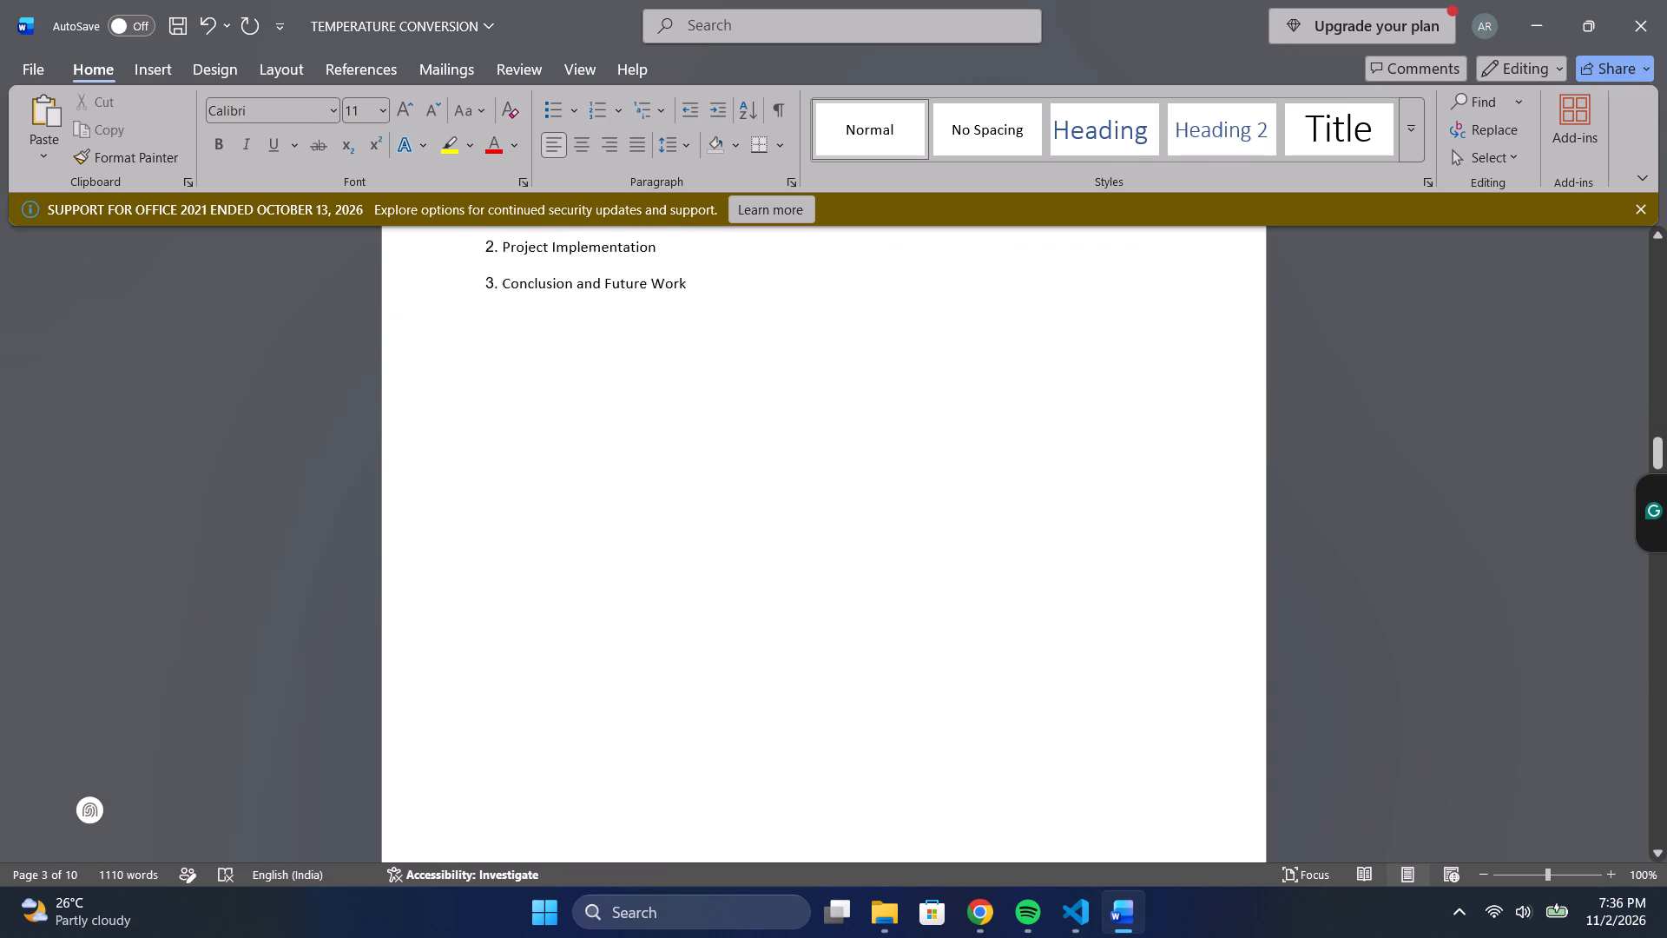
pyautogui.scroll(10, 879, 525)
pyautogui.scroll(-4, 879, 525)
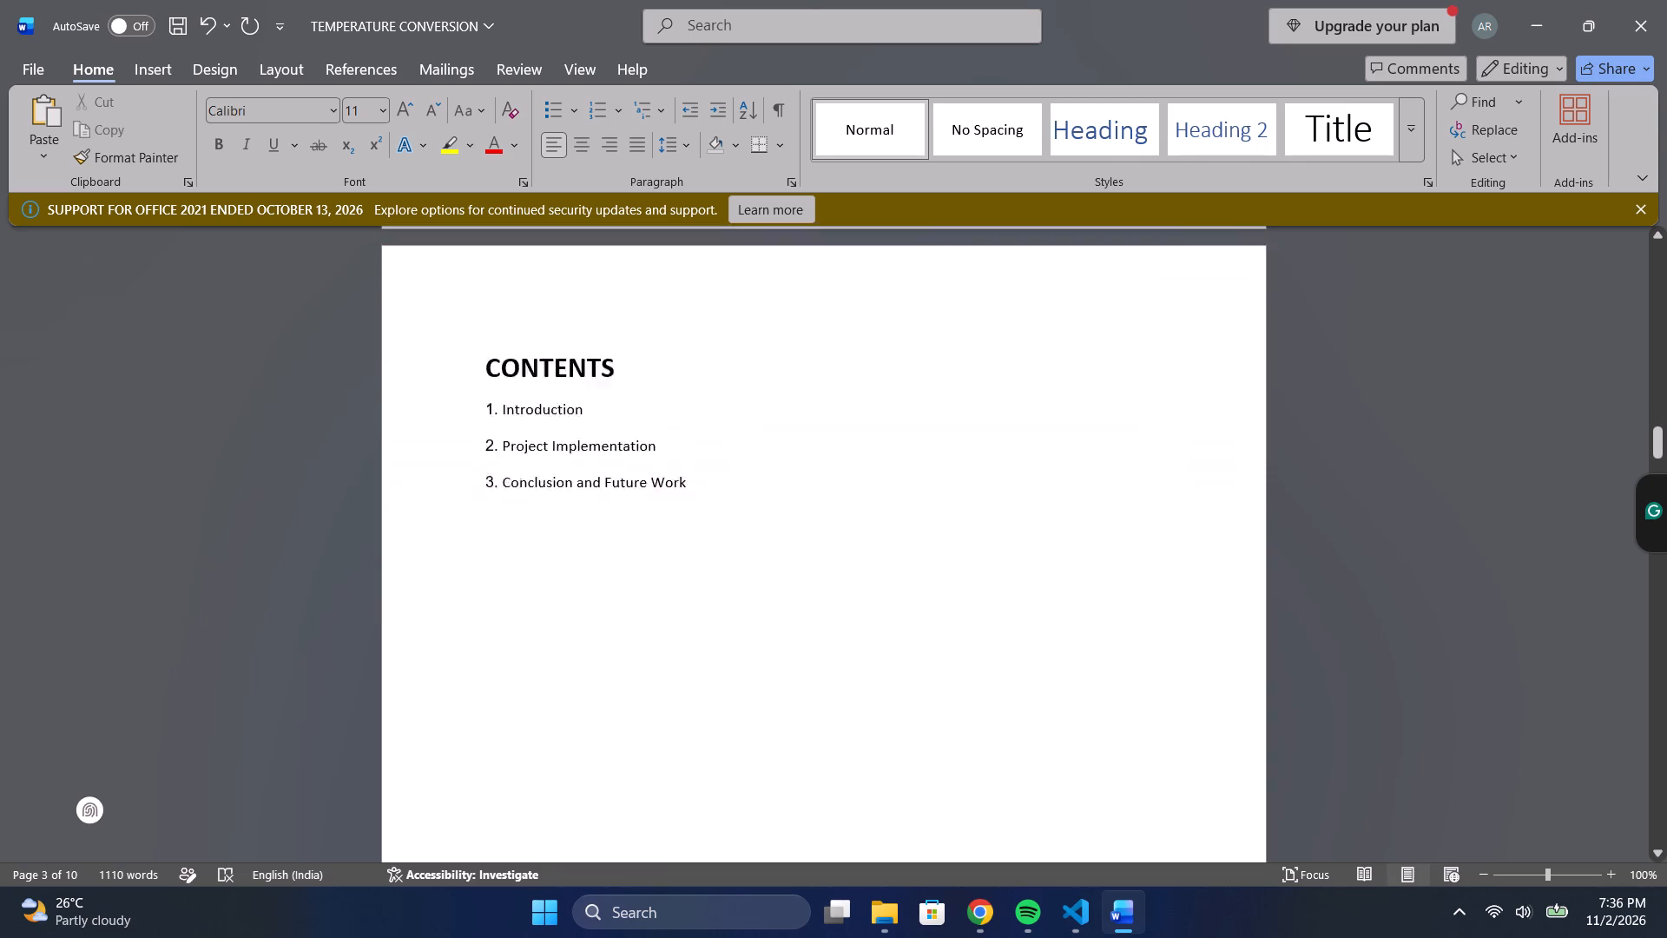
pyautogui.scroll(-20, 879, 525)
pyautogui.scroll(-7, 879, 525)
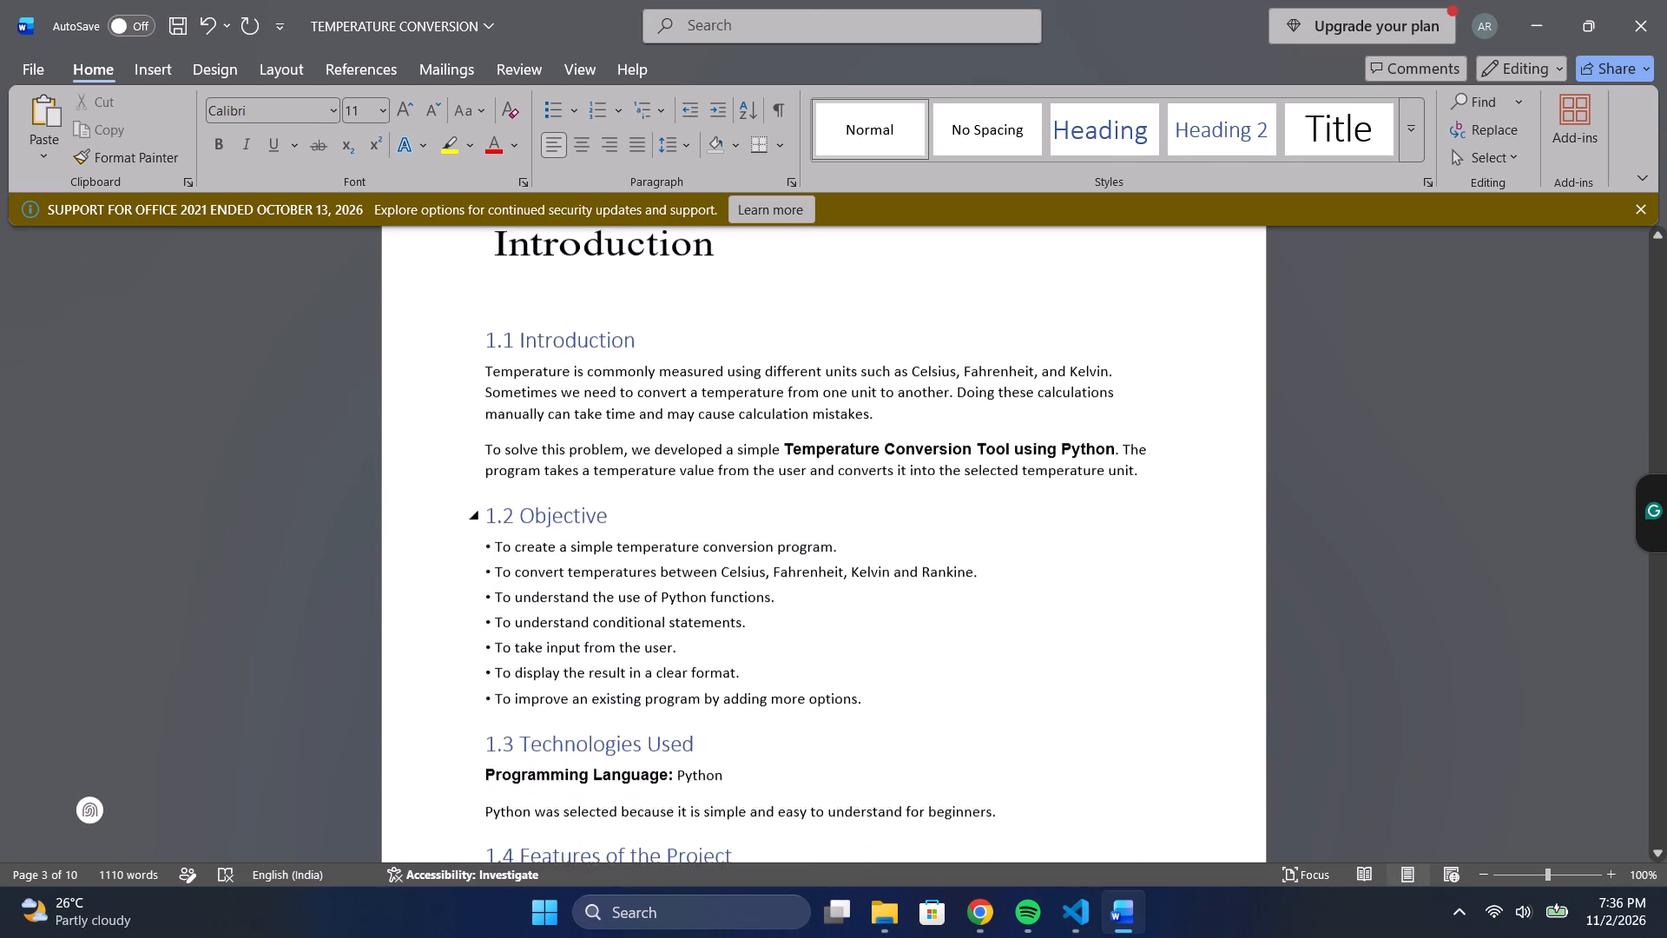
pyautogui.scroll(-12, 879, 525)
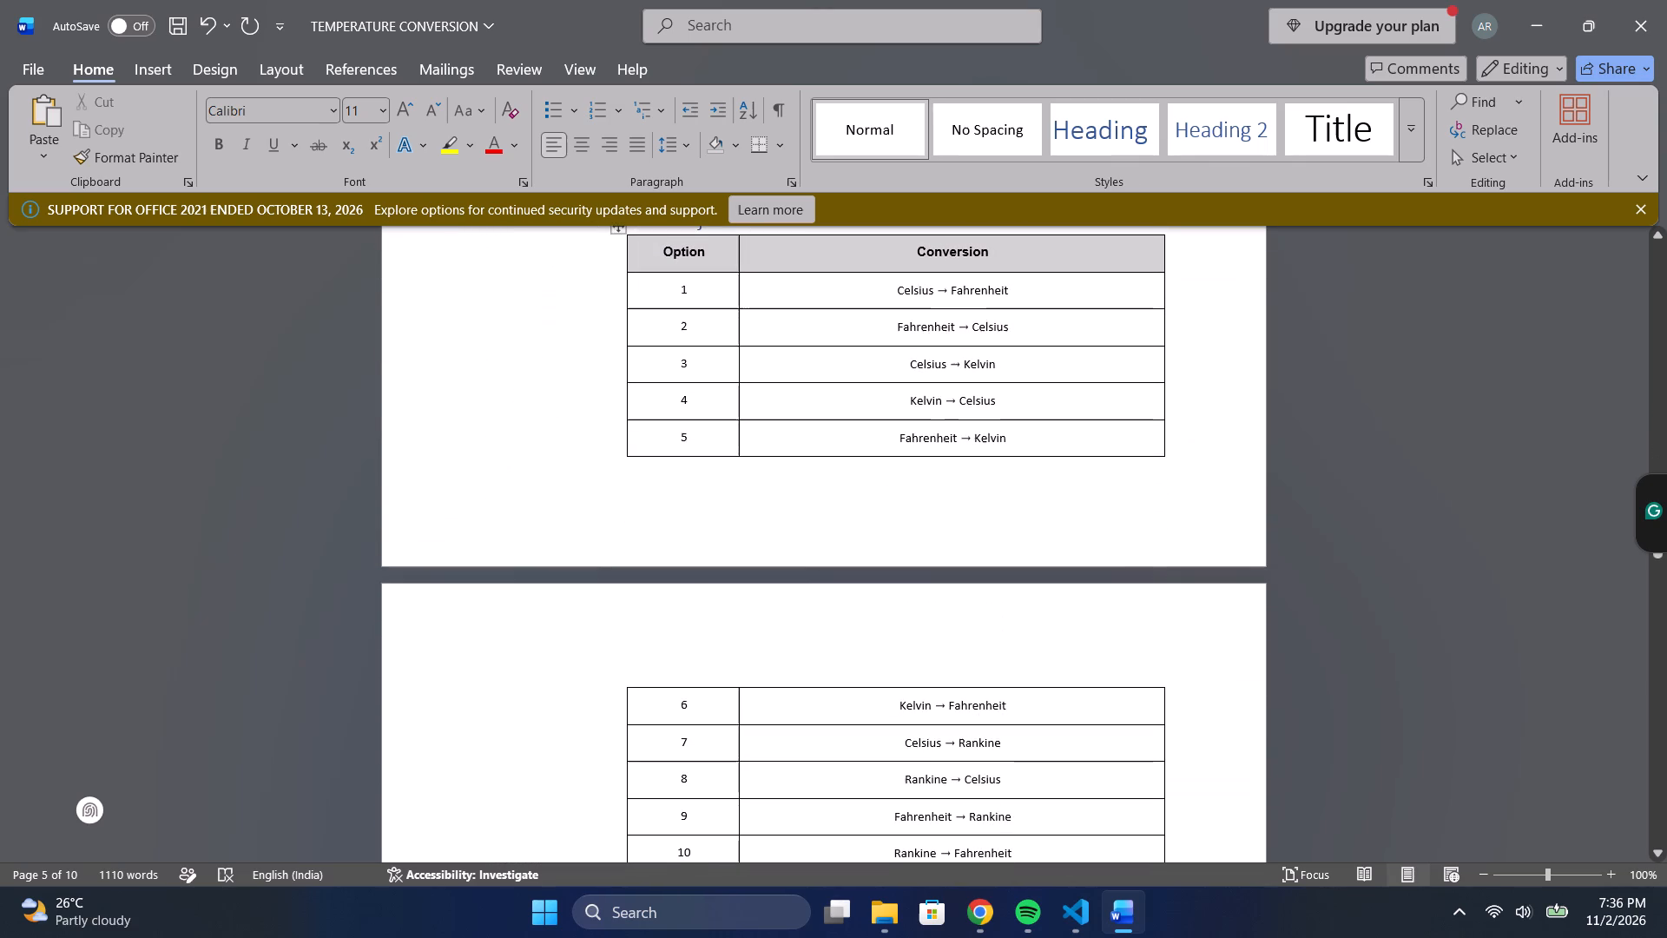
pyautogui.scroll(-15, 879, 525)
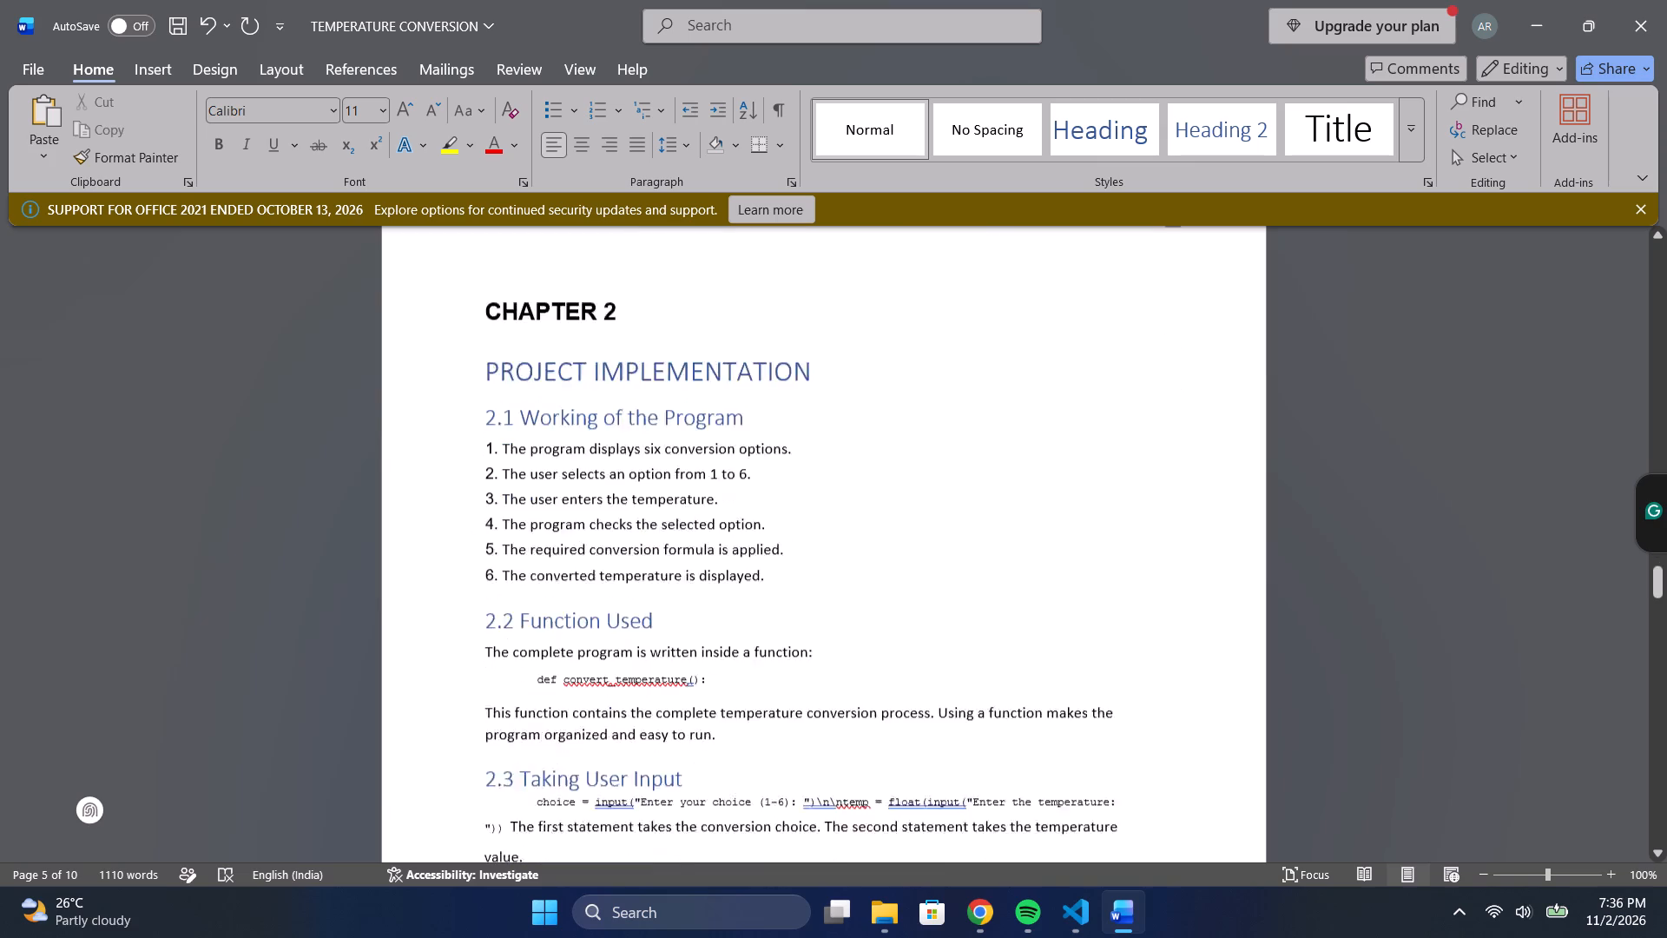
# In section 2.1 Working of the Program, change the number of conversion options in item 1 to "twelve".
pyautogui.scroll(-1, 879, 525)
pyautogui.scroll(2, 879, 525)
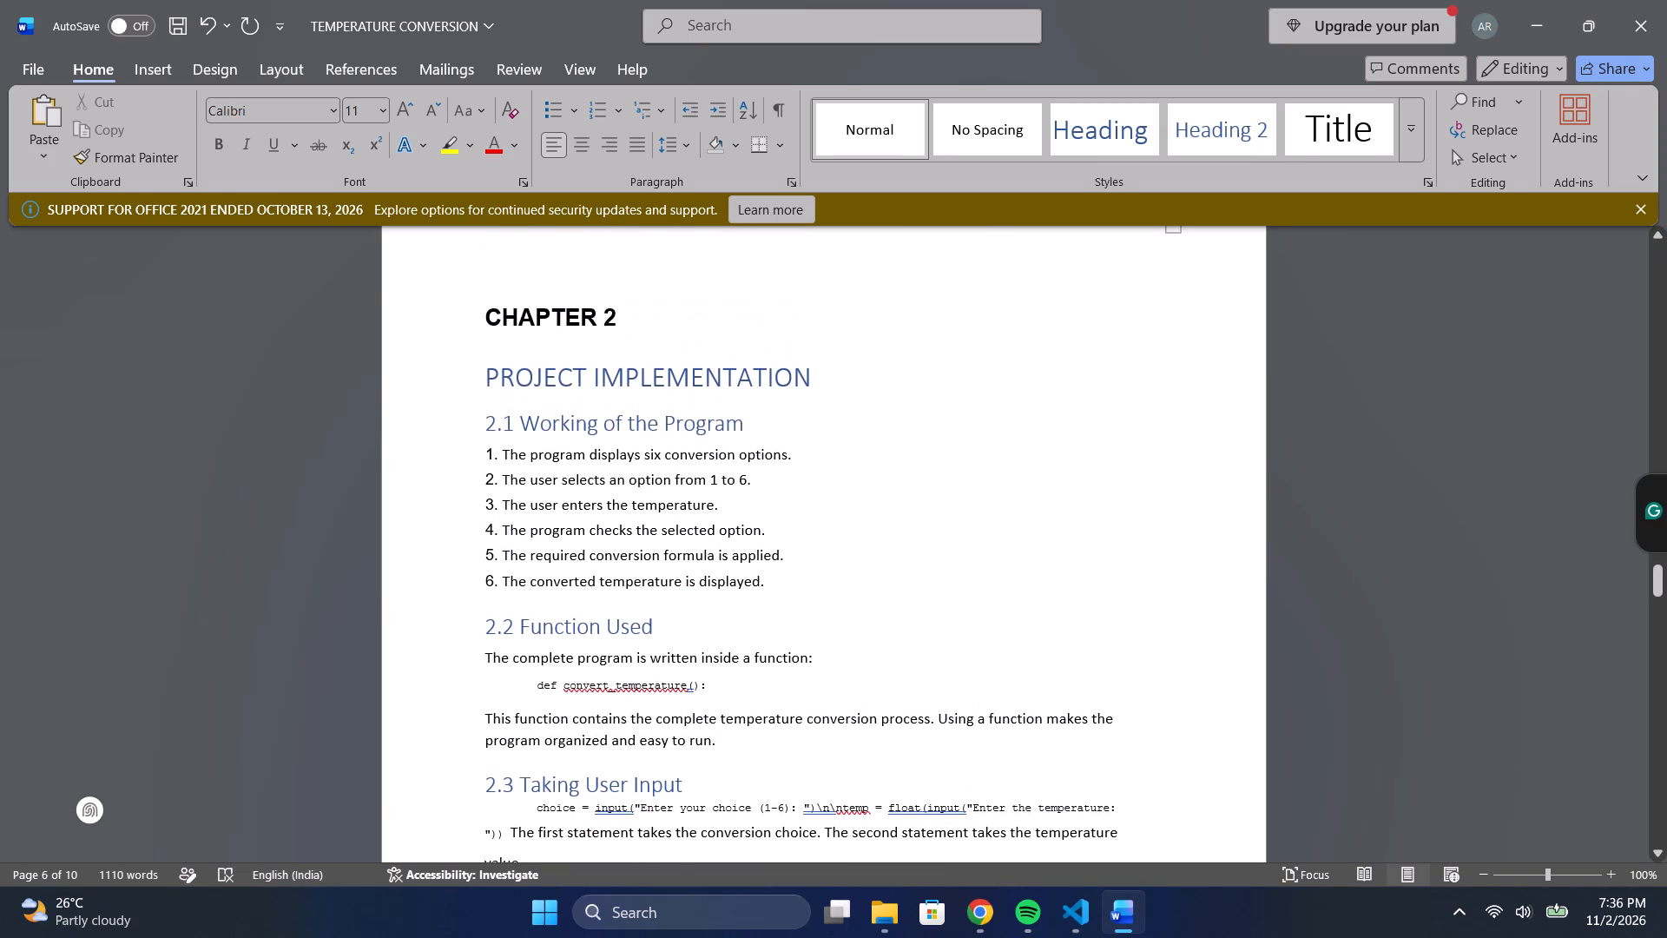
pyautogui.click(657, 456)
pyautogui.press('BackSpace')
pyautogui.press('BackSpace')
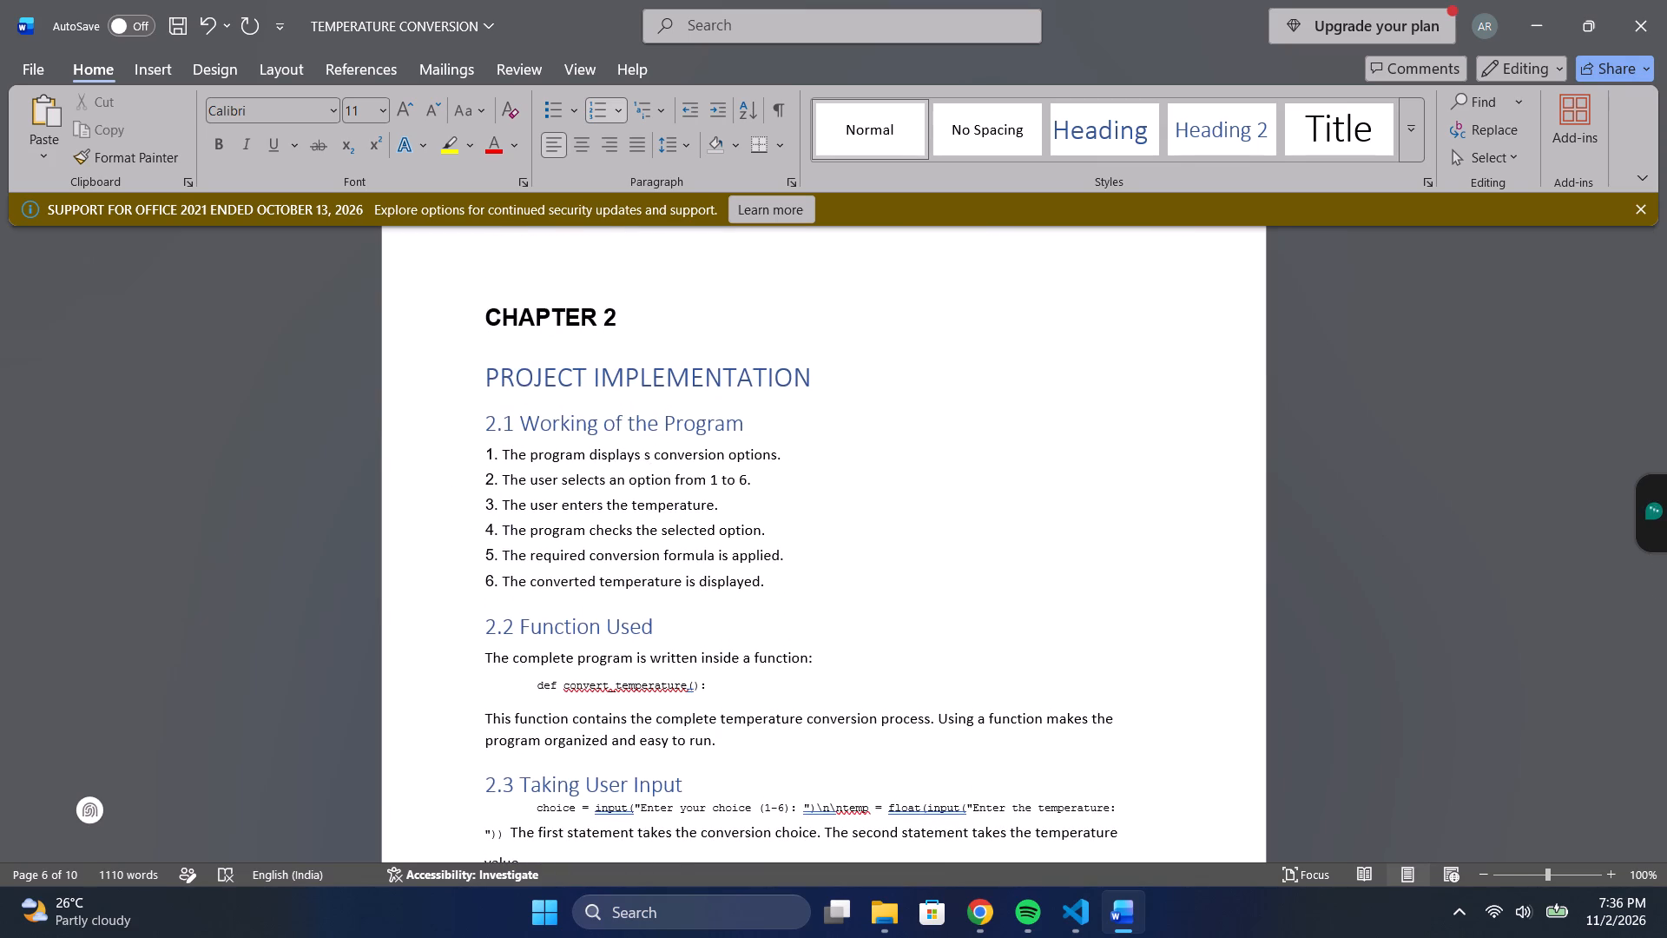
pyautogui.press('BackSpace')
pyautogui.press('t')
pyautogui.write('welve')
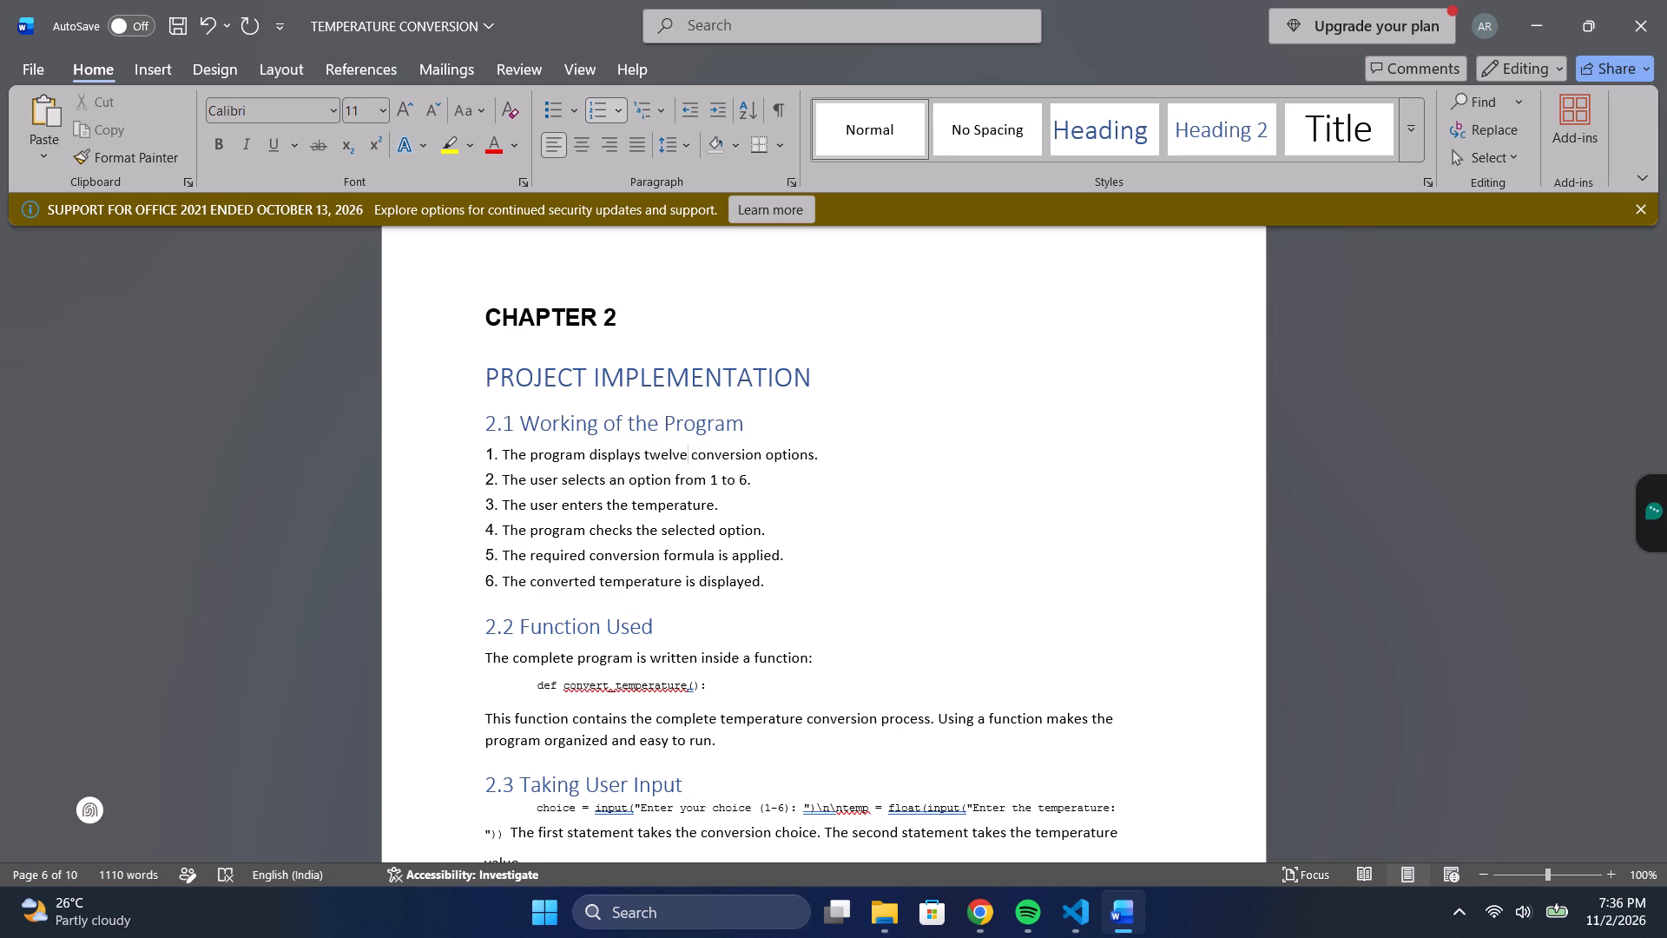
# In item 2 of section 2.1, set the upper end of the user's option range to 12.
pyautogui.click(748, 480)
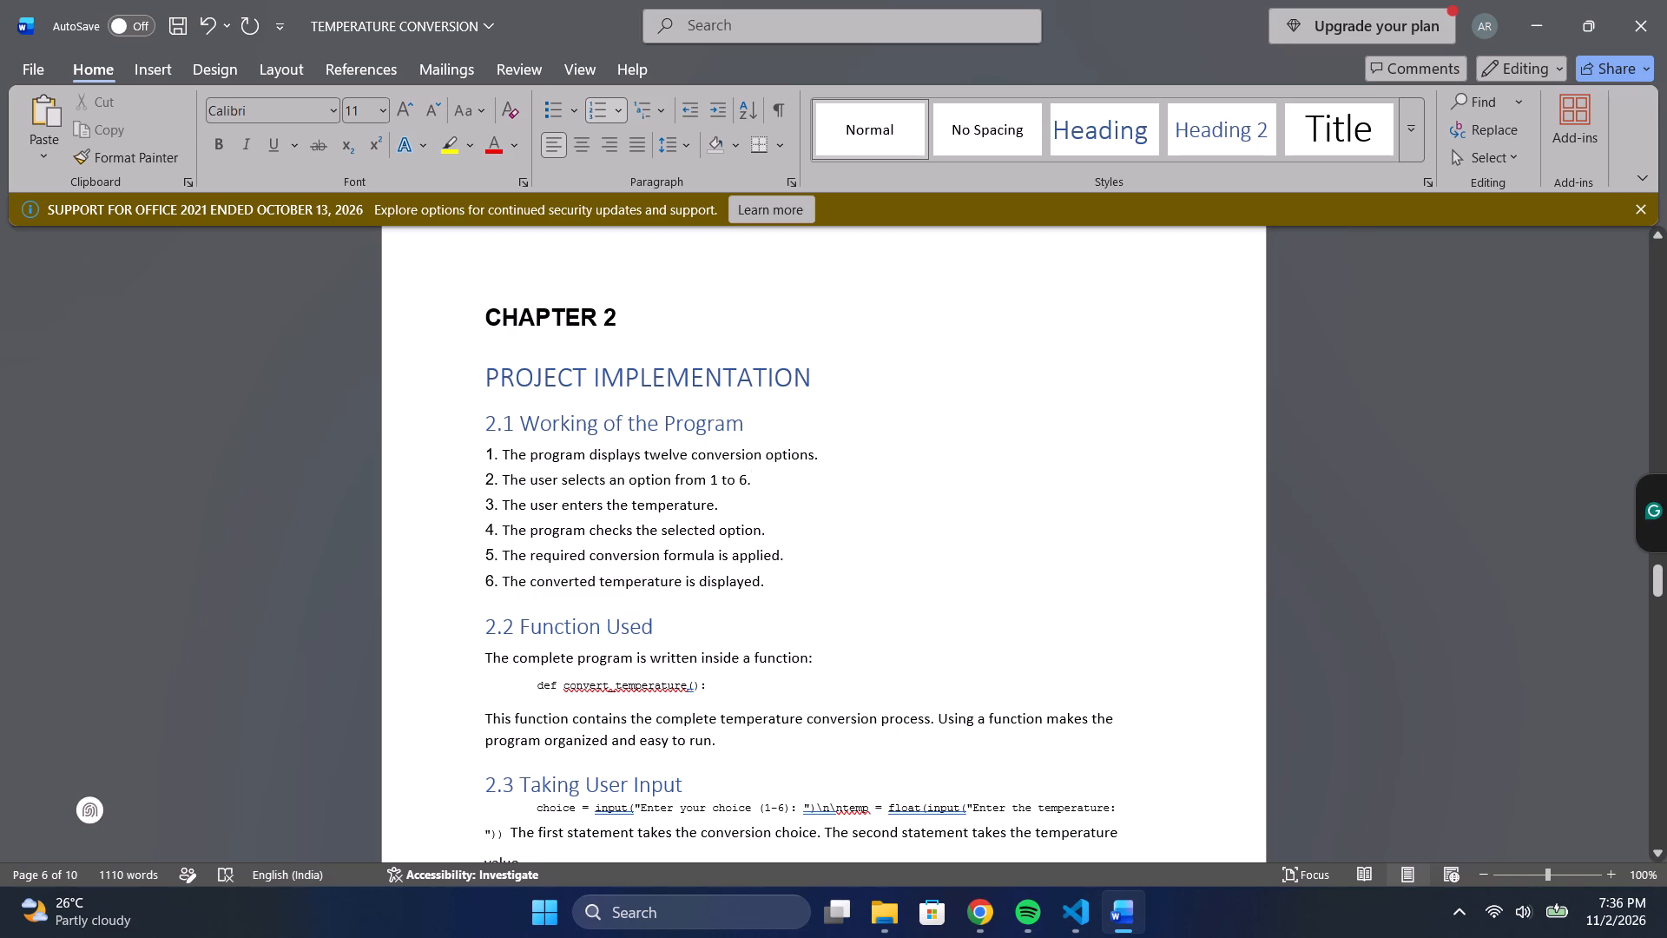
pyautogui.press('Left')
pyautogui.press('BackSpace')
pyautogui.write('12')
# In the section 2.3 Taking User Input code line, change the choice prompt's range to (1-12).
pyautogui.scroll(-1, 712, 612)
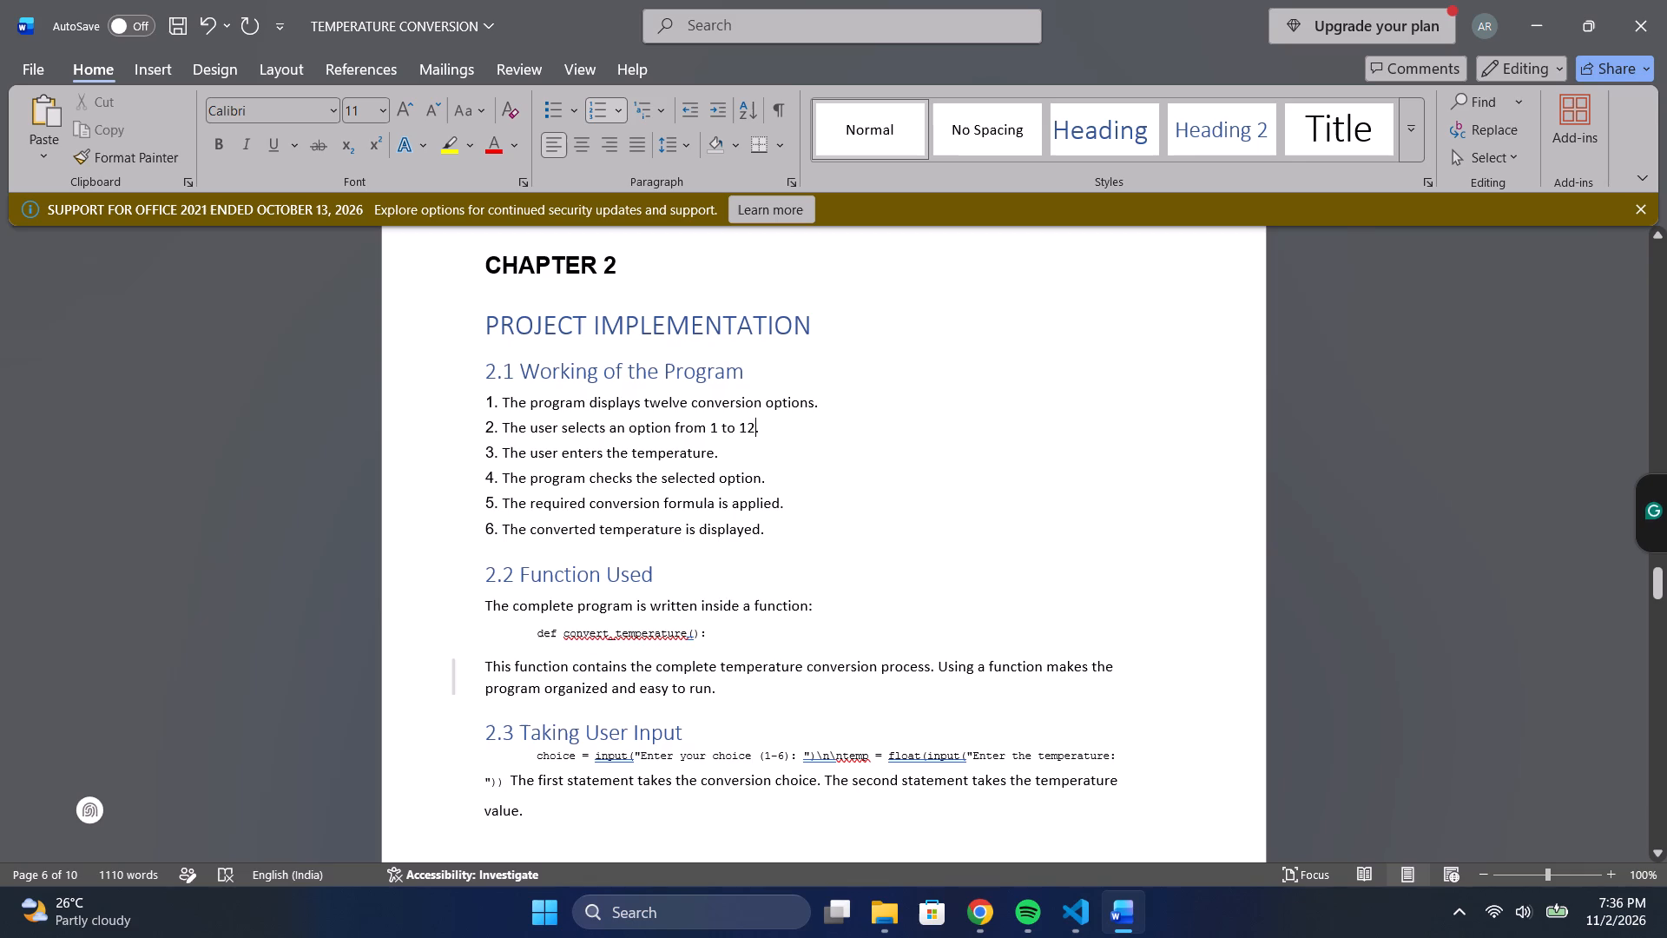
pyautogui.scroll(-4, 798, 649)
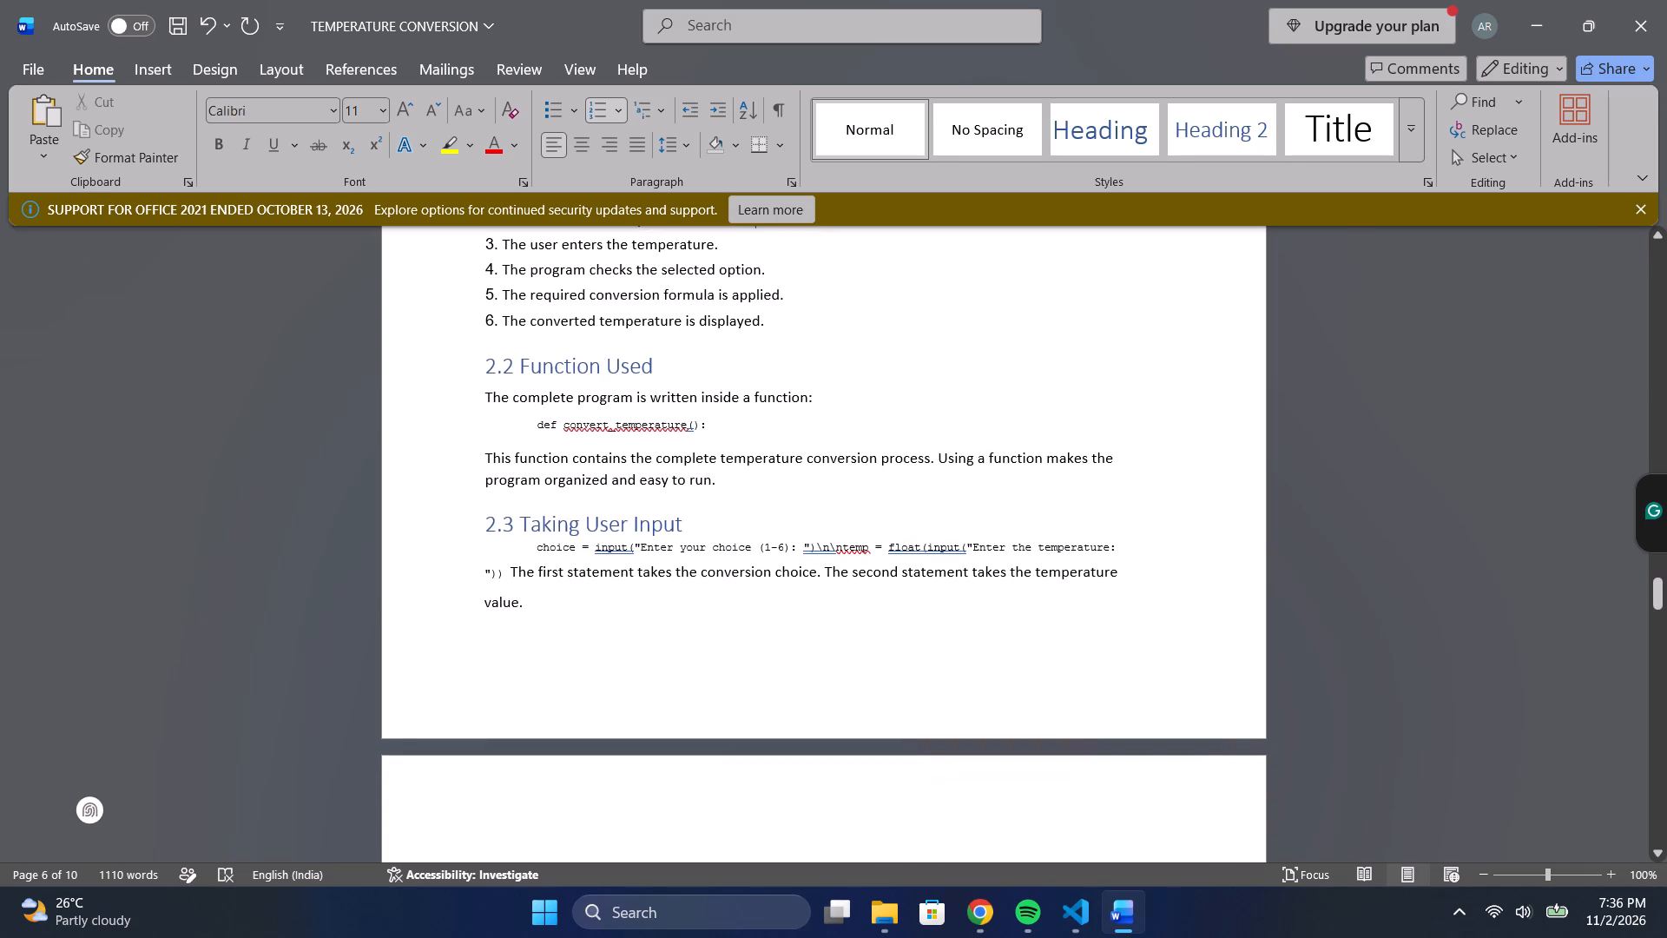
pyautogui.click(786, 550)
pyautogui.press('BackSpace')
pyautogui.write('12')
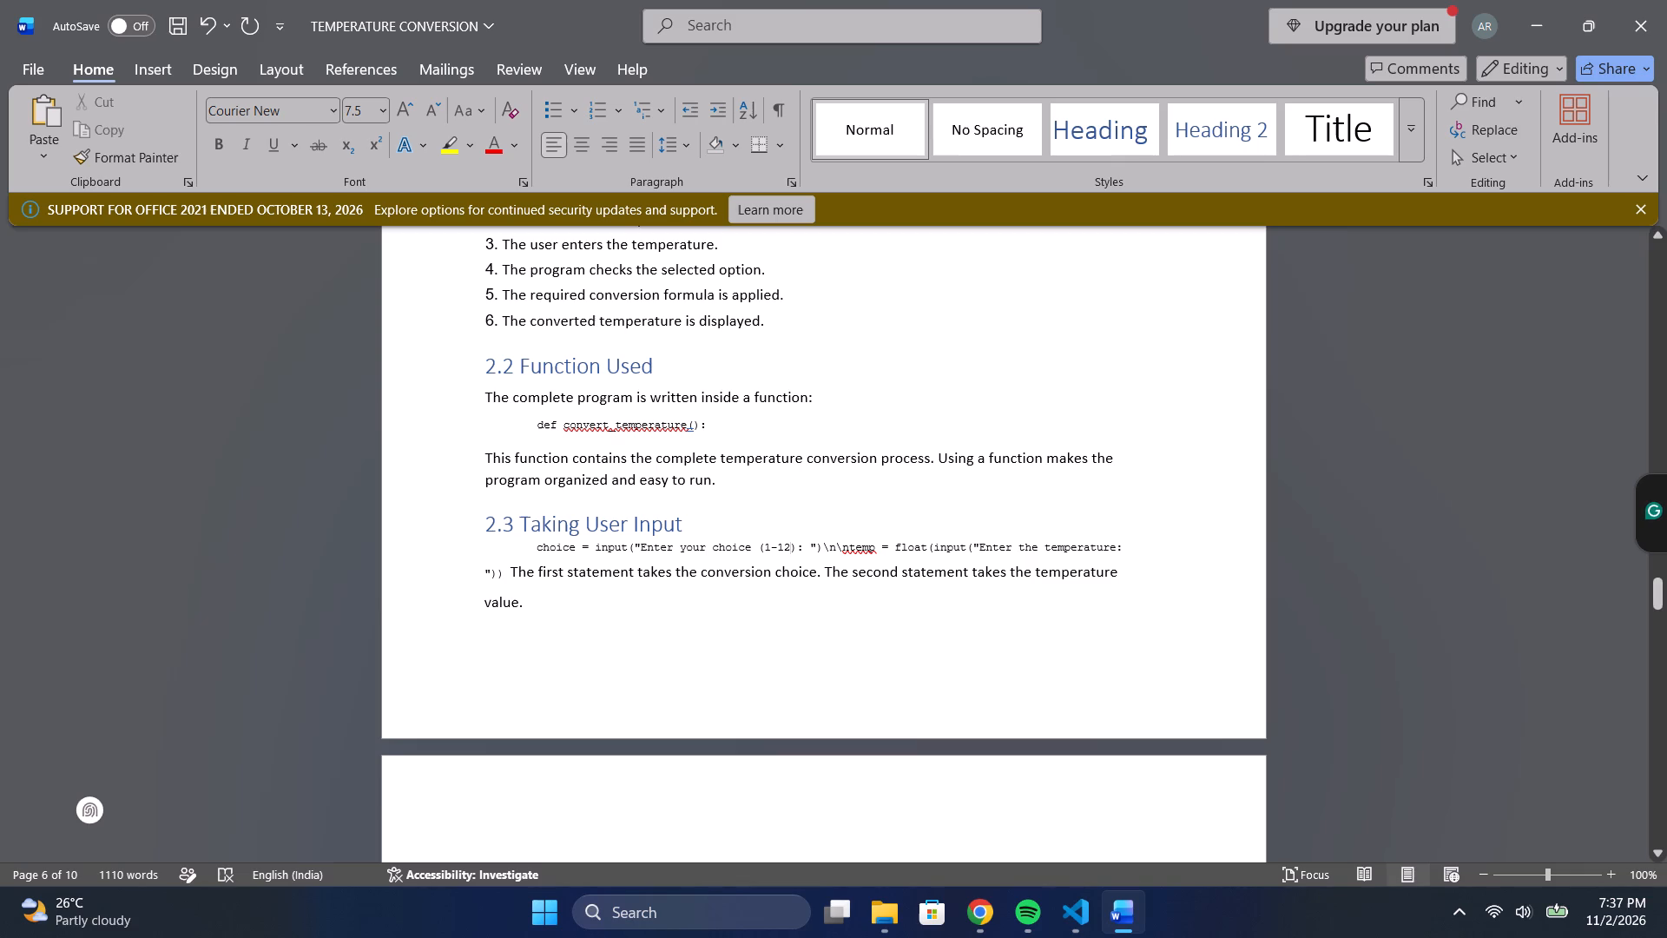
# Review the report from section 2.3 through the conditional statements, formulas, code, sample output, conclusion, future work and references for outdated text.
pyautogui.scroll(2, 785, 612)
pyautogui.scroll(-1, 785, 612)
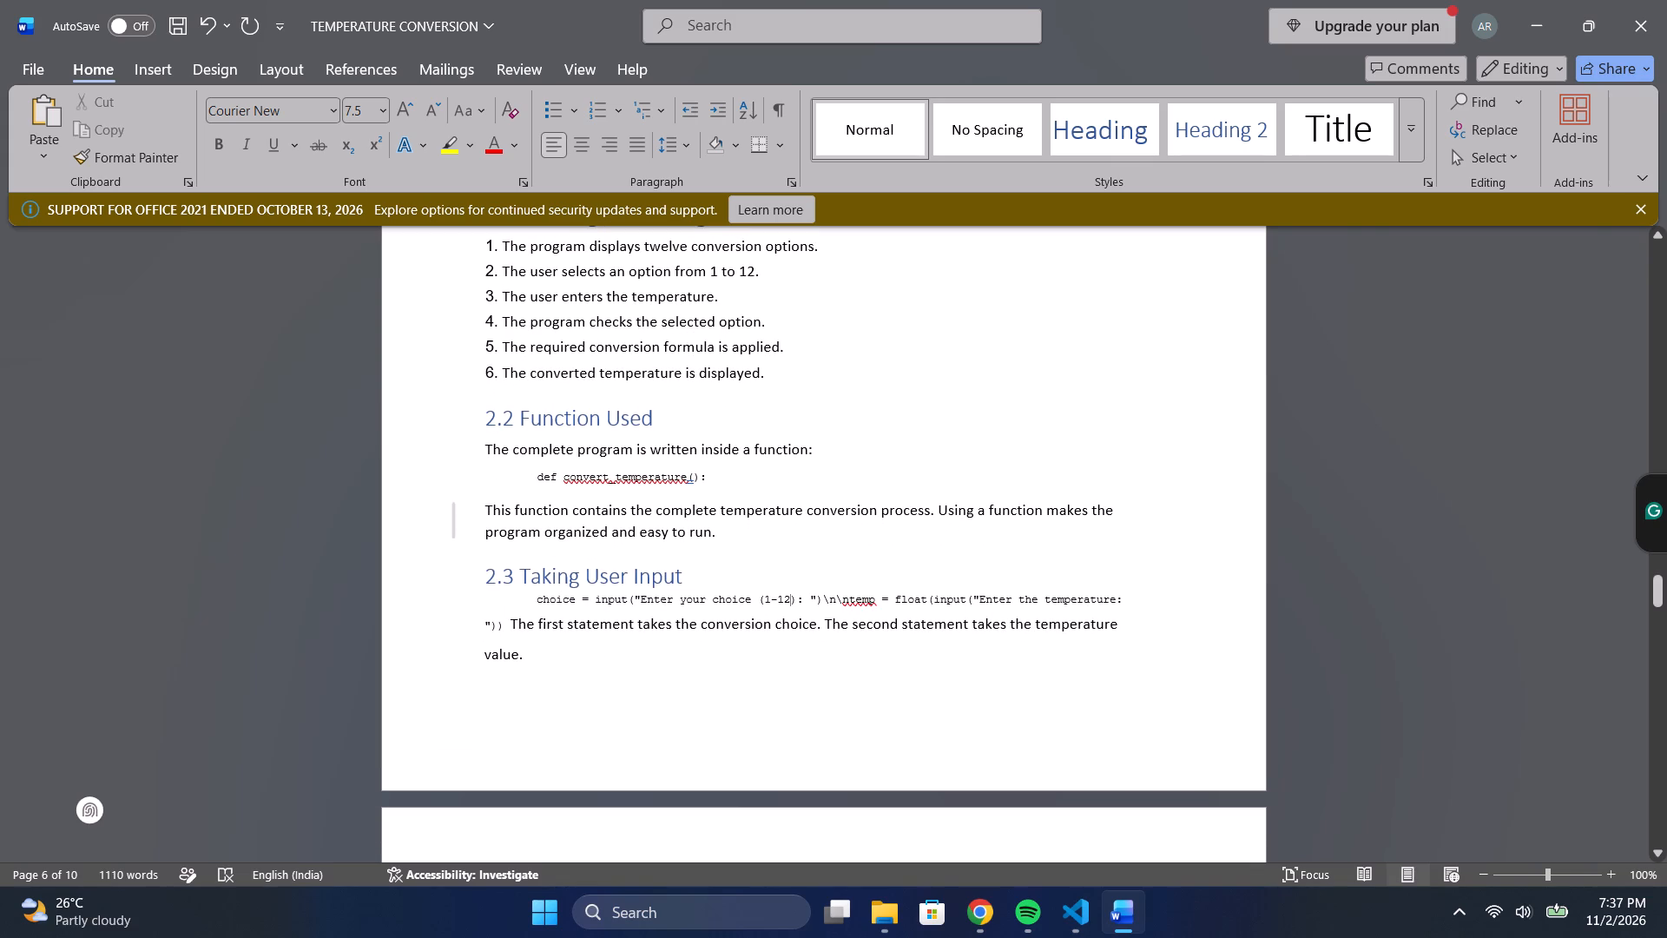
pyautogui.scroll(-2, 688, 642)
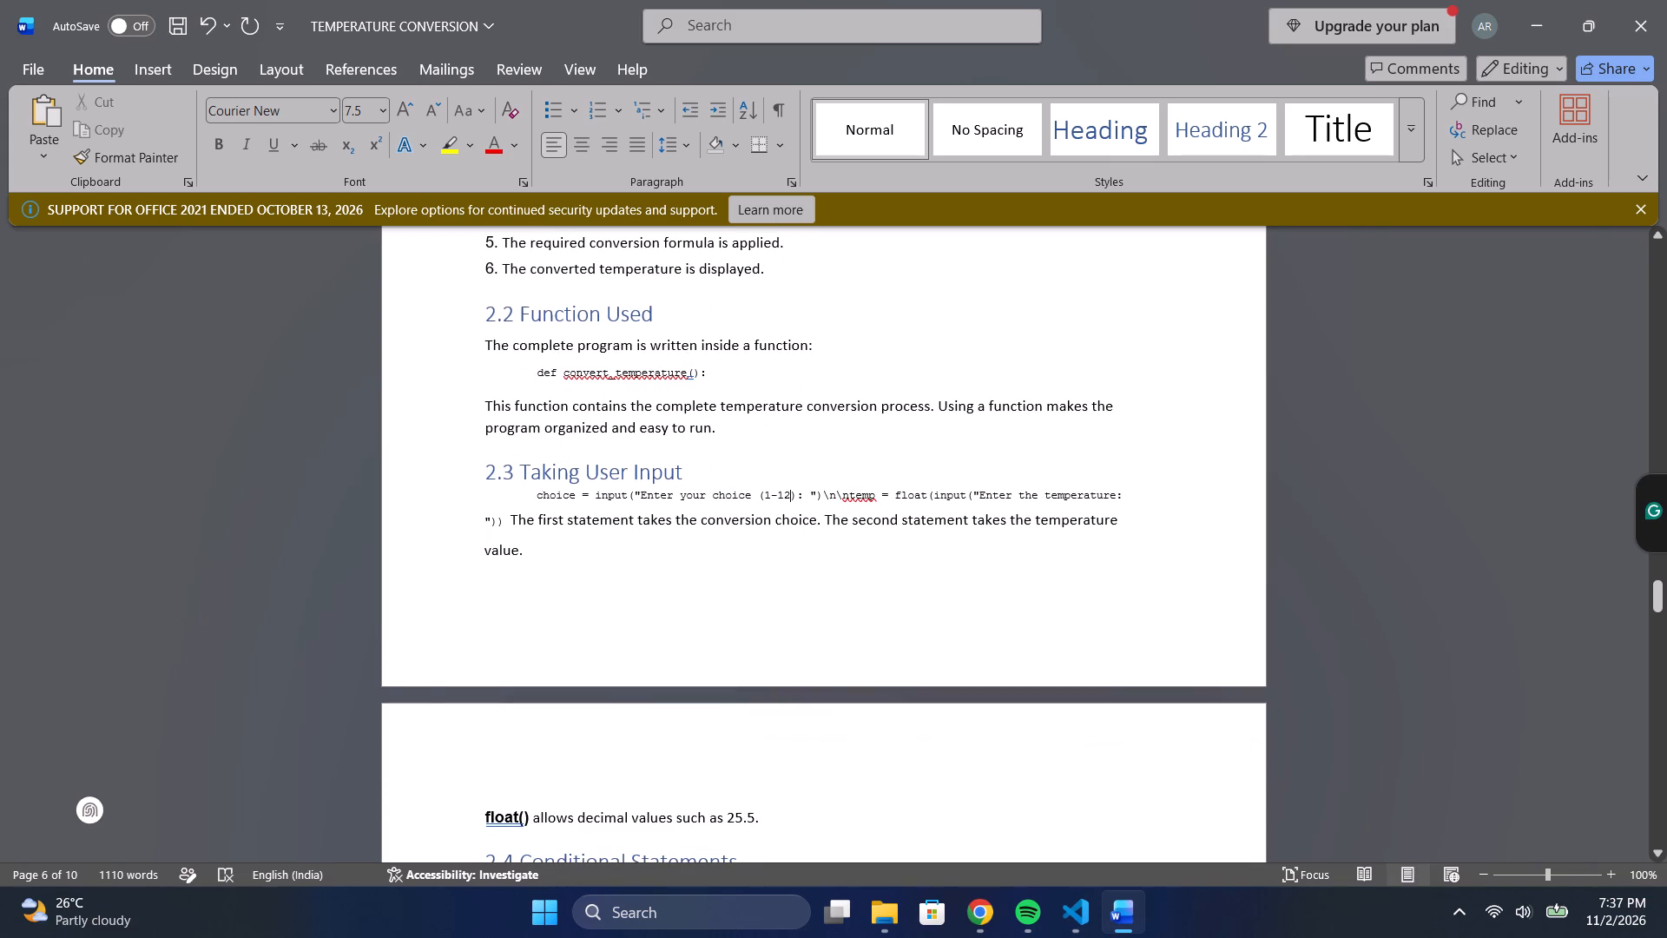
pyautogui.scroll(-10, 702, 635)
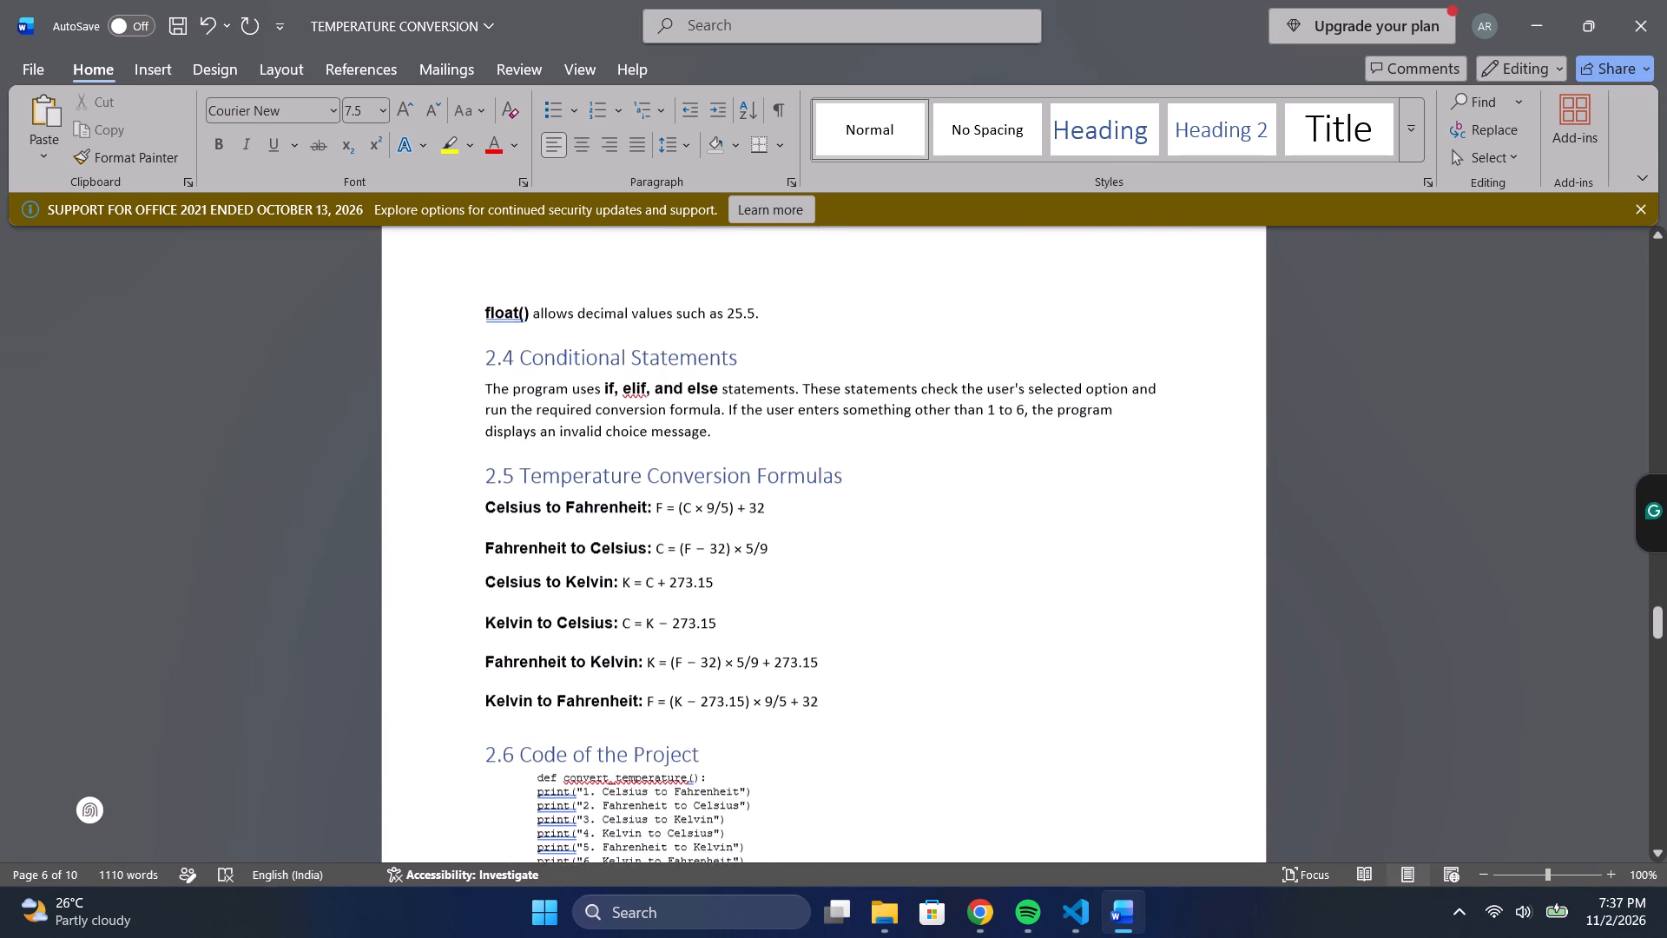
pyautogui.scroll(-17, 702, 635)
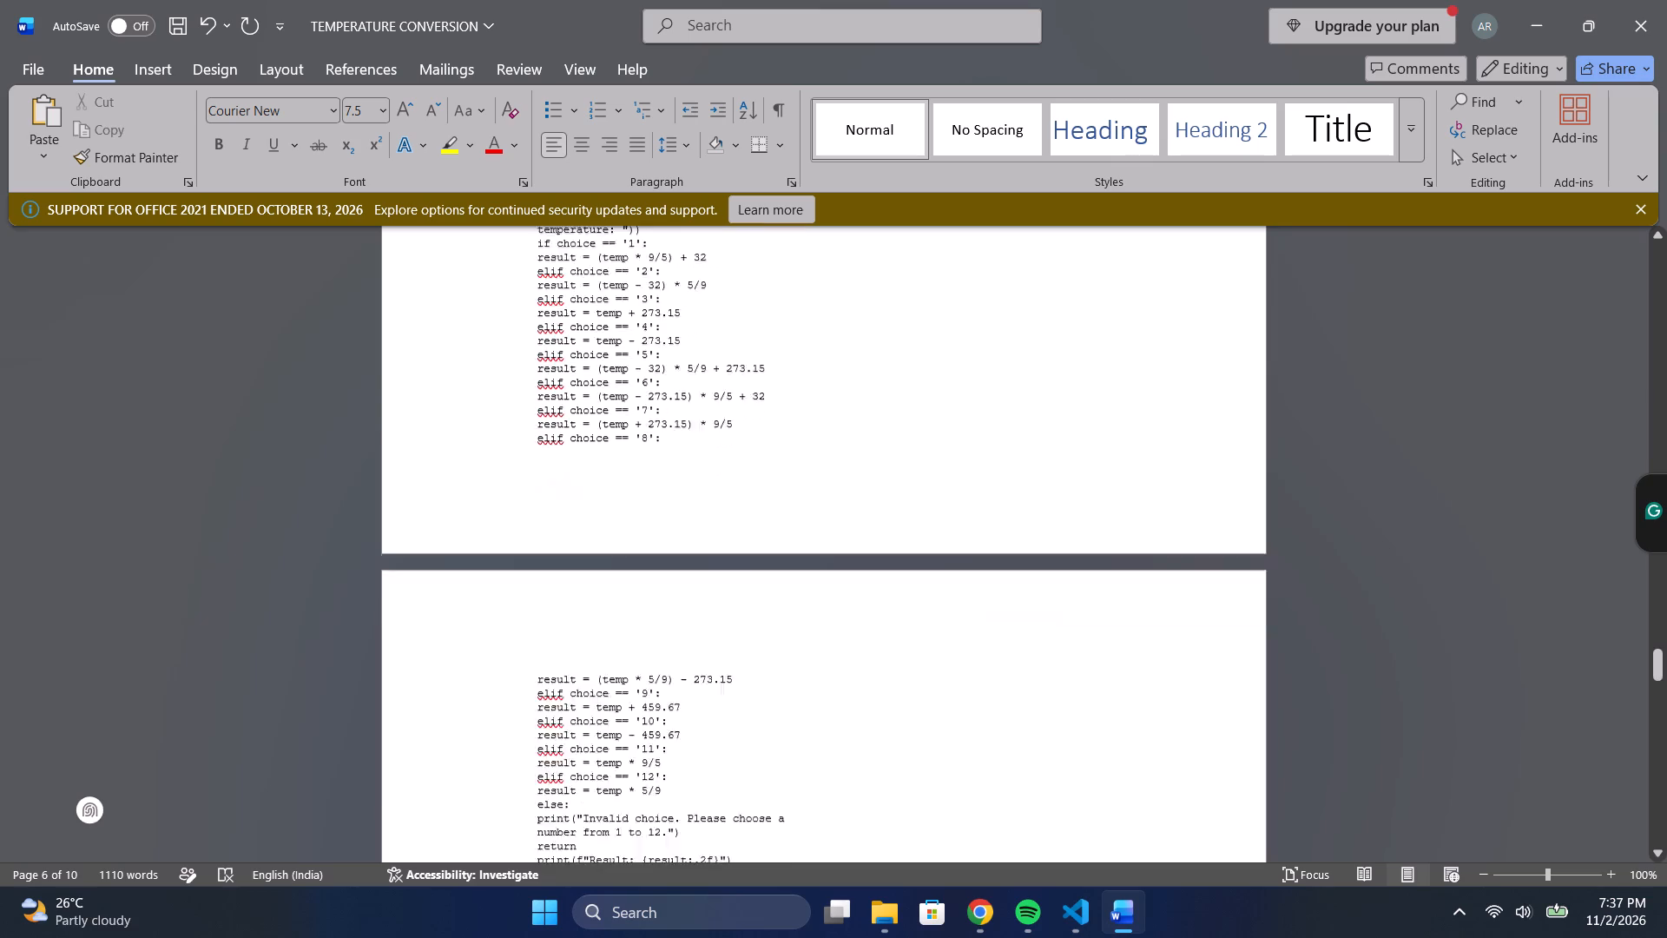
pyautogui.scroll(-12, 702, 635)
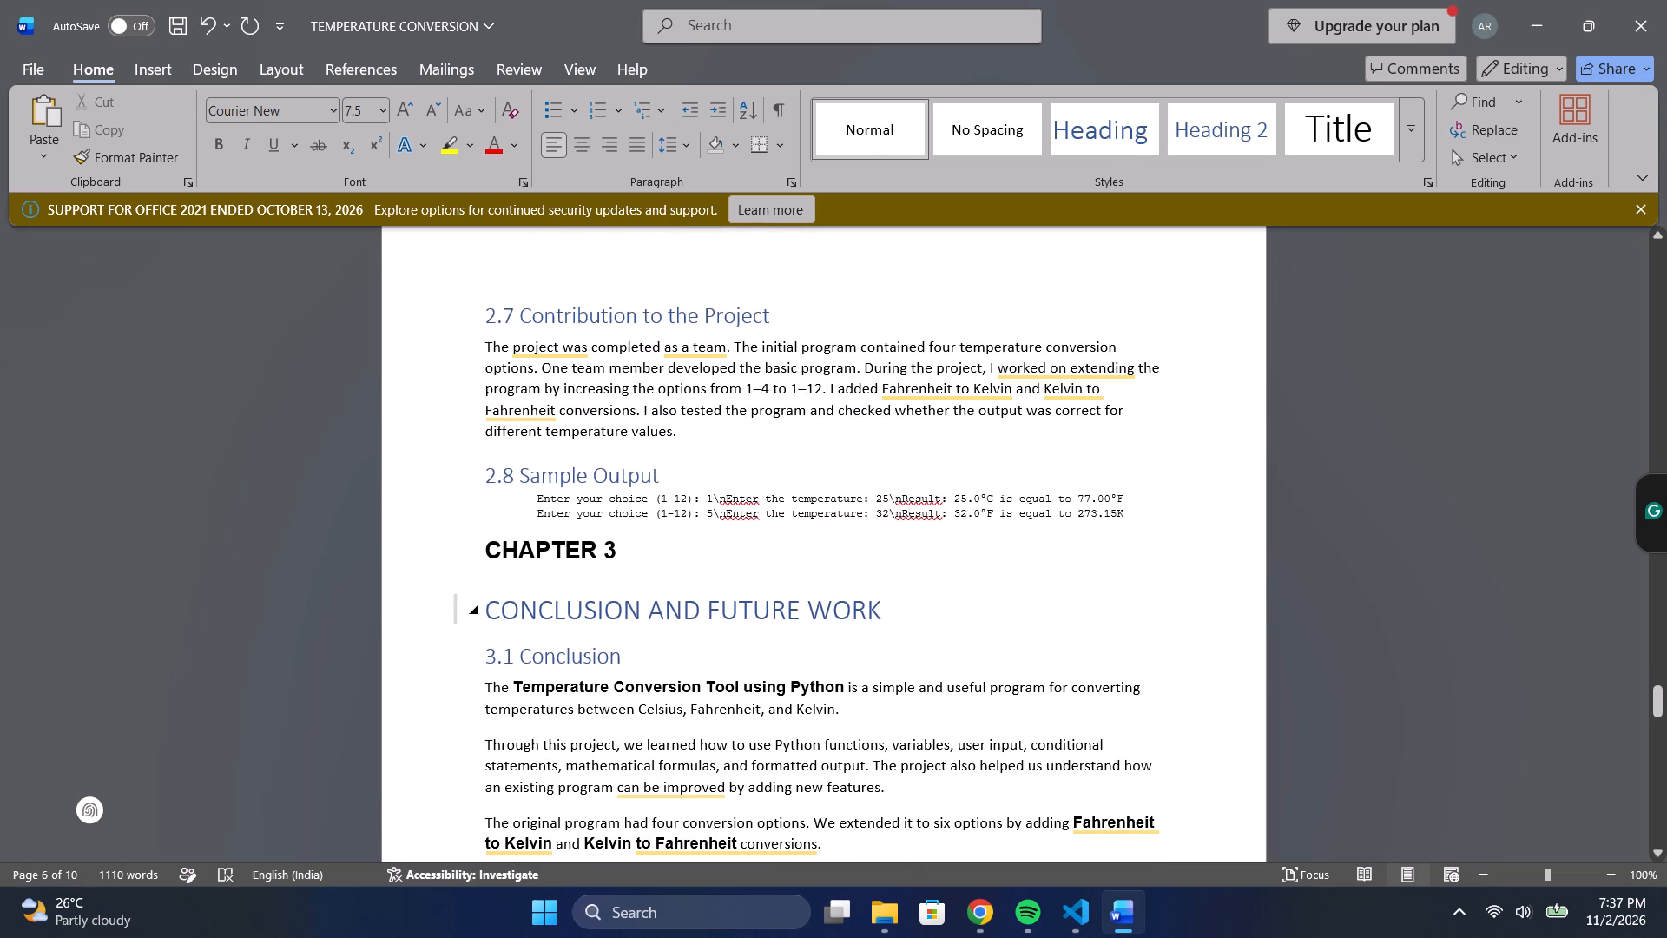
pyautogui.scroll(-4, 831, 589)
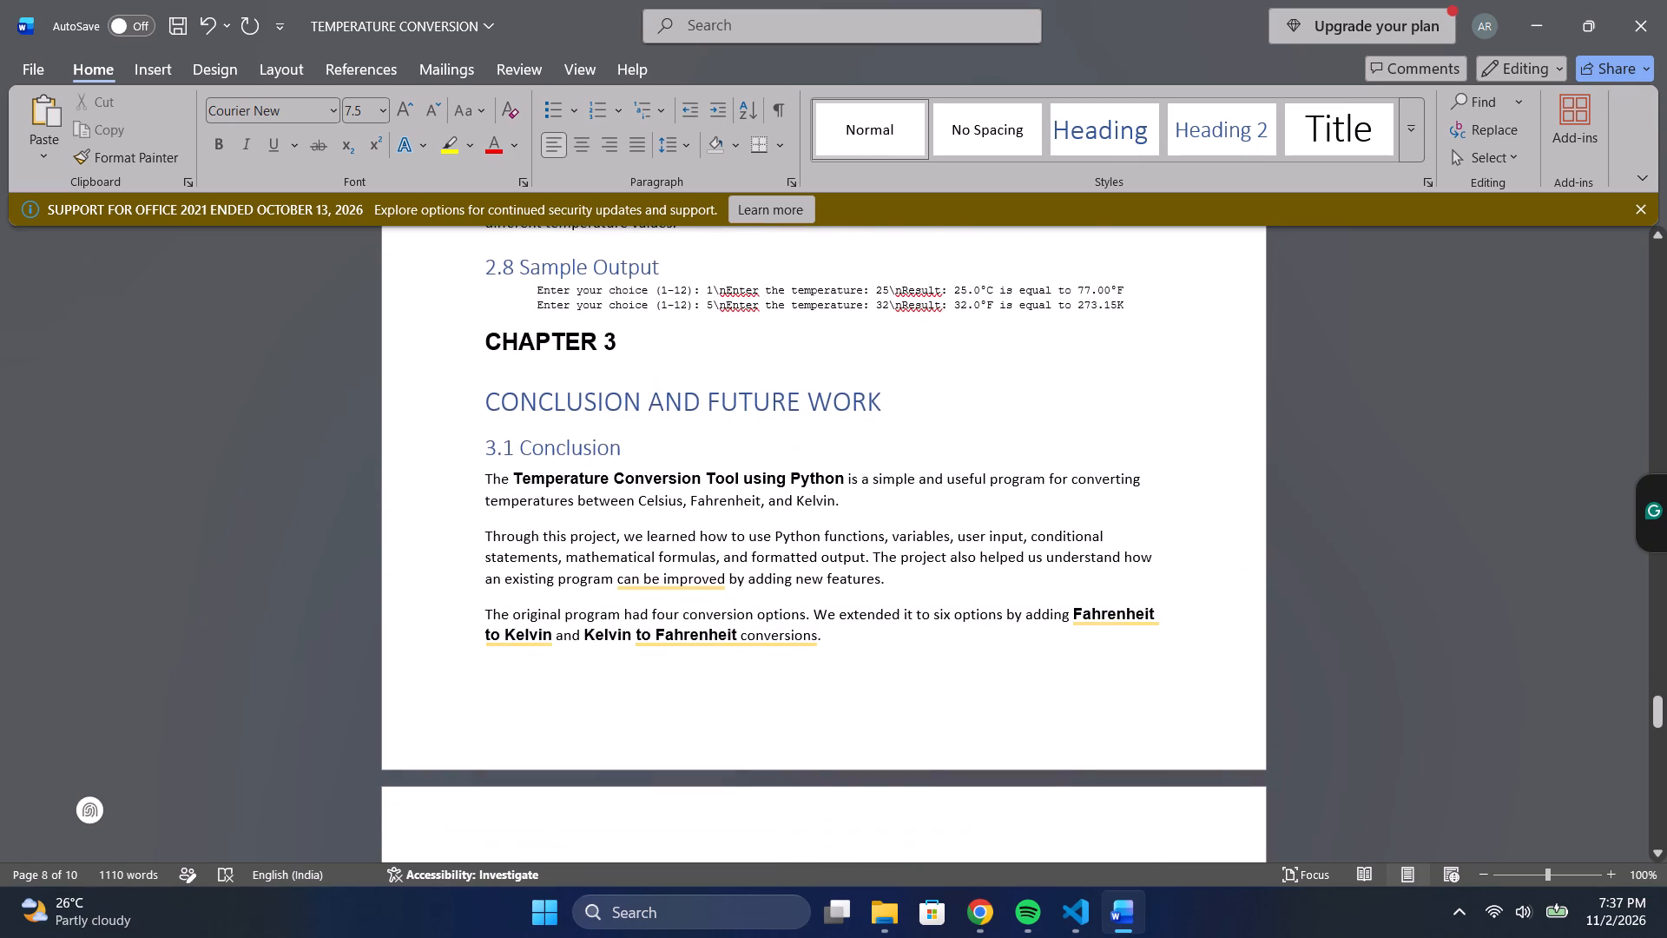
pyautogui.scroll(-5, 831, 589)
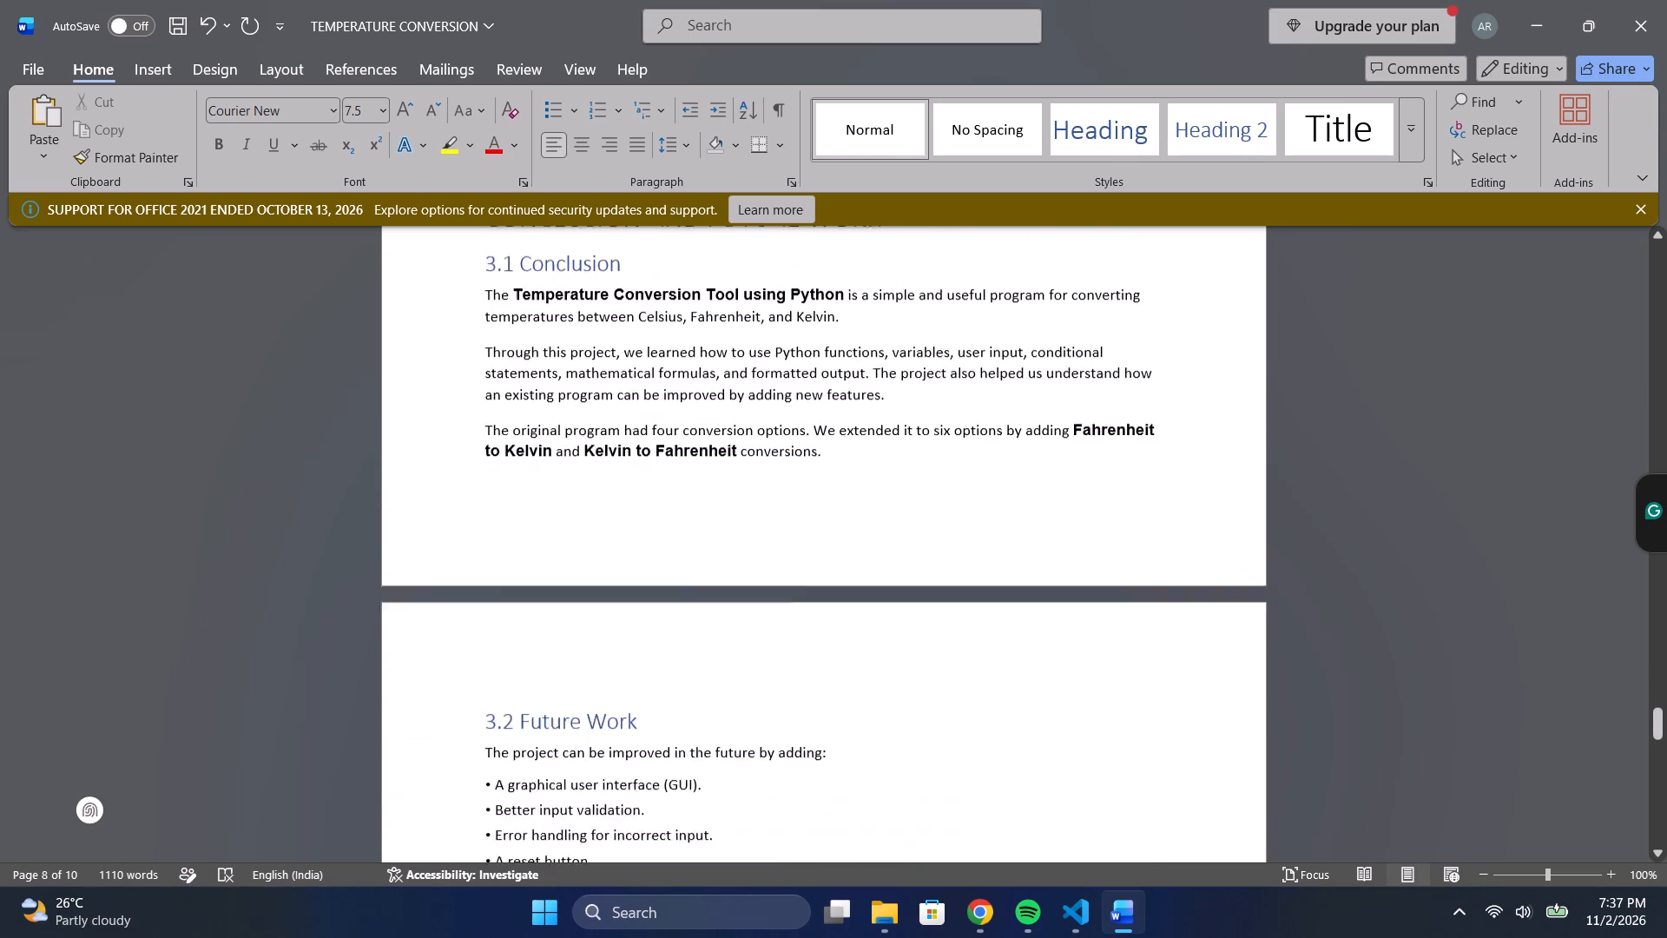
pyautogui.scroll(-4, 831, 589)
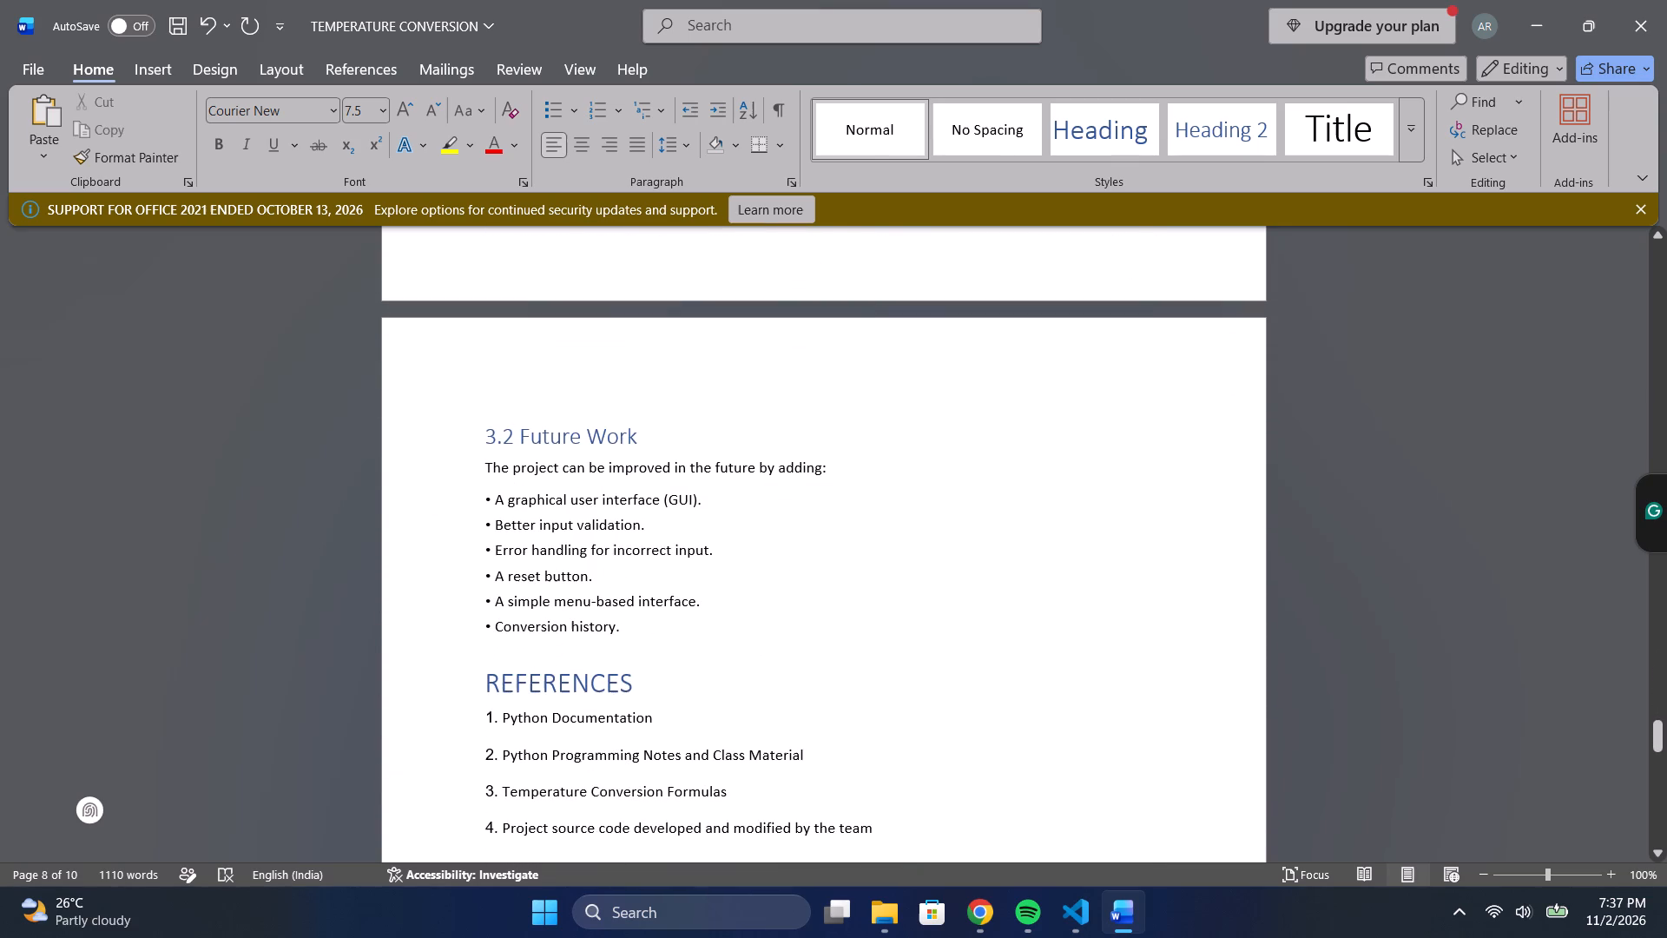
# Review the report from chapter 1 through section 2.7, the sample output and the conclusion for text that does not match the twelve-option program.
pyautogui.scroll(-4, 803, 598)
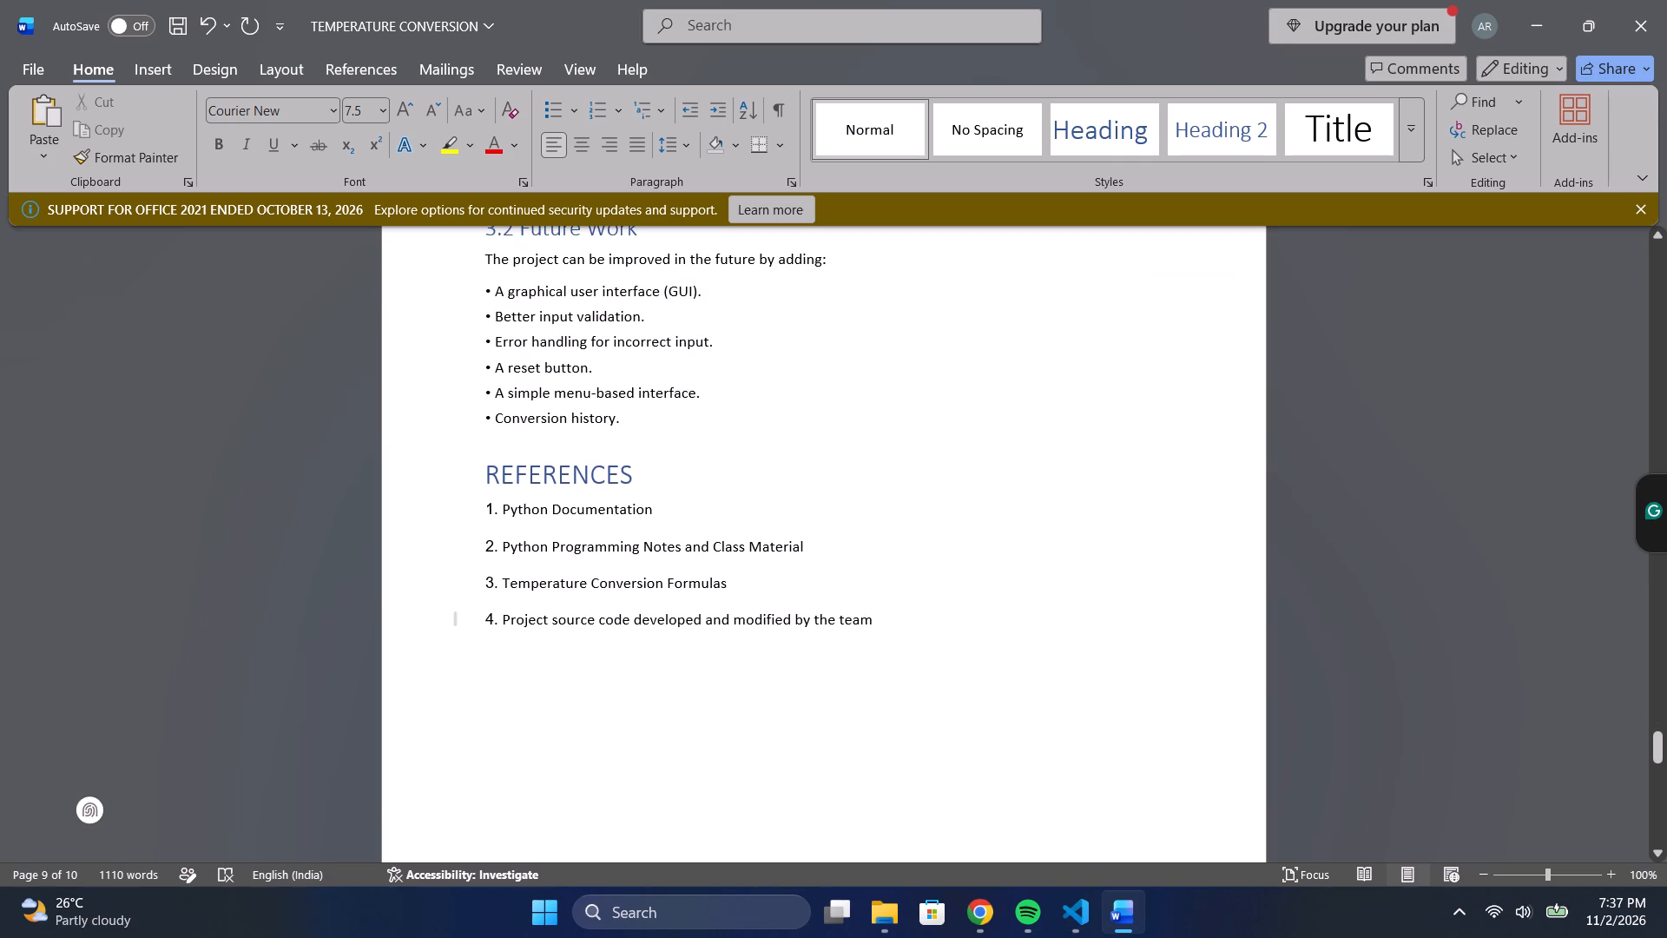
pyautogui.scroll(20, 925, 596)
pyautogui.scroll(3, 925, 596)
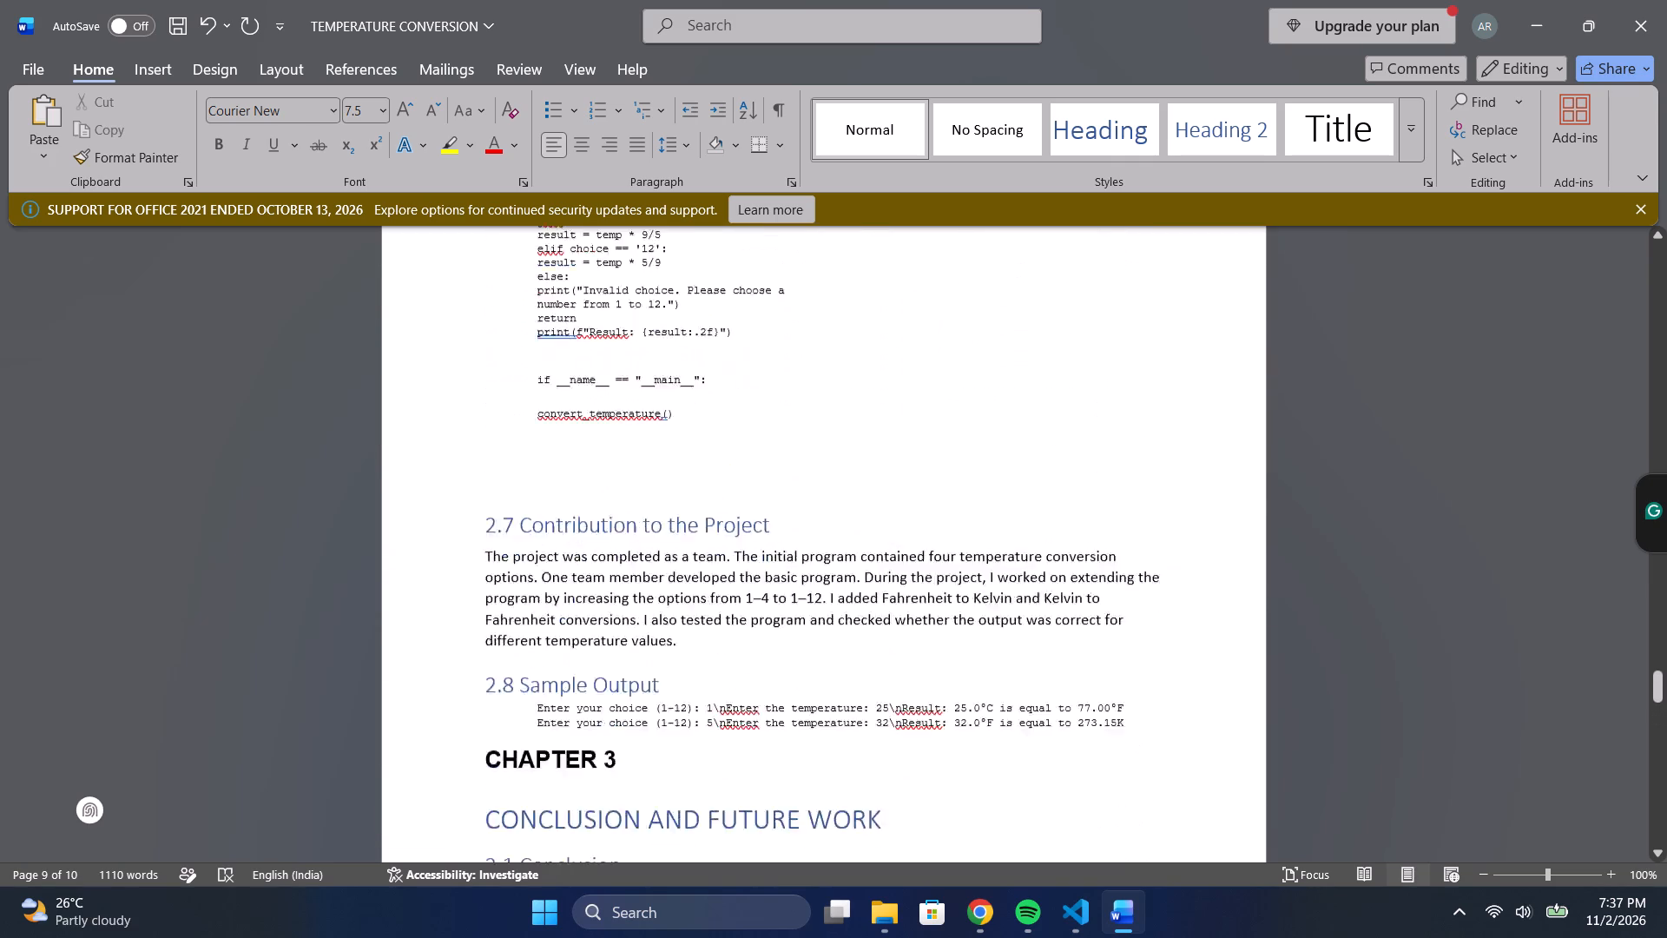
pyautogui.scroll(-1, 925, 596)
pyautogui.scroll(4, 925, 596)
pyautogui.scroll(-1, 925, 596)
pyautogui.scroll(20, 925, 596)
pyautogui.scroll(4, 925, 596)
pyautogui.scroll(-1, 925, 596)
pyautogui.scroll(5, 925, 596)
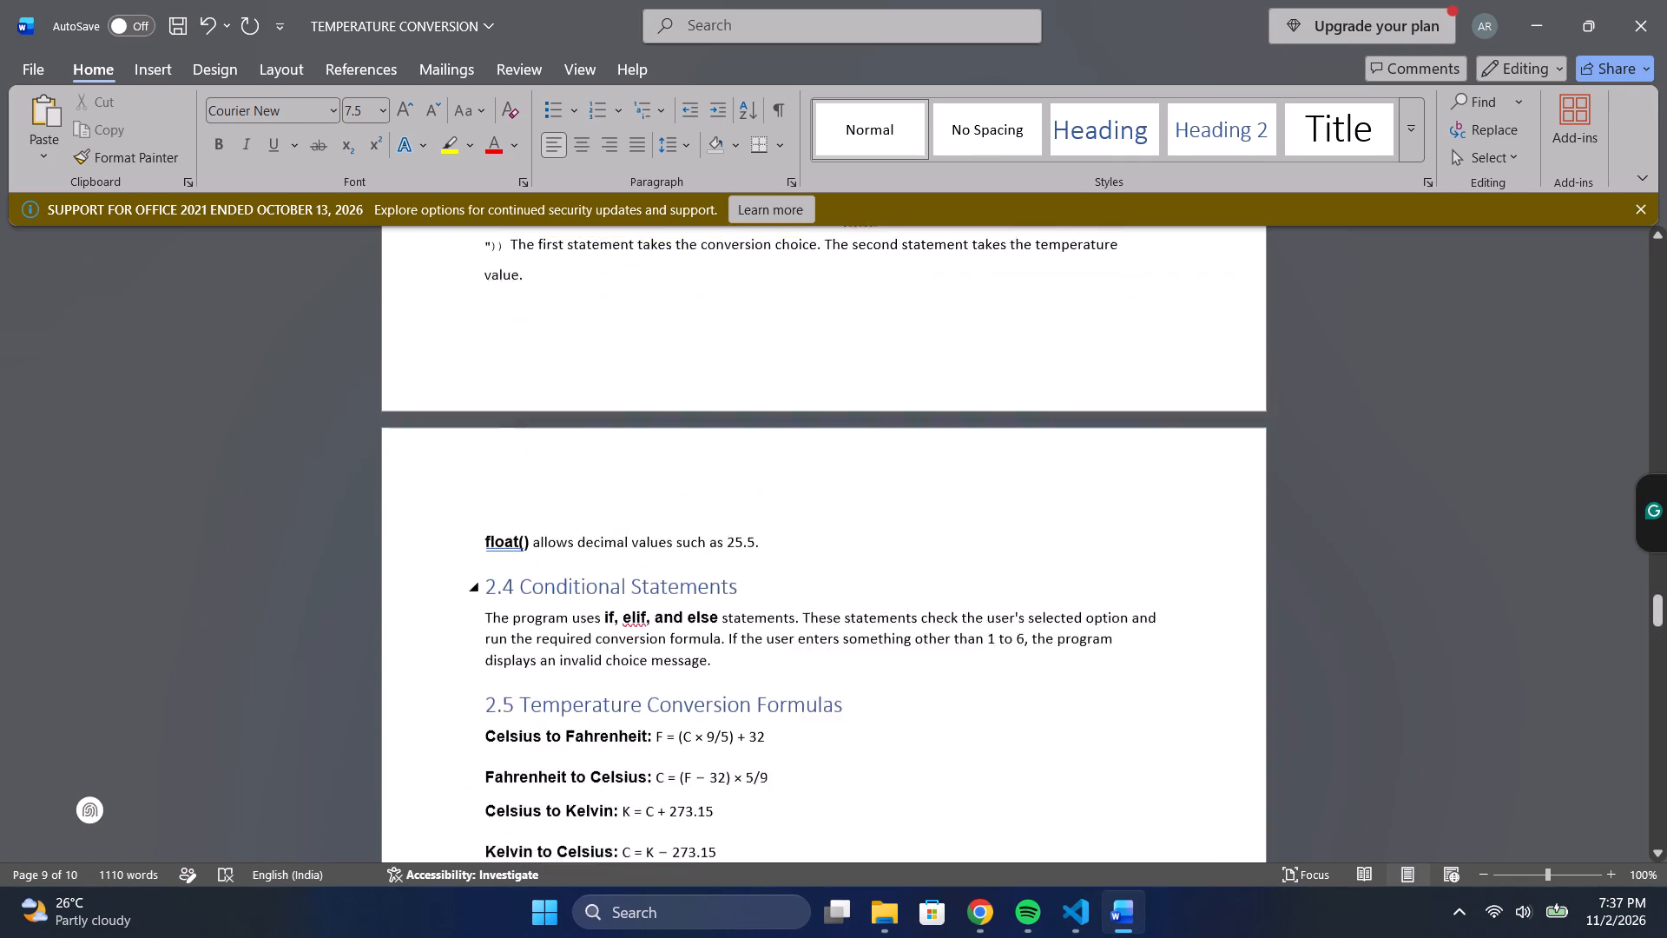
pyautogui.scroll(20, 925, 596)
pyautogui.scroll(1, 925, 596)
pyautogui.scroll(-1, 925, 596)
pyautogui.scroll(10, 925, 596)
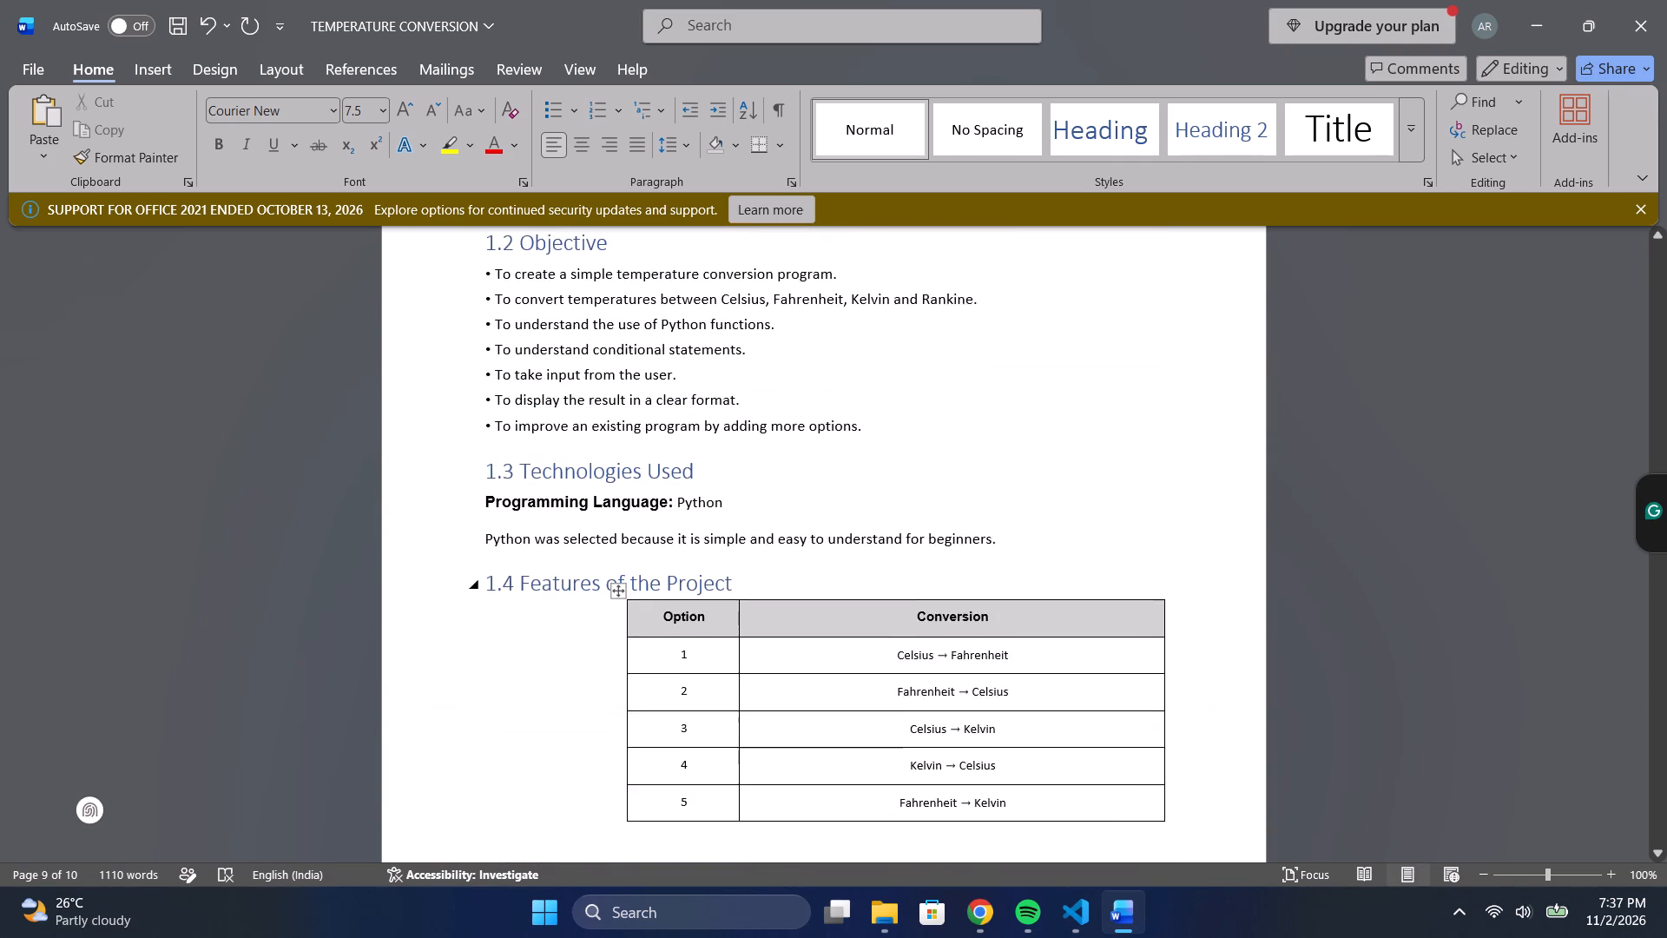
pyautogui.scroll(2, 925, 596)
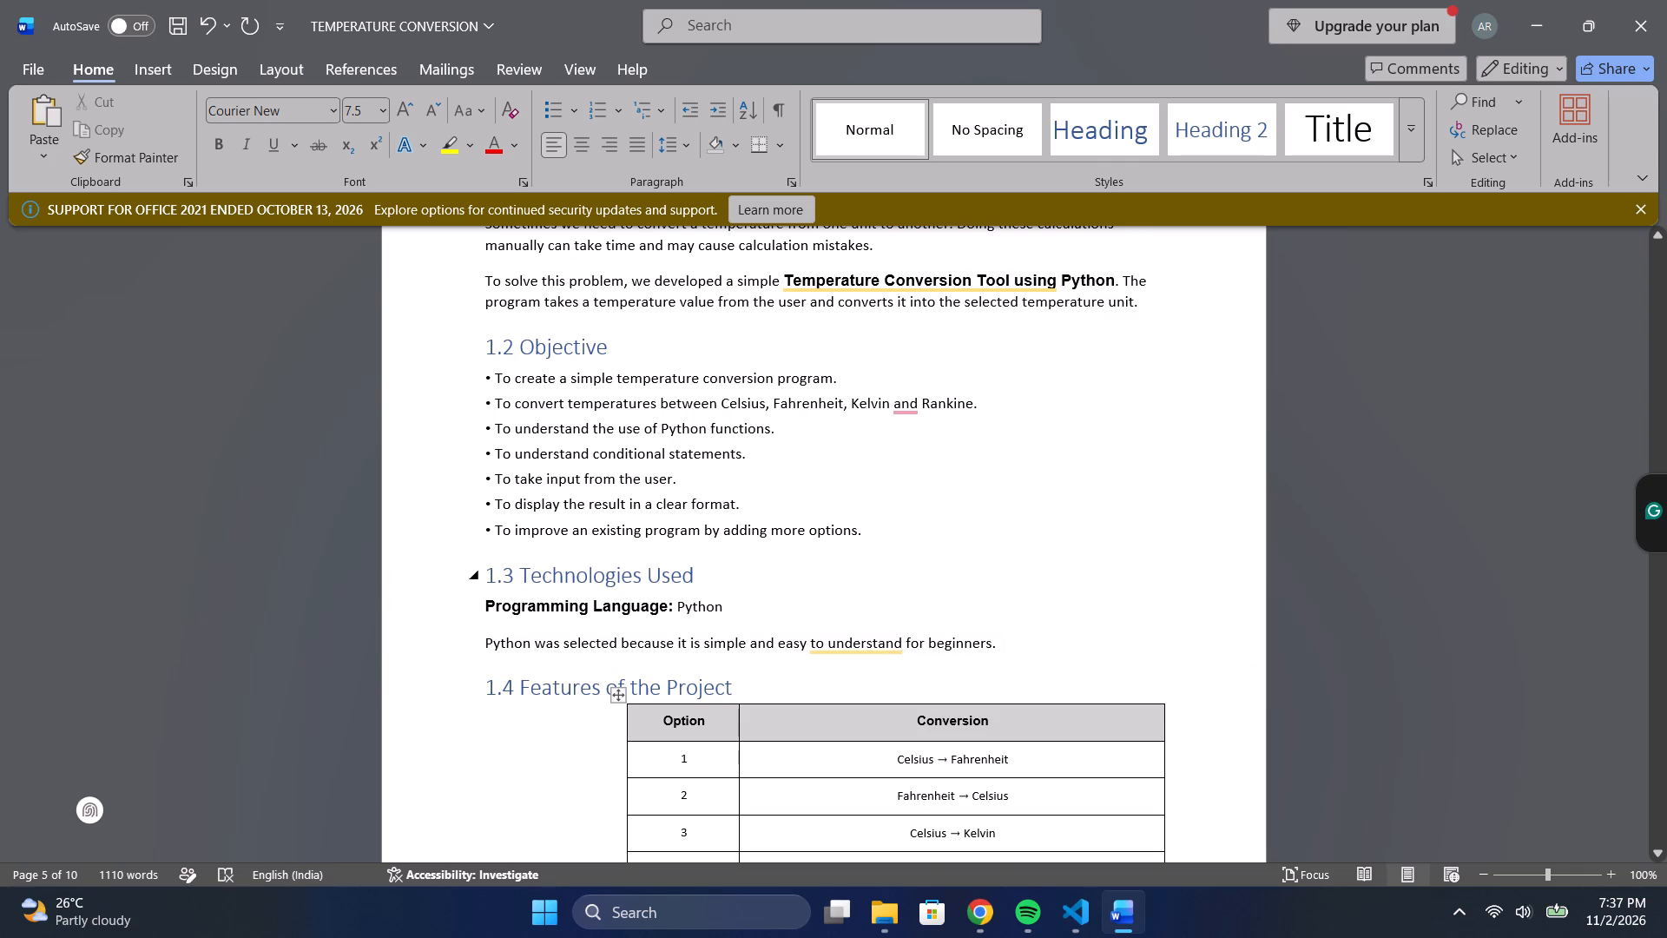
pyautogui.scroll(5, 917, 576)
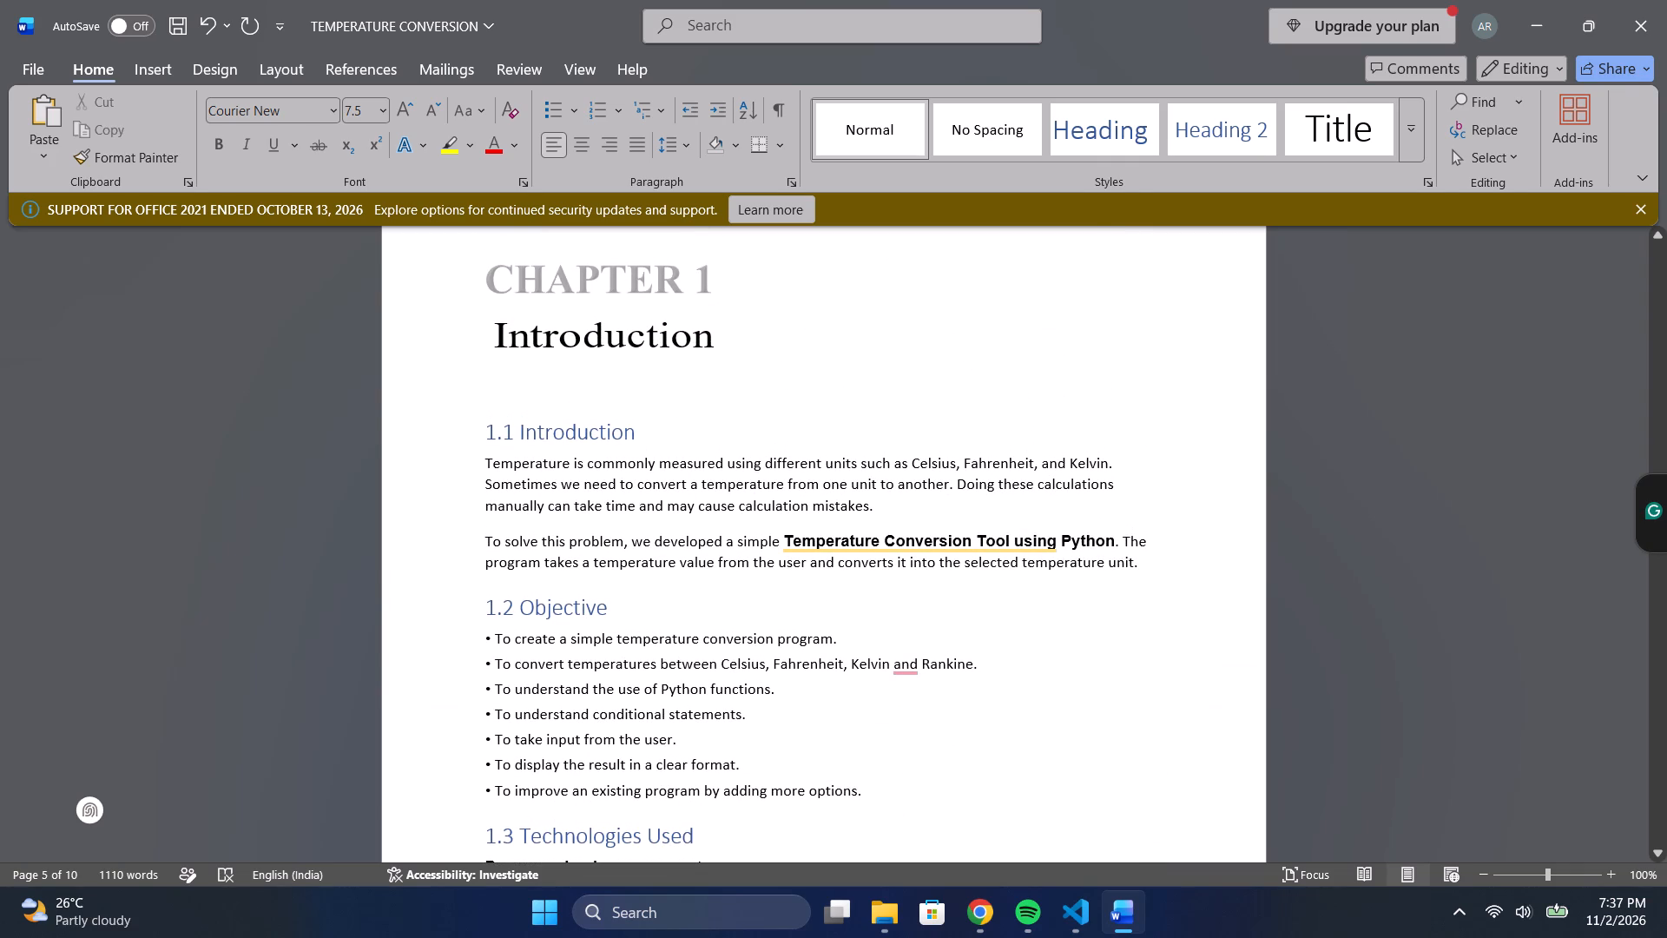
pyautogui.scroll(-15, 917, 576)
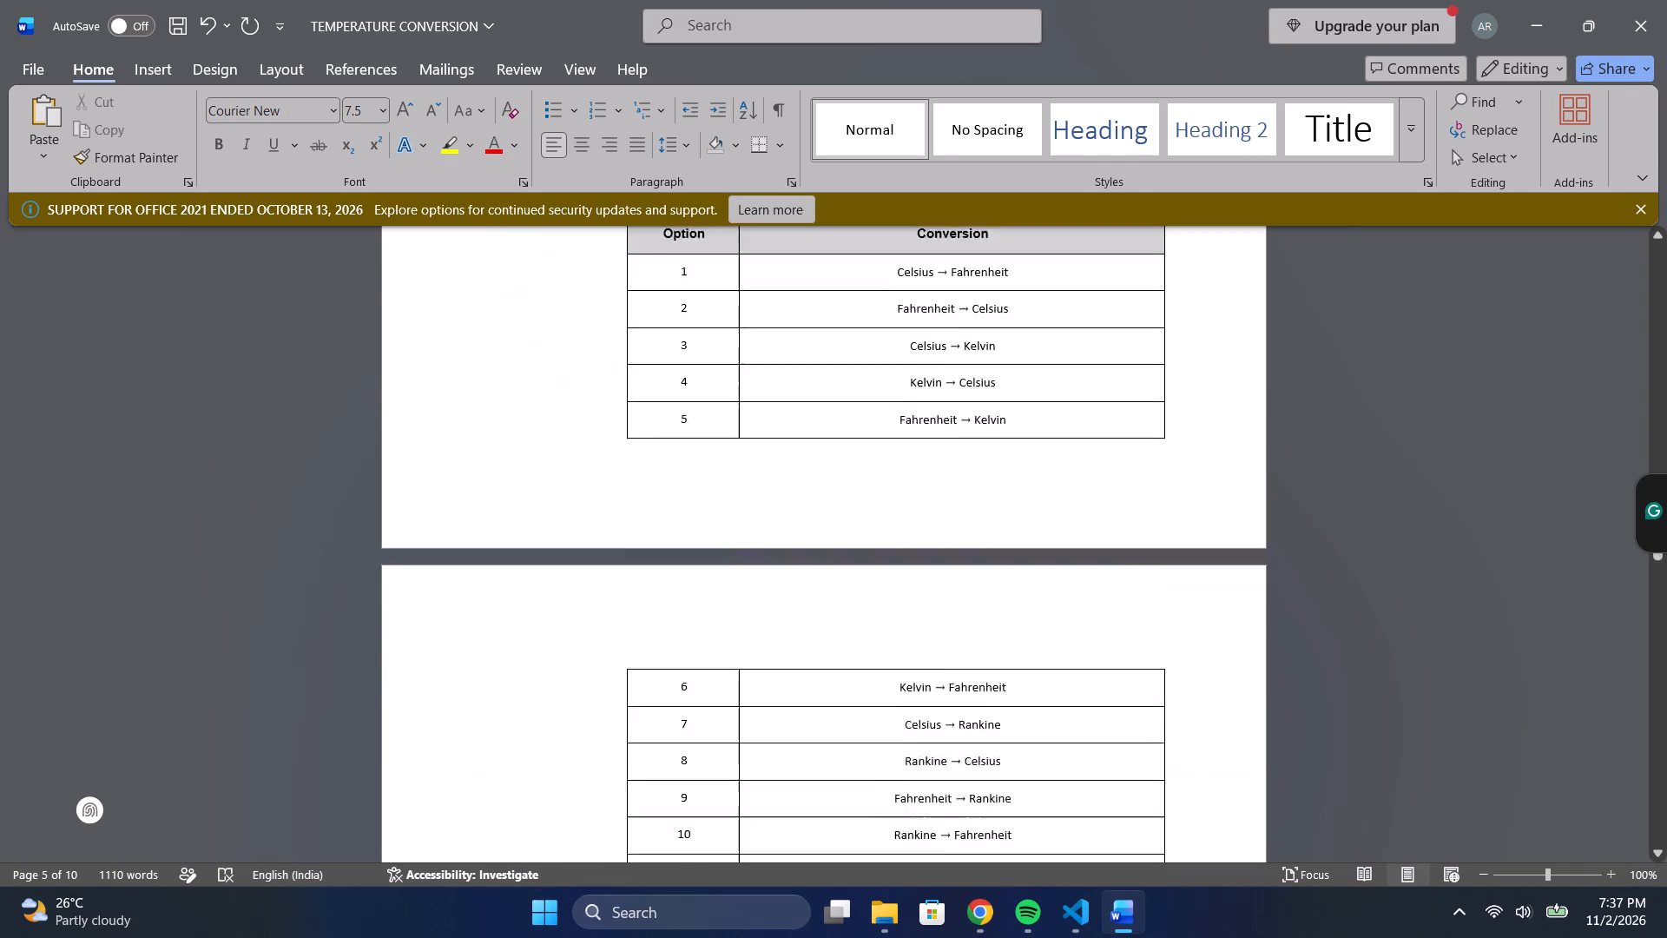
pyautogui.scroll(-15, 917, 576)
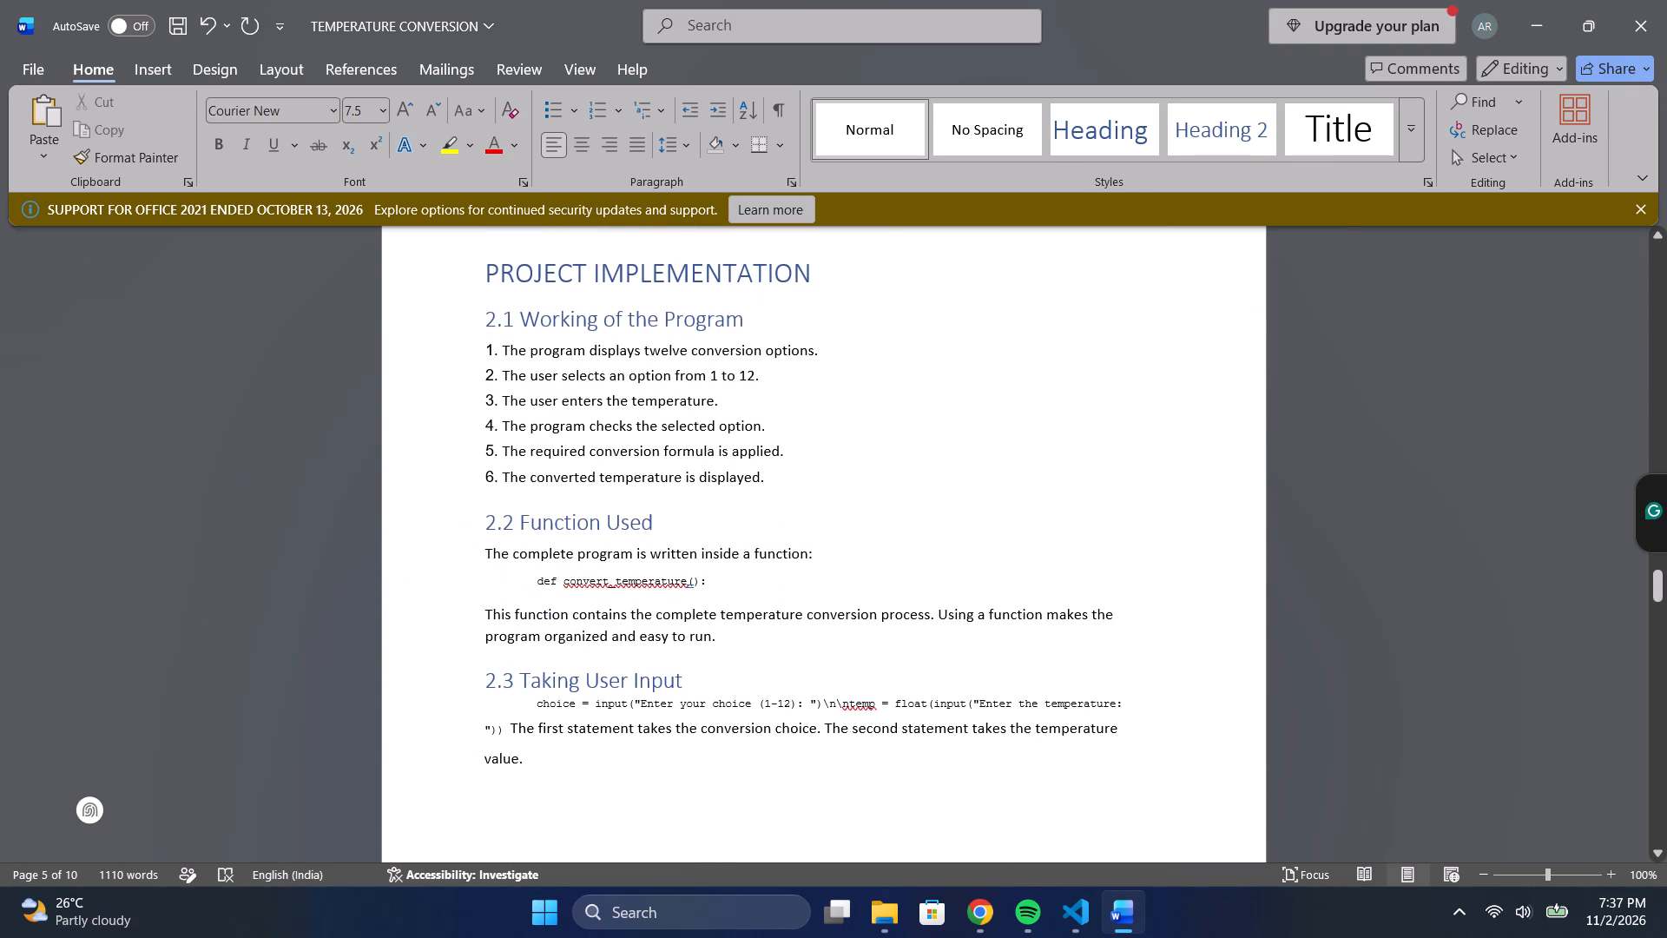
pyautogui.scroll(-13, 914, 578)
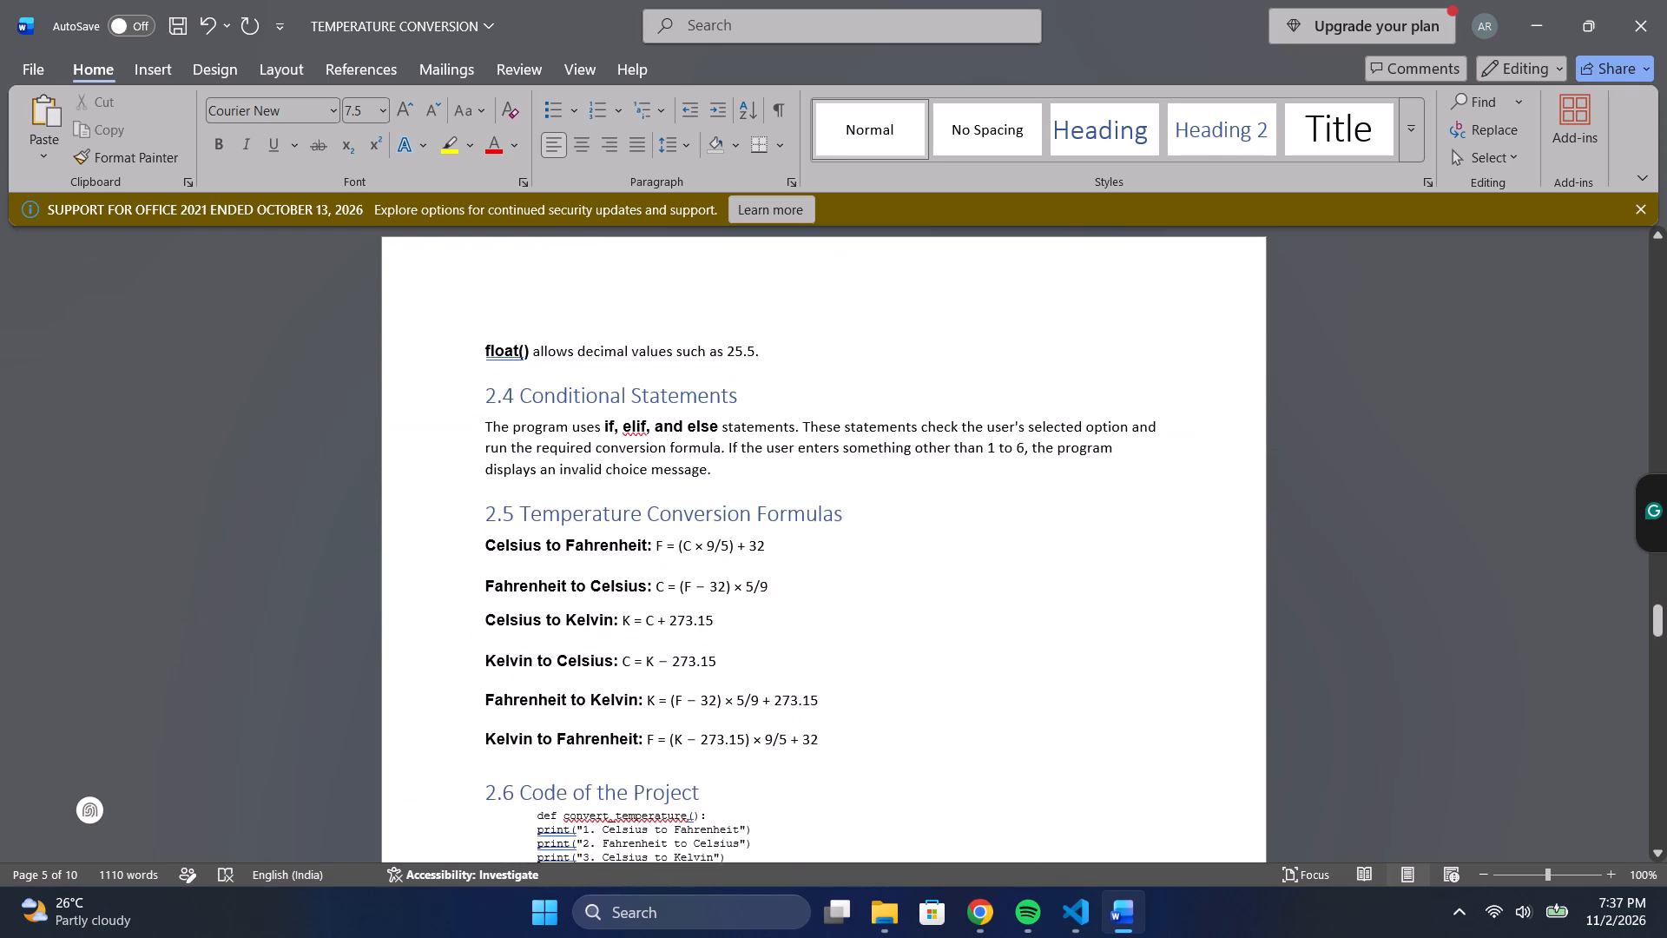
pyautogui.scroll(-18, 914, 578)
pyautogui.scroll(-6, 914, 578)
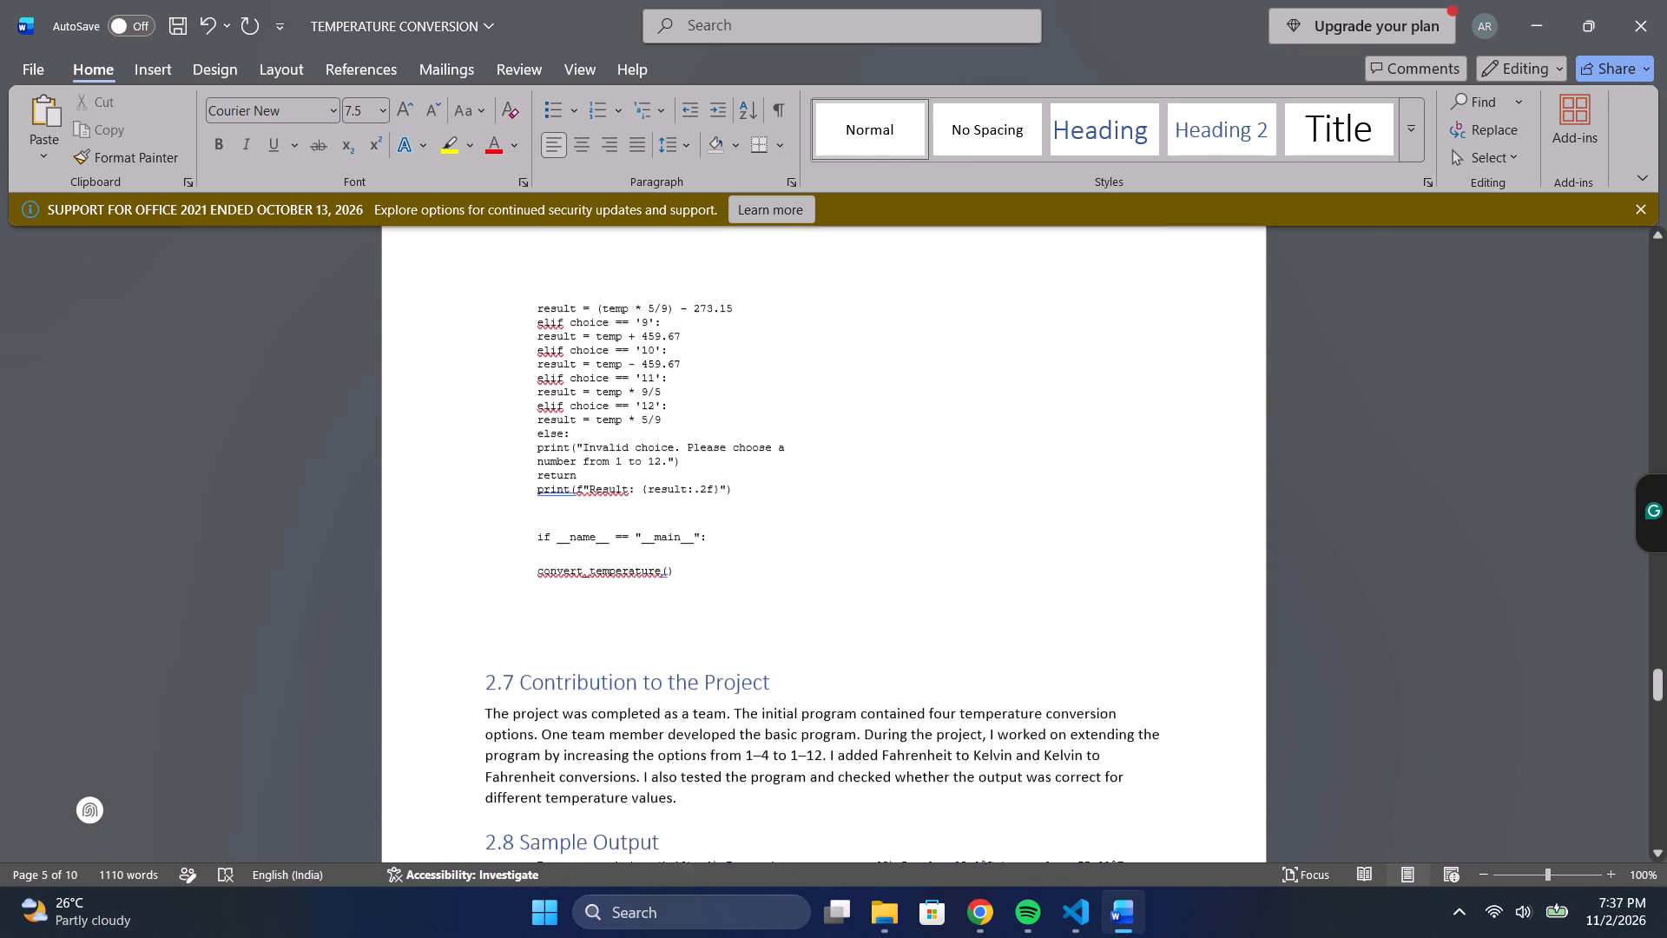
pyautogui.scroll(-6, 914, 578)
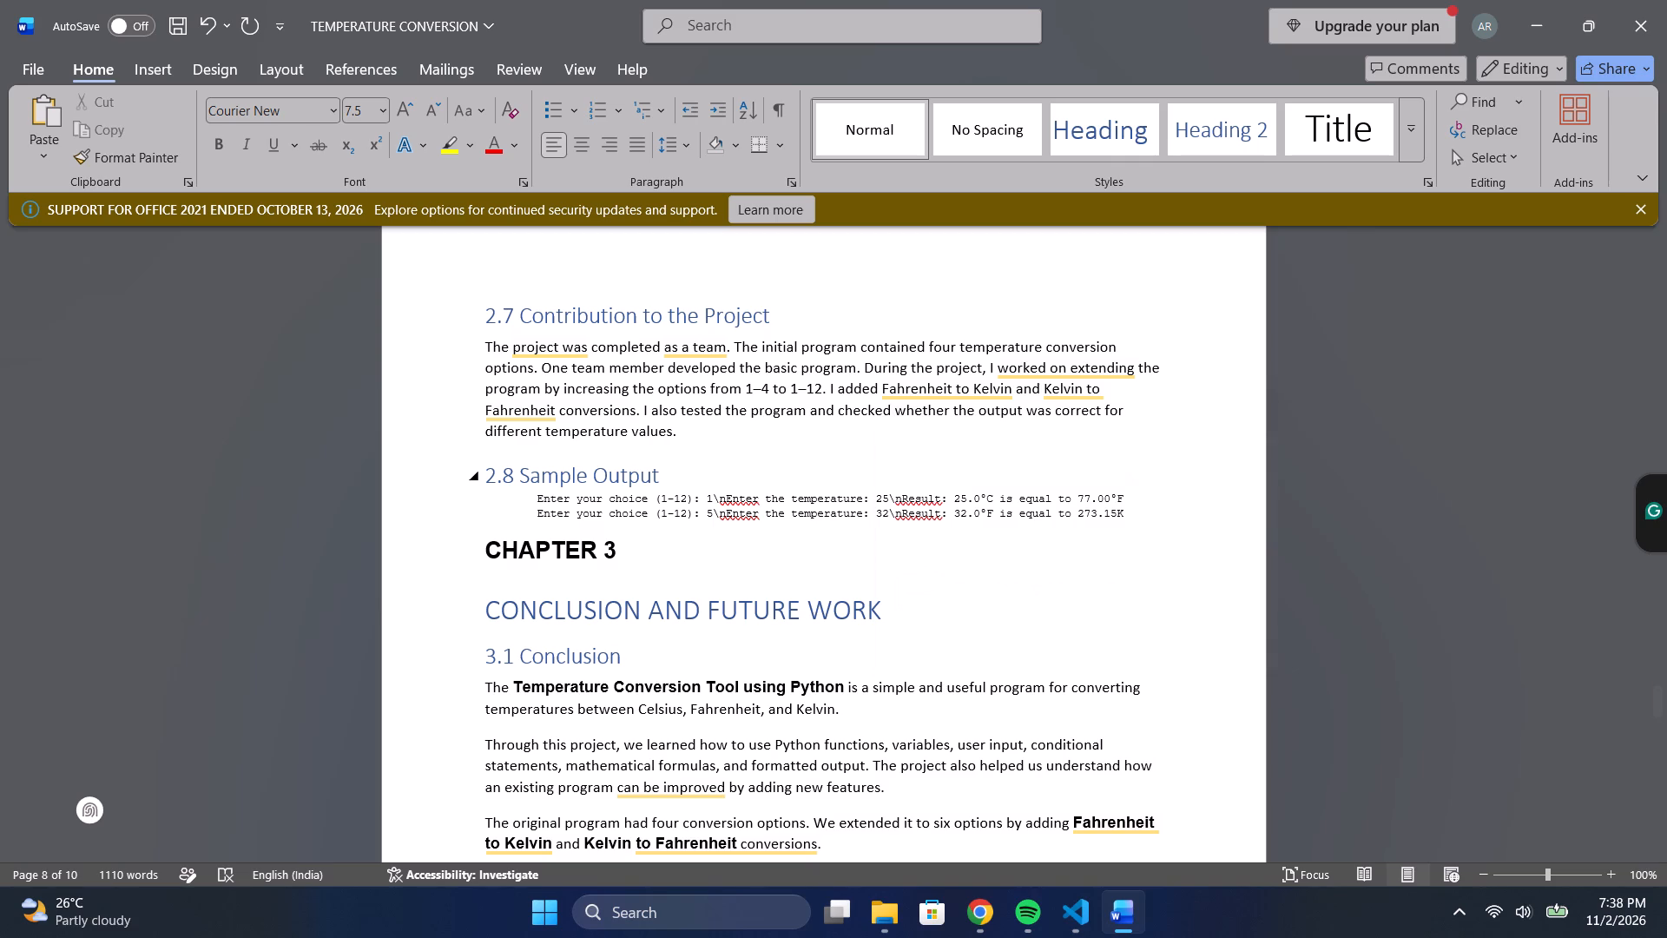
# Switch to Visual Studio Code and examine the menu options and conversion branches in 2nd.py.
pyautogui.click(1083, 896)
pyautogui.scroll(3, 451, 448)
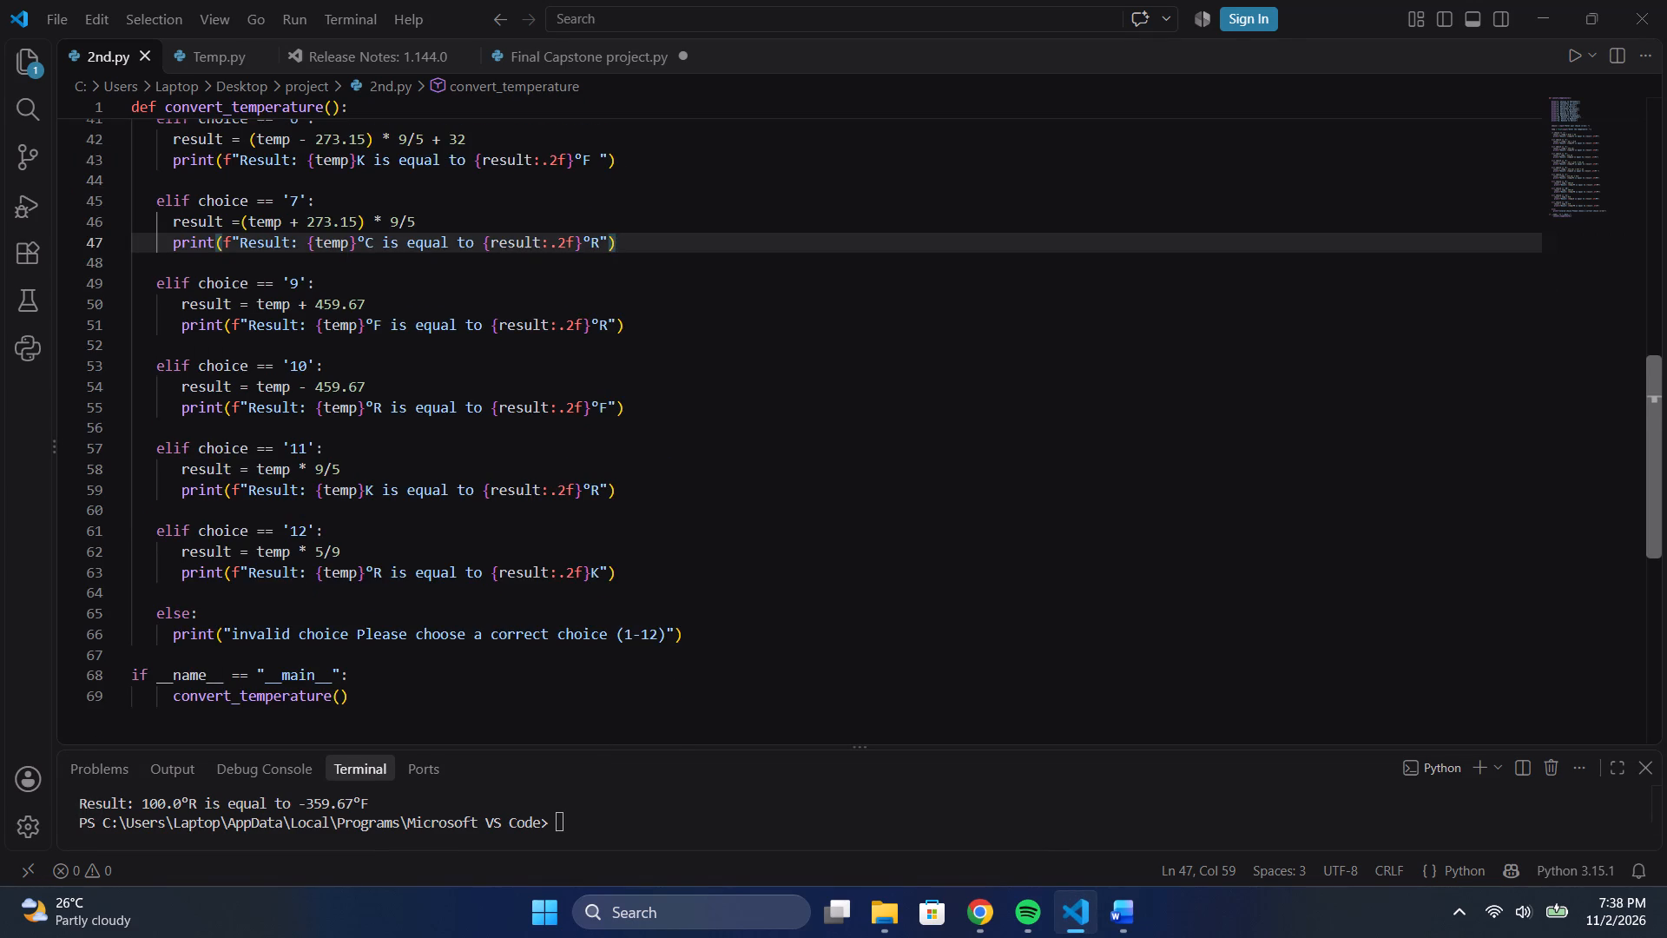
pyautogui.scroll(19, 449, 447)
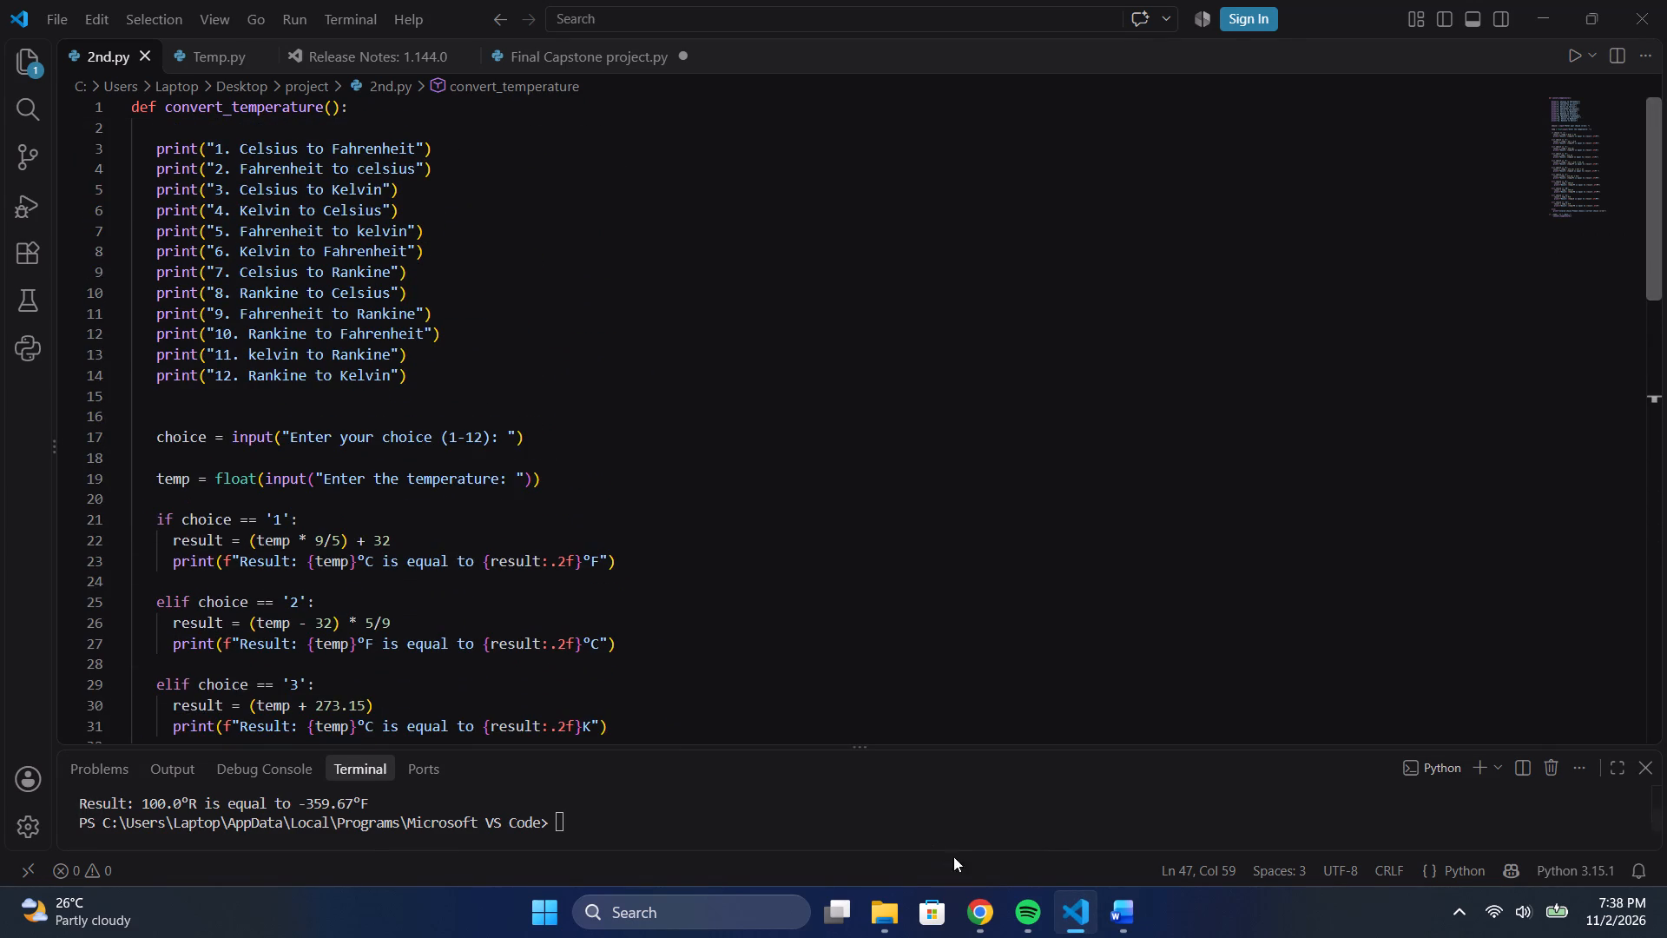
# Back in the Word report, delete the sentence about adding Fahrenheit to Kelvin and Kelvin to Fahrenheit conversions from section 2.7.
pyautogui.click(1104, 906)
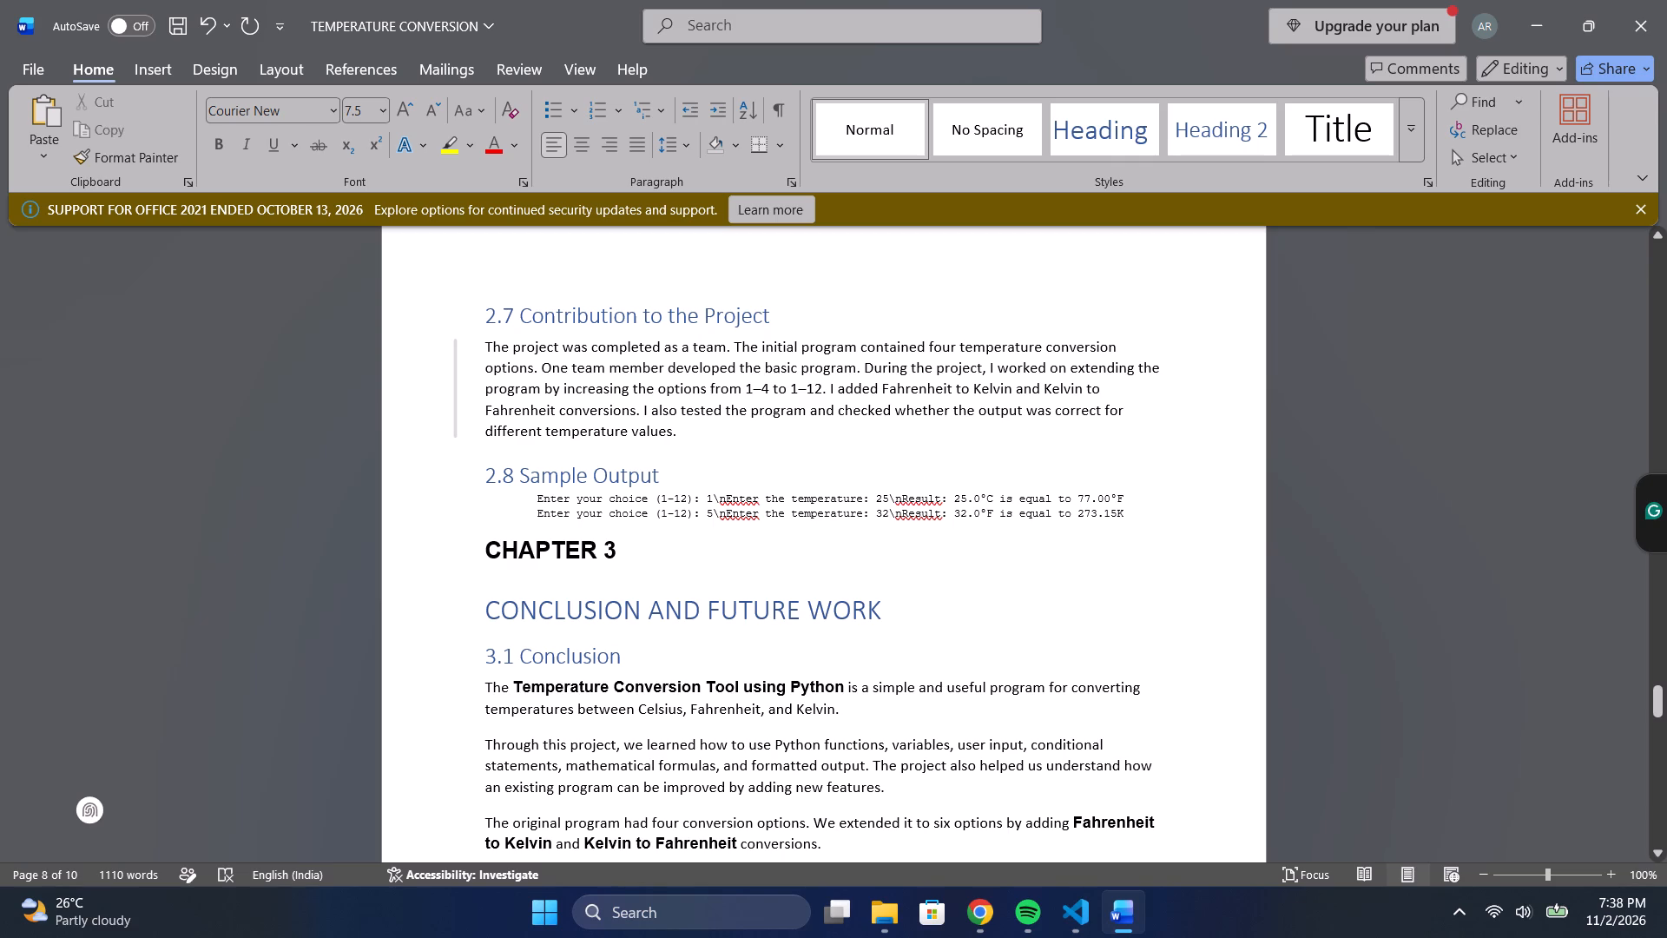
pyautogui.moveTo(827, 384); pyautogui.dragTo(1086, 384)
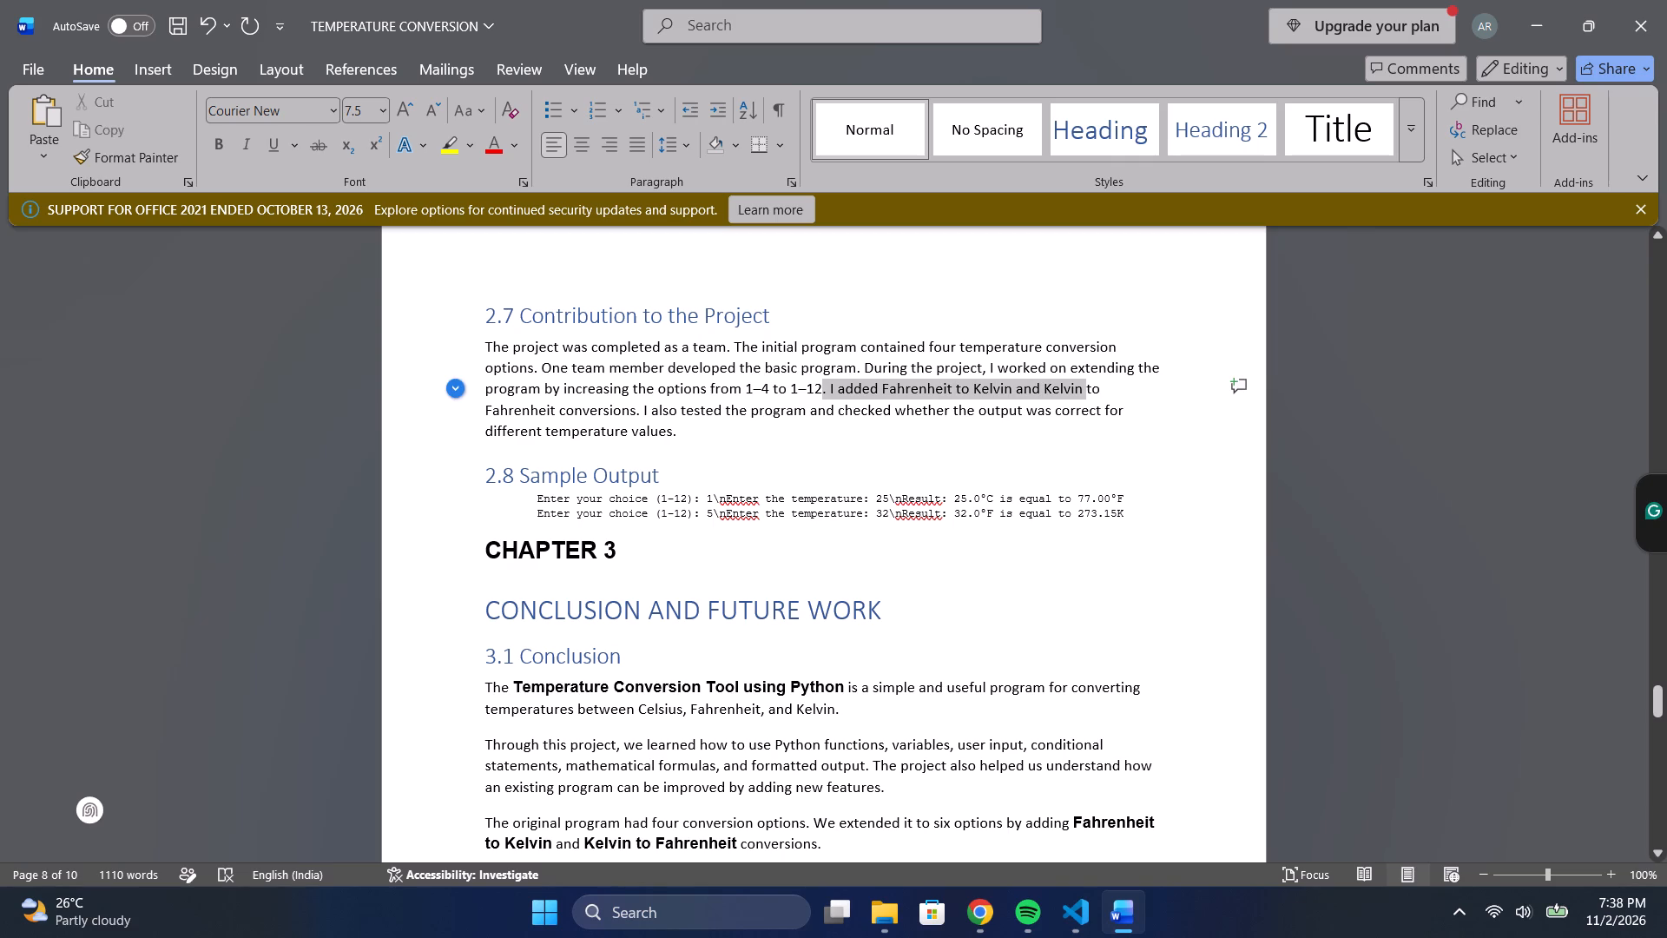
pyautogui.moveTo(1086, 384); pyautogui.dragTo(1099, 387)
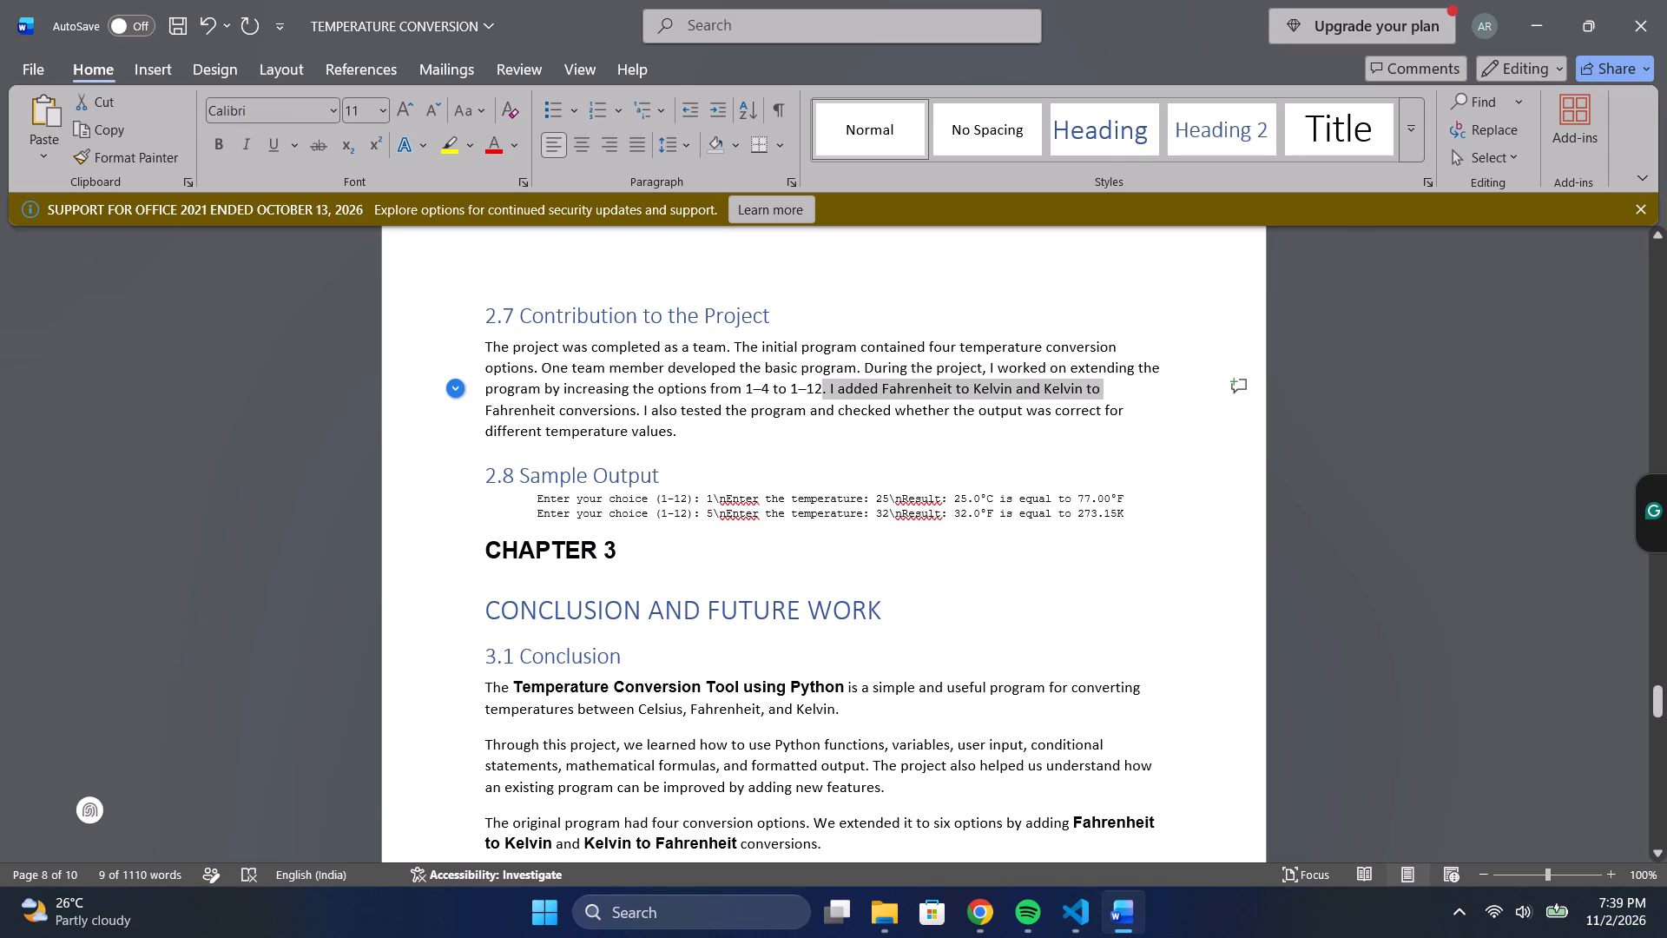
pyautogui.click(641, 402)
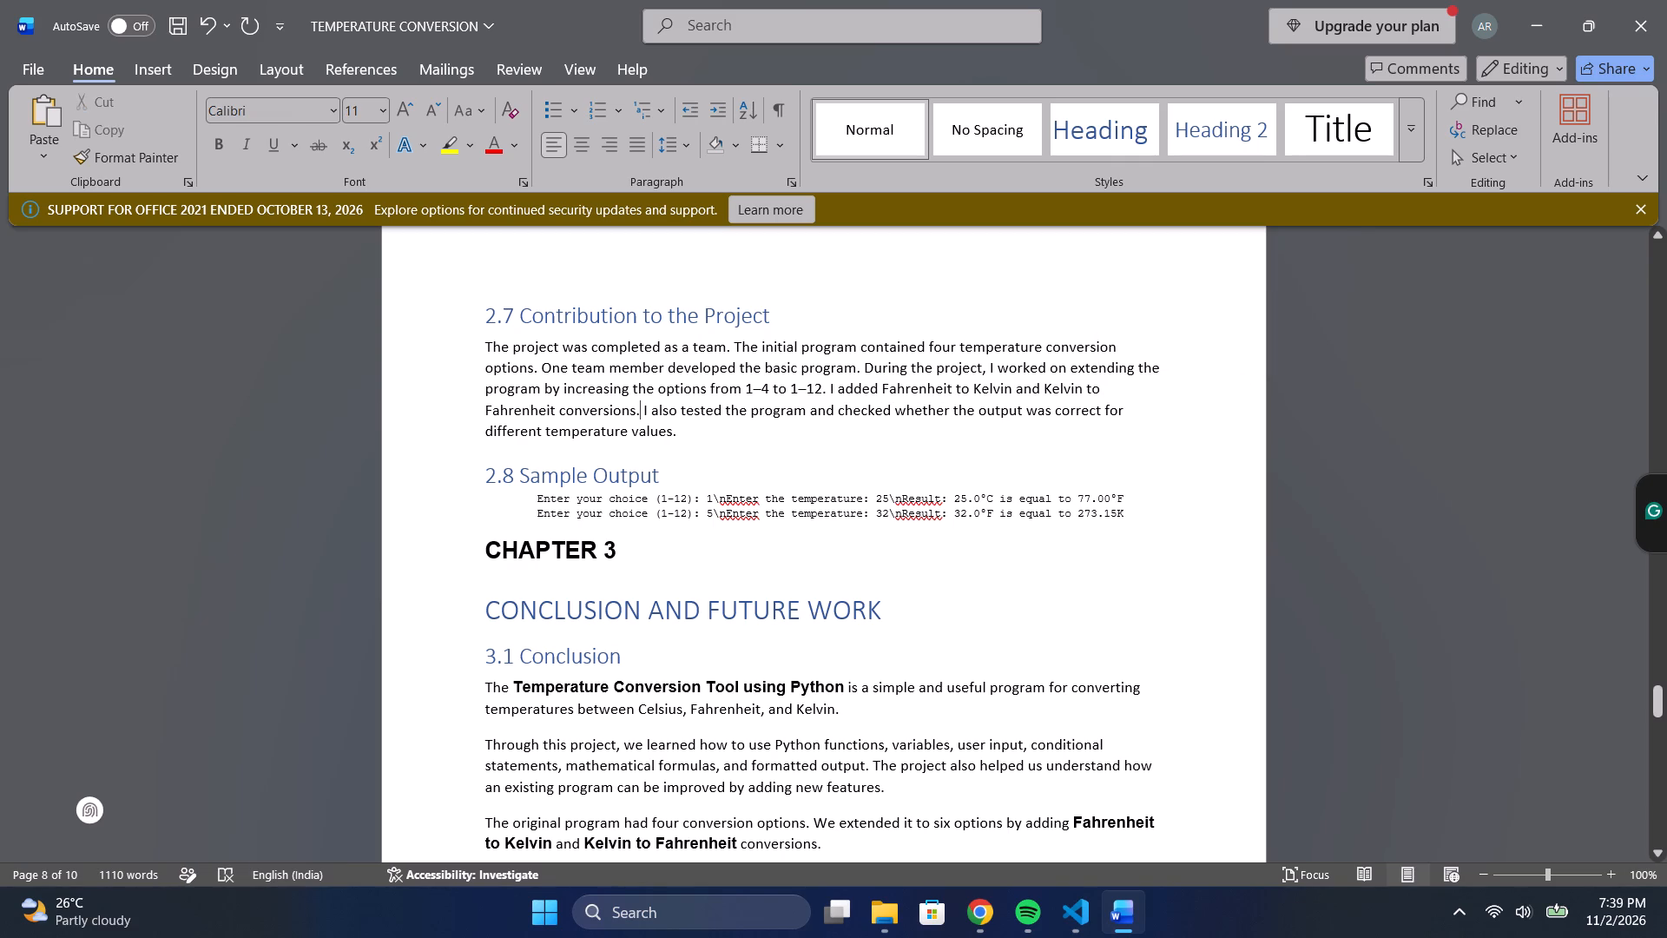
pyautogui.press('BackSpace')
pyautogui.press('BackSpace')
pyautogui.press('BackSpace')
pyautogui.press('BackSpace')
pyautogui.press('BackSpace')
pyautogui.press('BackSpace')
pyautogui.press('BackSpace')
pyautogui.press('BackSpace')
pyautogui.press('BackSpace')
pyautogui.press('BackSpace')
pyautogui.press('BackSpace')
pyautogui.press('BackSpace')
pyautogui.press('BackSpace')
pyautogui.press('BackSpace')
pyautogui.press('BackSpace')
pyautogui.press('BackSpace')
pyautogui.press('BackSpace')
pyautogui.press('BackSpace')
pyautogui.press('BackSpace')
pyautogui.press('BackSpace')
pyautogui.press('BackSpace')
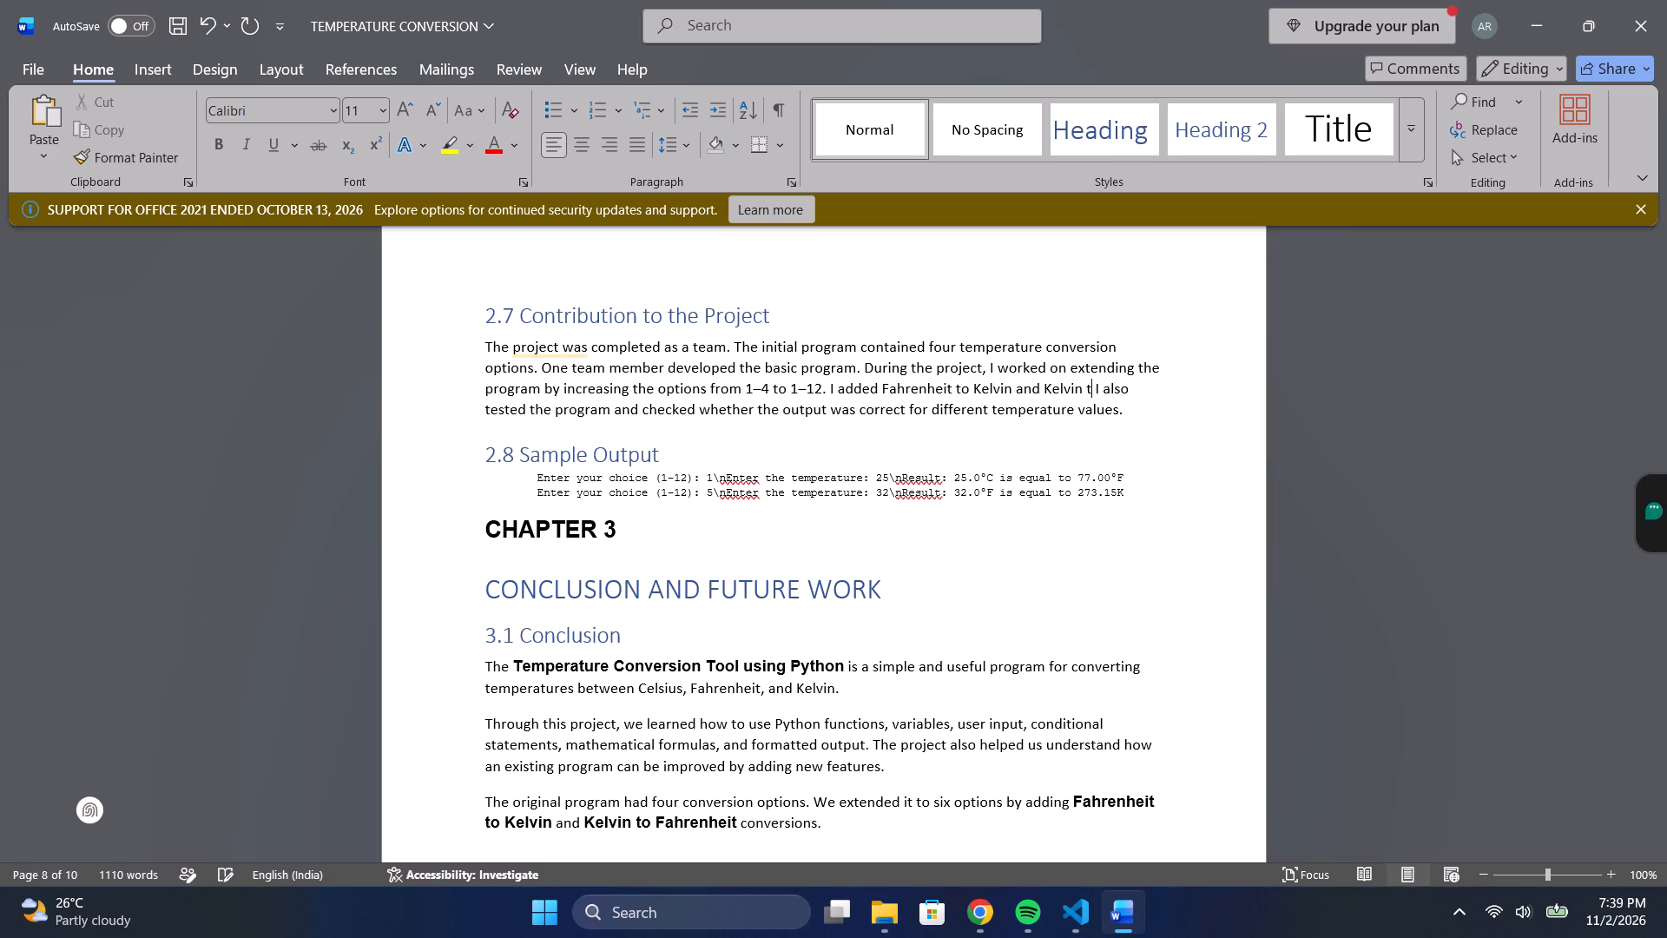
pyautogui.press('BackSpace')
pyautogui.press('BackSpace')
pyautogui.press('BackSpace')
pyautogui.press('BackSpace')
pyautogui.press('BackSpace')
pyautogui.press('BackSpace')
pyautogui.press('BackSpace')
pyautogui.press('BackSpace')
pyautogui.press('BackSpace')
pyautogui.press('BackSpace')
pyautogui.press('BackSpace')
pyautogui.press('BackSpace')
pyautogui.press('BackSpace')
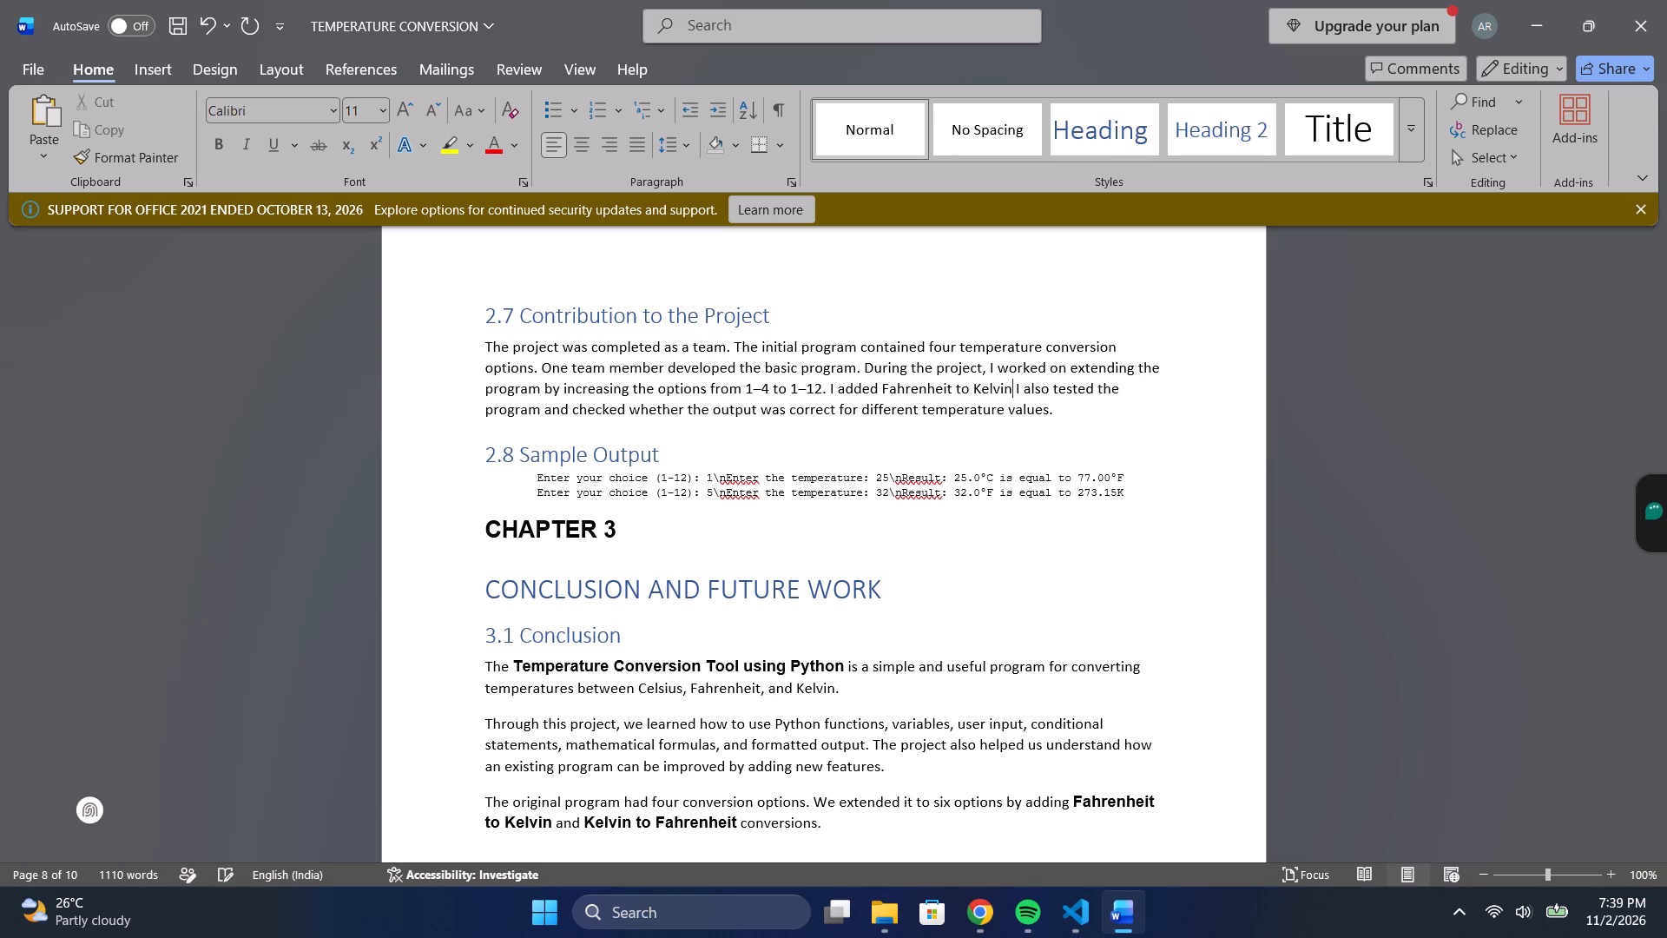
pyautogui.press('BackSpace')
pyautogui.press('BackSpace')
pyautogui.press('BackSpace')
pyautogui.press('BackSpace')
pyautogui.press('BackSpace')
pyautogui.press('BackSpace')
pyautogui.press('BackSpace')
pyautogui.press('BackSpace')
pyautogui.press('BackSpace')
pyautogui.press('BackSpace')
pyautogui.press('BackSpace')
pyautogui.press('BackSpace')
pyautogui.press('BackSpace')
pyautogui.press('BackSpace')
pyautogui.press('BackSpace')
pyautogui.press('BackSpace')
pyautogui.press('BackSpace')
pyautogui.press('BackSpace')
pyautogui.press('BackSpace')
pyautogui.press('BackSpace')
pyautogui.press('BackSpace')
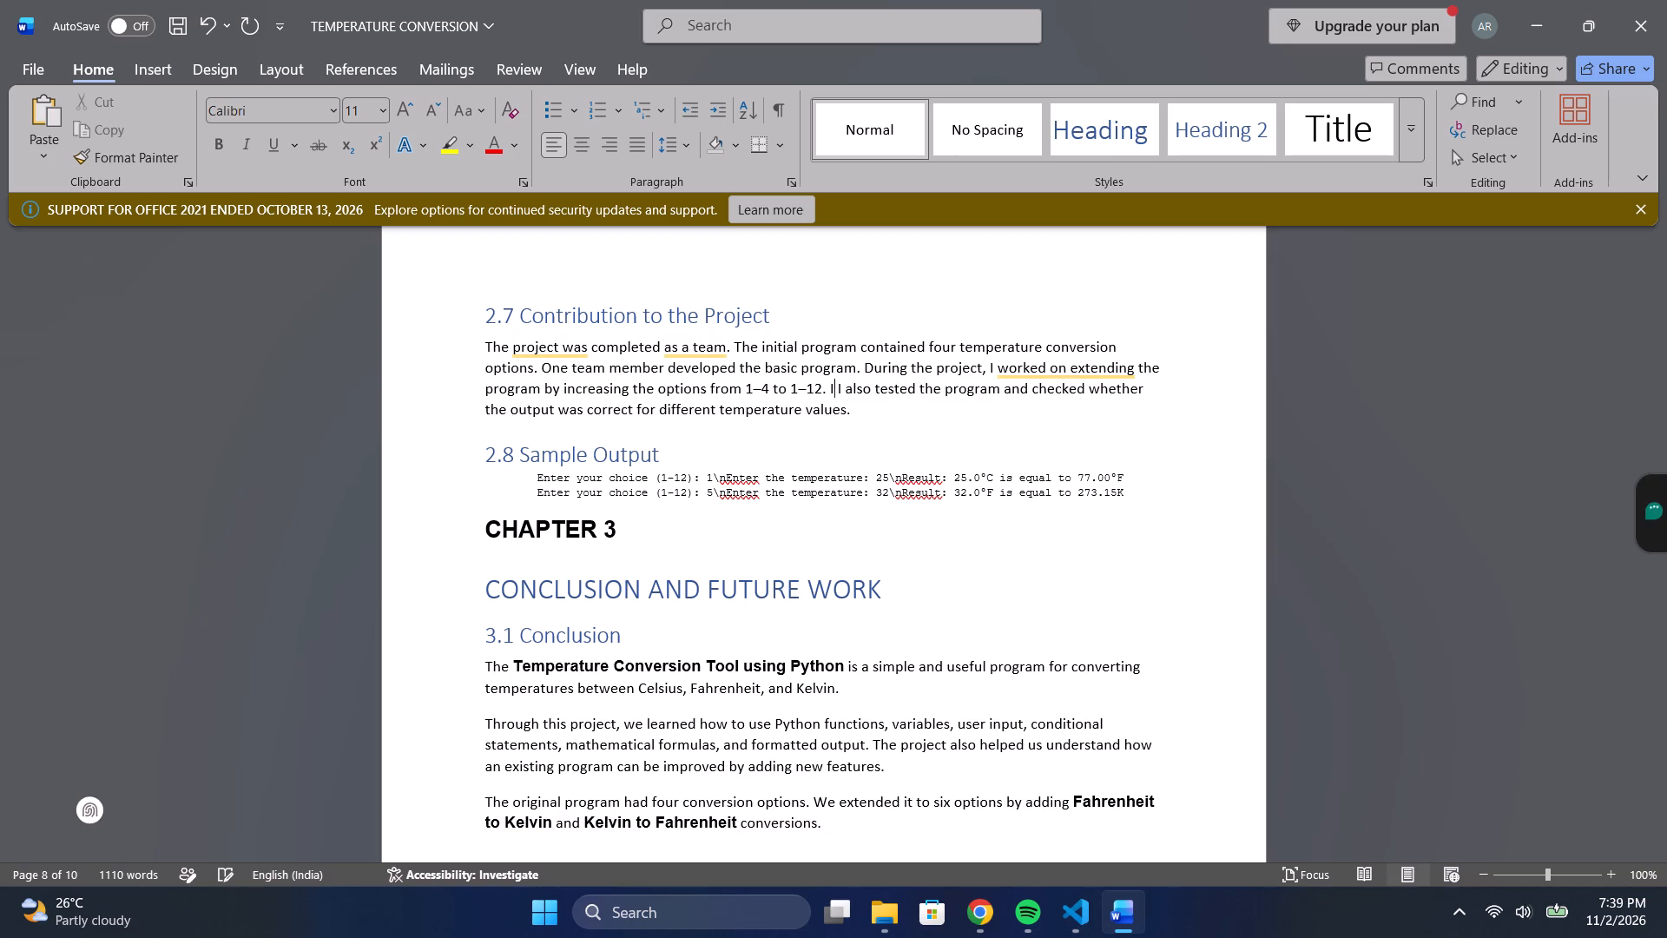
pyautogui.press('BackSpace')
pyautogui.press('BackSpace')
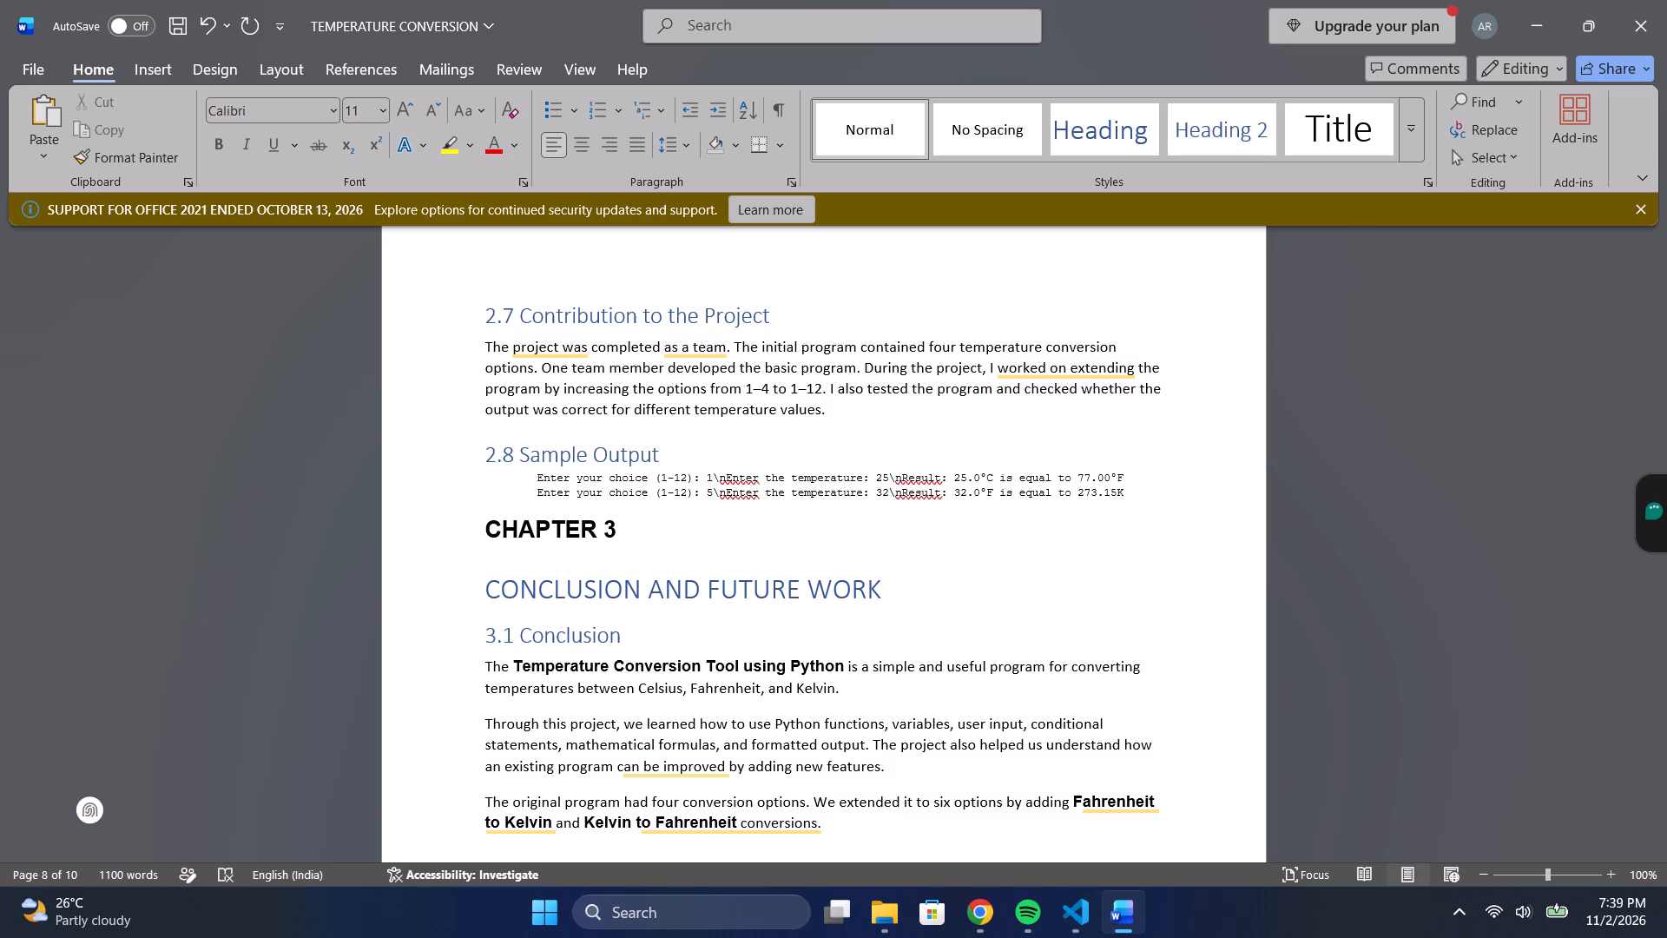
# Remove the word "also" from the sentence about testing the program in section 2.7.
pyautogui.click(861, 387)
pyautogui.press('BackSpace')
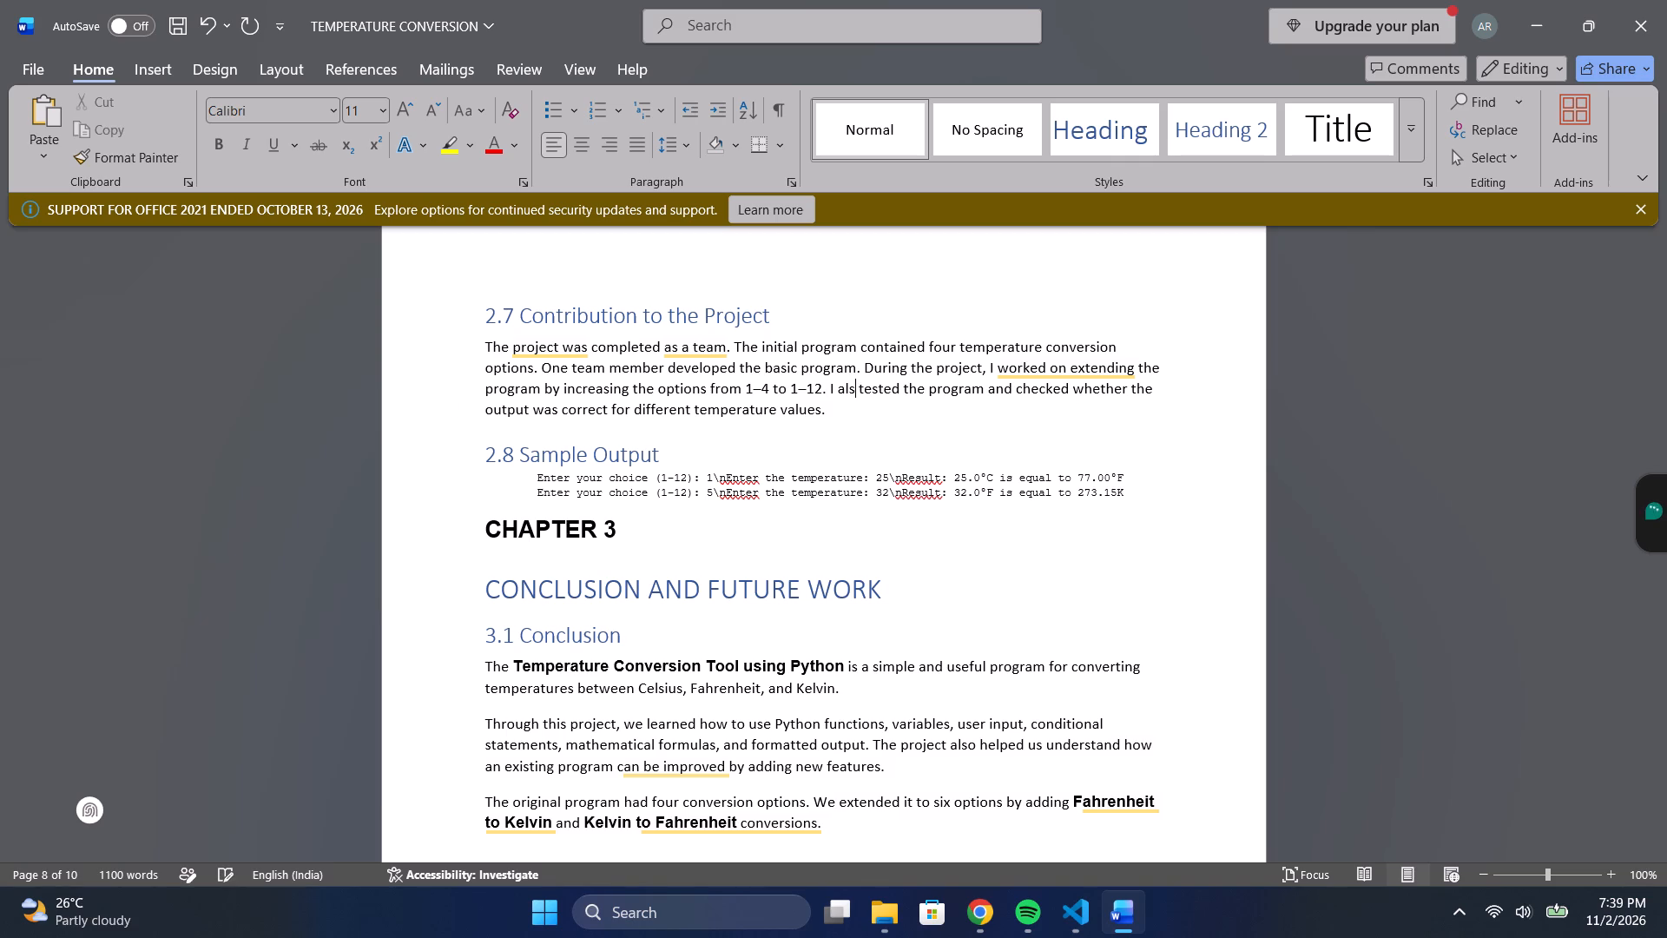
pyautogui.press('BackSpace')
pyautogui.press('BackSpace')
pyautogui.press('BackSpace')
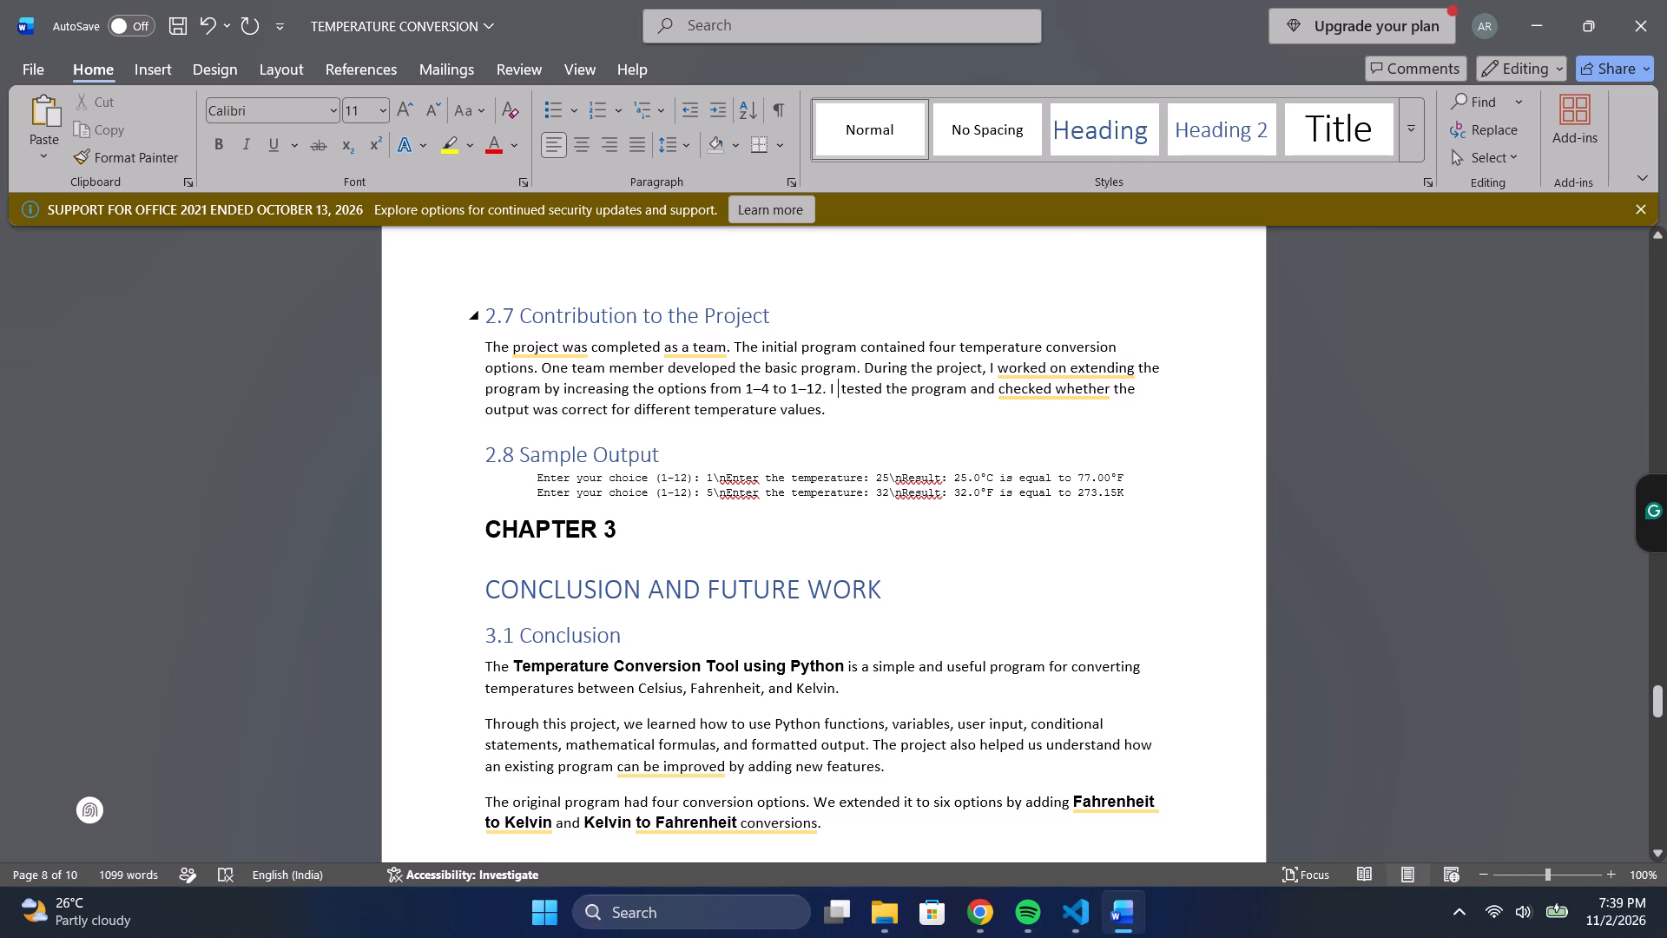
# In section 2.7, replace "on extending the" after "I worked" with "and rewrite the".
pyautogui.click(1170, 367)
pyautogui.press('BackSpace')
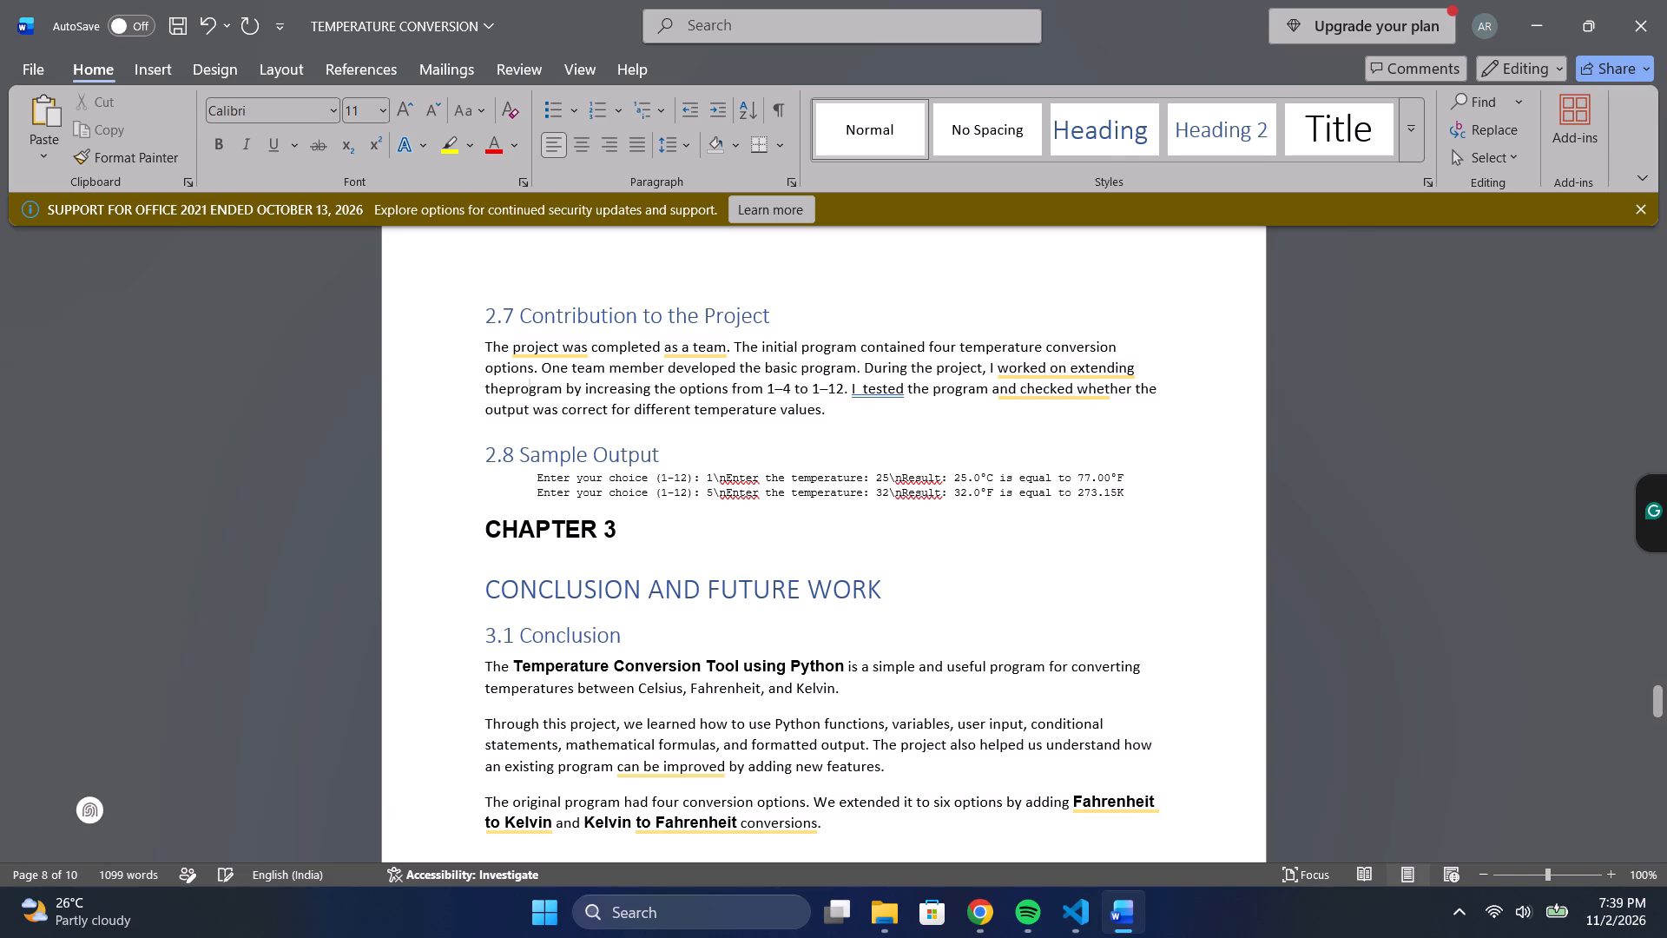
pyautogui.press('BackSpace')
pyautogui.press('BackSpace')
pyautogui.press('BackSpace')
pyautogui.press('BackSpace')
pyautogui.press('BackSpace')
pyautogui.press('BackSpace')
pyautogui.press('BackSpace')
pyautogui.press('BackSpace')
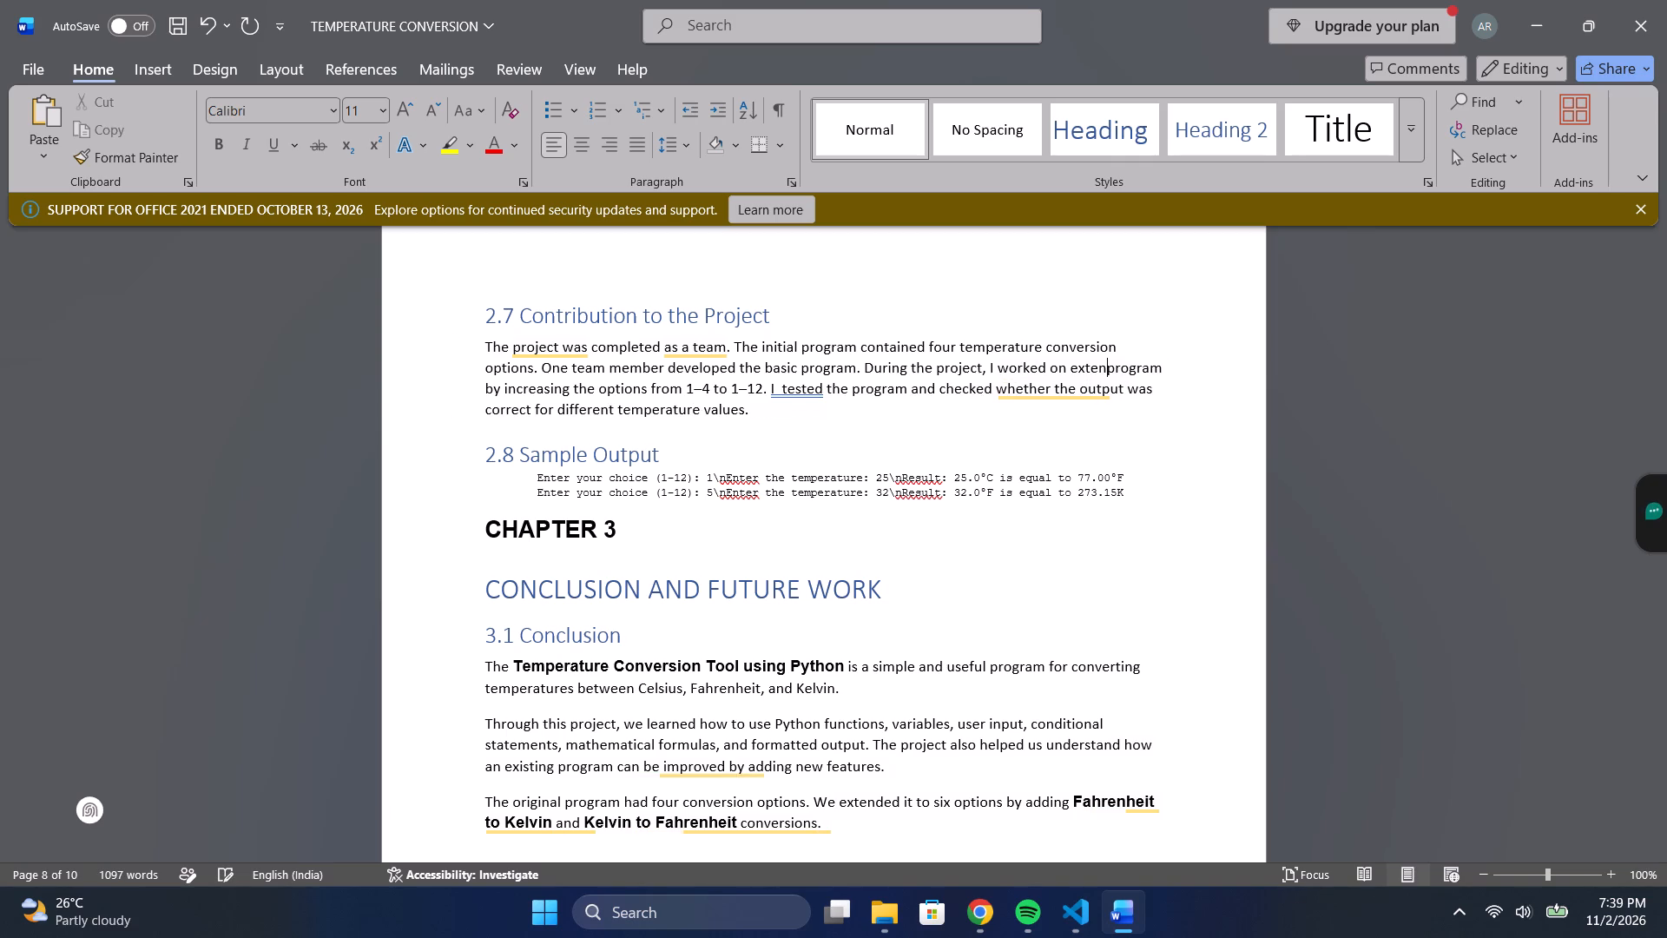
pyautogui.press('BackSpace')
pyautogui.press('BackSpace')
pyautogui.press('BackSpace')
pyautogui.press('BackSpace')
pyautogui.press('BackSpace')
pyautogui.press('BackSpace')
pyautogui.press('BackSpace')
pyautogui.press('BackSpace')
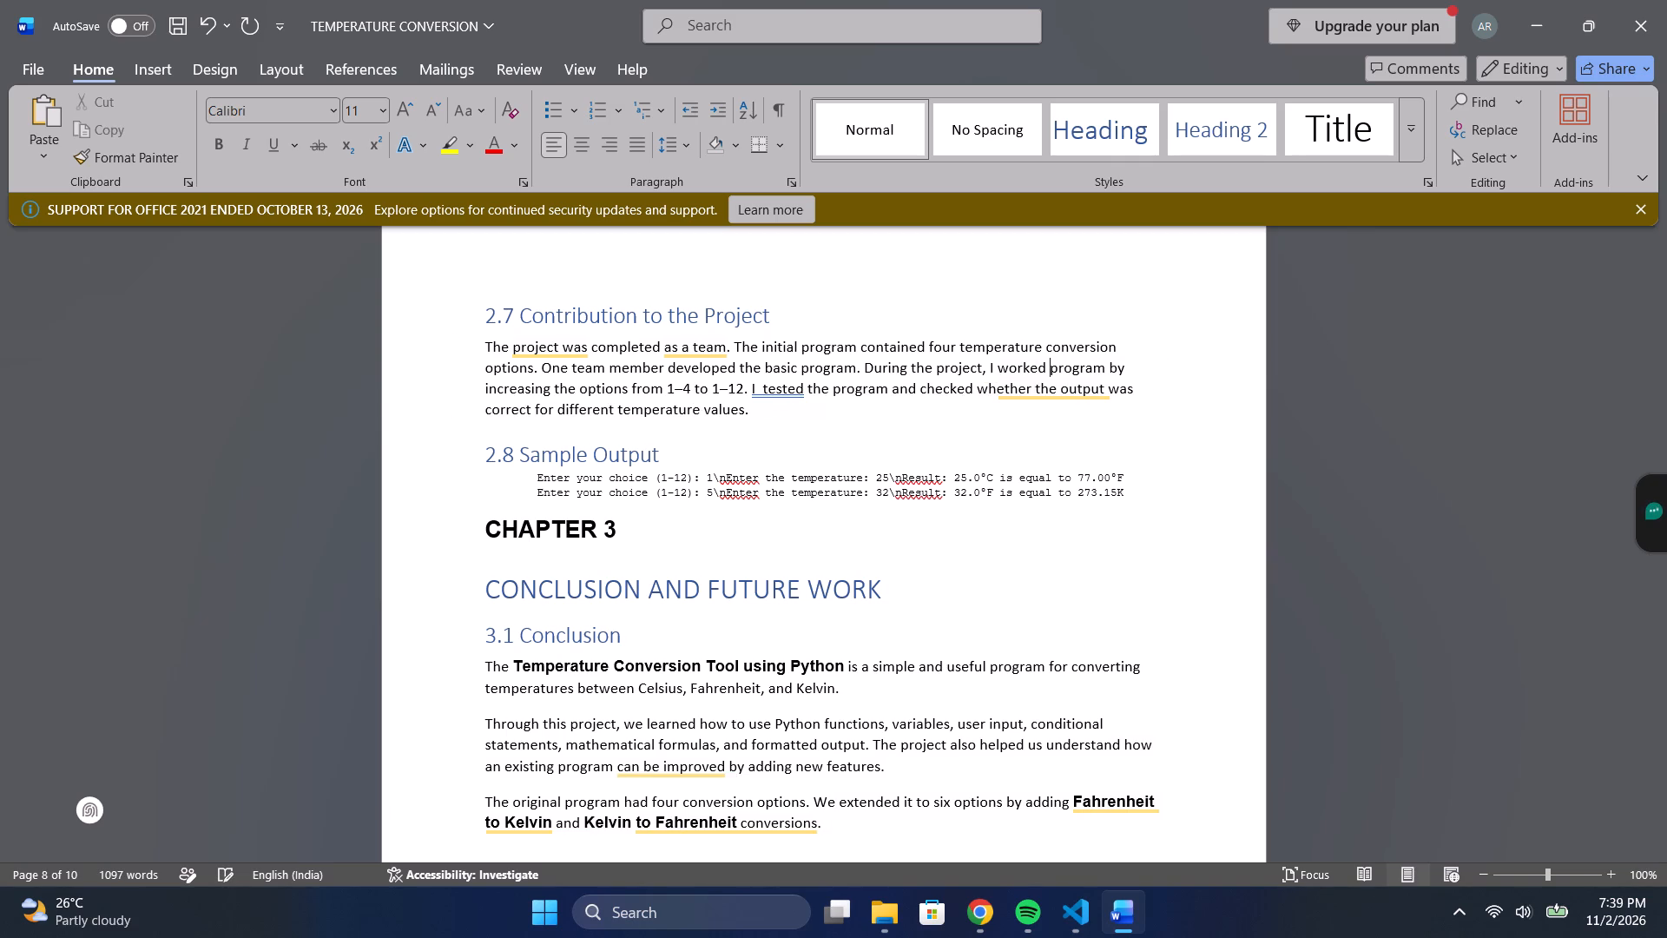
pyautogui.write('and')
pyautogui.press('space')
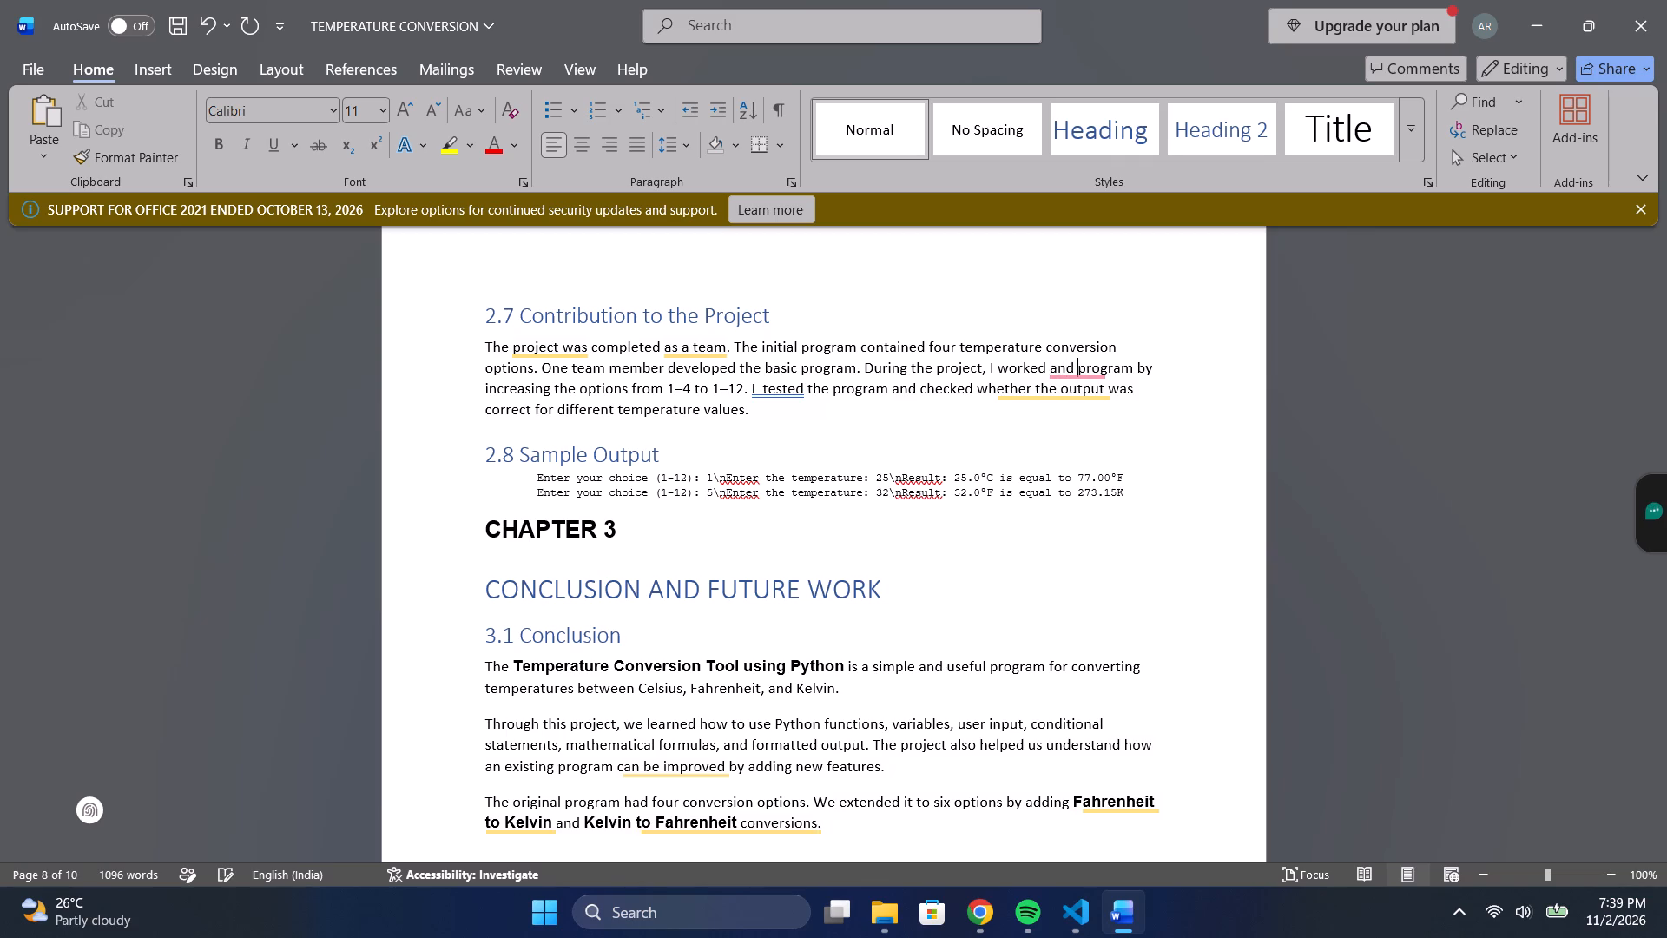
pyautogui.write('re')
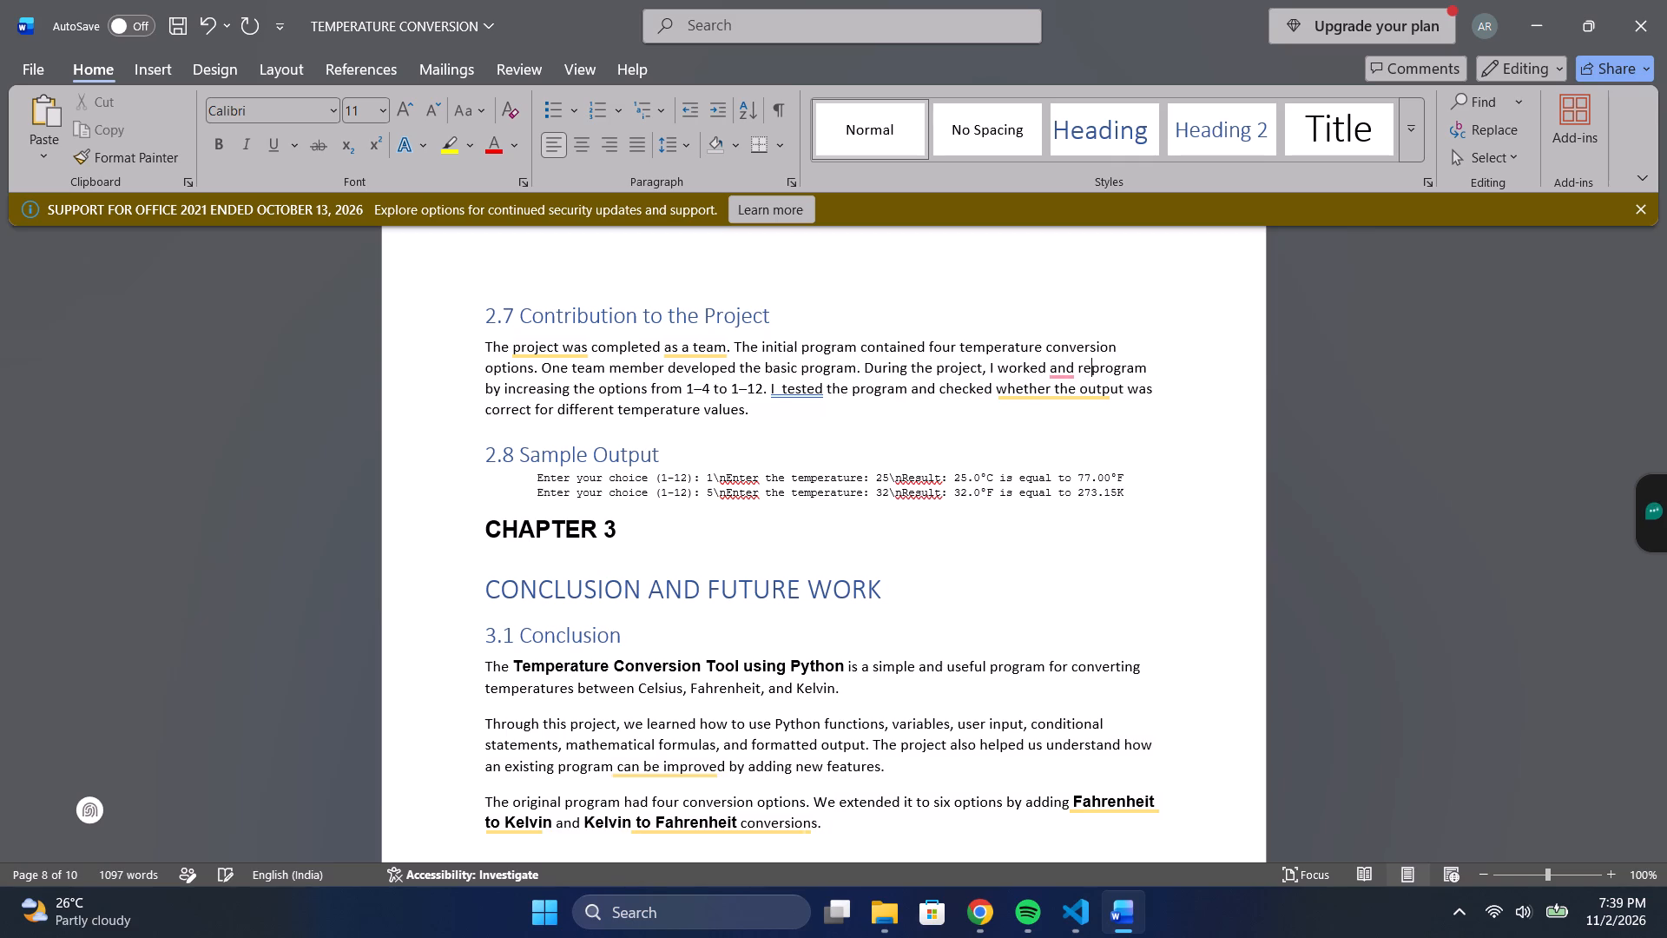
pyautogui.write('write')
pyautogui.press('space')
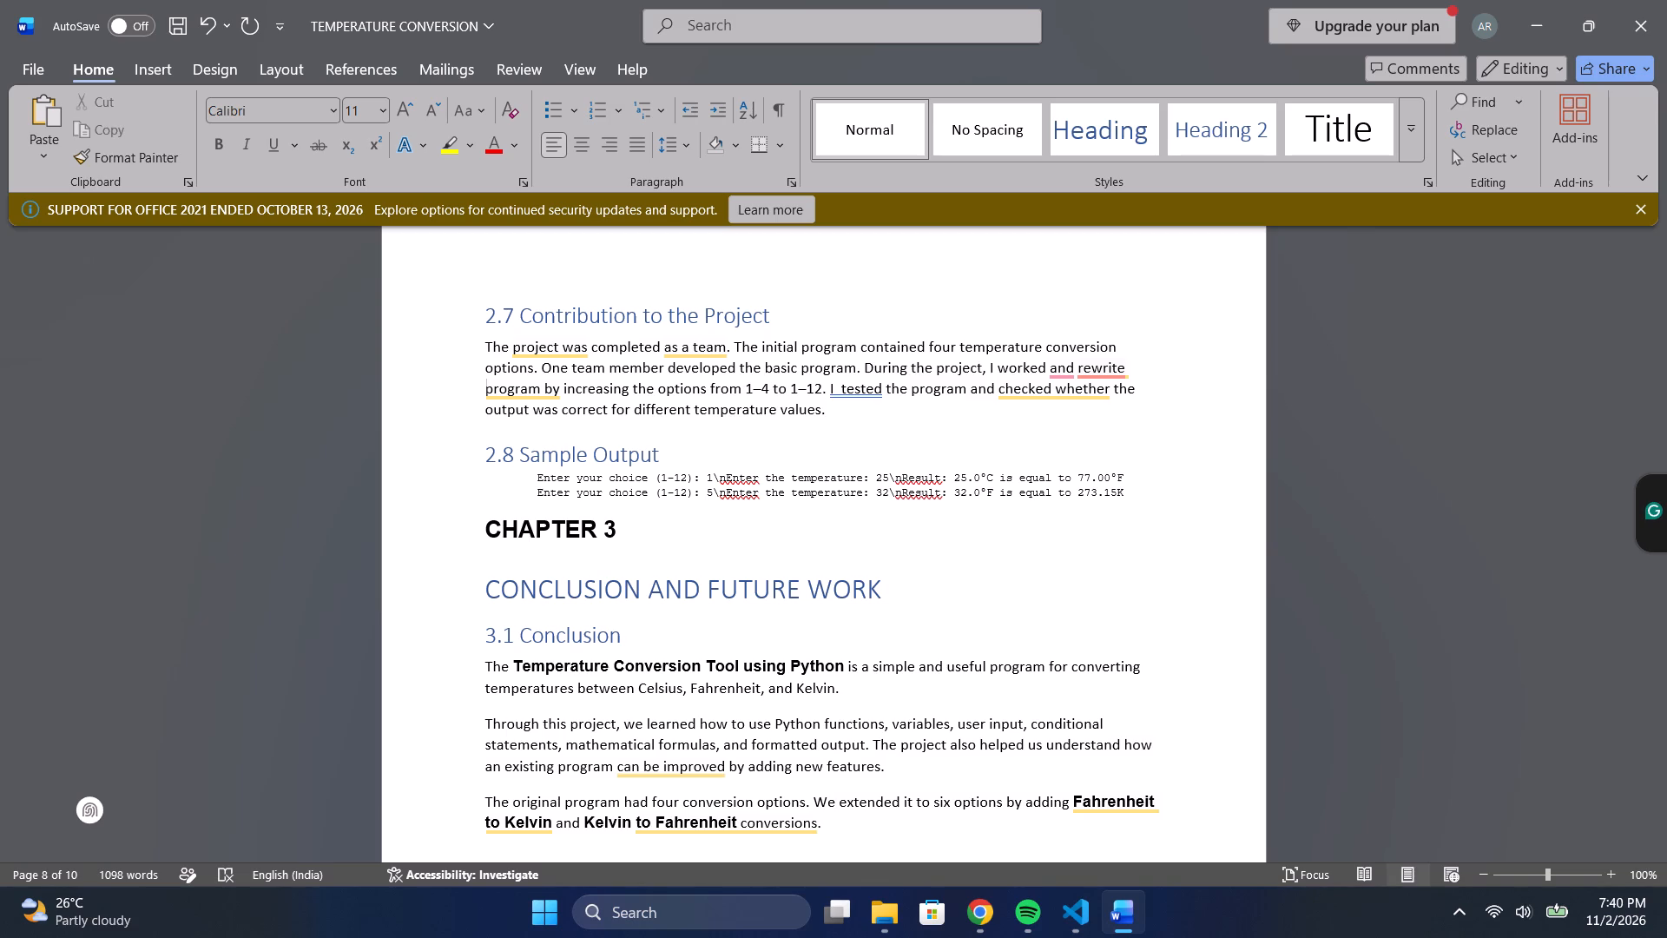
pyautogui.write('the')
pyautogui.press('space')
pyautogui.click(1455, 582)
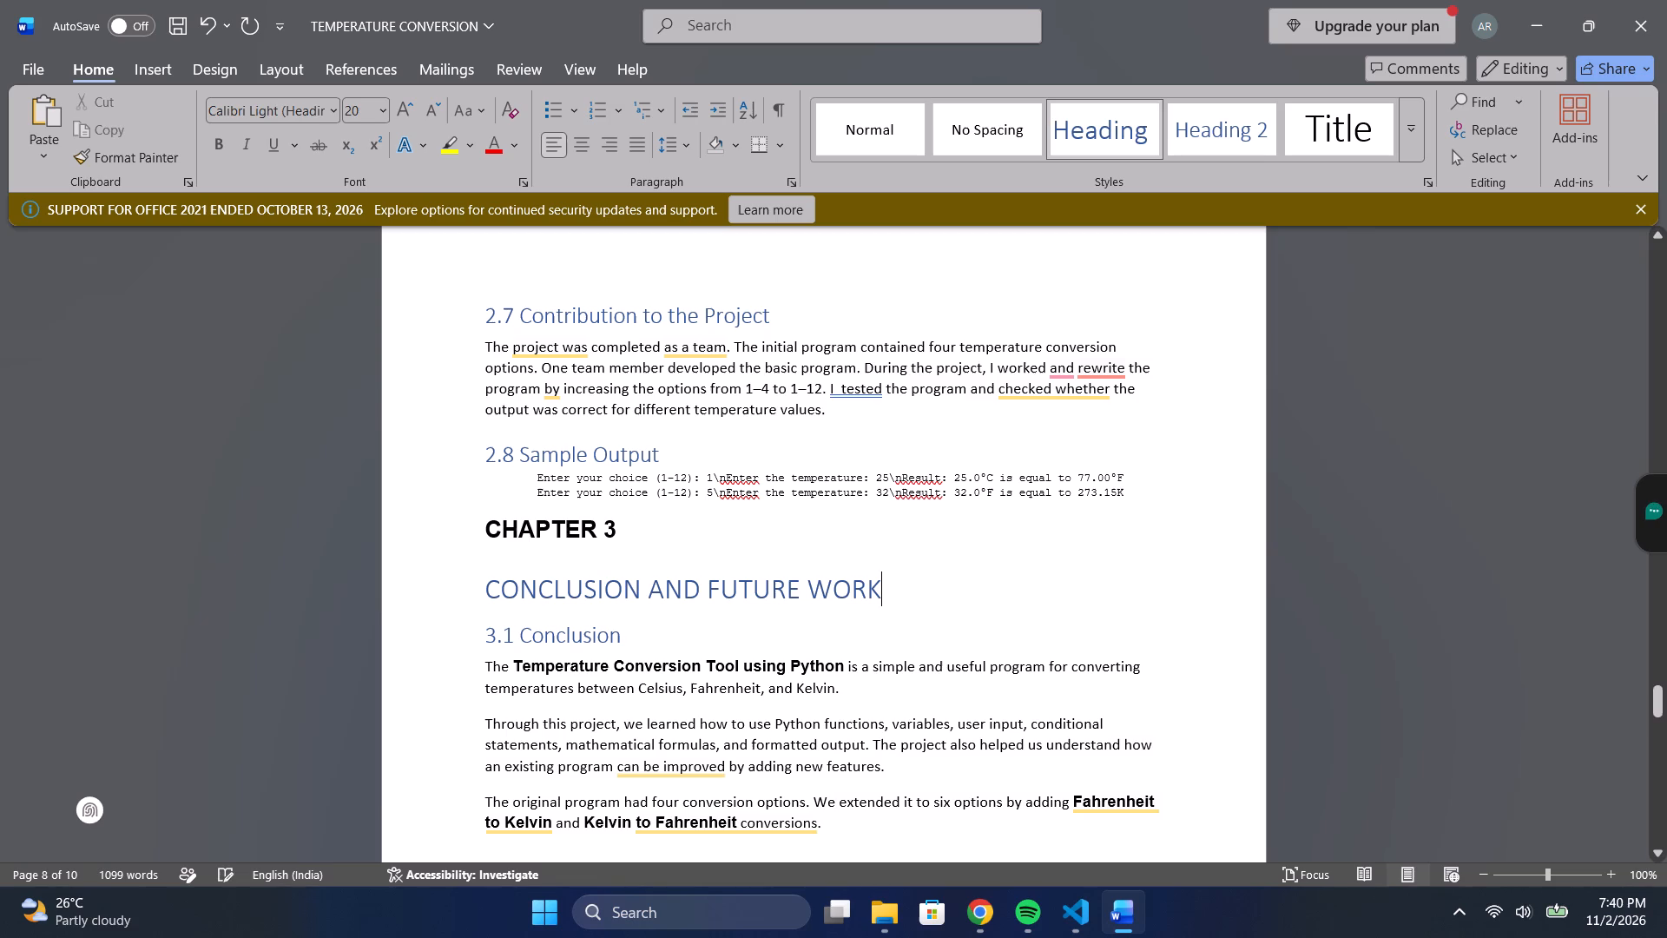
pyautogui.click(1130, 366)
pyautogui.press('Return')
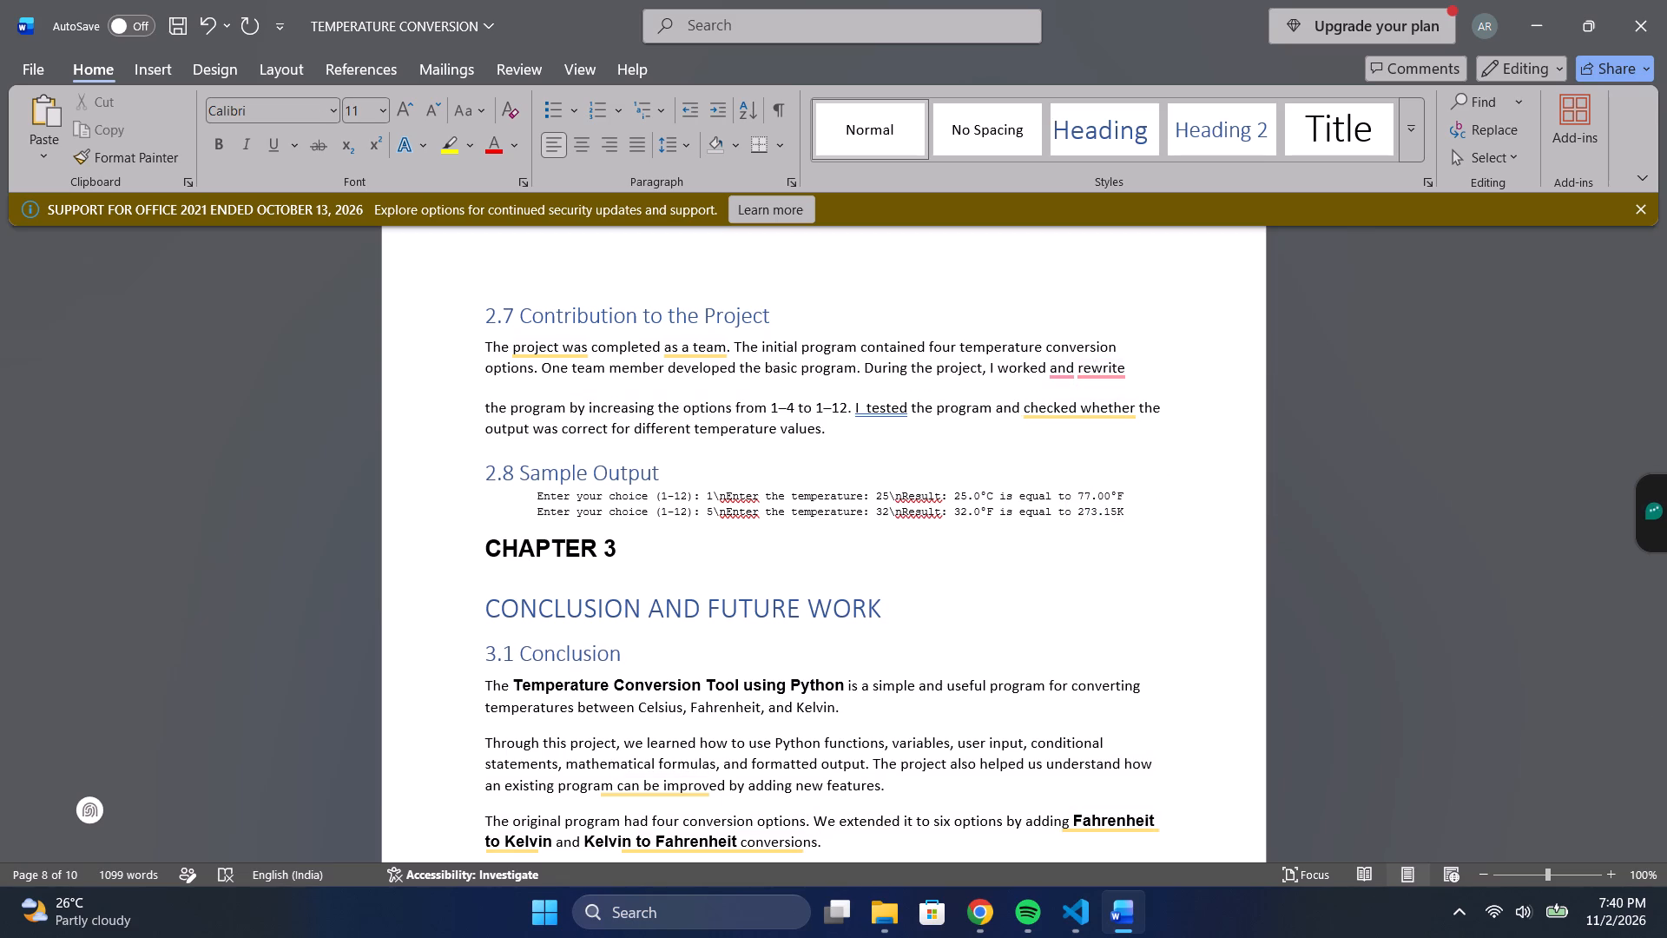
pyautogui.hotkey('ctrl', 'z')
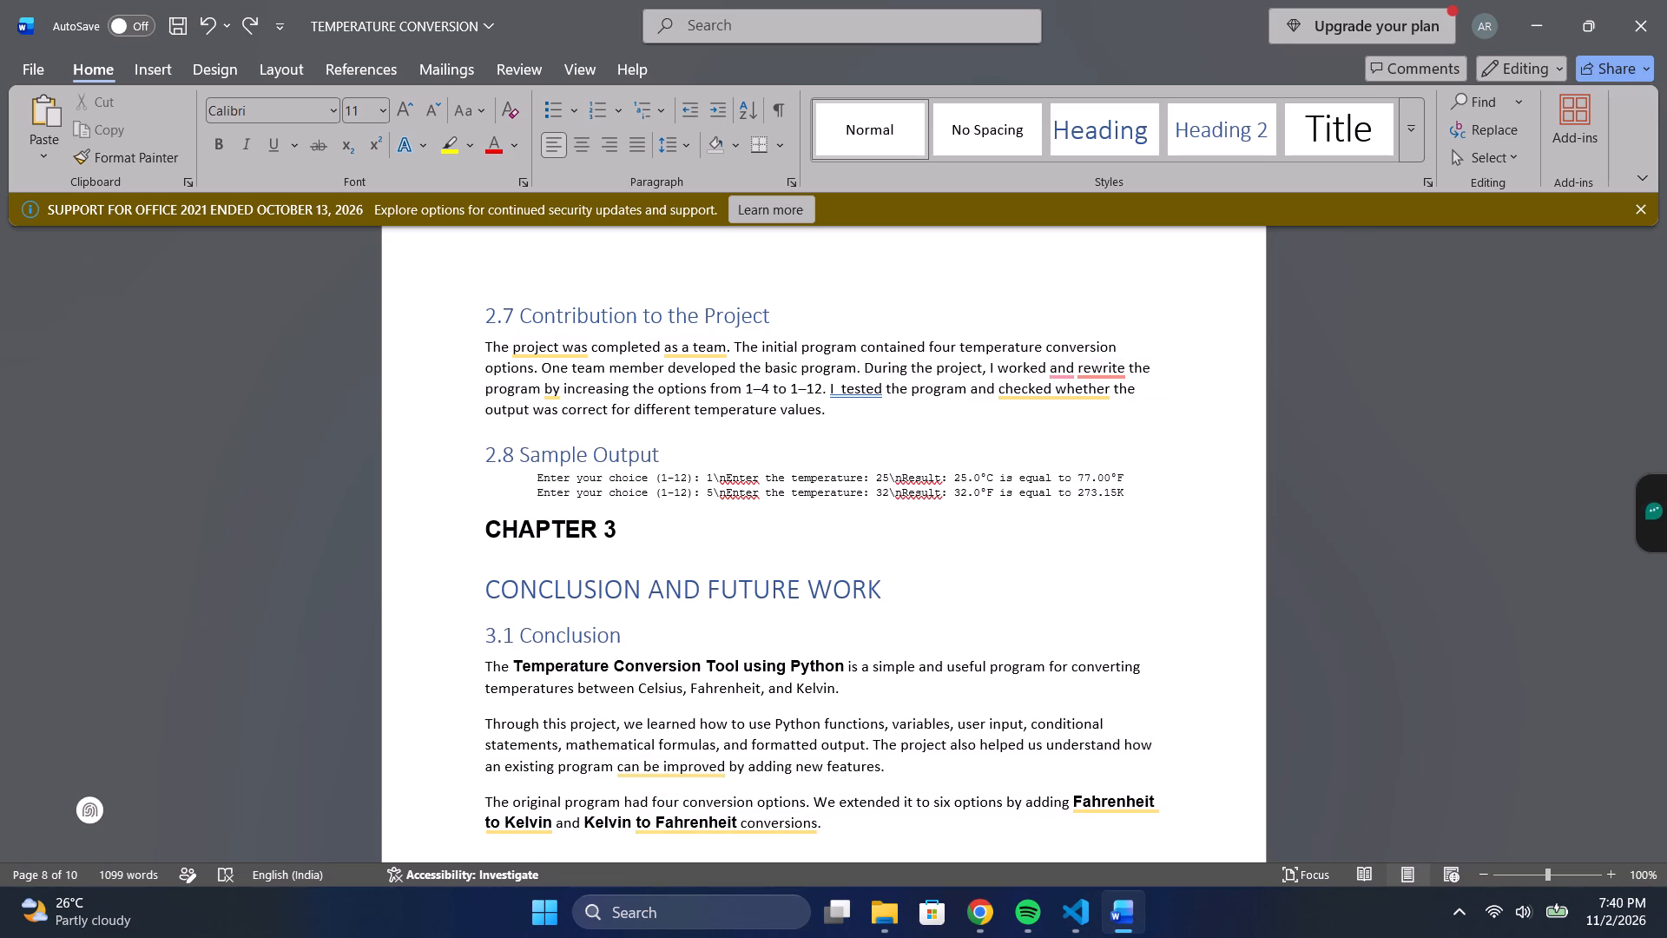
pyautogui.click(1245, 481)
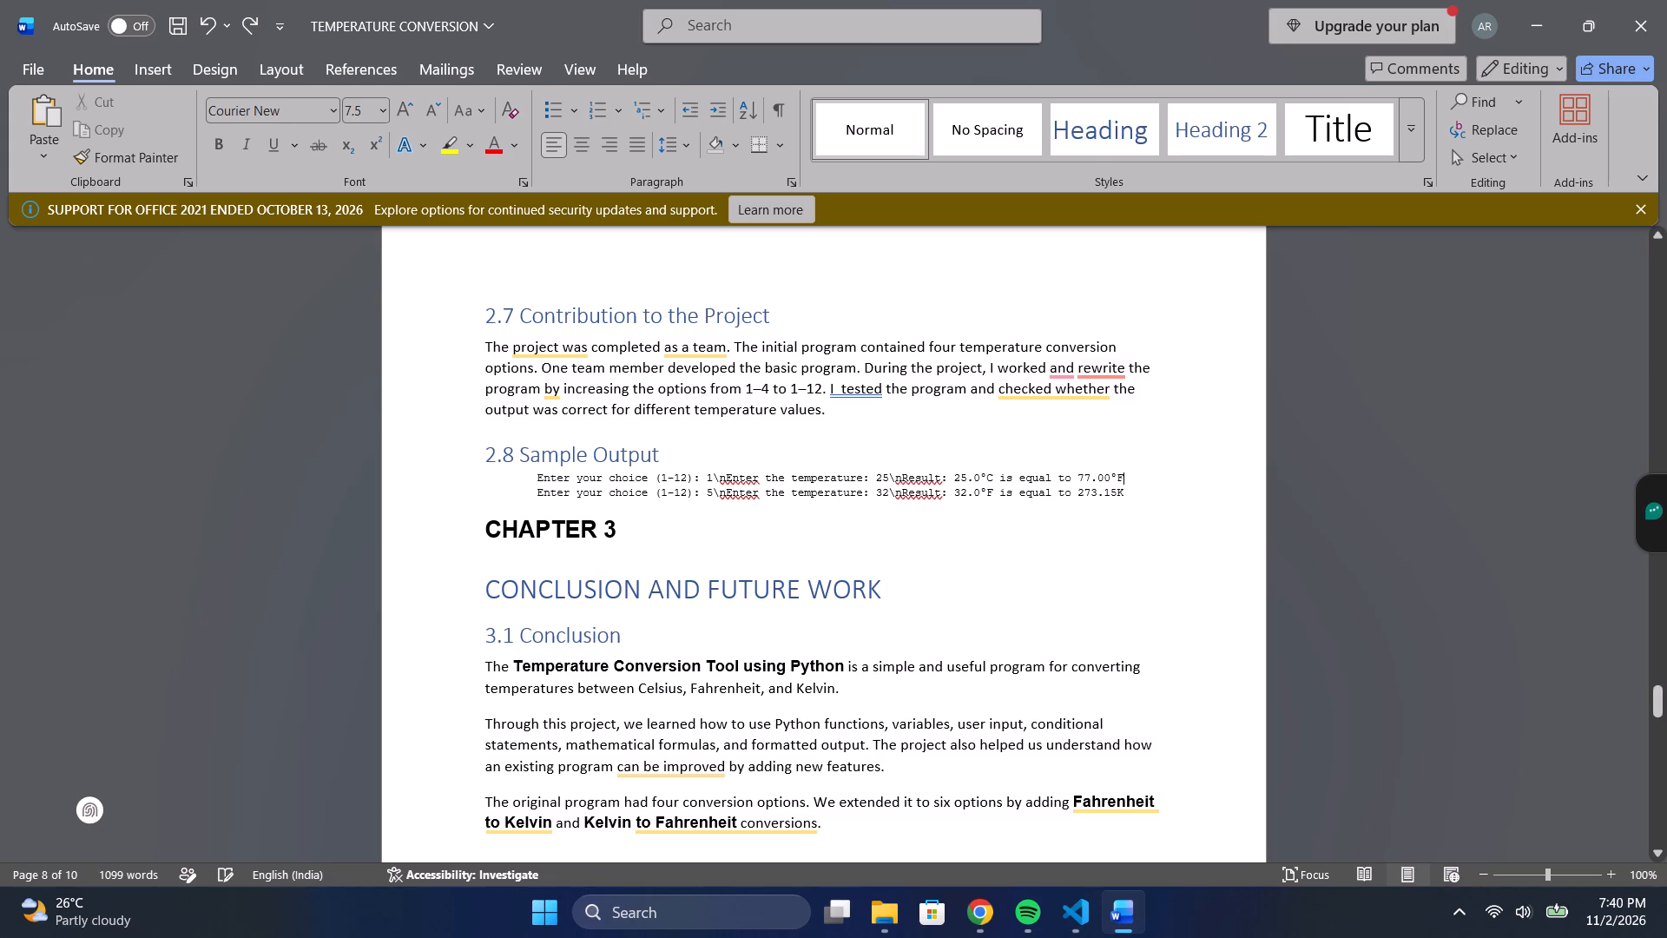
# Remove the extra space between "I" and "tested" in the section 2.7 paragraph.
pyautogui.click(1210, 461)
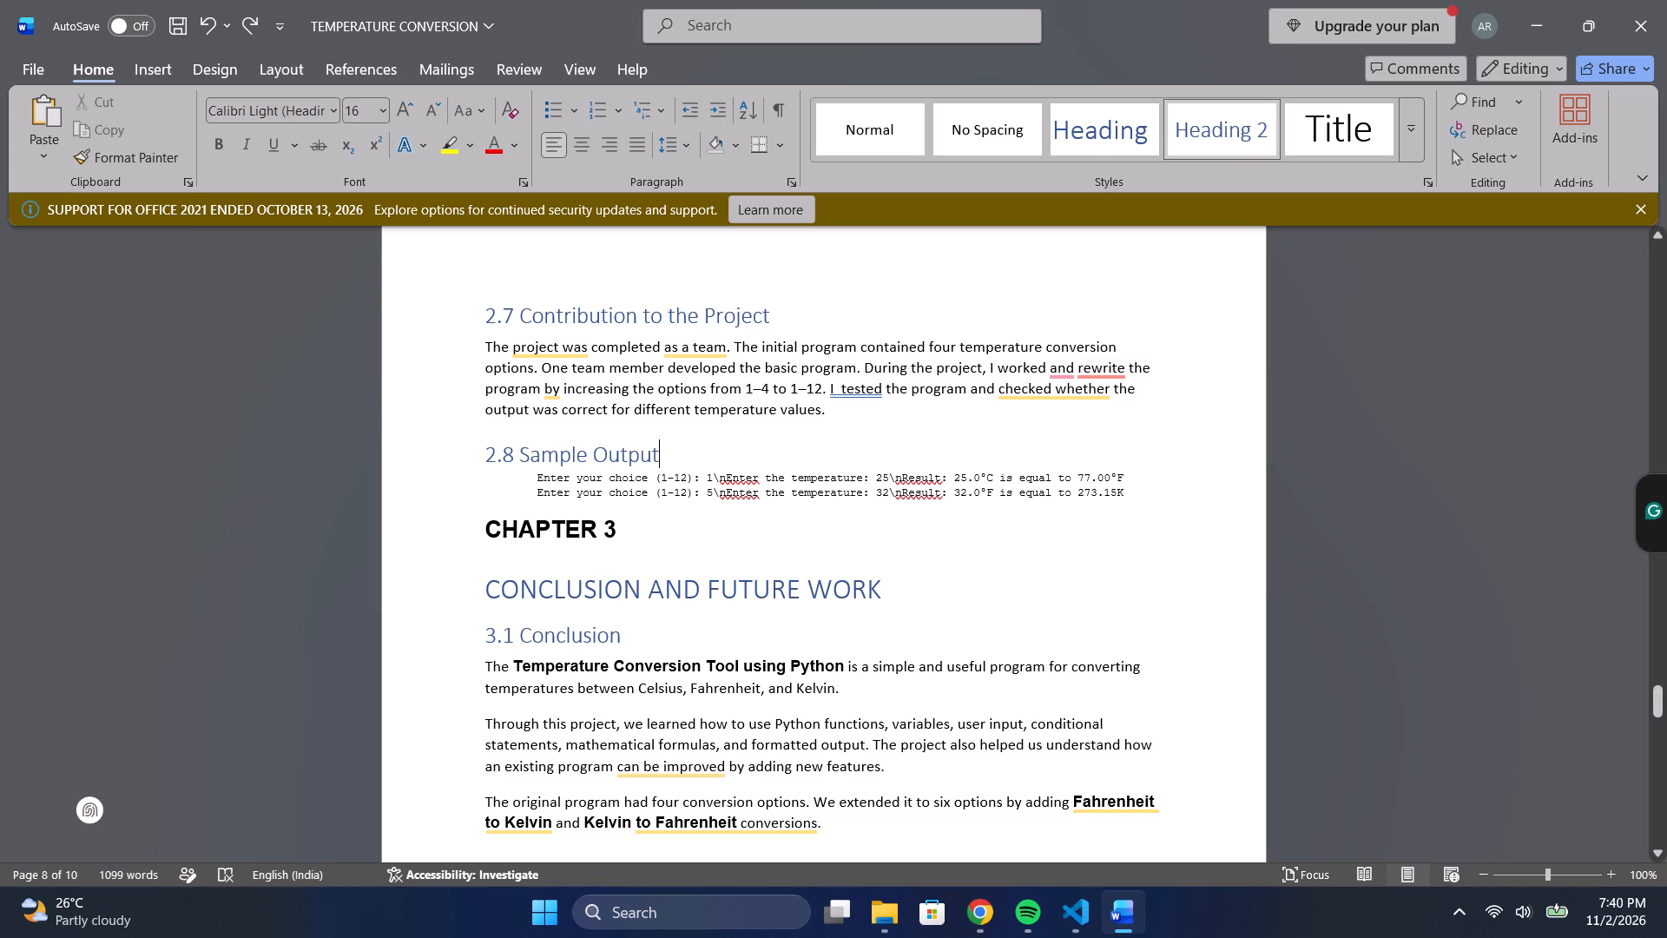
pyautogui.click(843, 387)
pyautogui.press('BackSpace')
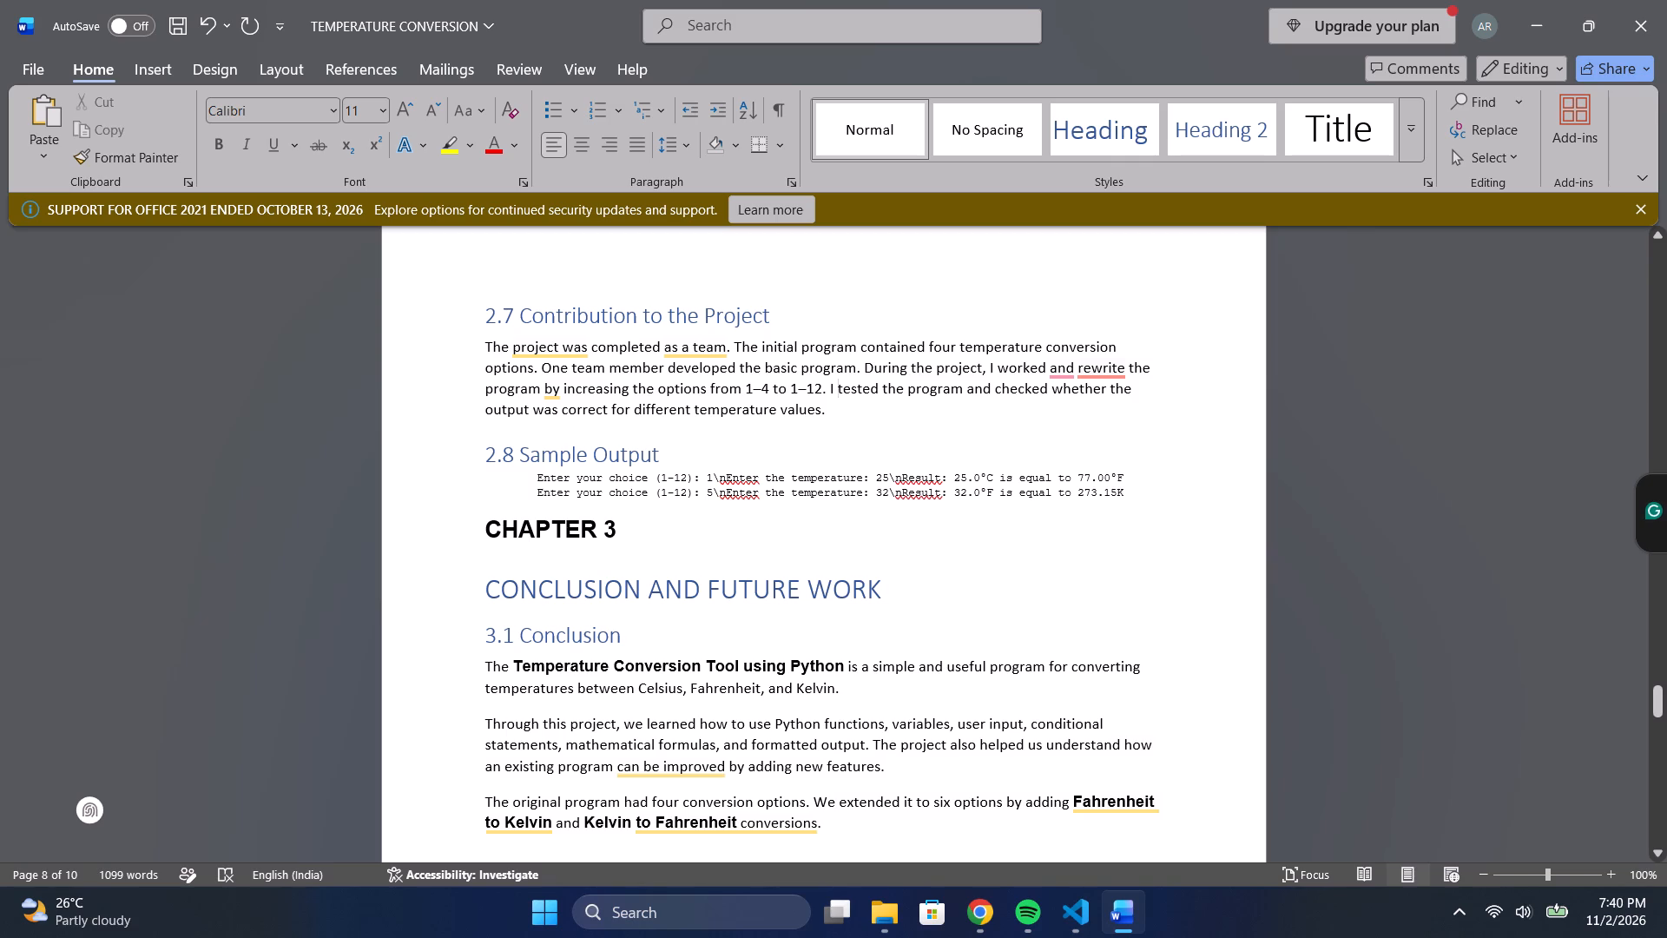
# Examine the report from the conclusion and references back through the chapters, Summary and Declaration pages for outdated text.
pyautogui.scroll(-5, 875, 557)
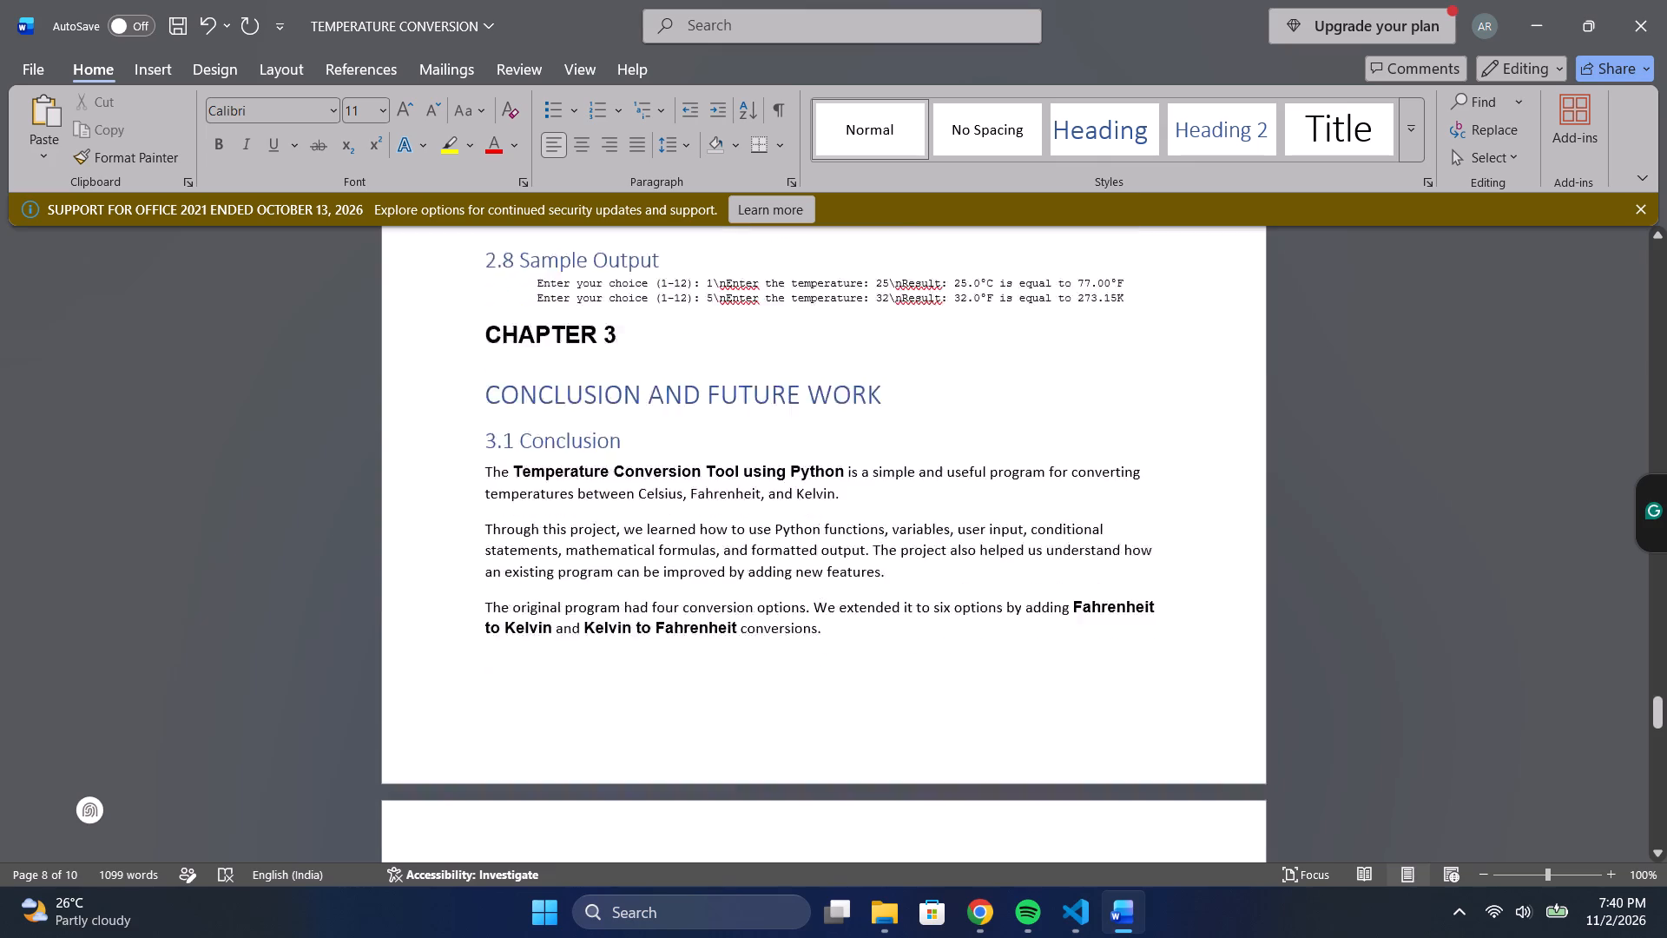
pyautogui.scroll(-14, 884, 571)
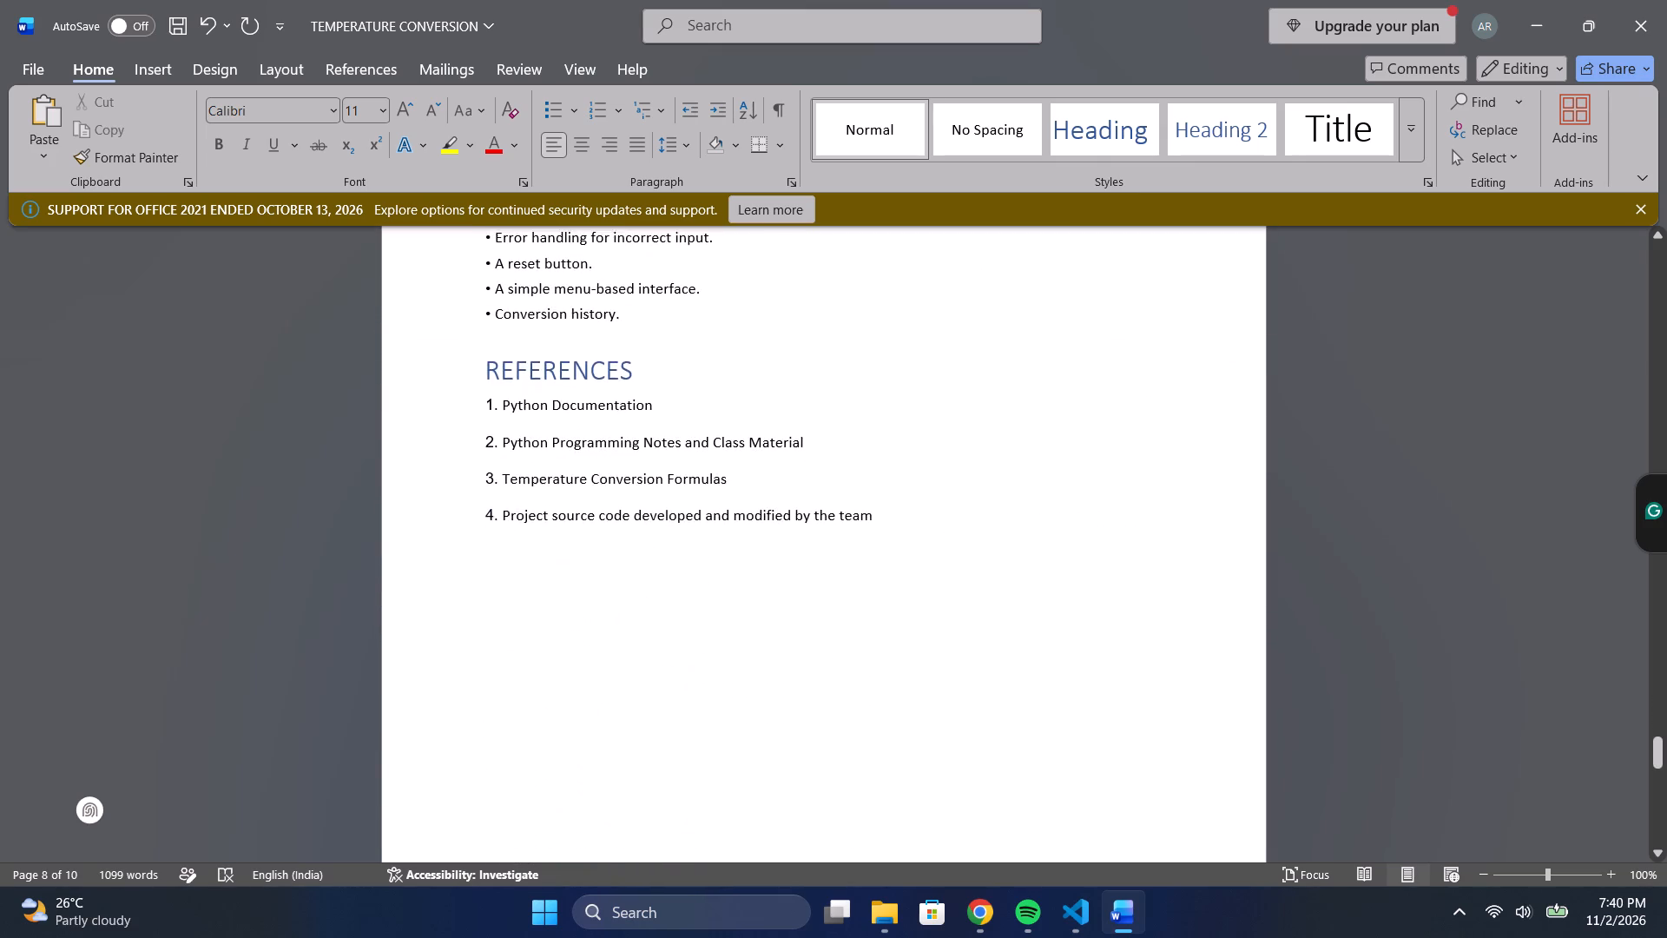
pyautogui.scroll(-13, 888, 575)
pyautogui.scroll(-8, 888, 577)
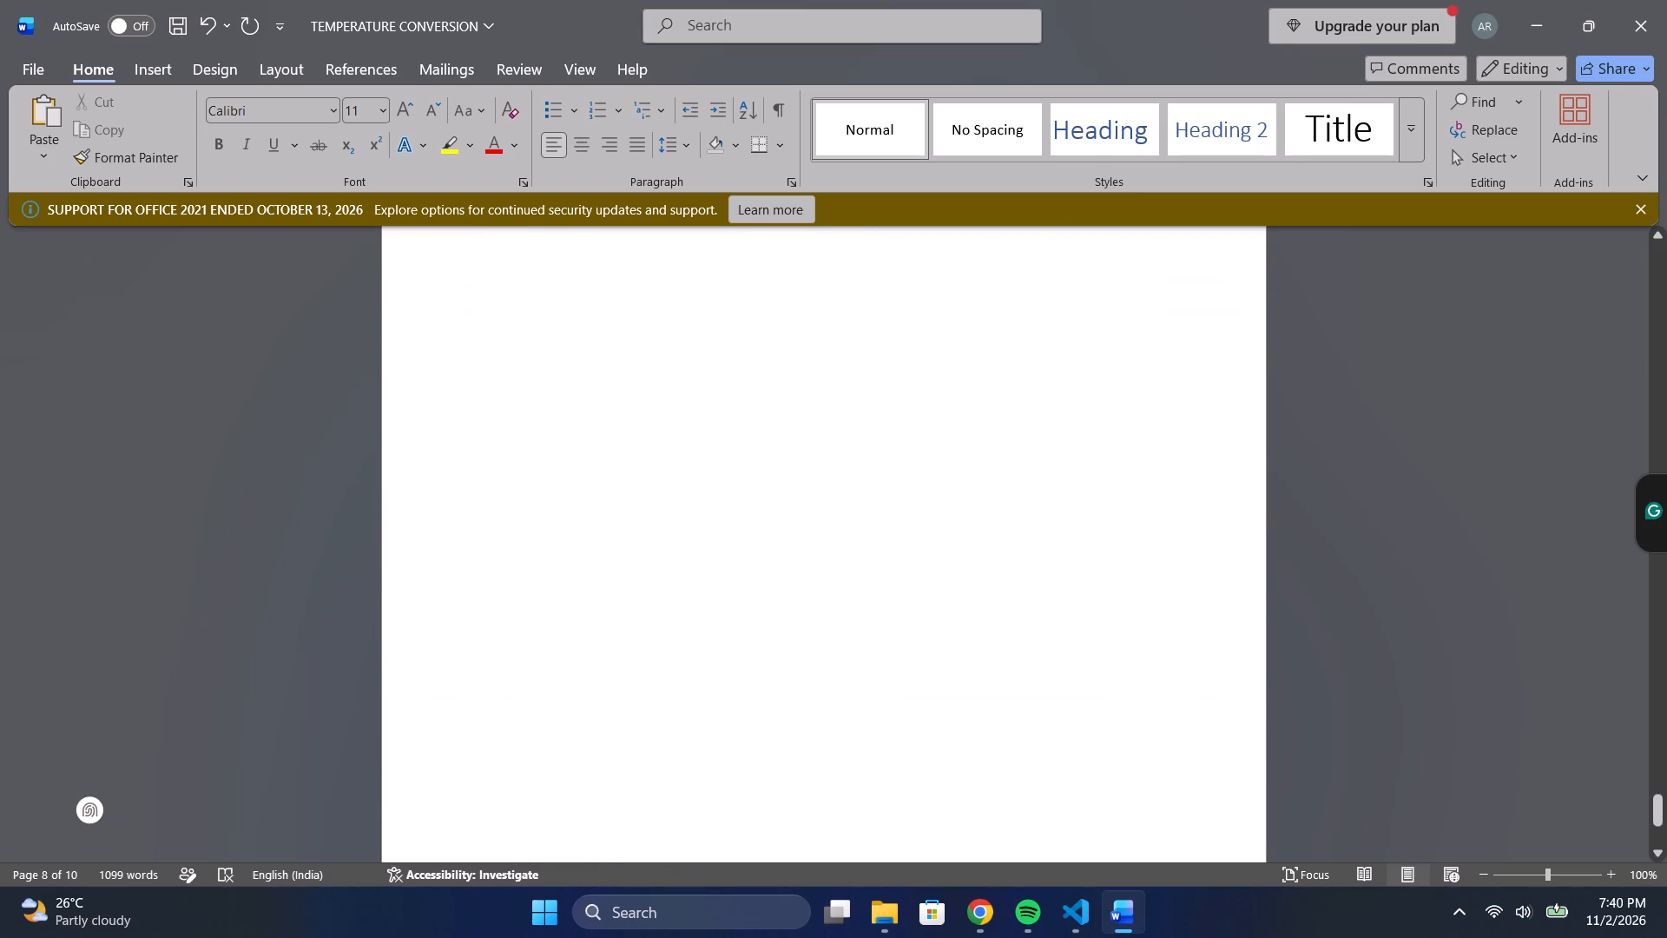
pyautogui.scroll(-6, 888, 577)
pyautogui.scroll(20, 888, 577)
pyautogui.scroll(6, 888, 577)
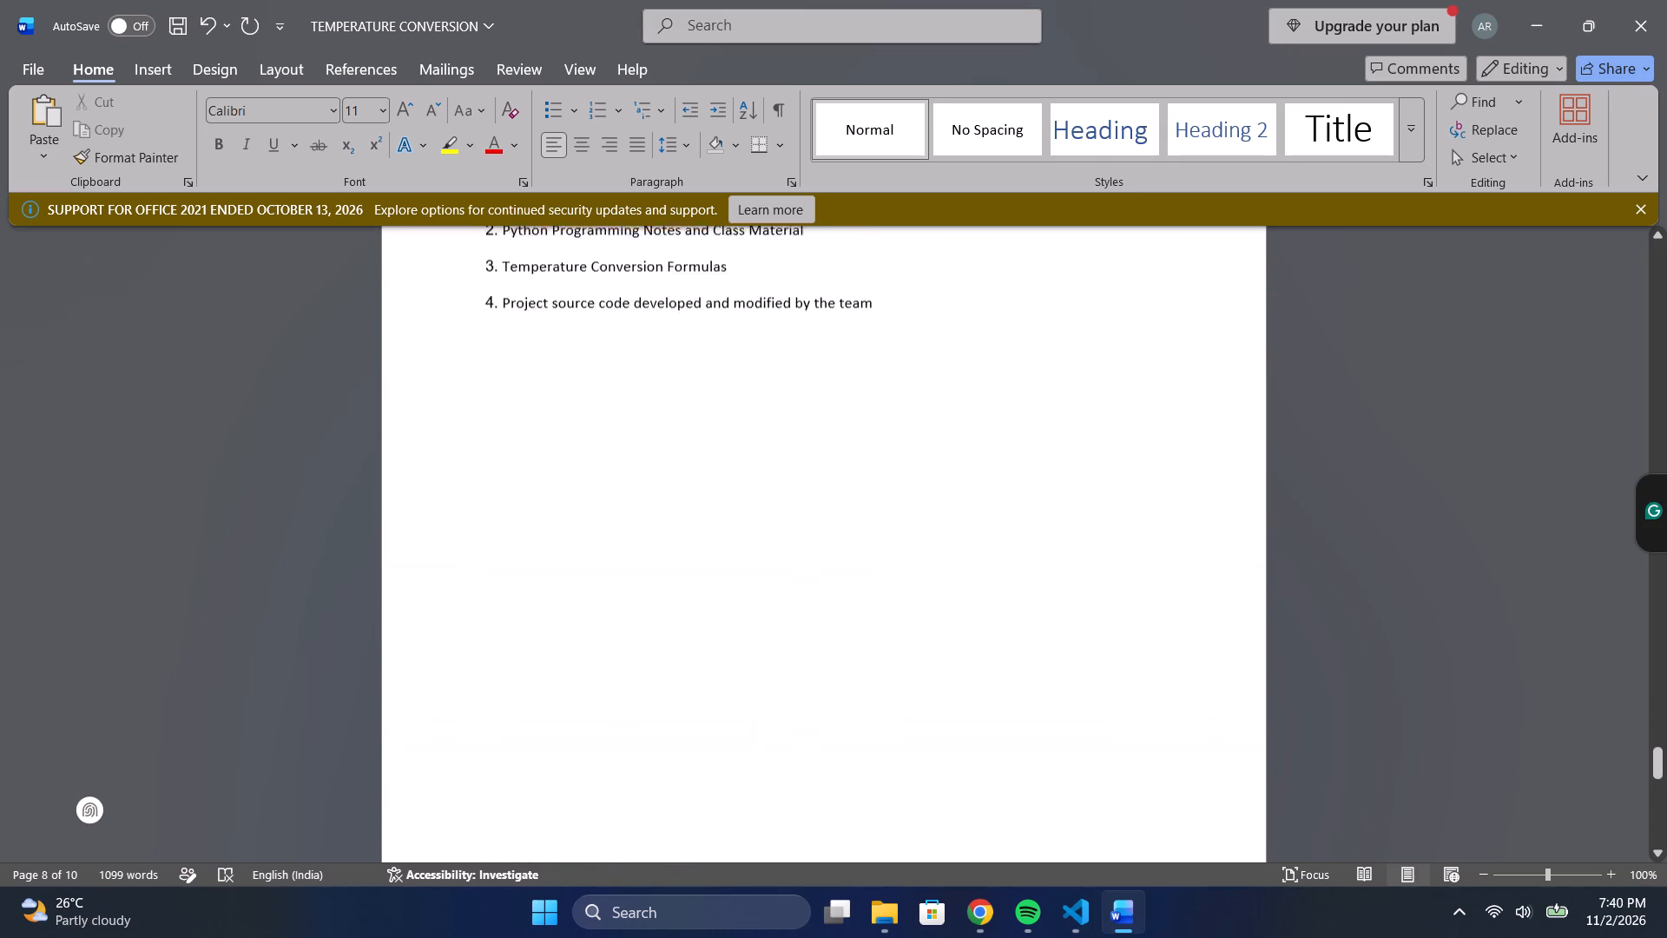
pyautogui.scroll(20, 888, 577)
pyautogui.scroll(7, 888, 577)
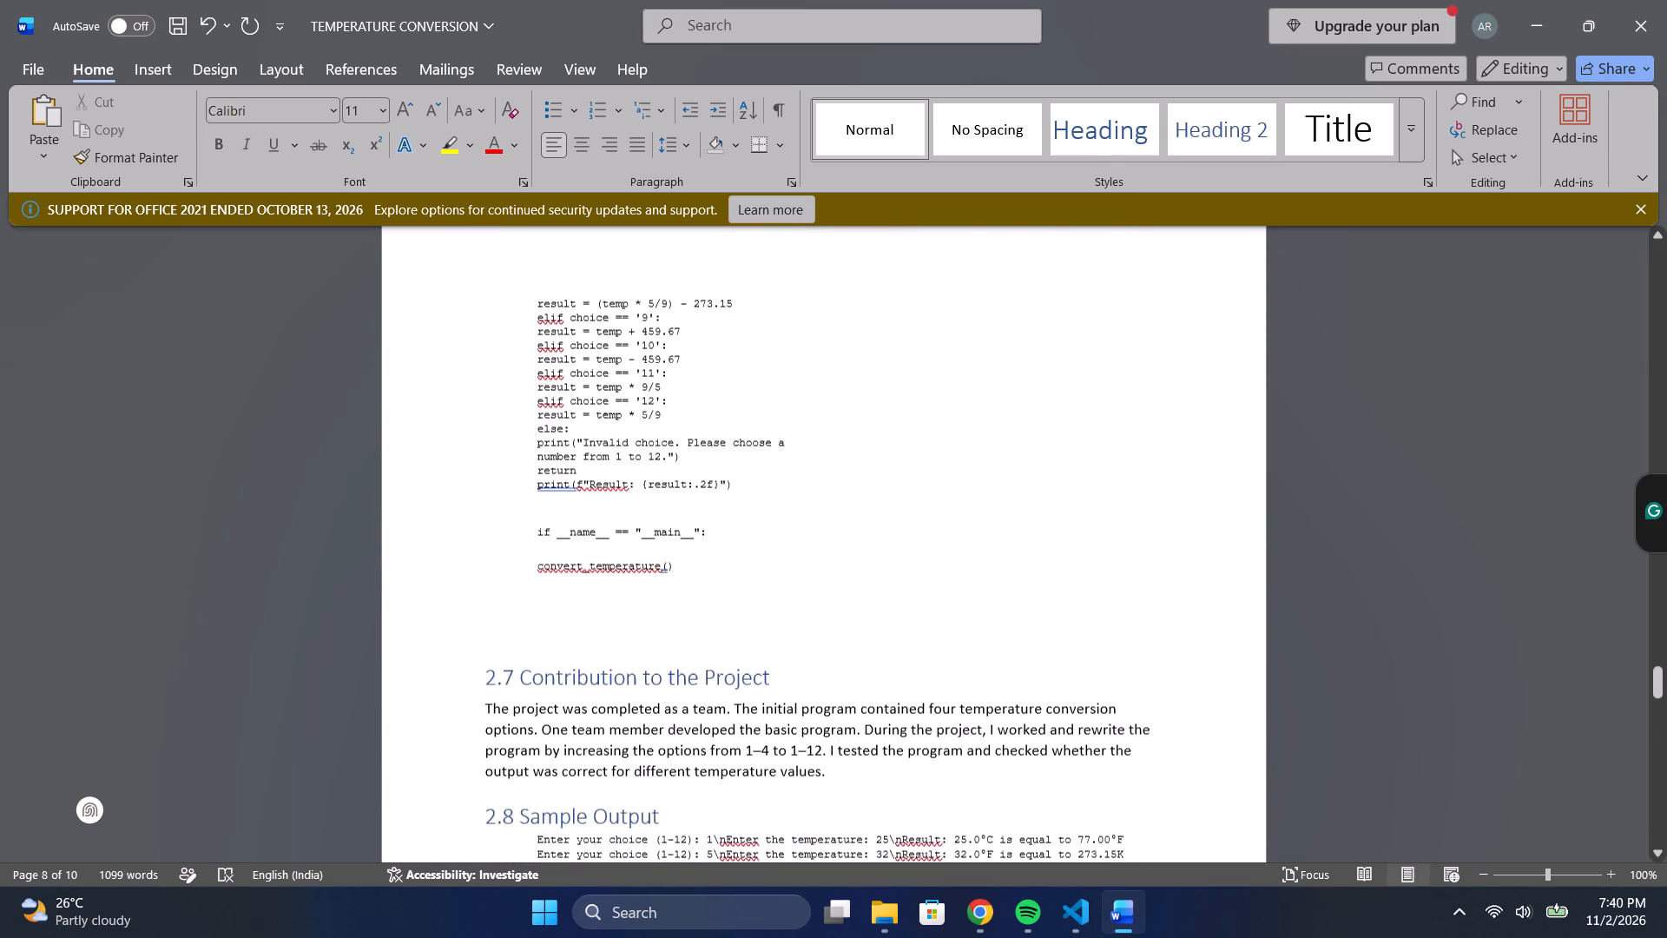
pyautogui.scroll(20, 888, 577)
pyautogui.scroll(17, 888, 577)
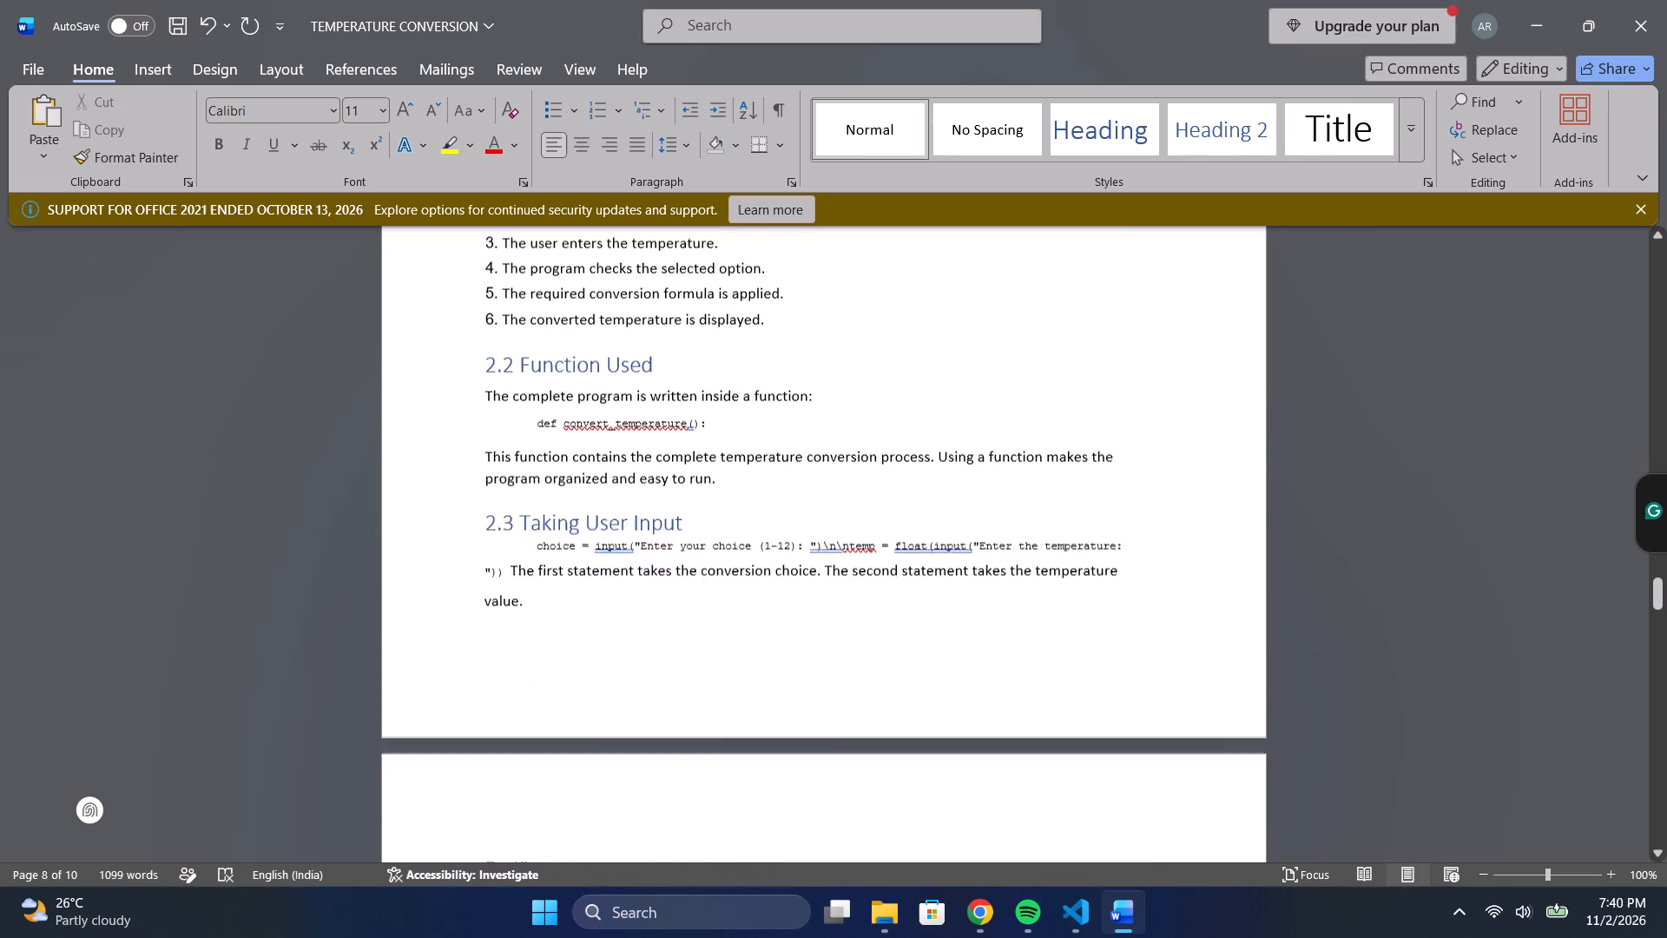
pyautogui.scroll(20, 888, 577)
pyautogui.scroll(18, 888, 577)
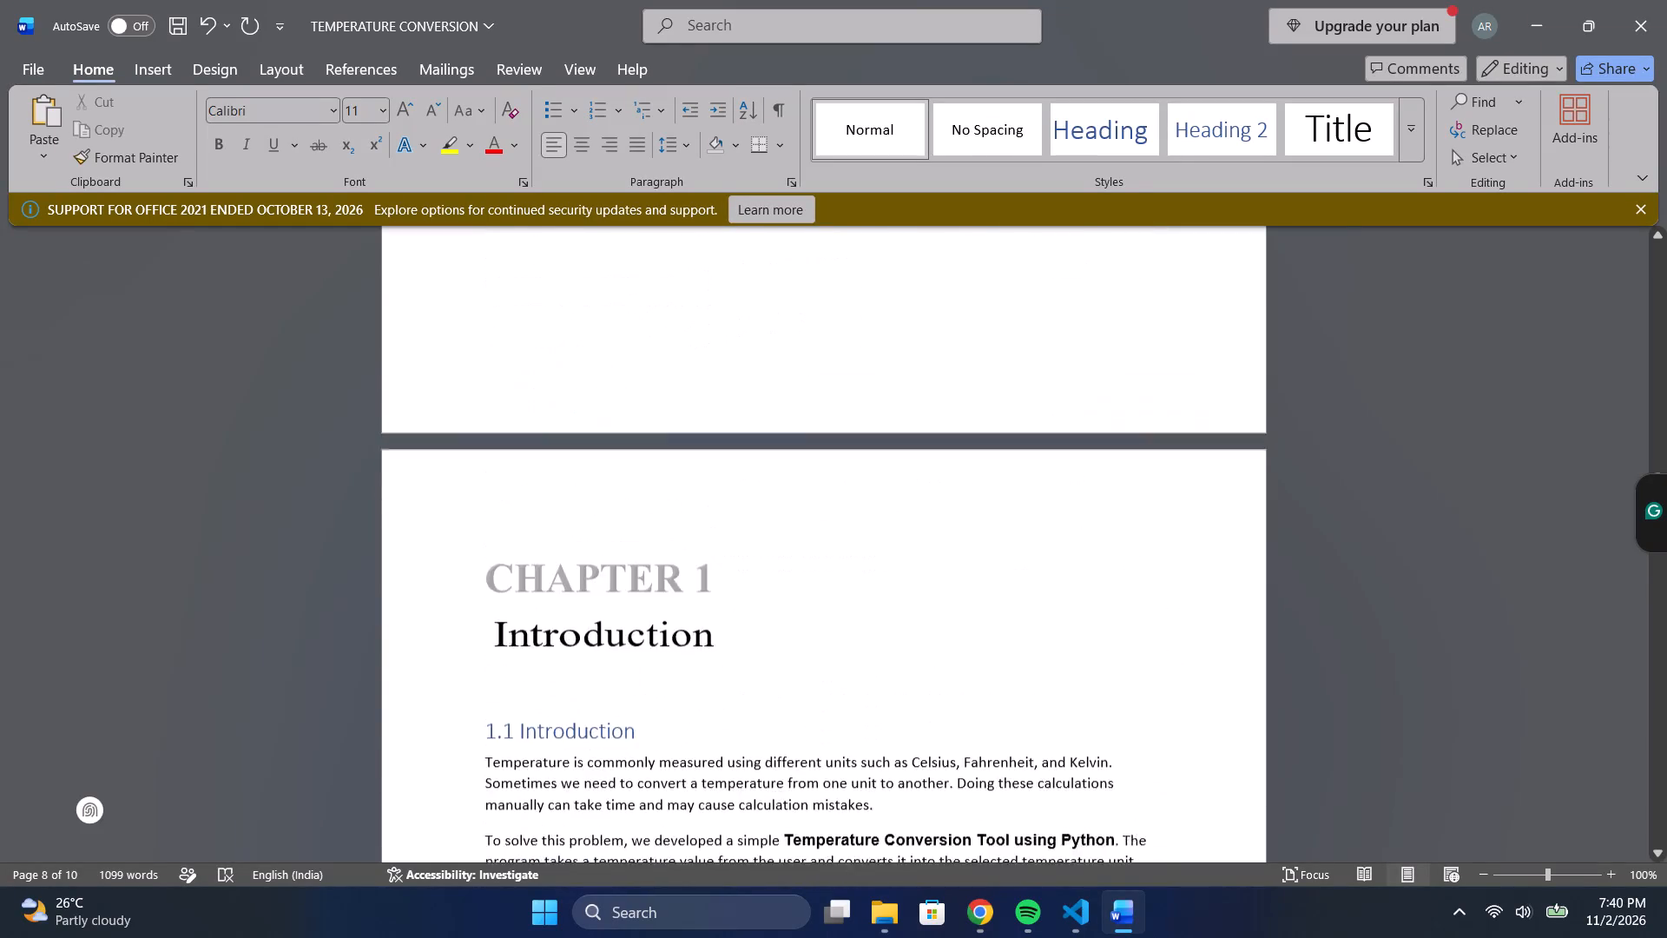
pyautogui.scroll(10, 888, 577)
pyautogui.scroll(-1, 888, 577)
pyautogui.scroll(20, 888, 577)
pyautogui.scroll(4, 888, 577)
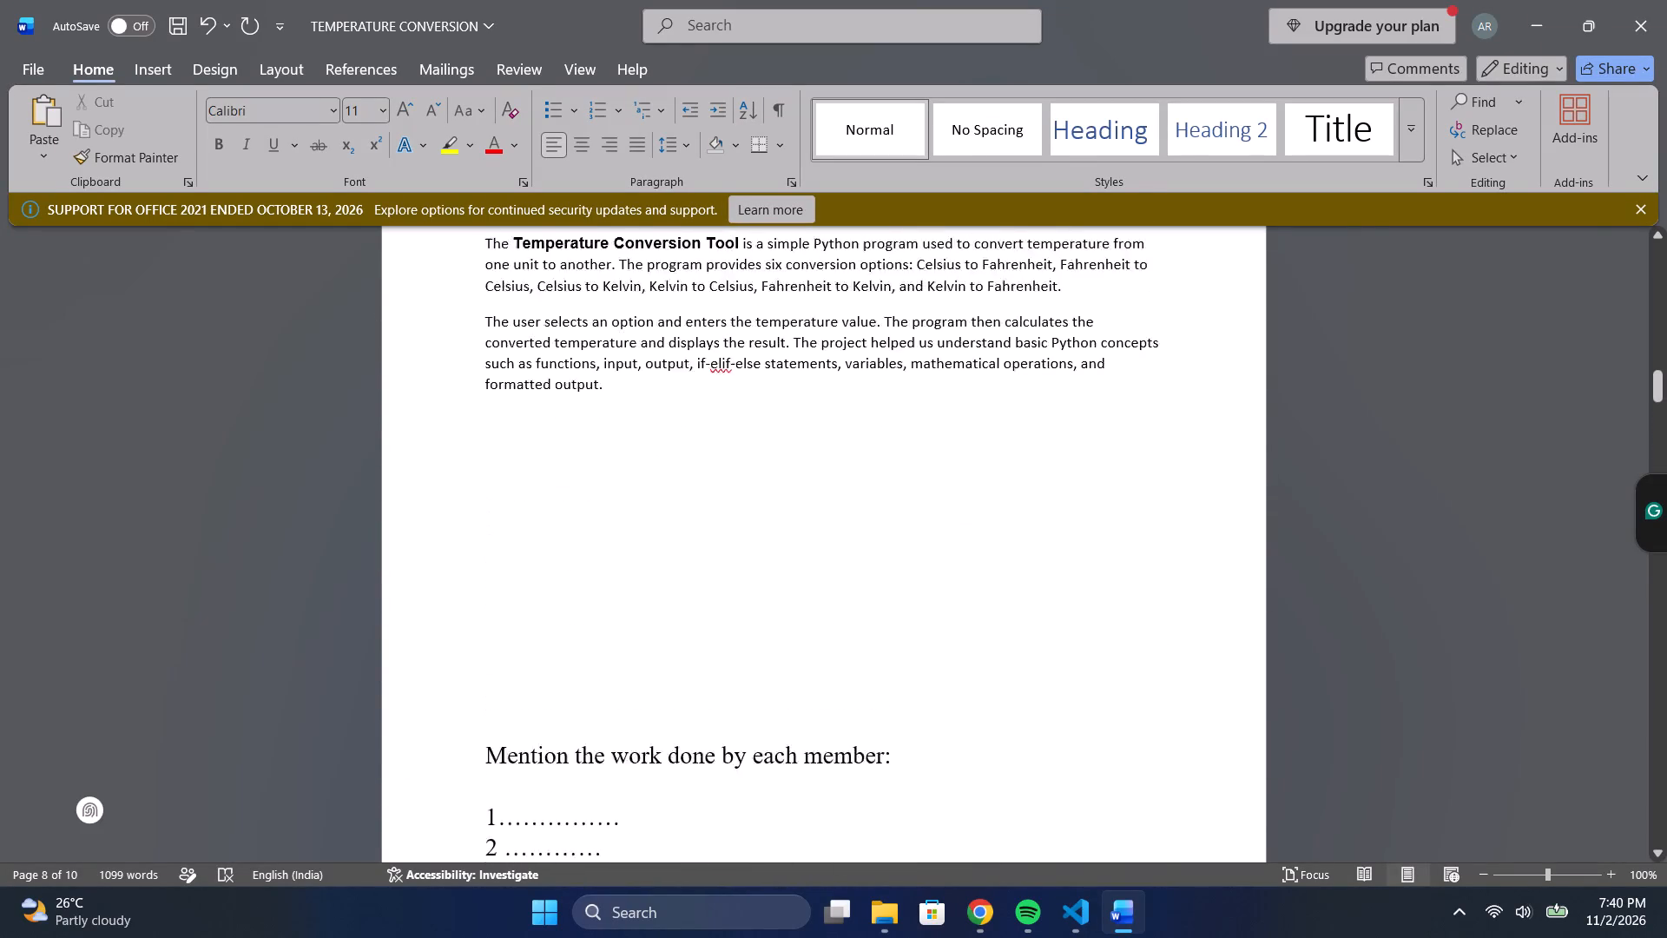
pyautogui.scroll(20, 888, 577)
pyautogui.scroll(10, 888, 577)
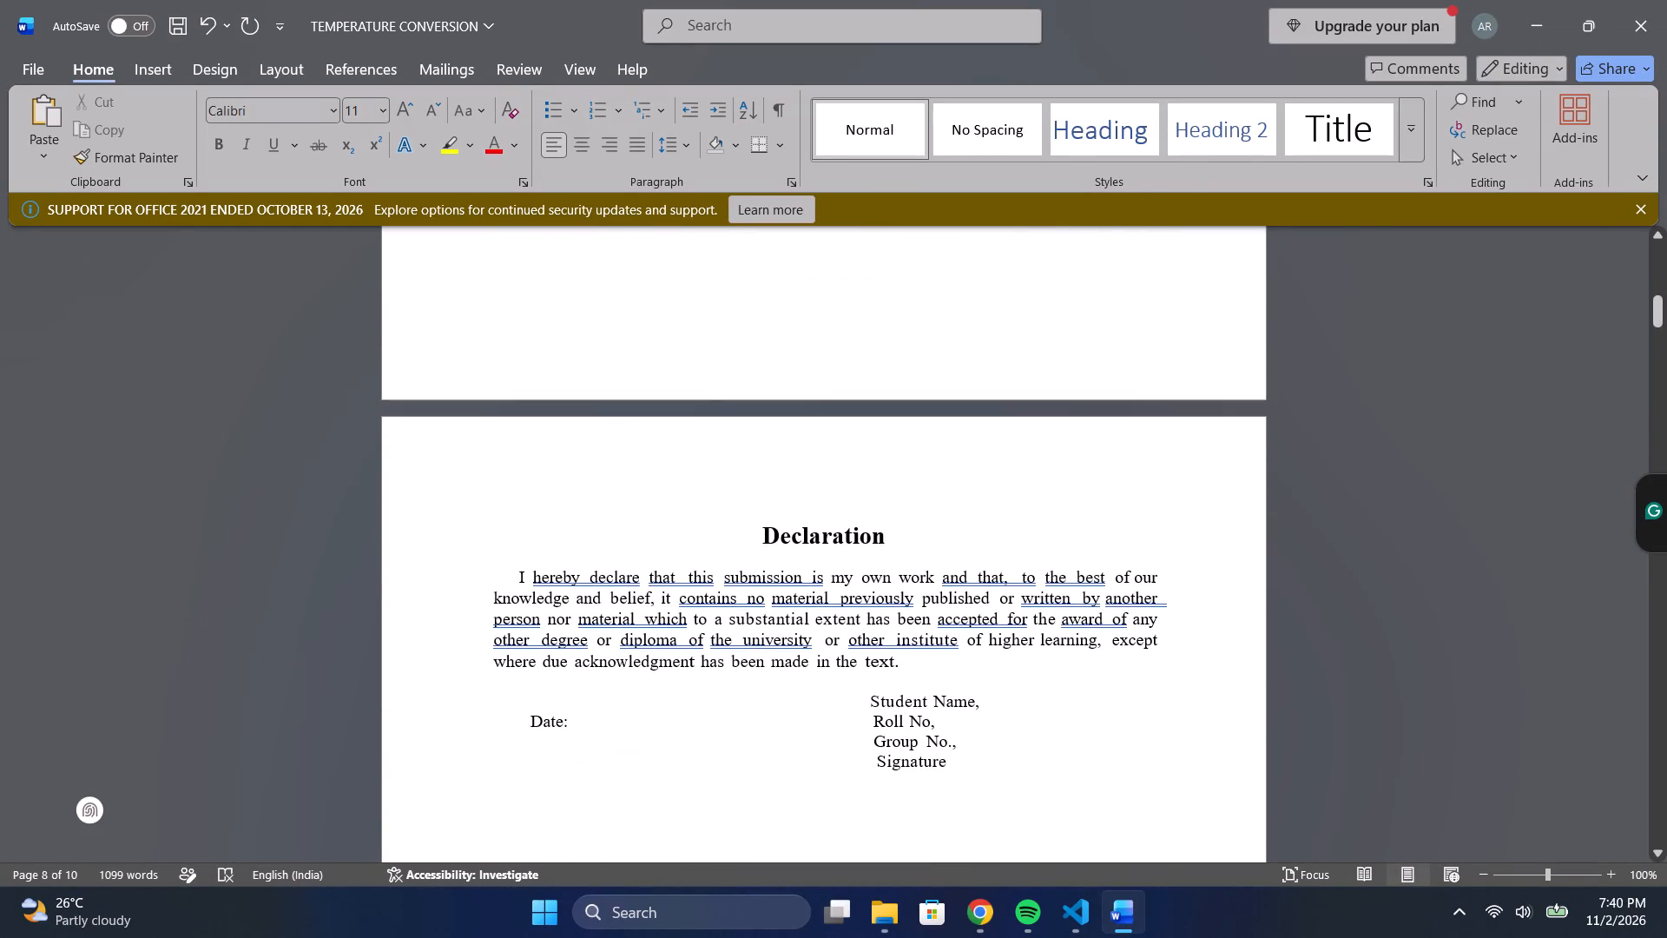
pyautogui.scroll(10, 888, 577)
# Delete both paragraphs of text under the Summary heading.
pyautogui.scroll(-20, 888, 577)
pyautogui.scroll(-1, 888, 577)
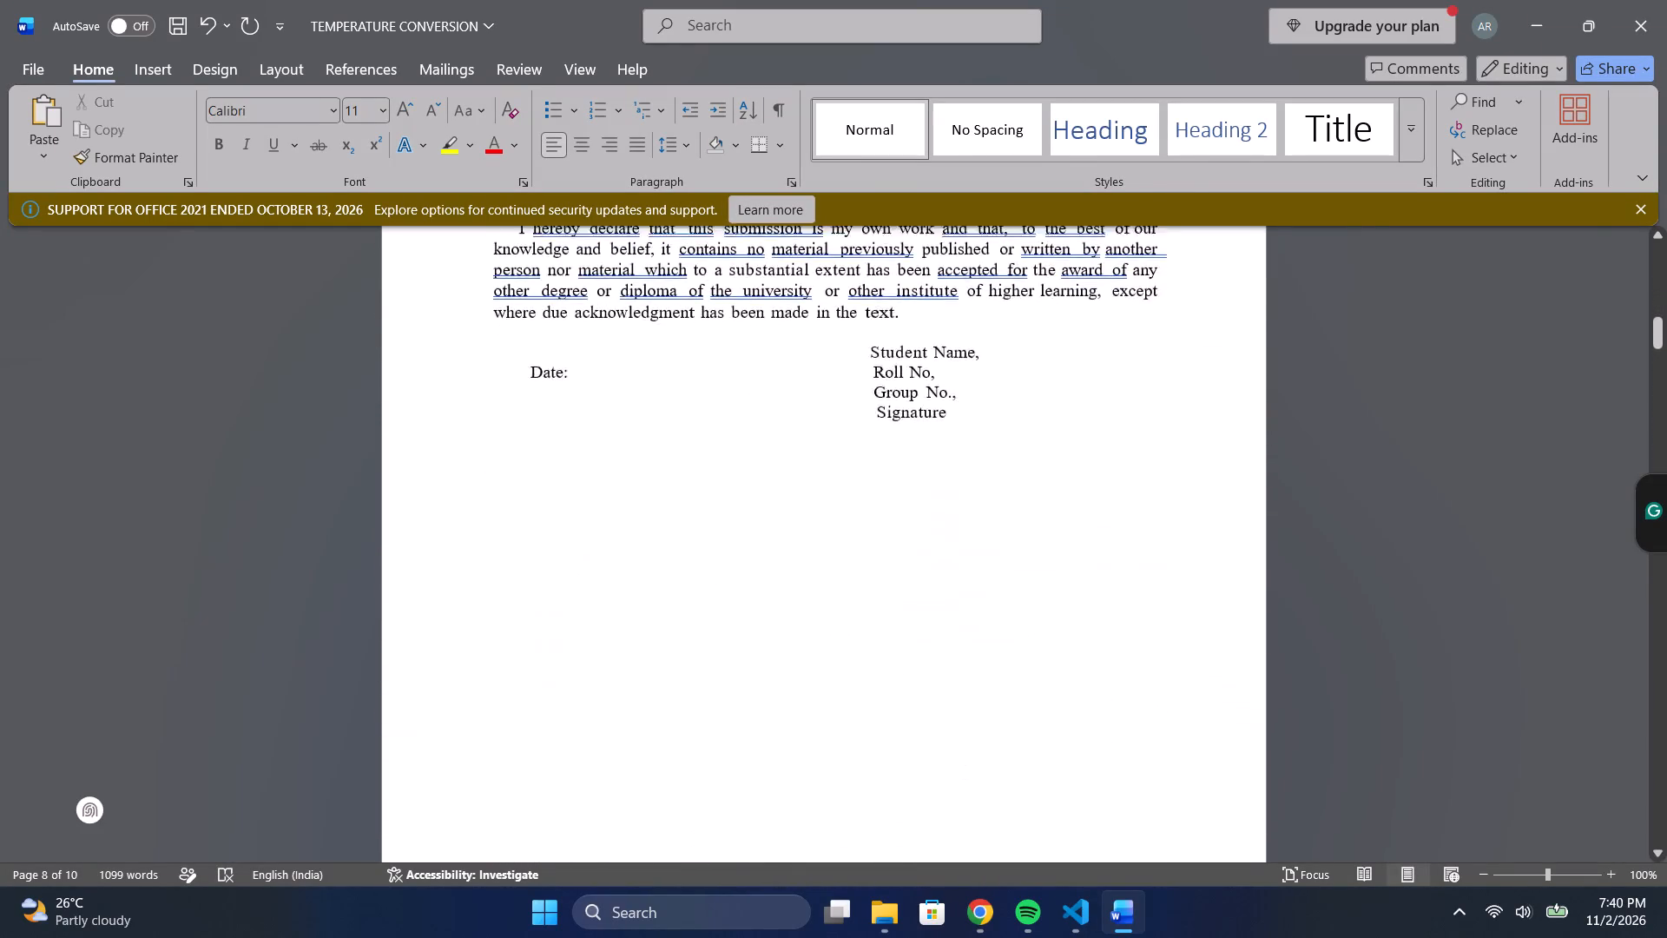
pyautogui.scroll(-17, 888, 577)
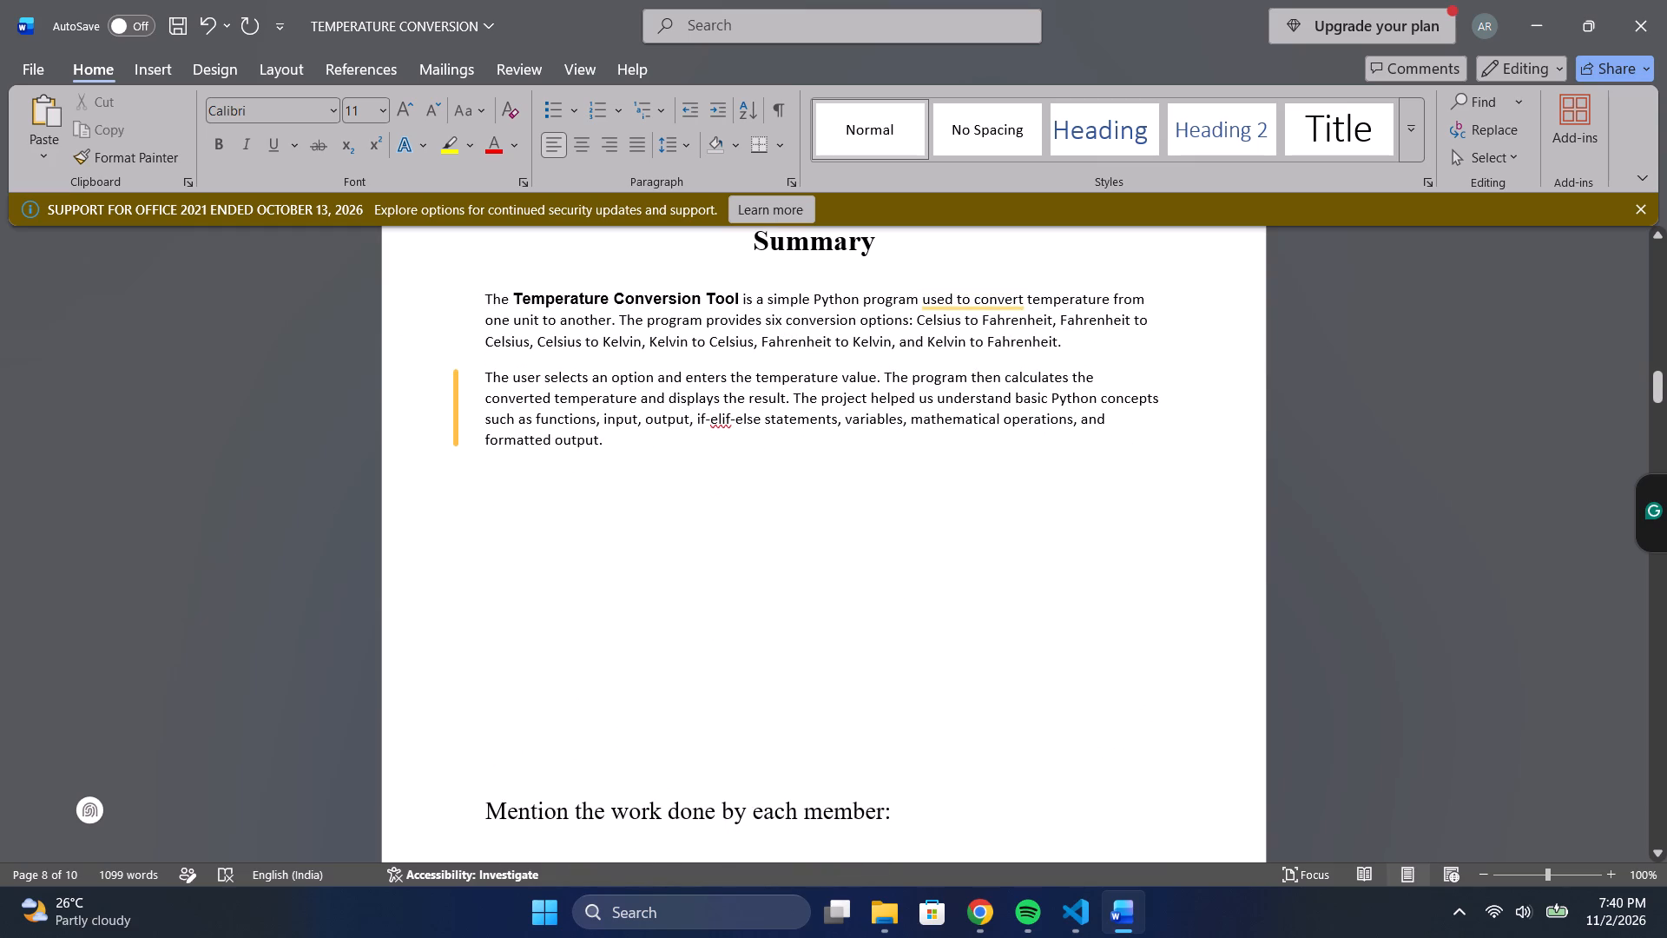
pyautogui.moveTo(486, 284); pyautogui.dragTo(662, 419)
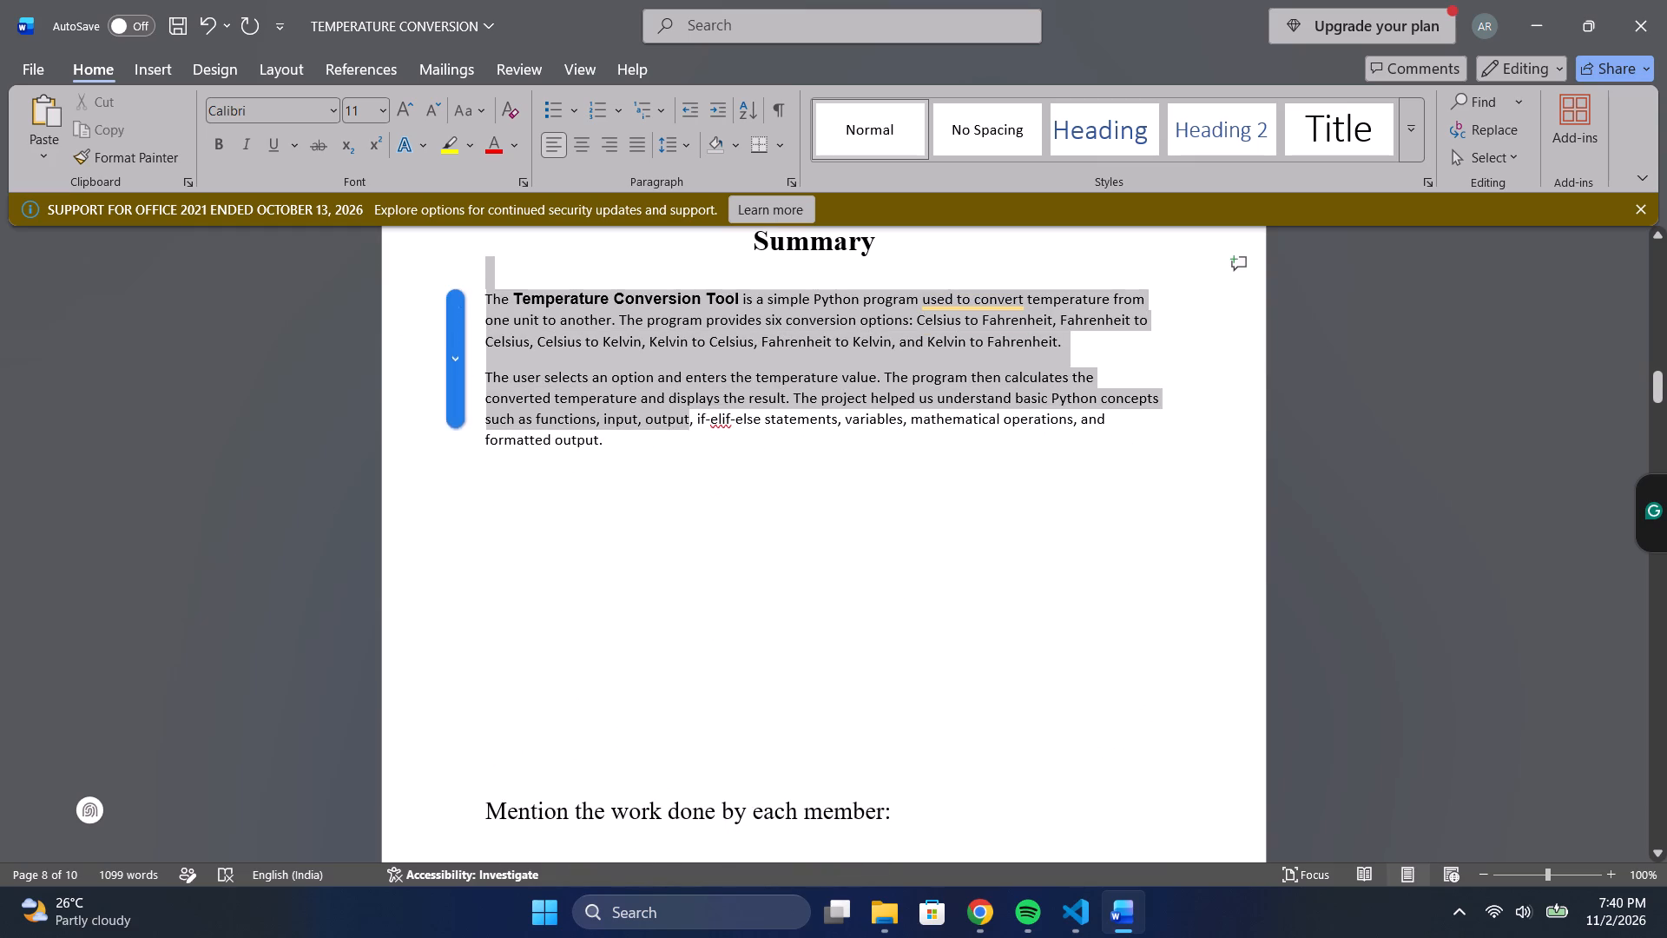
pyautogui.moveTo(662, 419); pyautogui.dragTo(708, 448)
pyautogui.press('BackSpace')
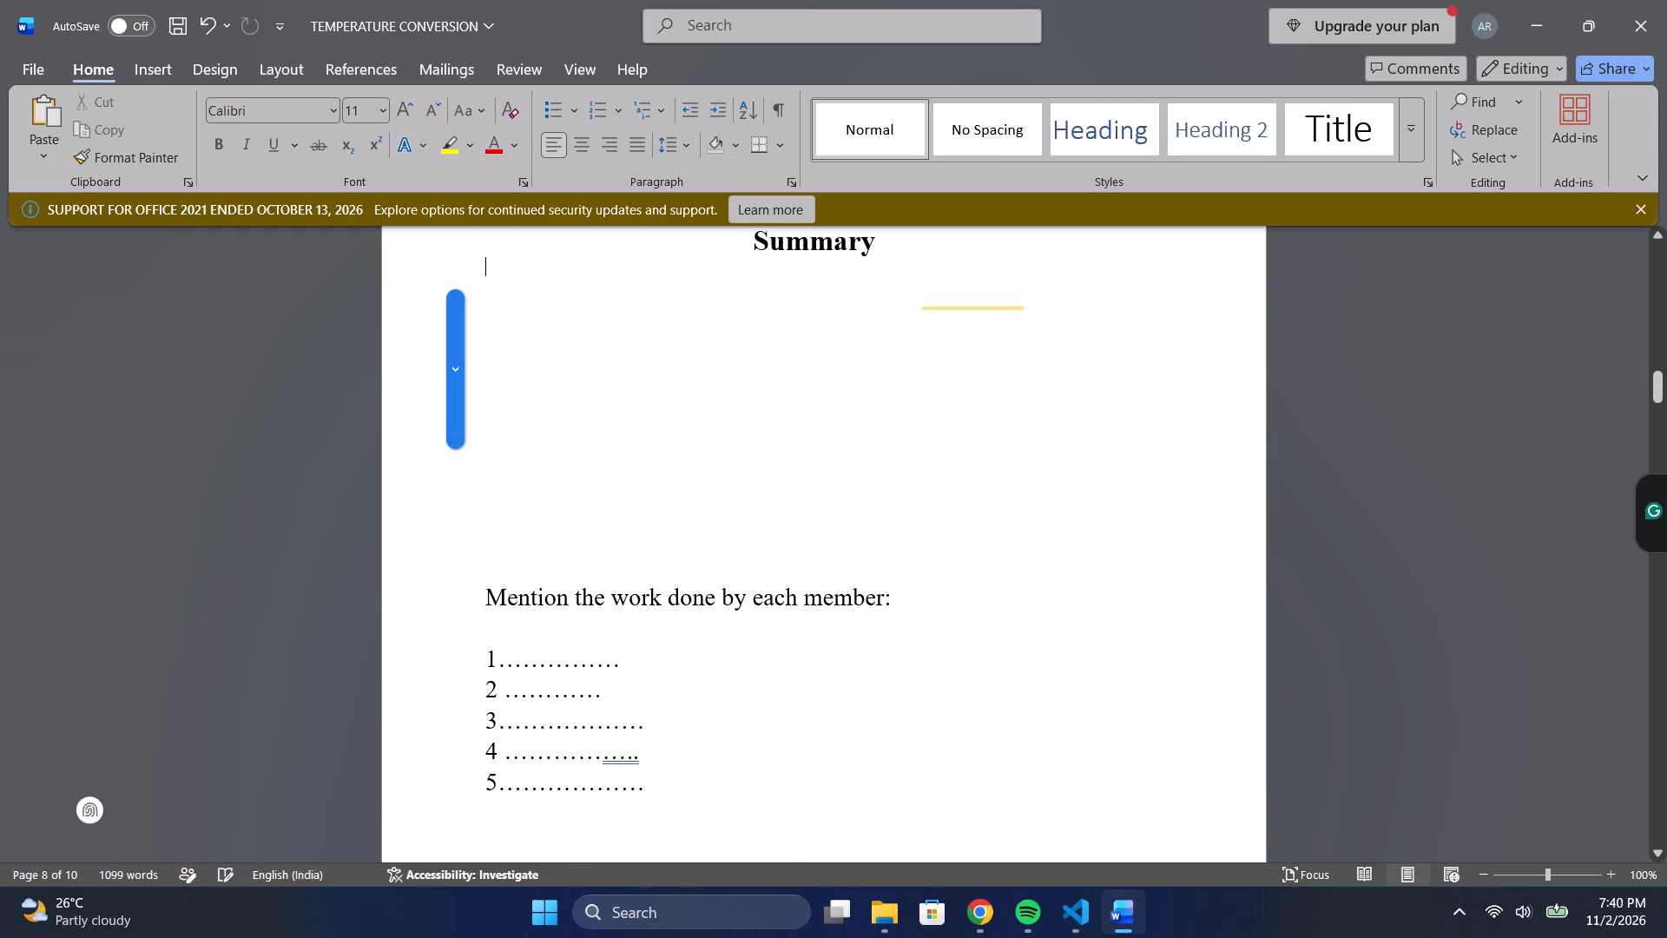
# Insert four blank lines before the CONTENTS heading to push it onto the following page.
pyautogui.scroll(16, 784, 488)
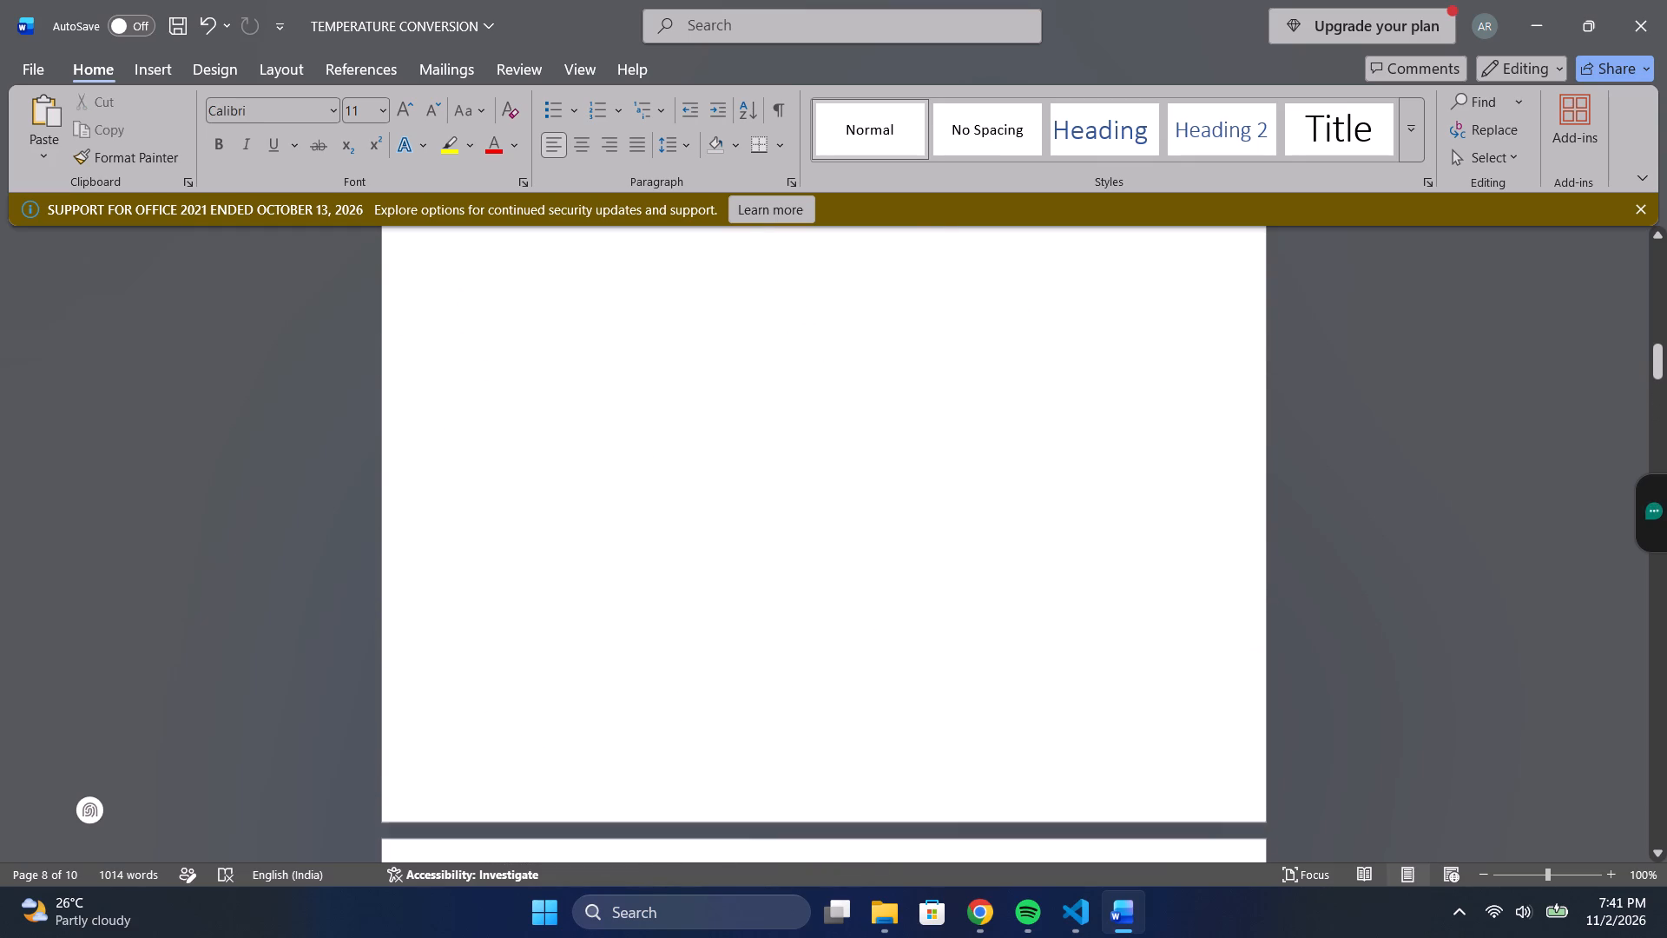
pyautogui.scroll(17, 784, 488)
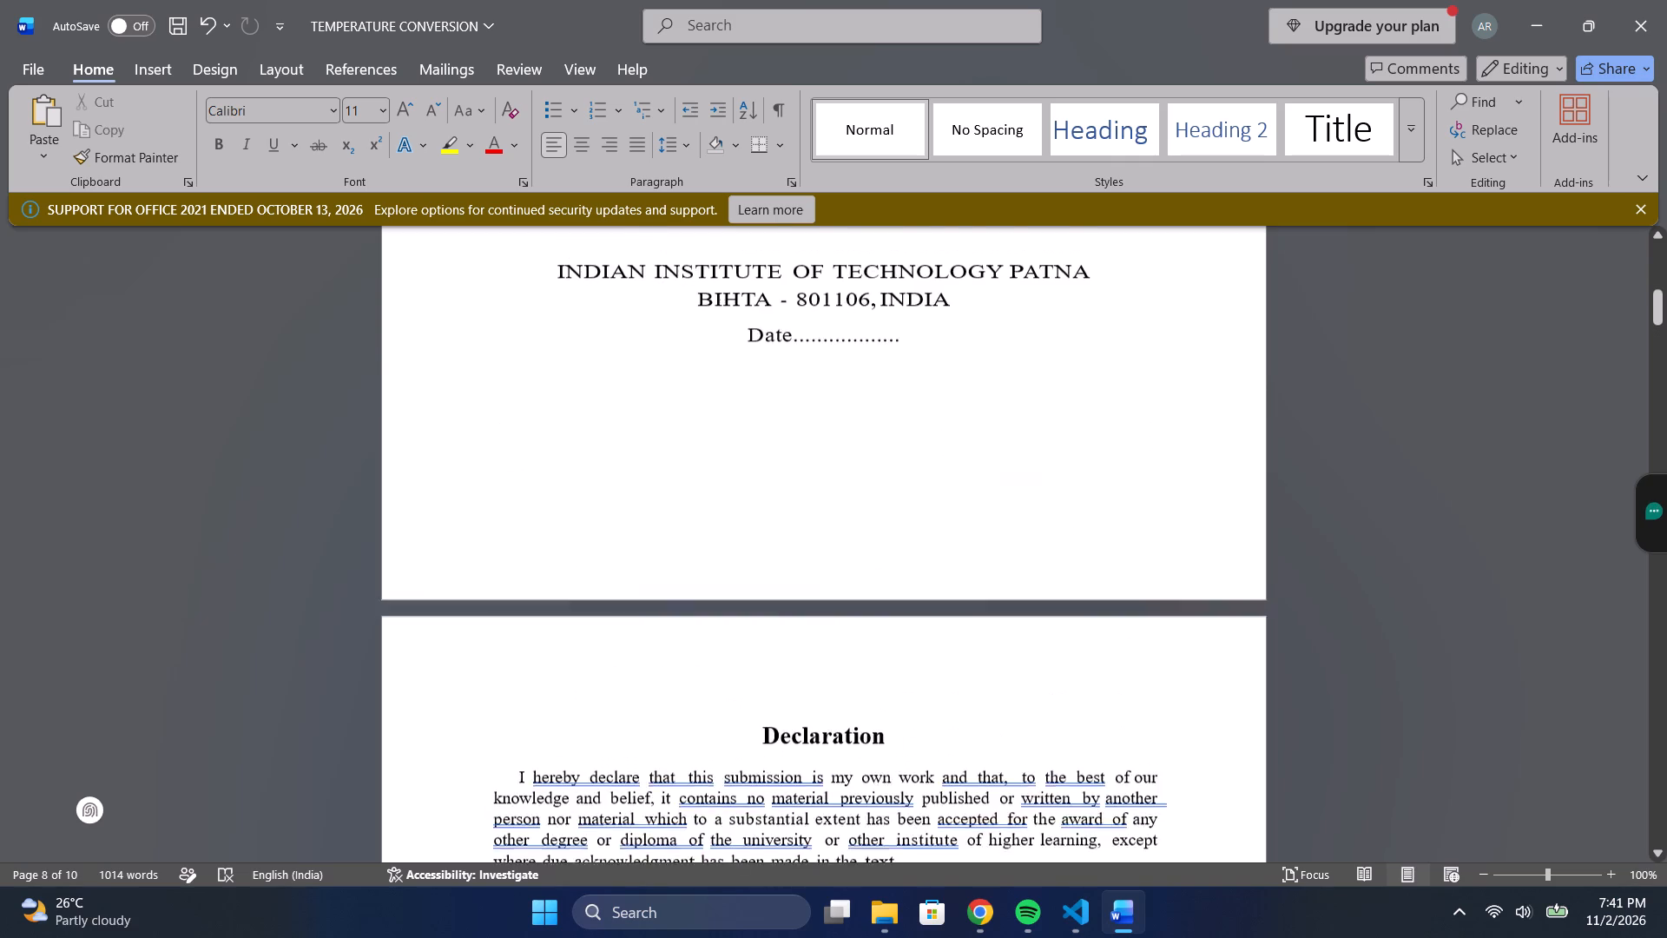
pyautogui.scroll(12, 784, 488)
pyautogui.scroll(-20, 784, 488)
pyautogui.scroll(-3, 784, 488)
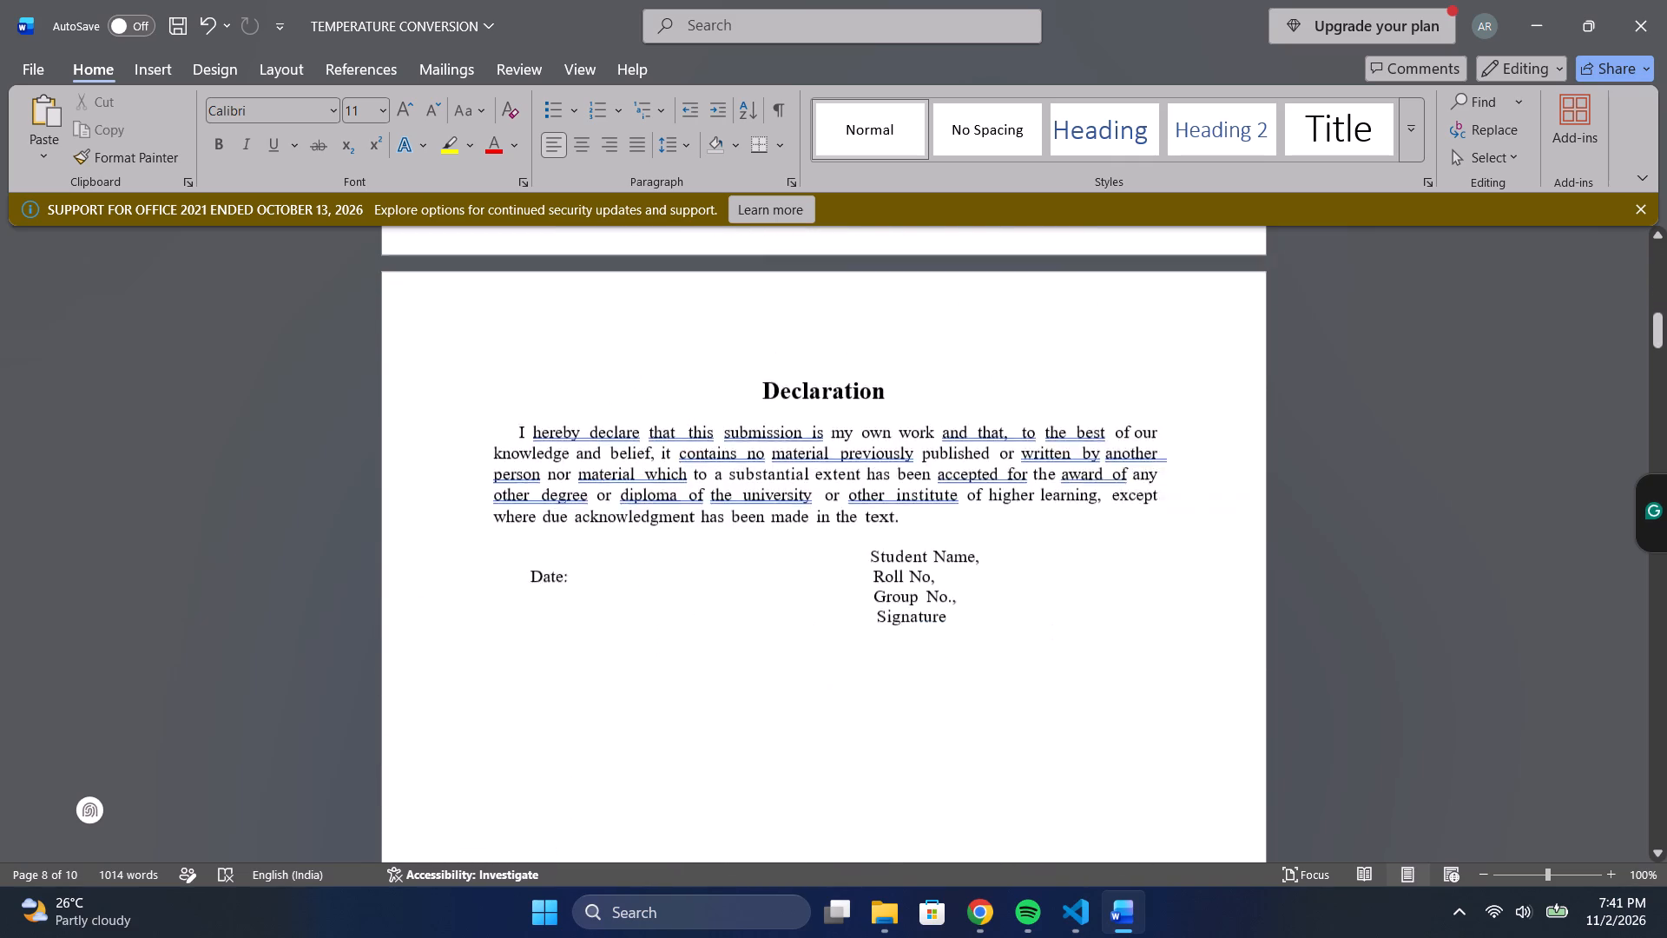
pyautogui.scroll(-20, 784, 488)
pyautogui.scroll(-20, 784, 488)
pyautogui.scroll(-6, 784, 488)
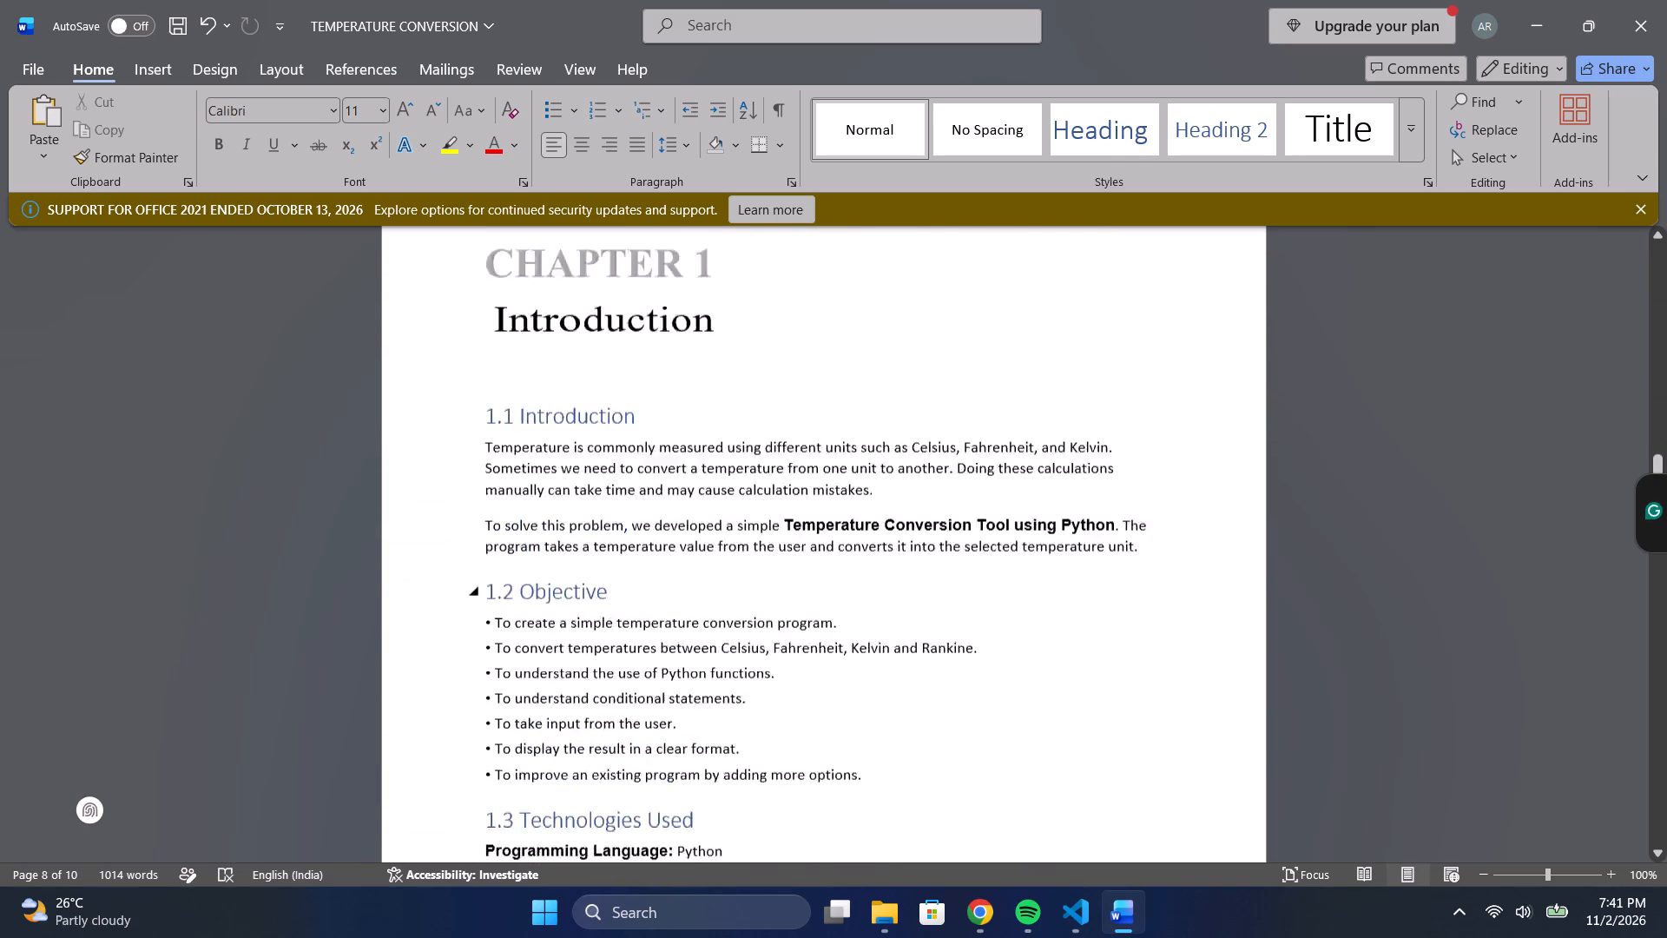
pyautogui.scroll(17, 784, 488)
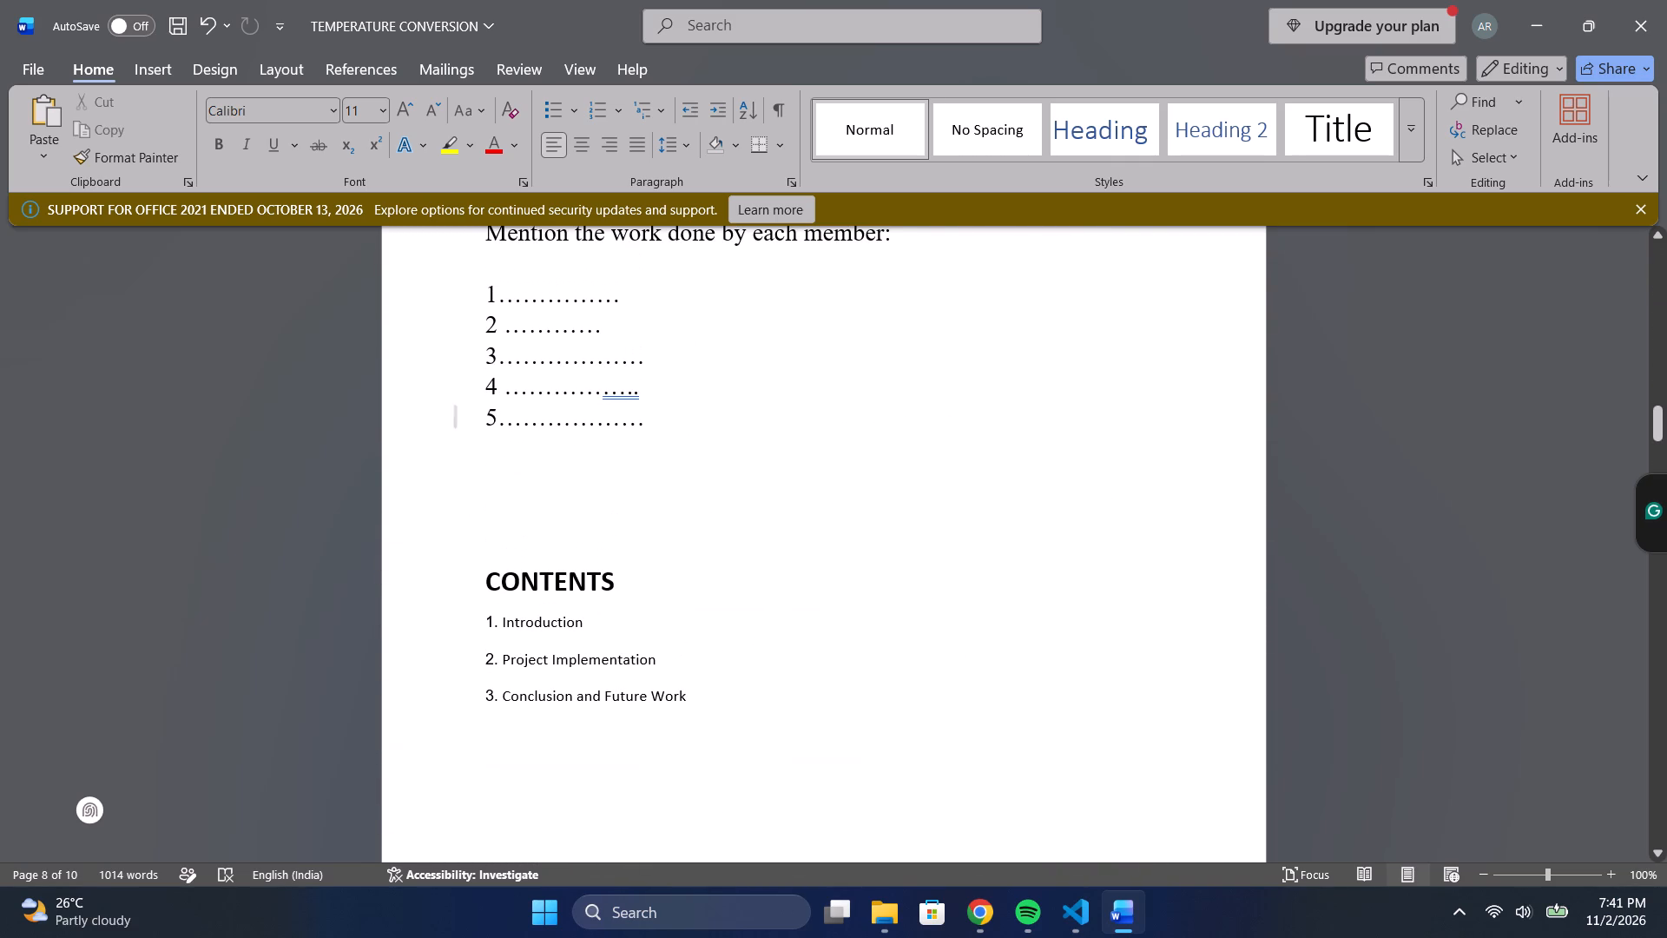
pyautogui.click(480, 576)
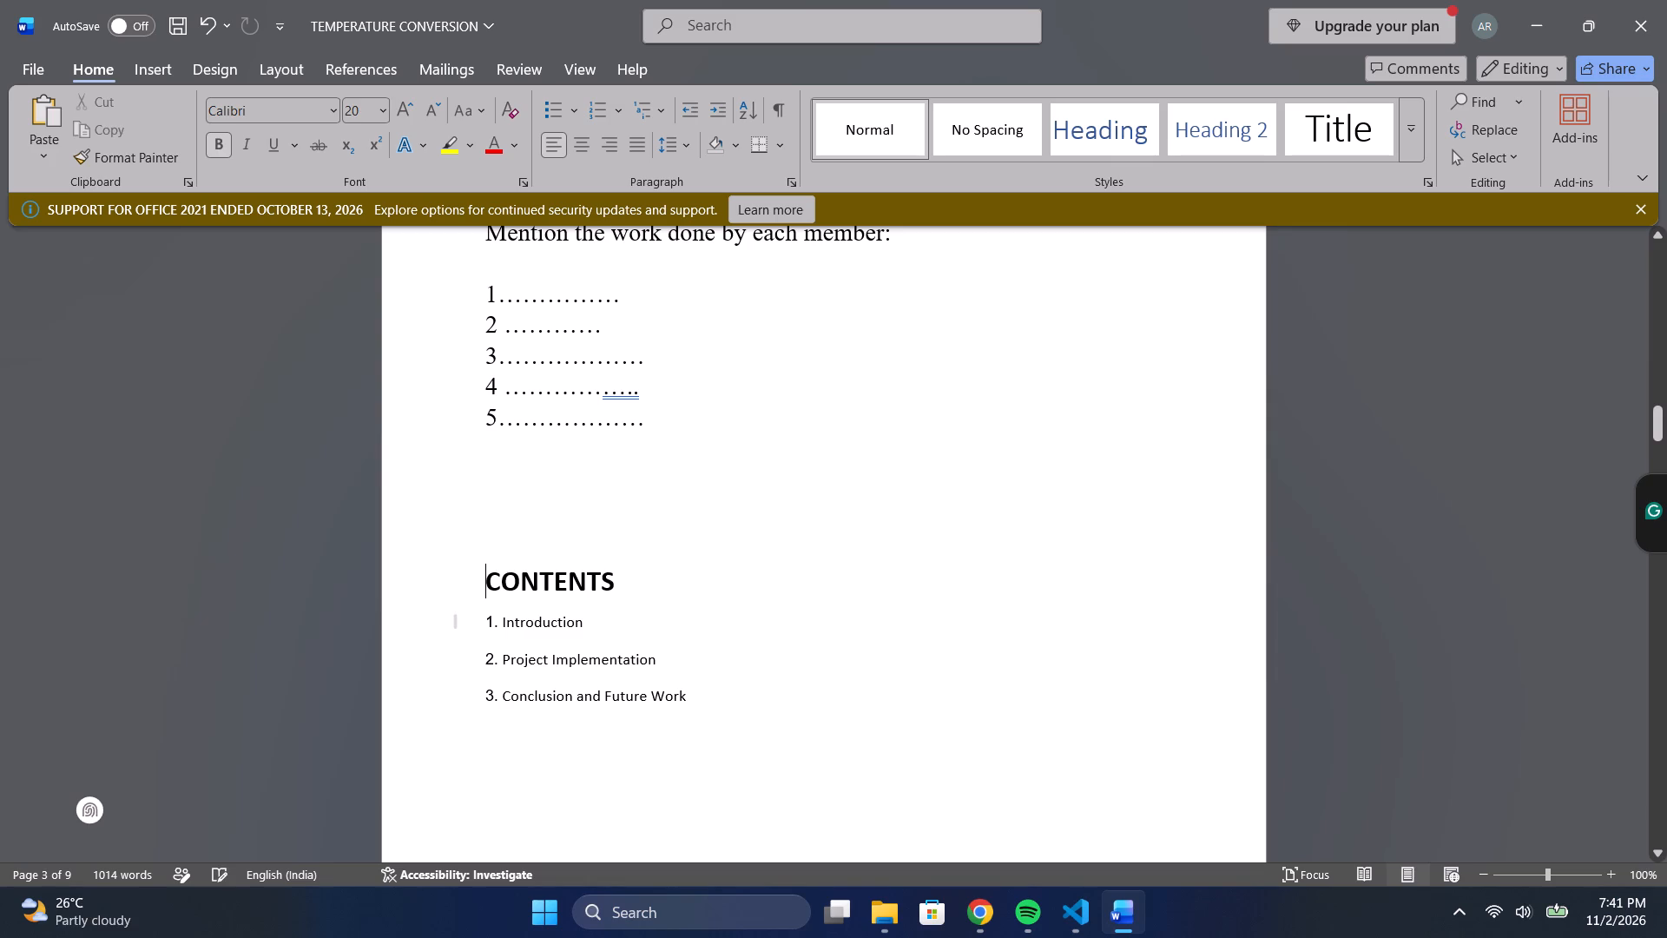
pyautogui.press('Return')
pyautogui.press('Return')
pyautogui.press('Return')
pyautogui.press('Return')
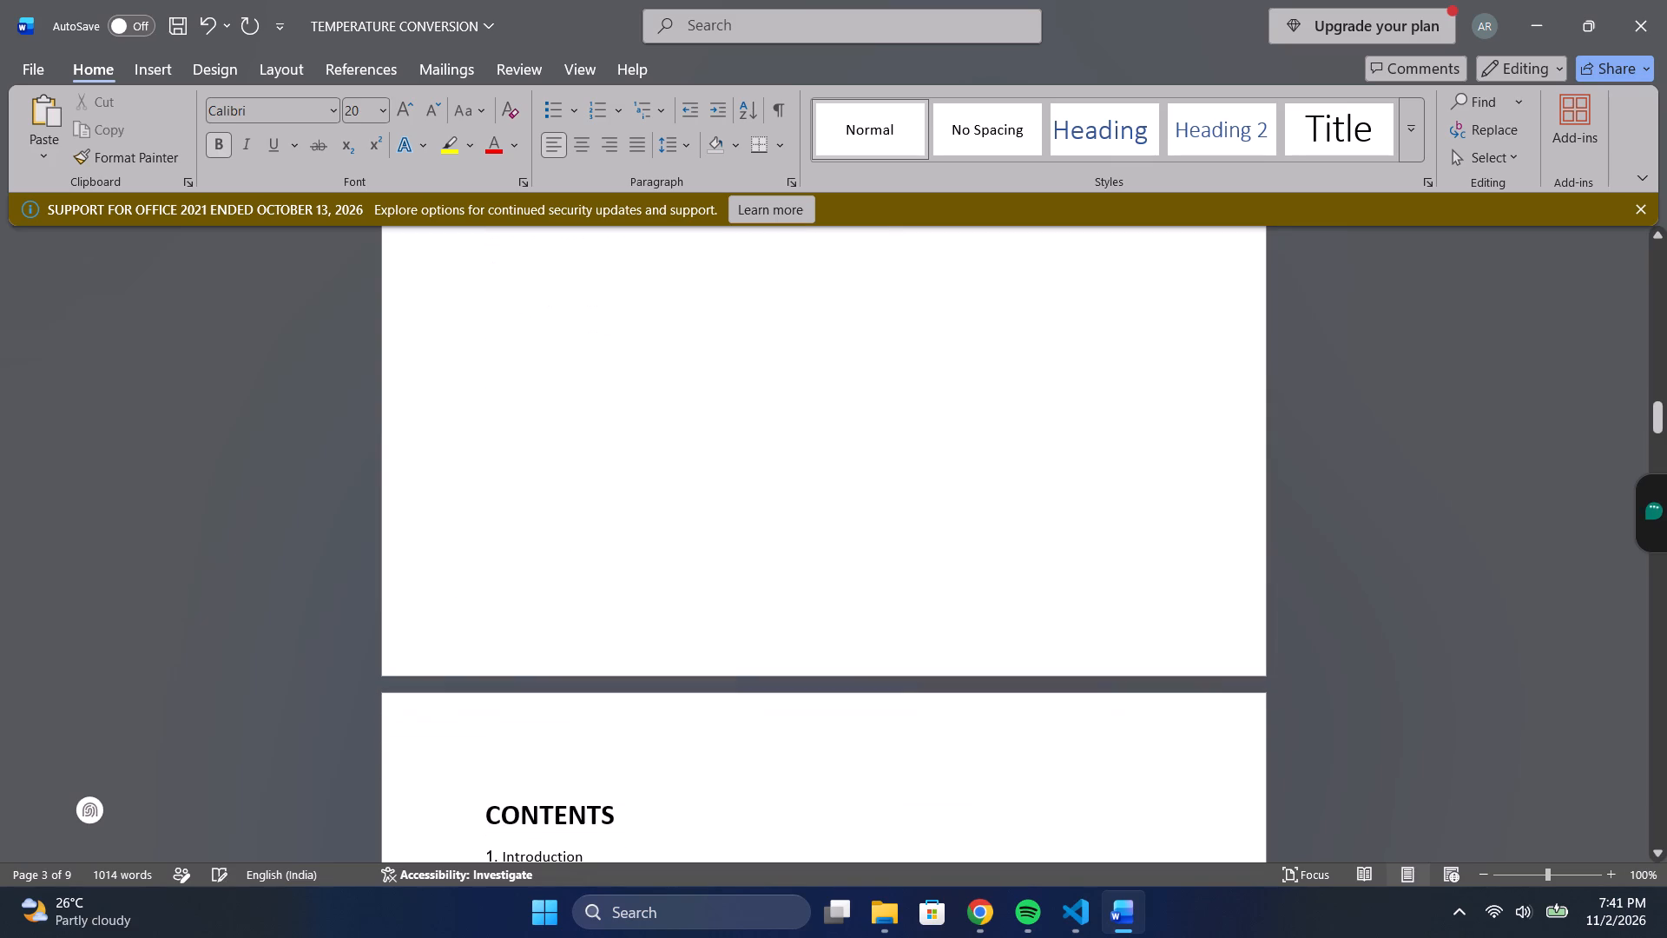
# Insert ten blank lines before "Mention the work done by each member:" to move it and its list further down the Summary page.
pyautogui.scroll(13, 577, 553)
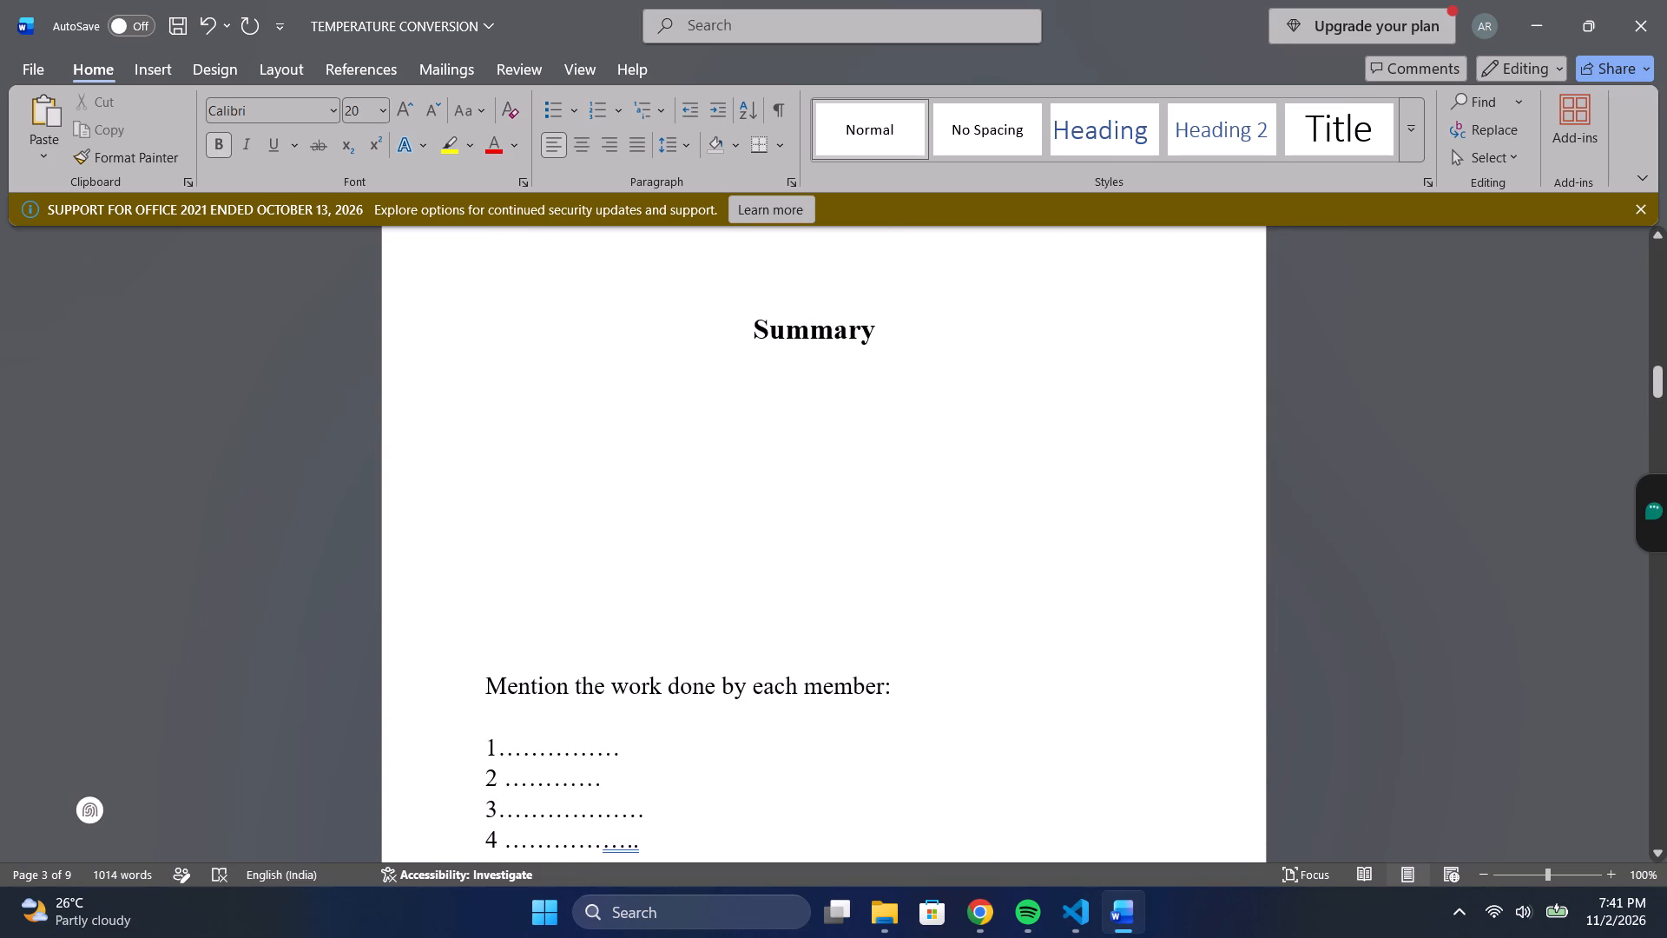
pyautogui.click(473, 671)
pyautogui.click(480, 686)
pyautogui.press('Return')
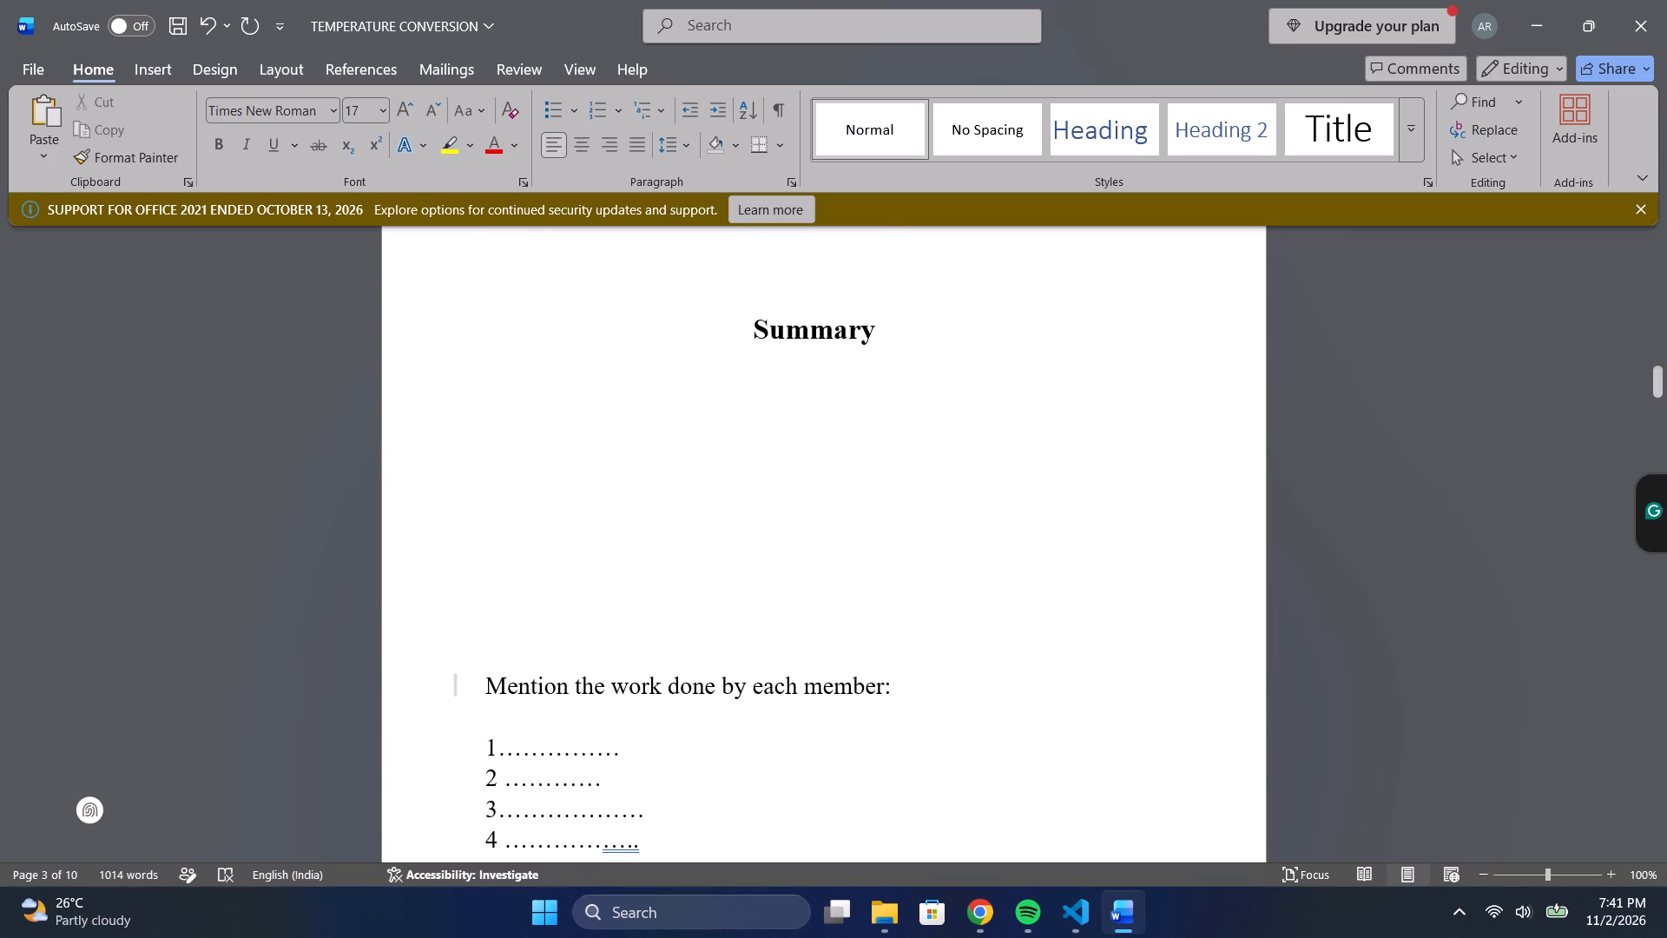
pyautogui.press('Return')
pyautogui.press('Return')
pyautogui.scroll(-4, 481, 688)
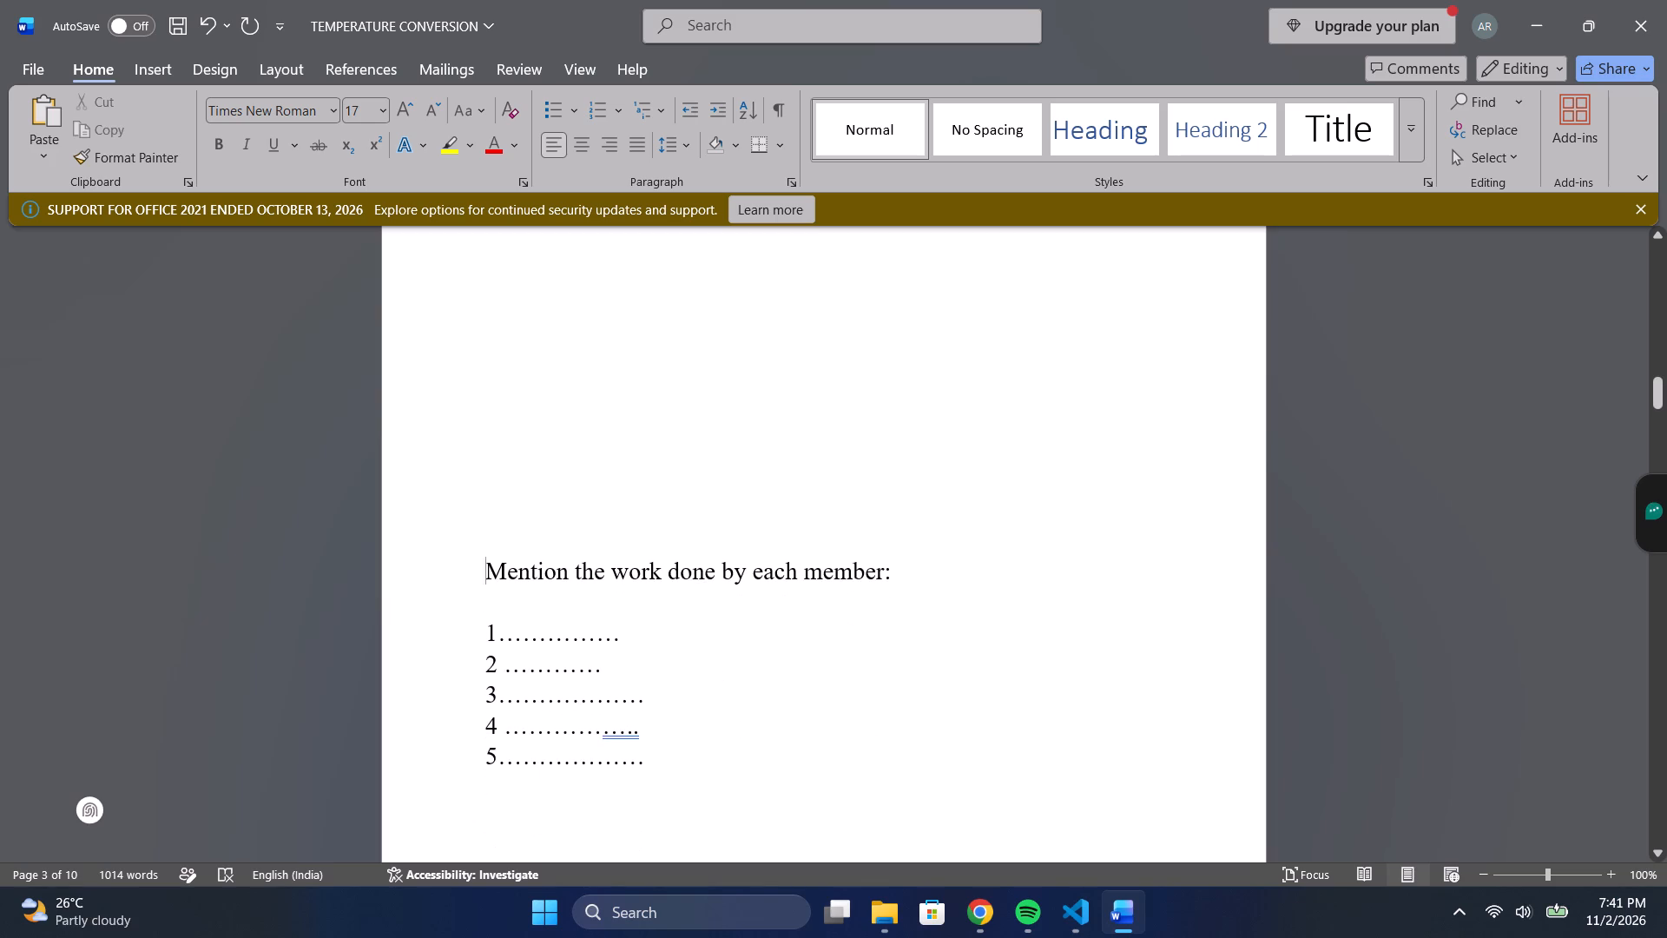
pyautogui.press('Return')
pyautogui.scroll(-4, 467, 612)
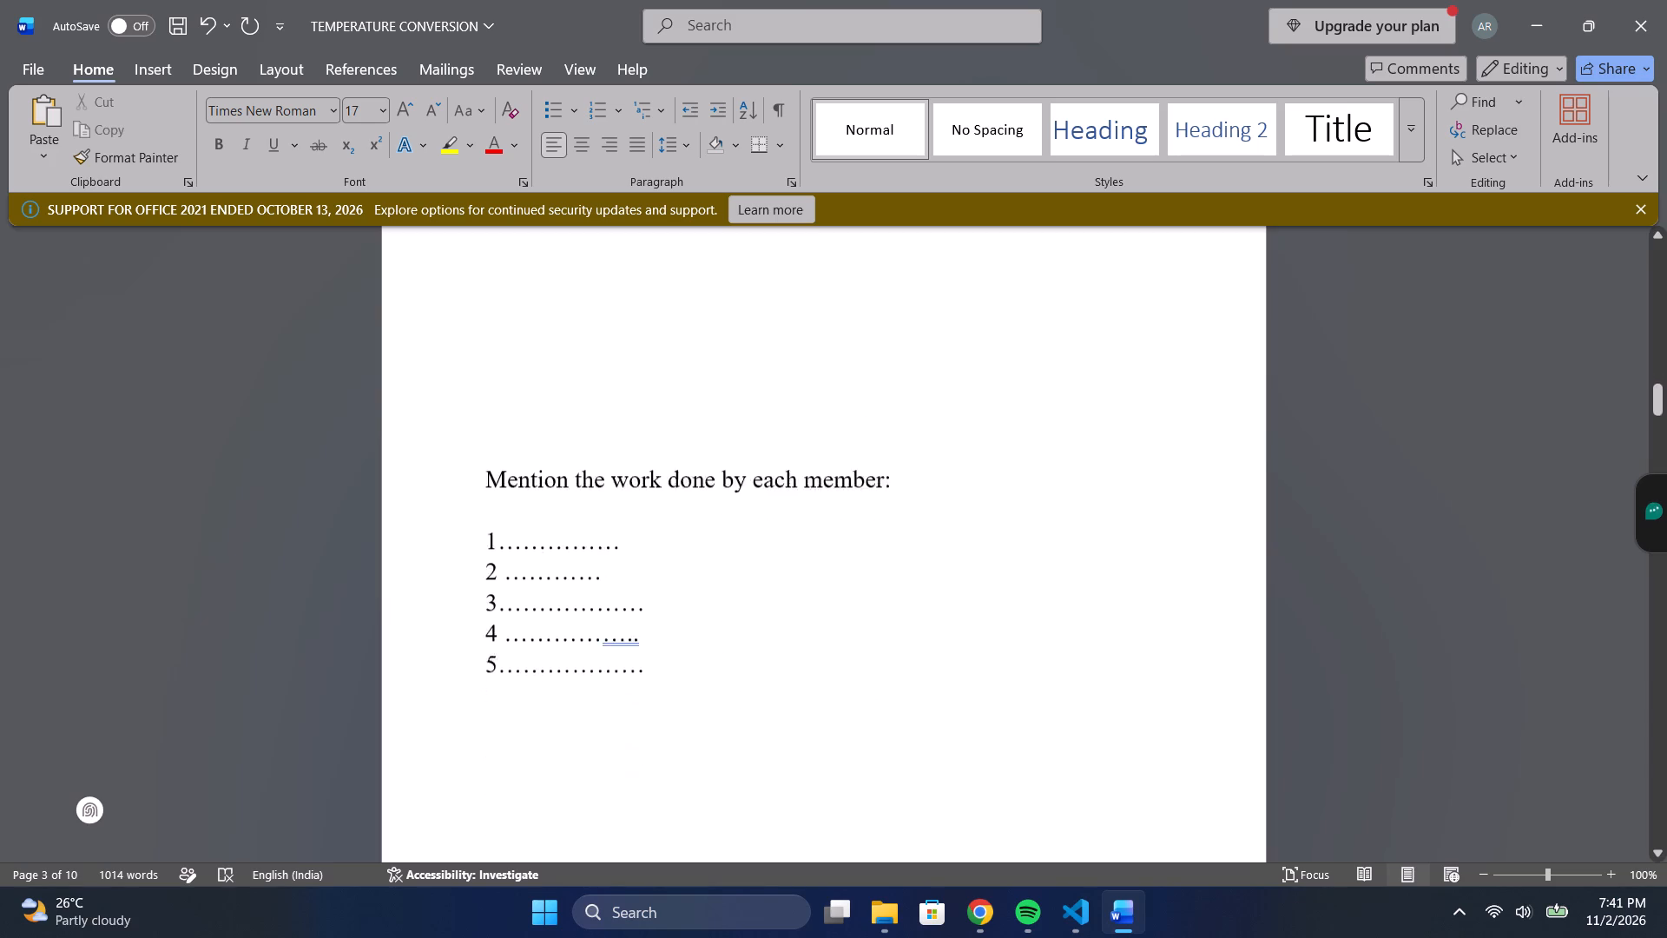
pyautogui.press('Return')
pyautogui.press('Return')
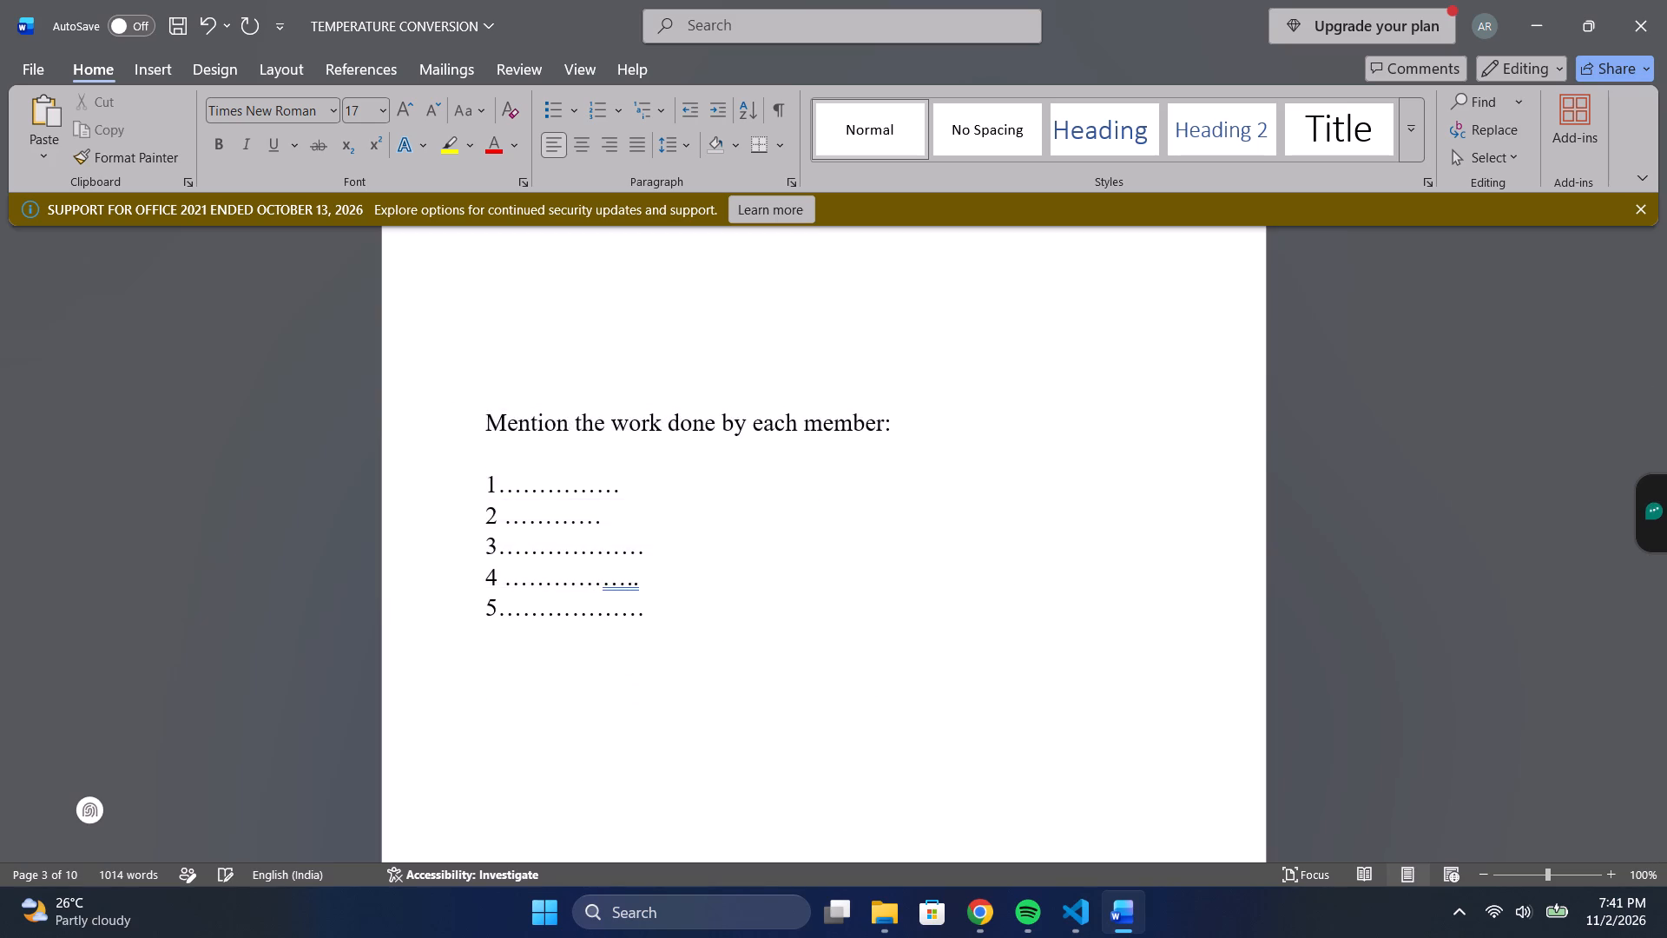
pyautogui.press('Return')
pyautogui.press('Return')
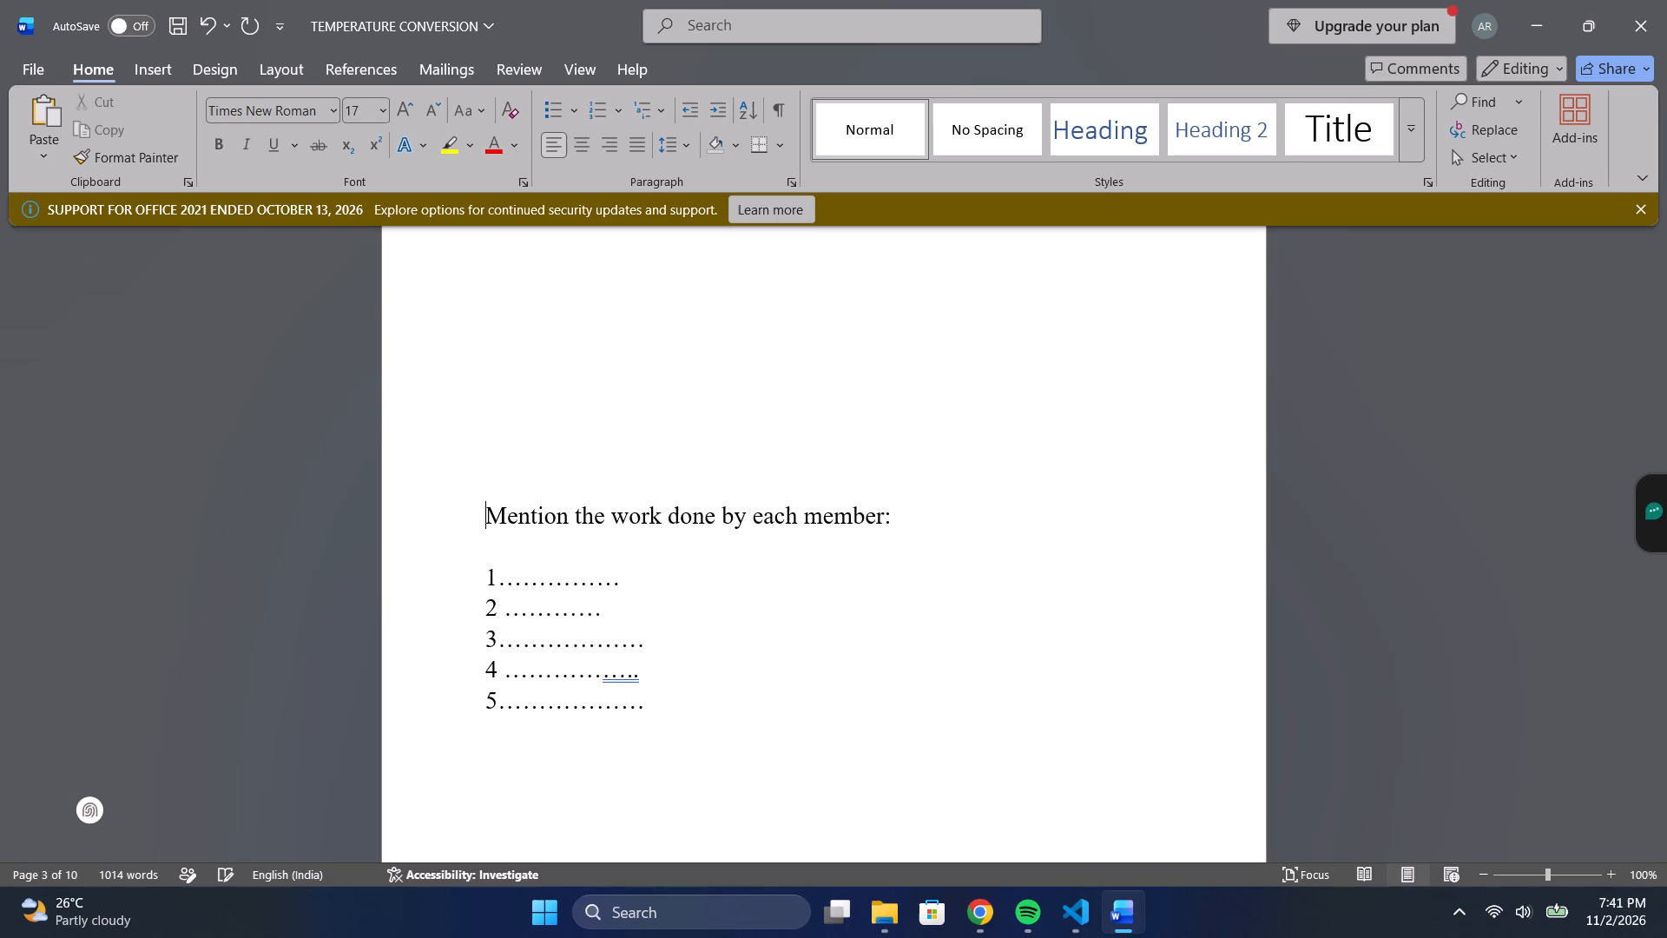
pyautogui.press('Return')
pyautogui.scroll(-3, 467, 611)
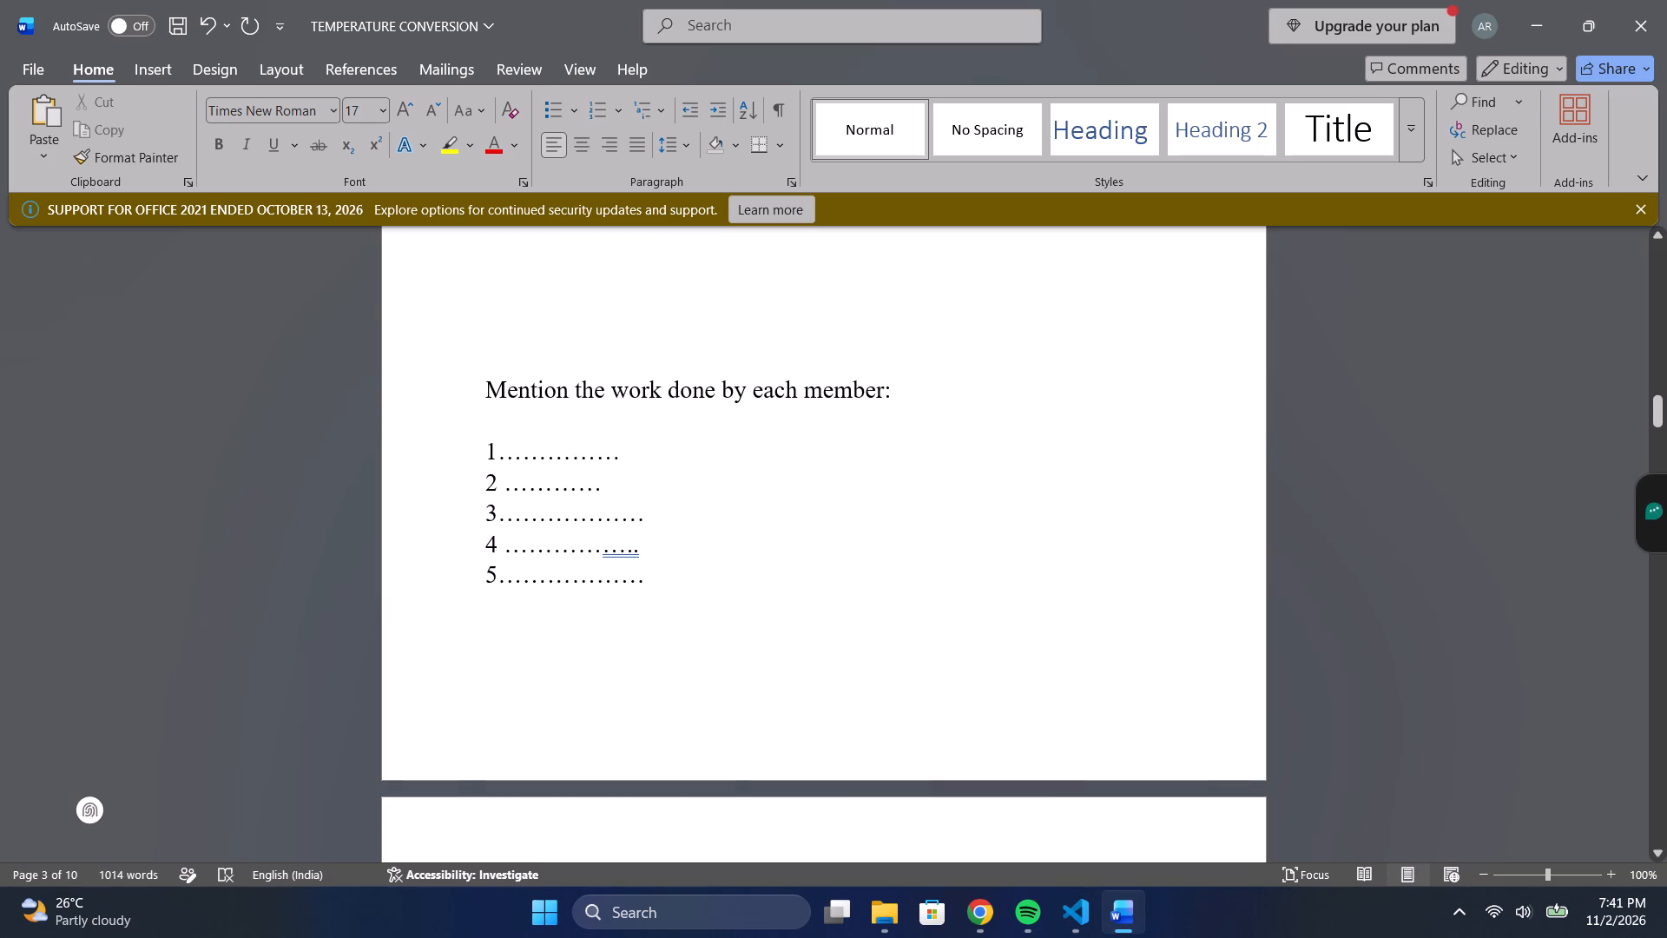
pyautogui.press('Return')
# Examine the report from the Summary and title pages through to section 2.6 for sections still limited to six conversions.
pyautogui.scroll(14, 467, 611)
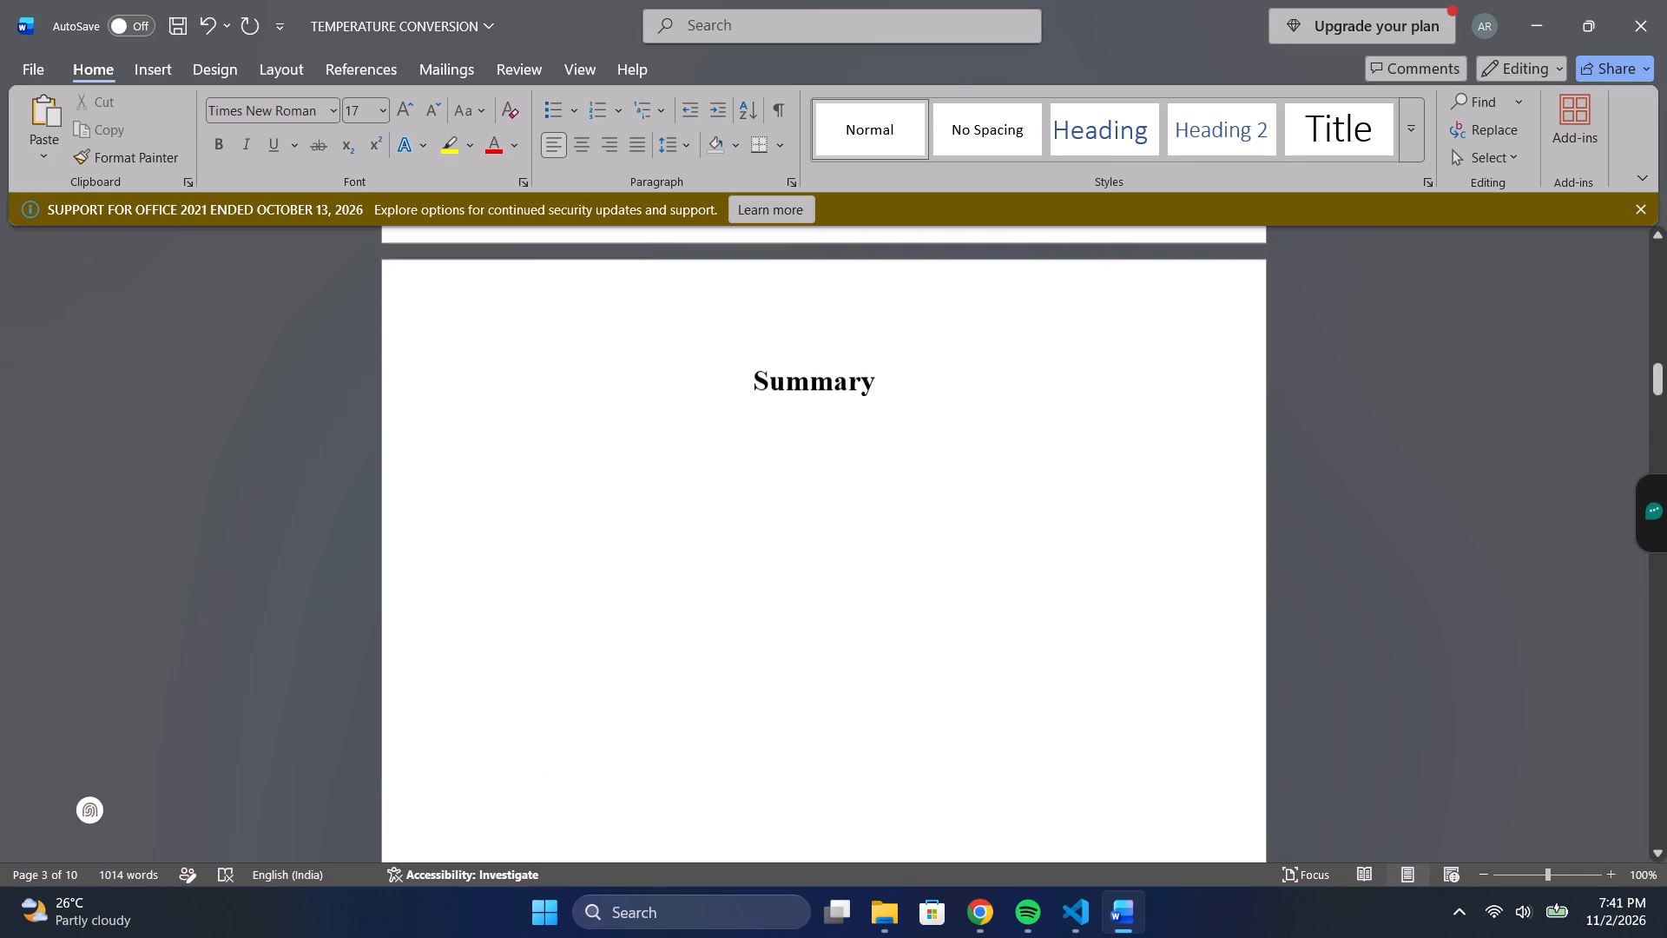
pyautogui.scroll(20, 467, 611)
pyautogui.scroll(12, 467, 611)
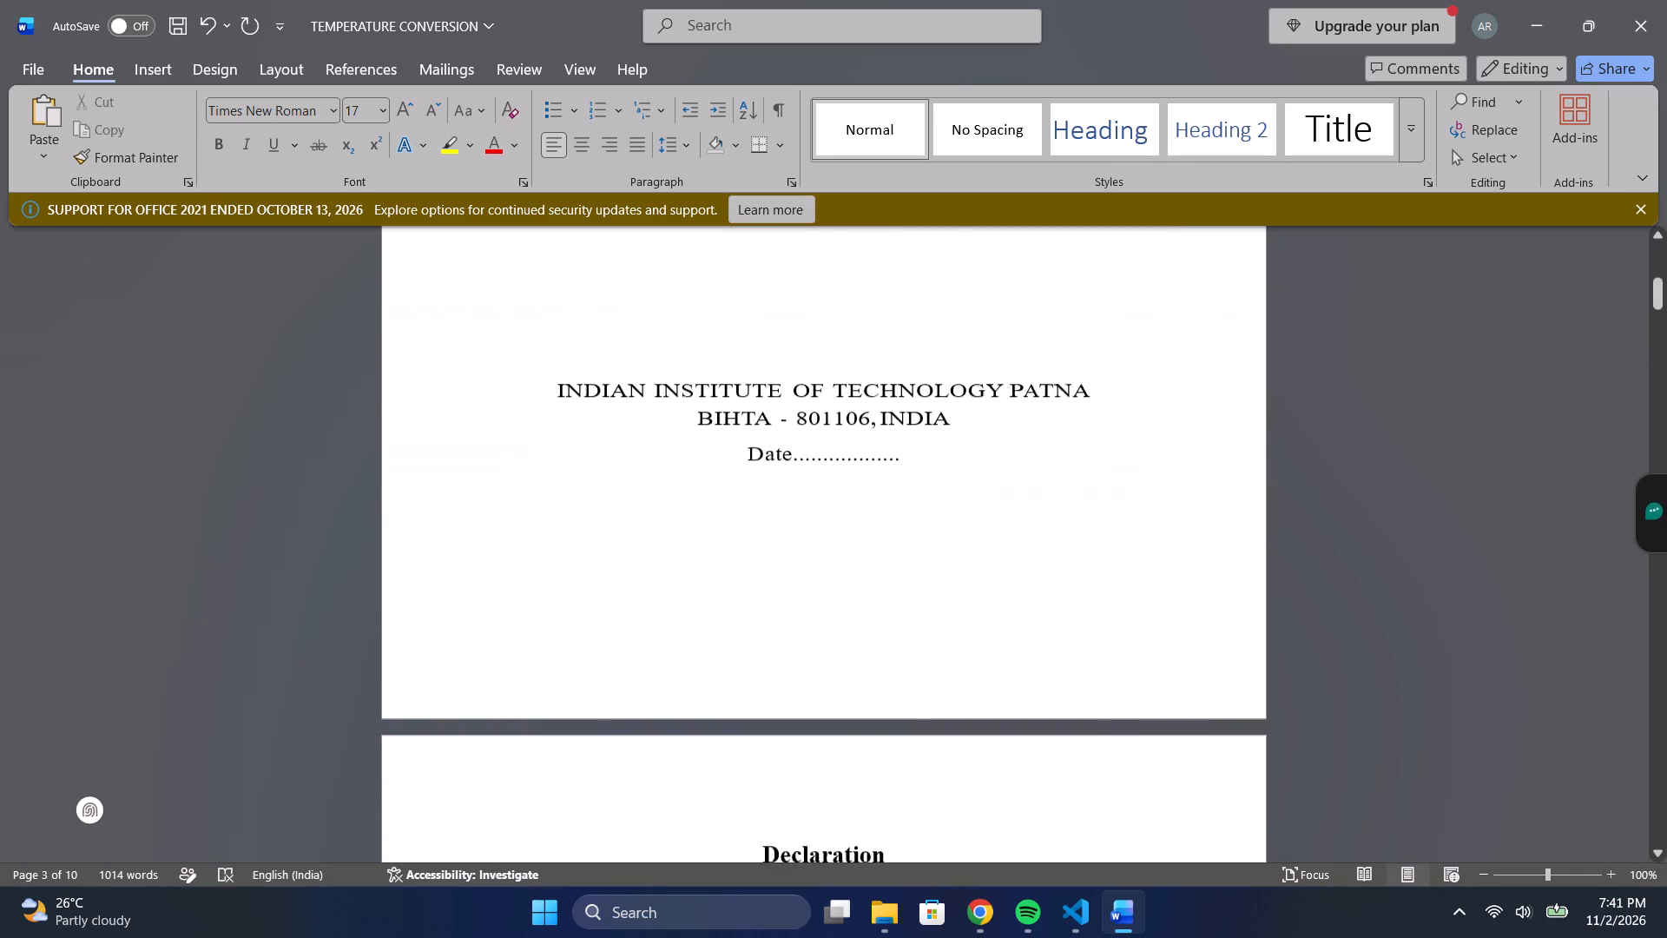
pyautogui.scroll(19, 467, 611)
pyautogui.scroll(-17, 467, 611)
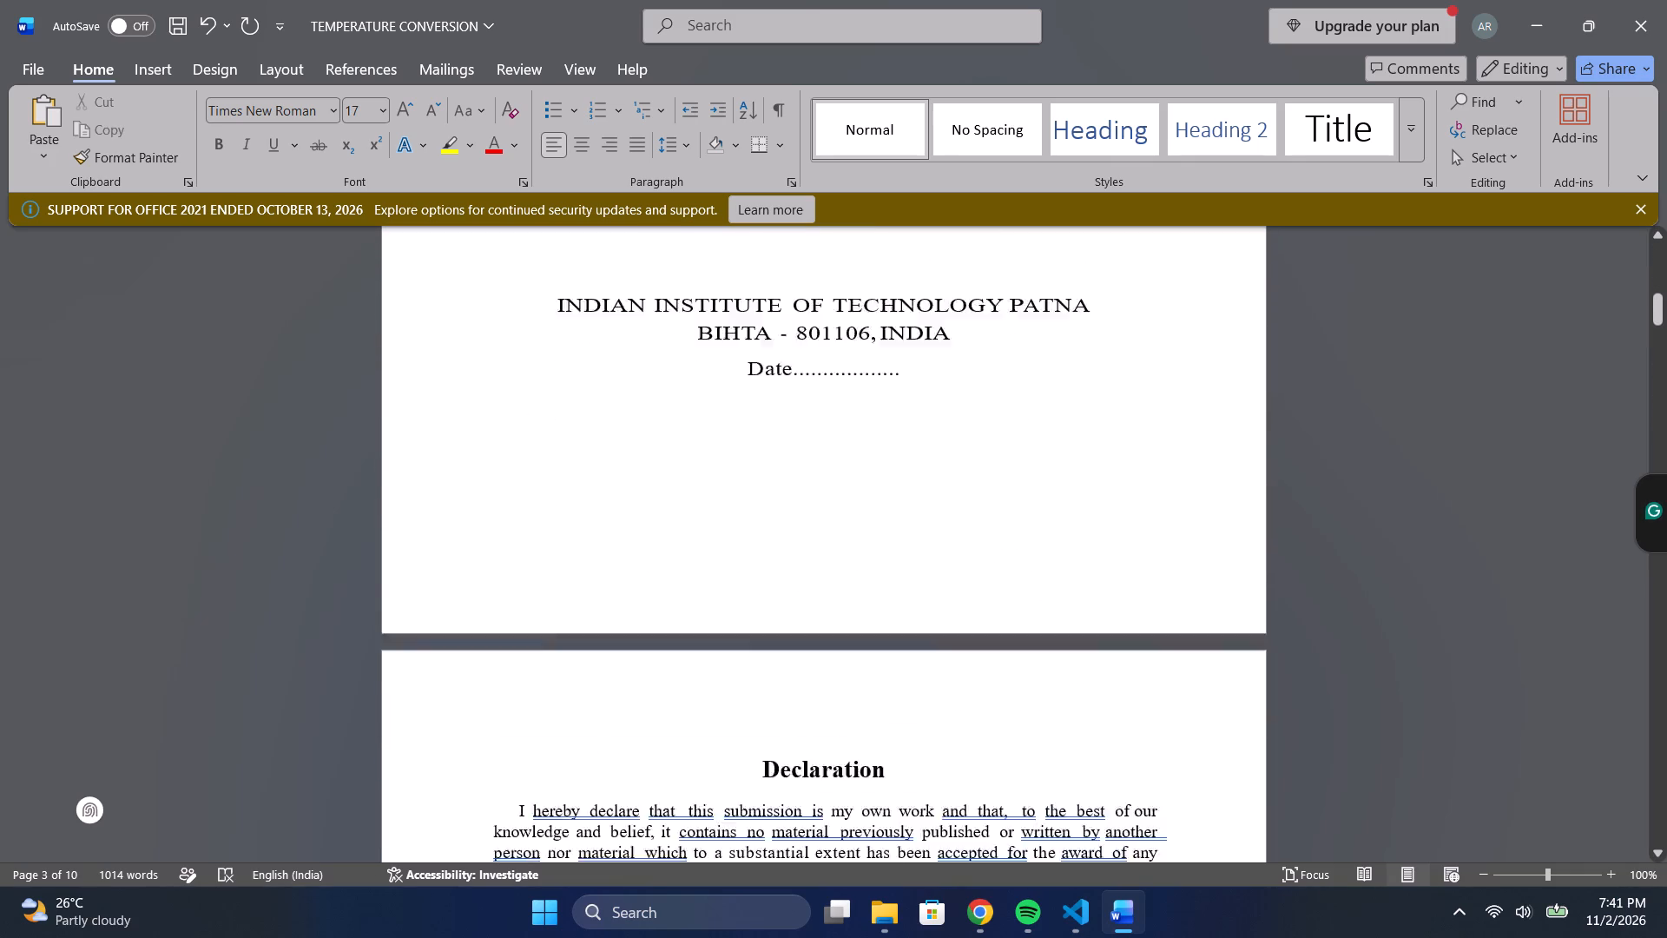
pyautogui.scroll(-20, 467, 611)
pyautogui.scroll(-20, 467, 611)
pyautogui.scroll(-10, 467, 611)
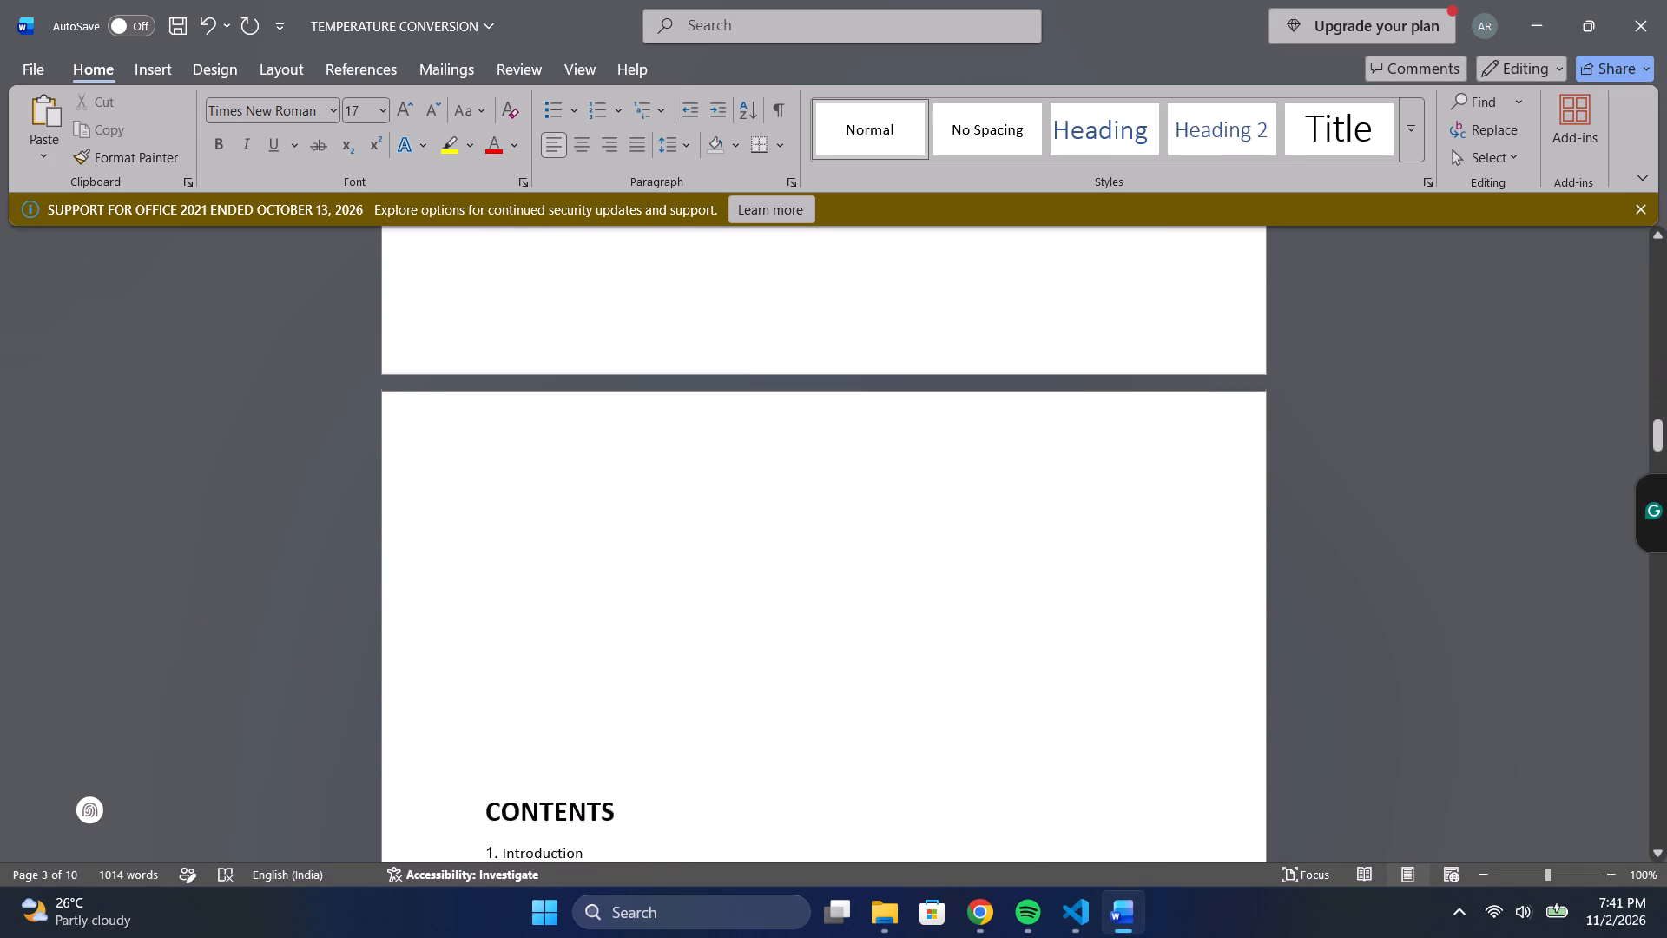
pyautogui.scroll(-20, 467, 611)
pyautogui.scroll(-19, 467, 611)
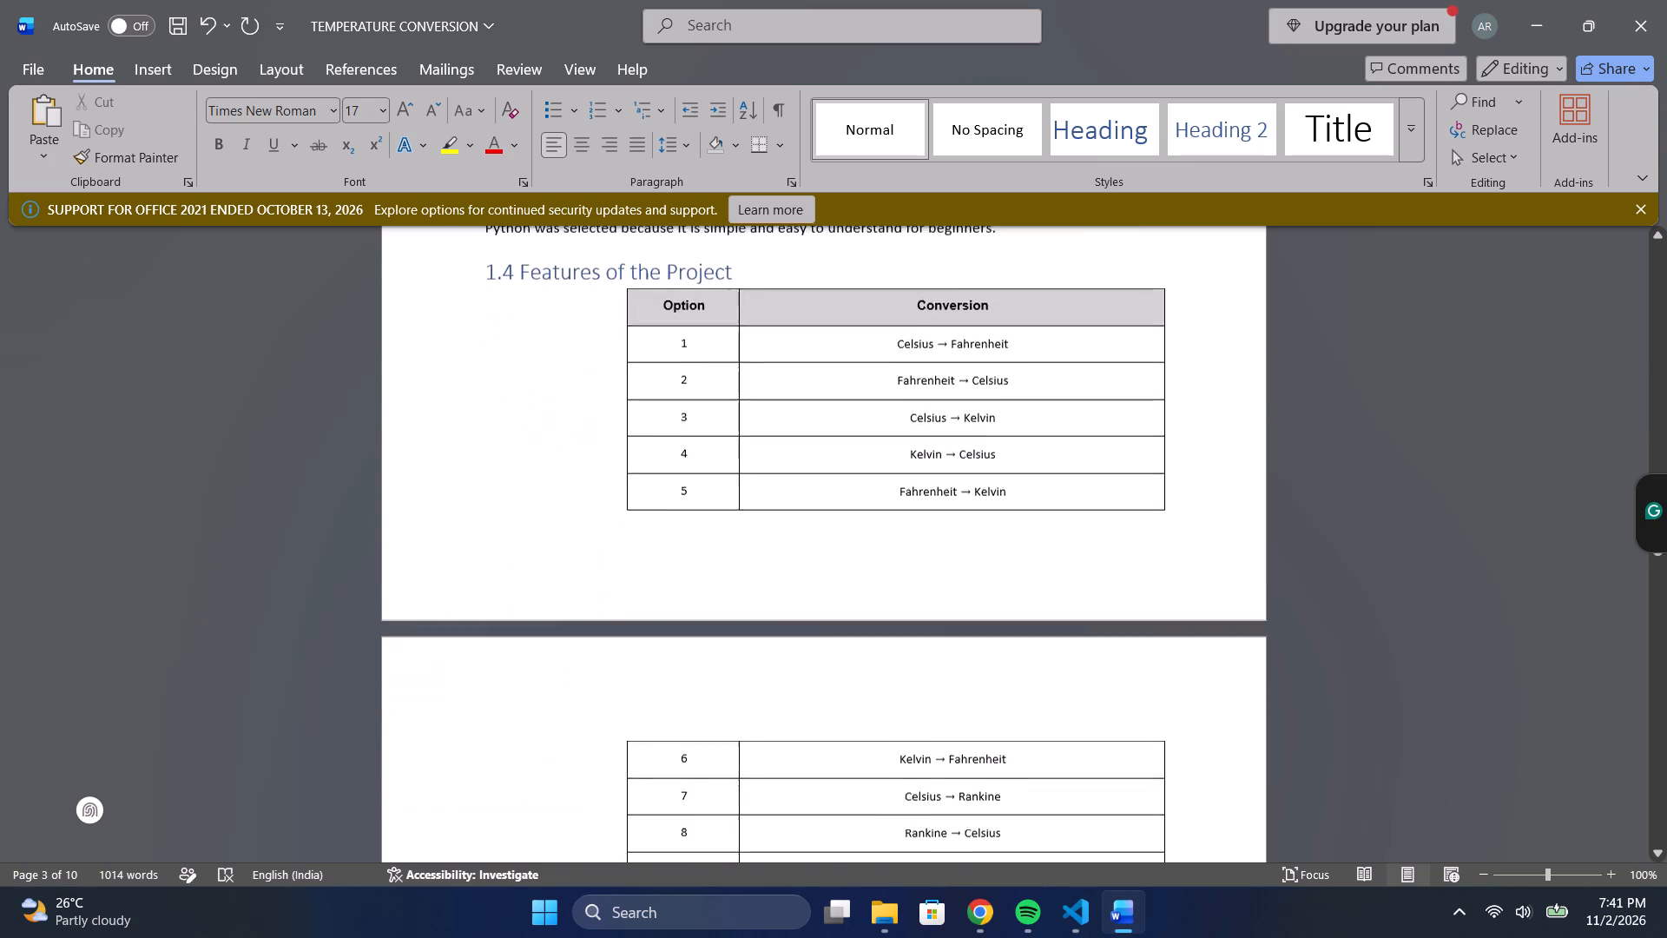
pyautogui.scroll(-11, 467, 611)
pyautogui.scroll(-13, 467, 611)
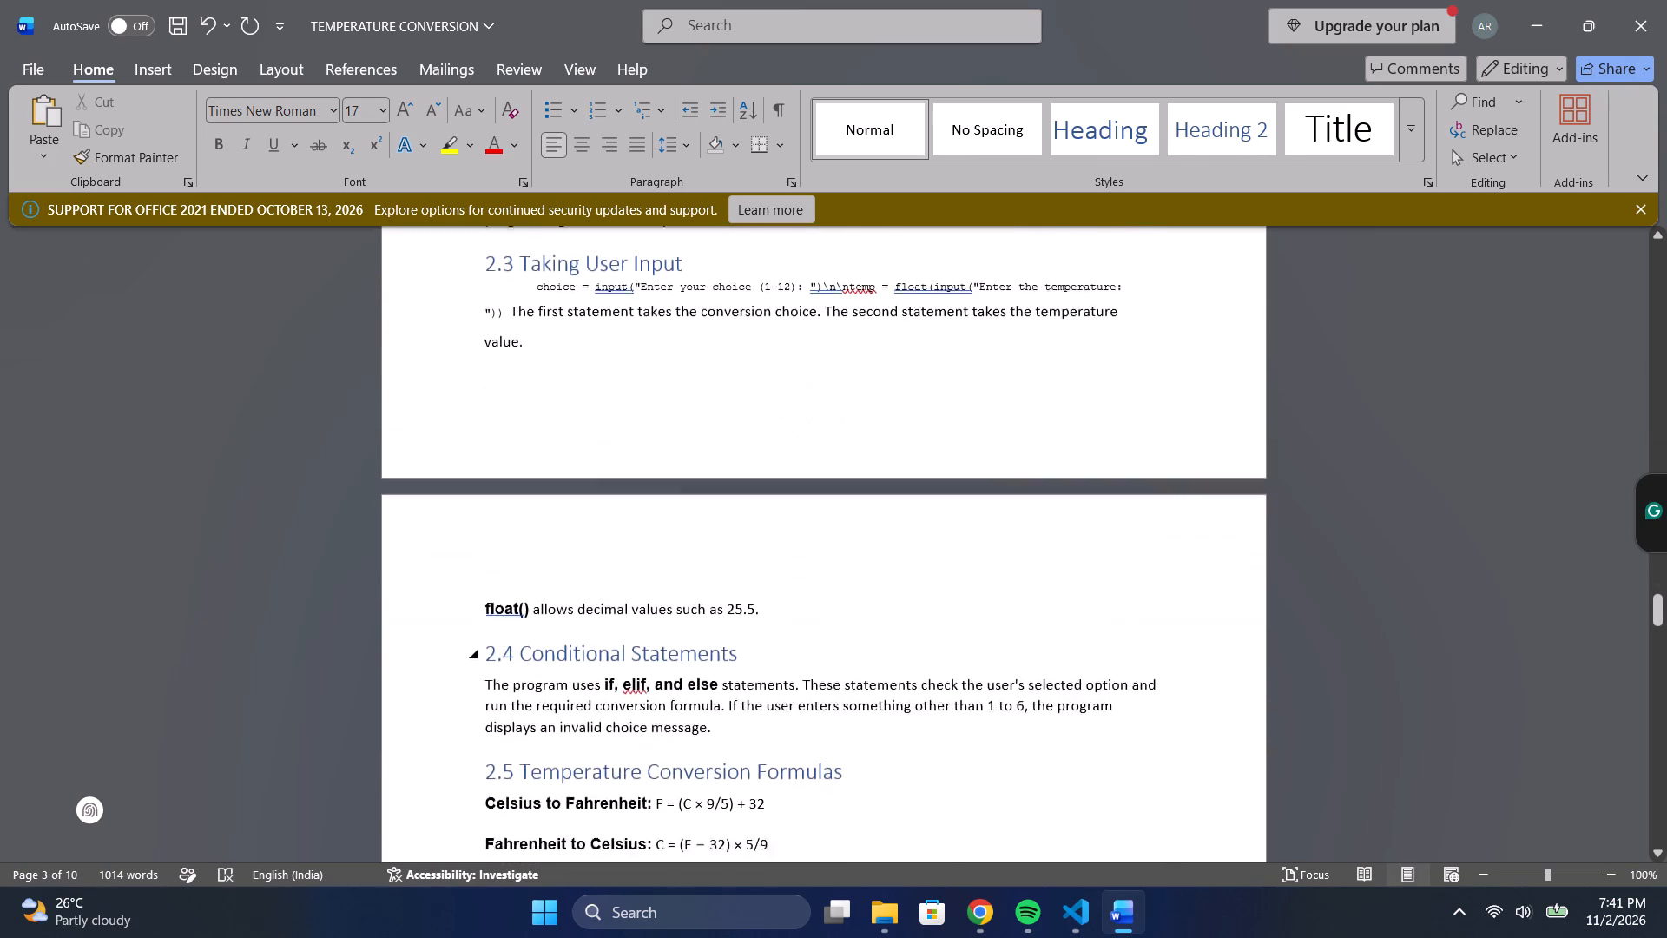
pyautogui.scroll(-10, 467, 611)
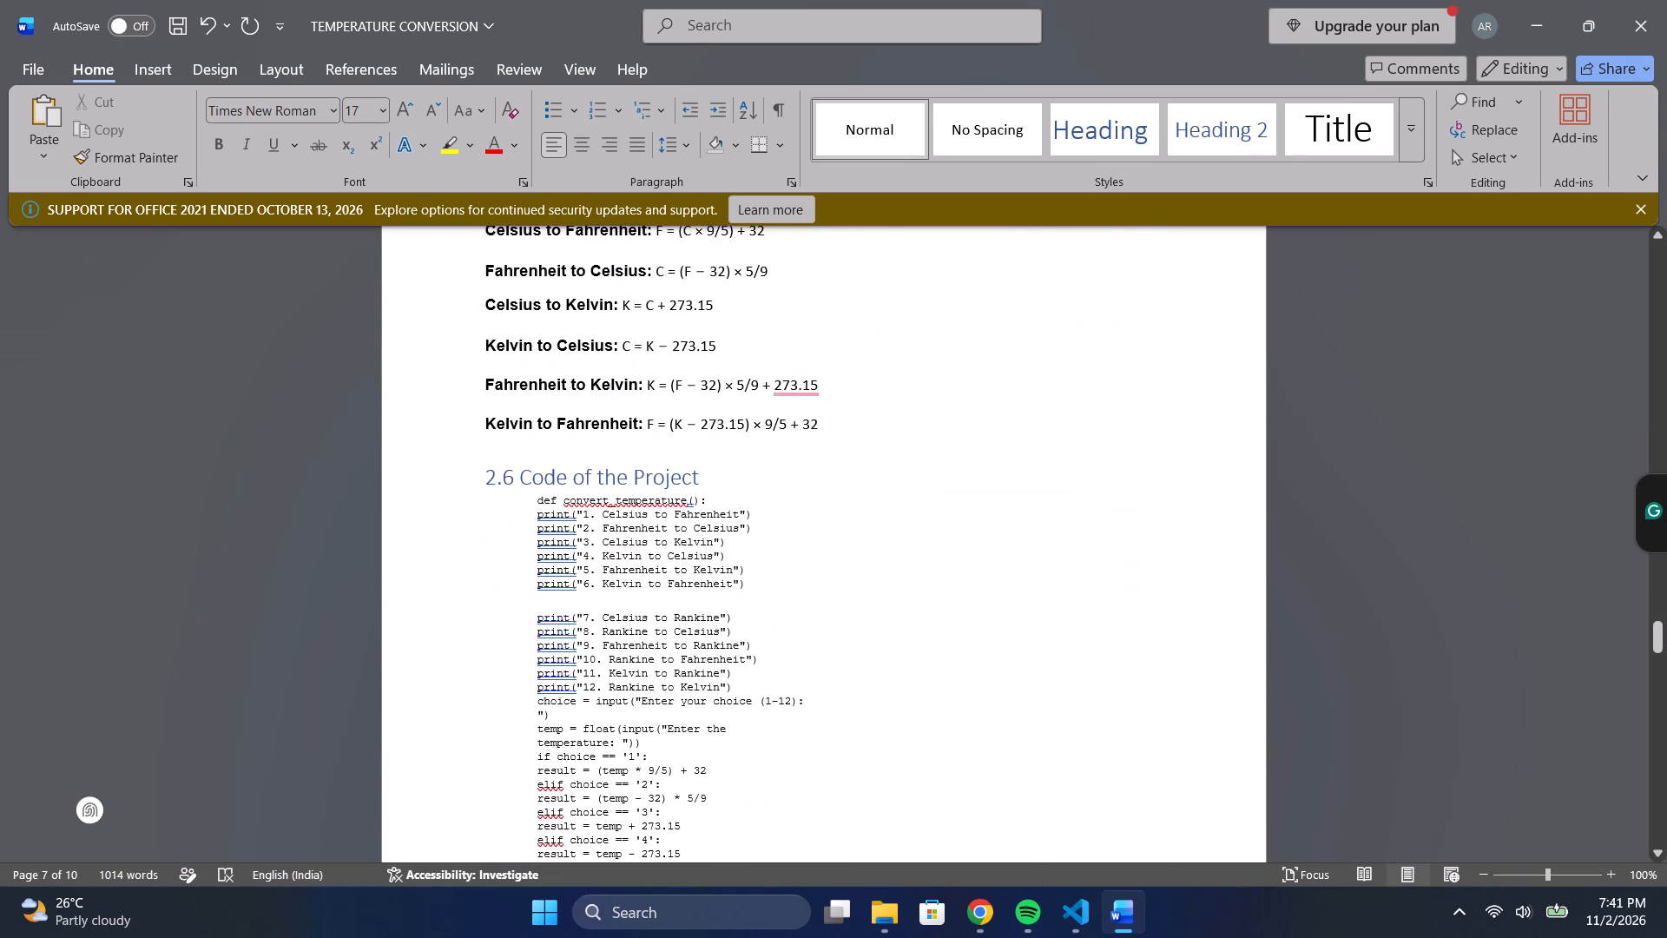
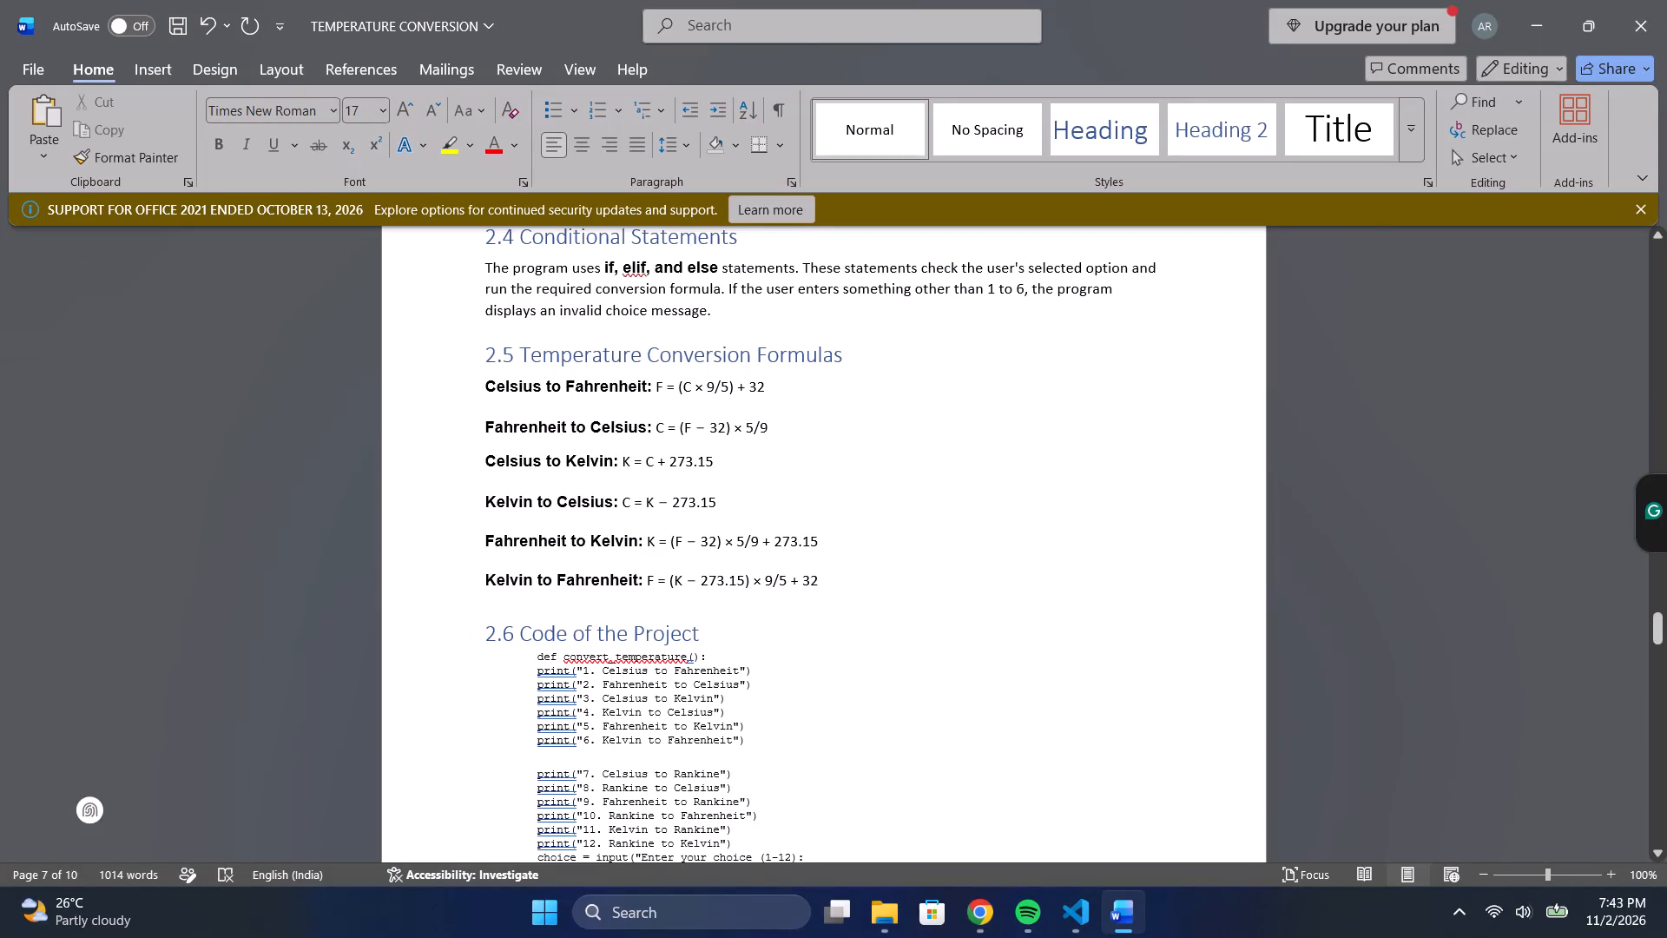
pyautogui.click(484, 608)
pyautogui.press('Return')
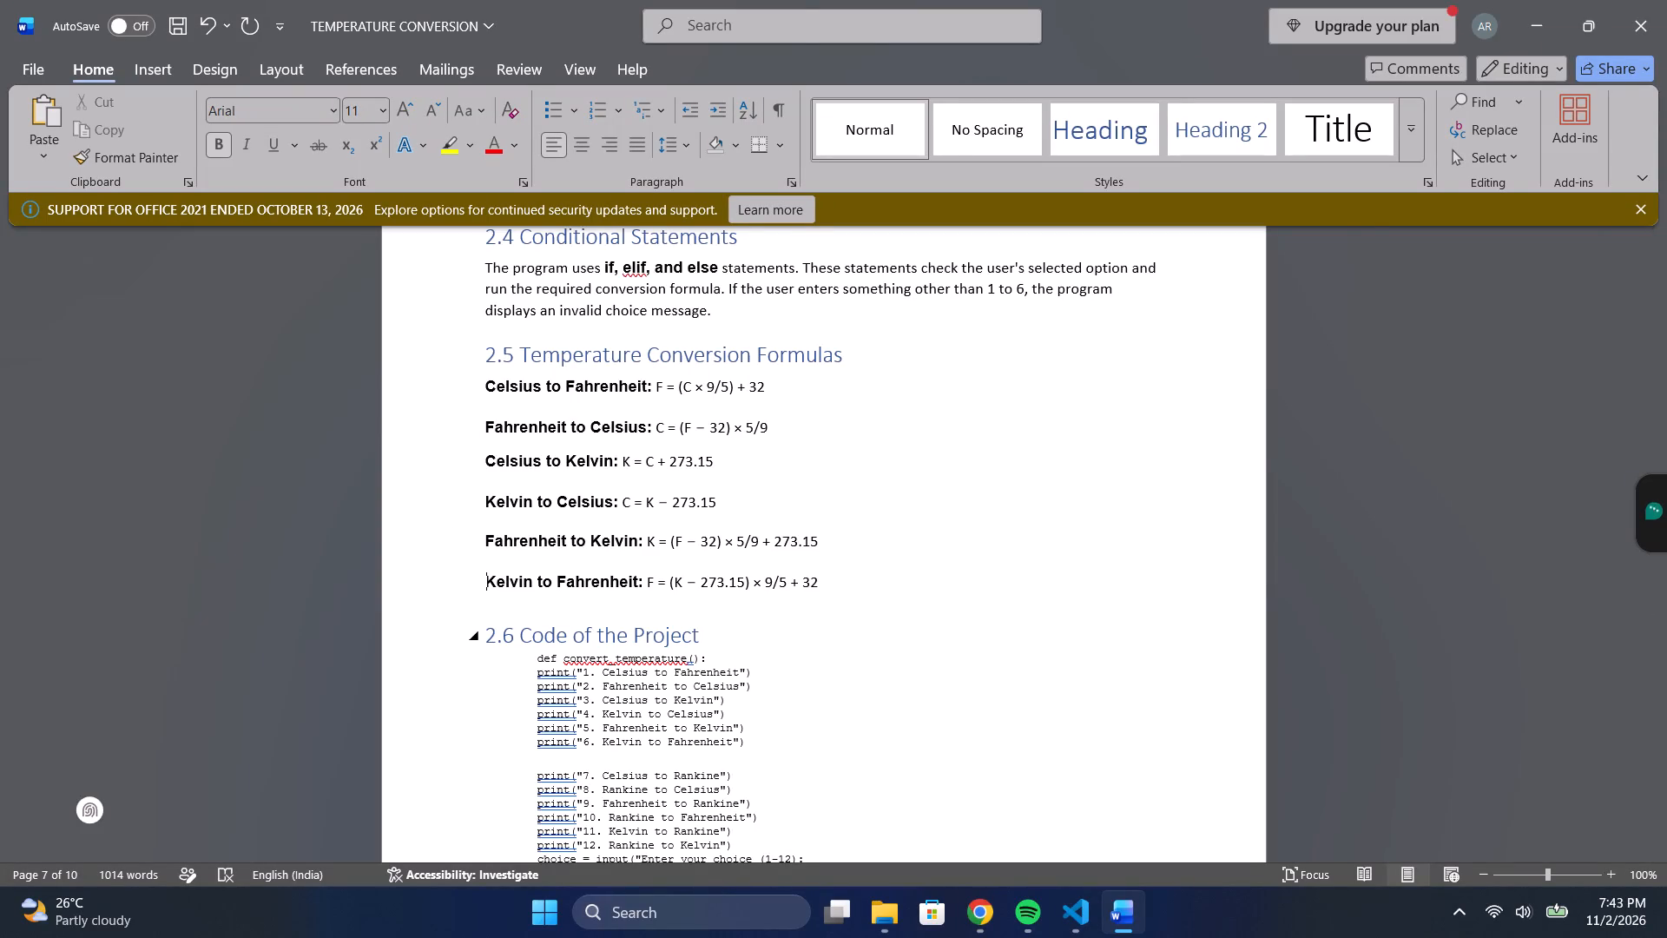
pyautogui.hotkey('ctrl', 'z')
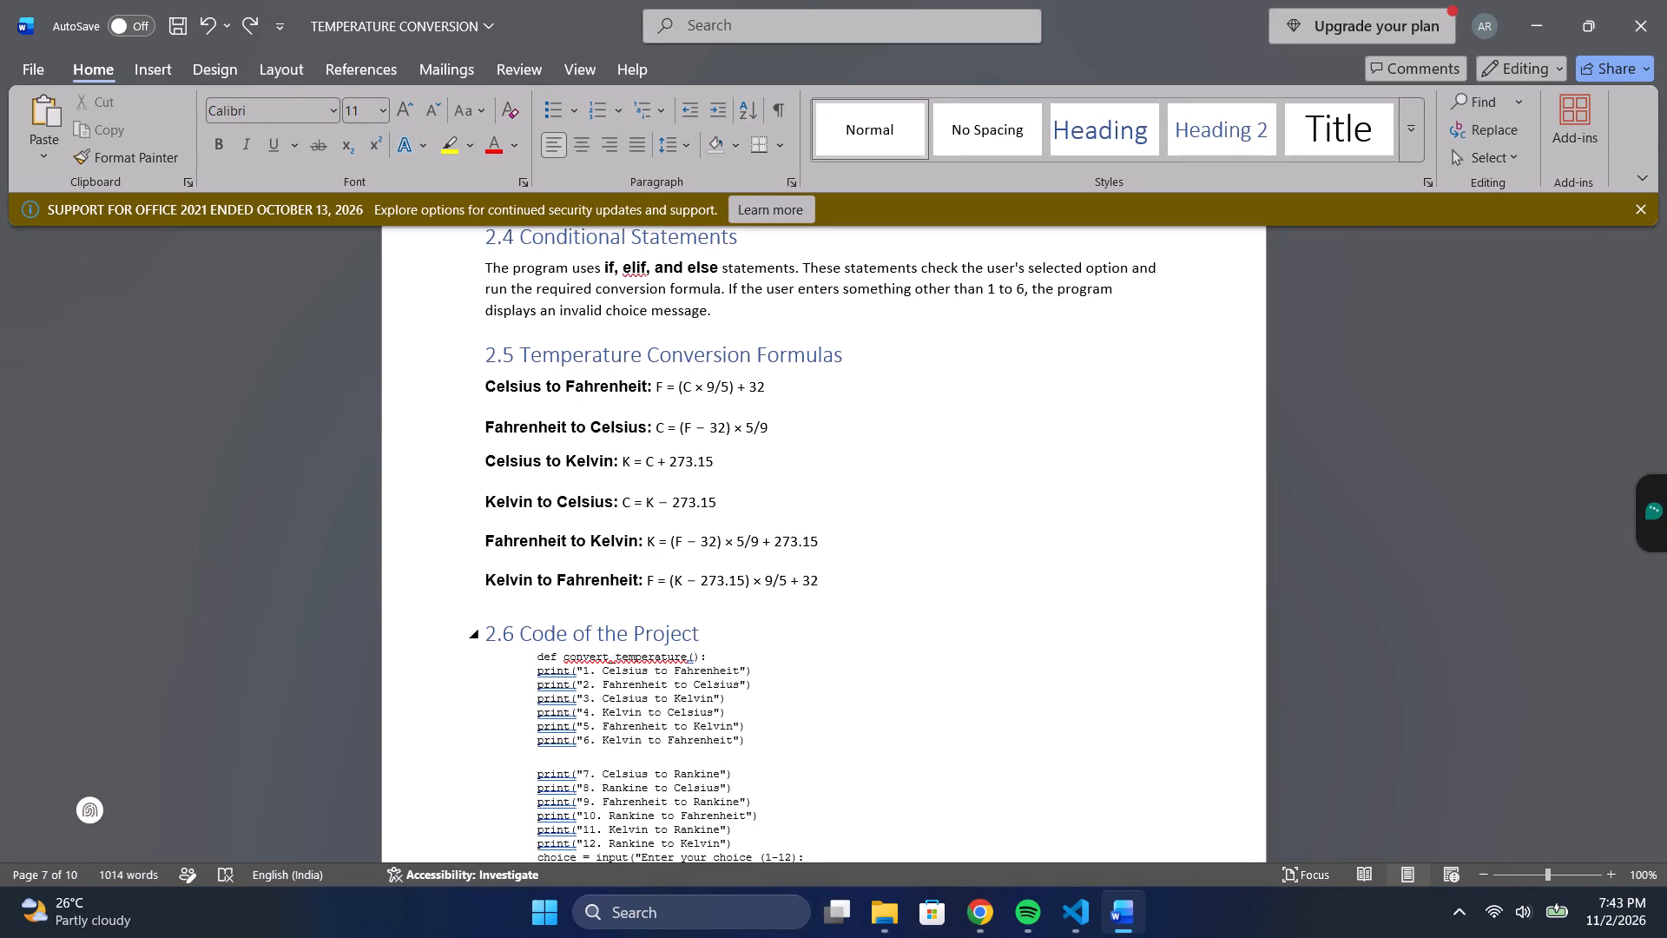
# Undo the most recent earlier edit before "Mention the work done by each member:" on the Summary page.
pyautogui.hotkey('ctrl', 'z')
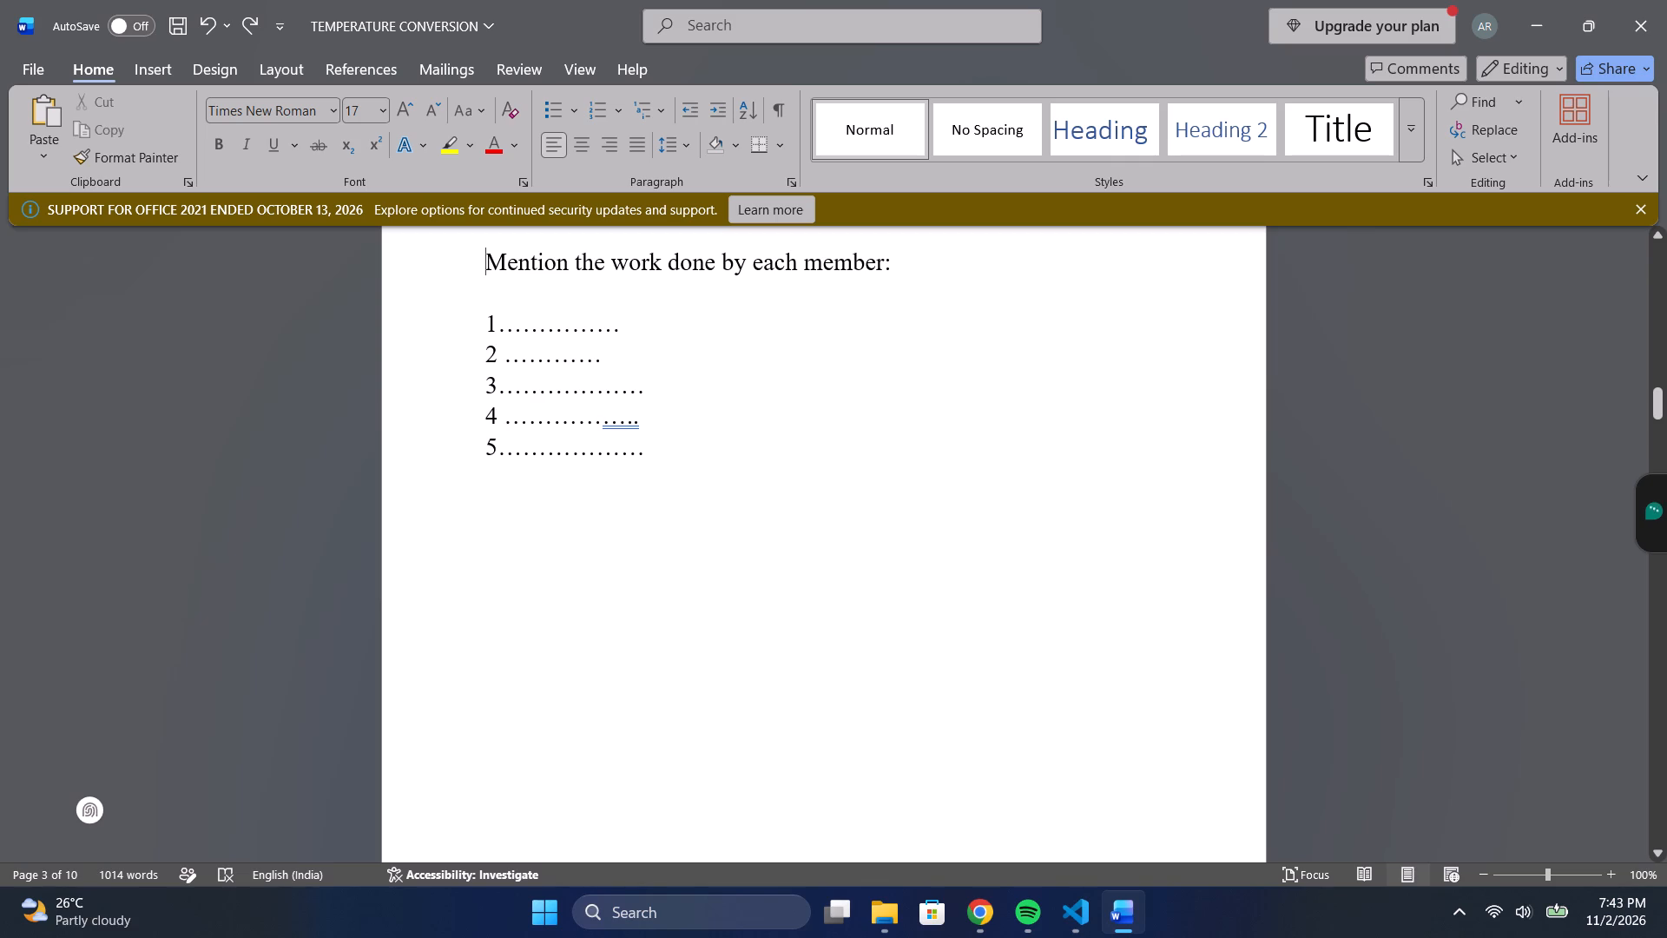
# Add a new line reading "Celsius" below the Kelvin to Fahrenheit formula in section 2.5.
pyautogui.scroll(-20, 488, 610)
pyautogui.scroll(-2, 488, 610)
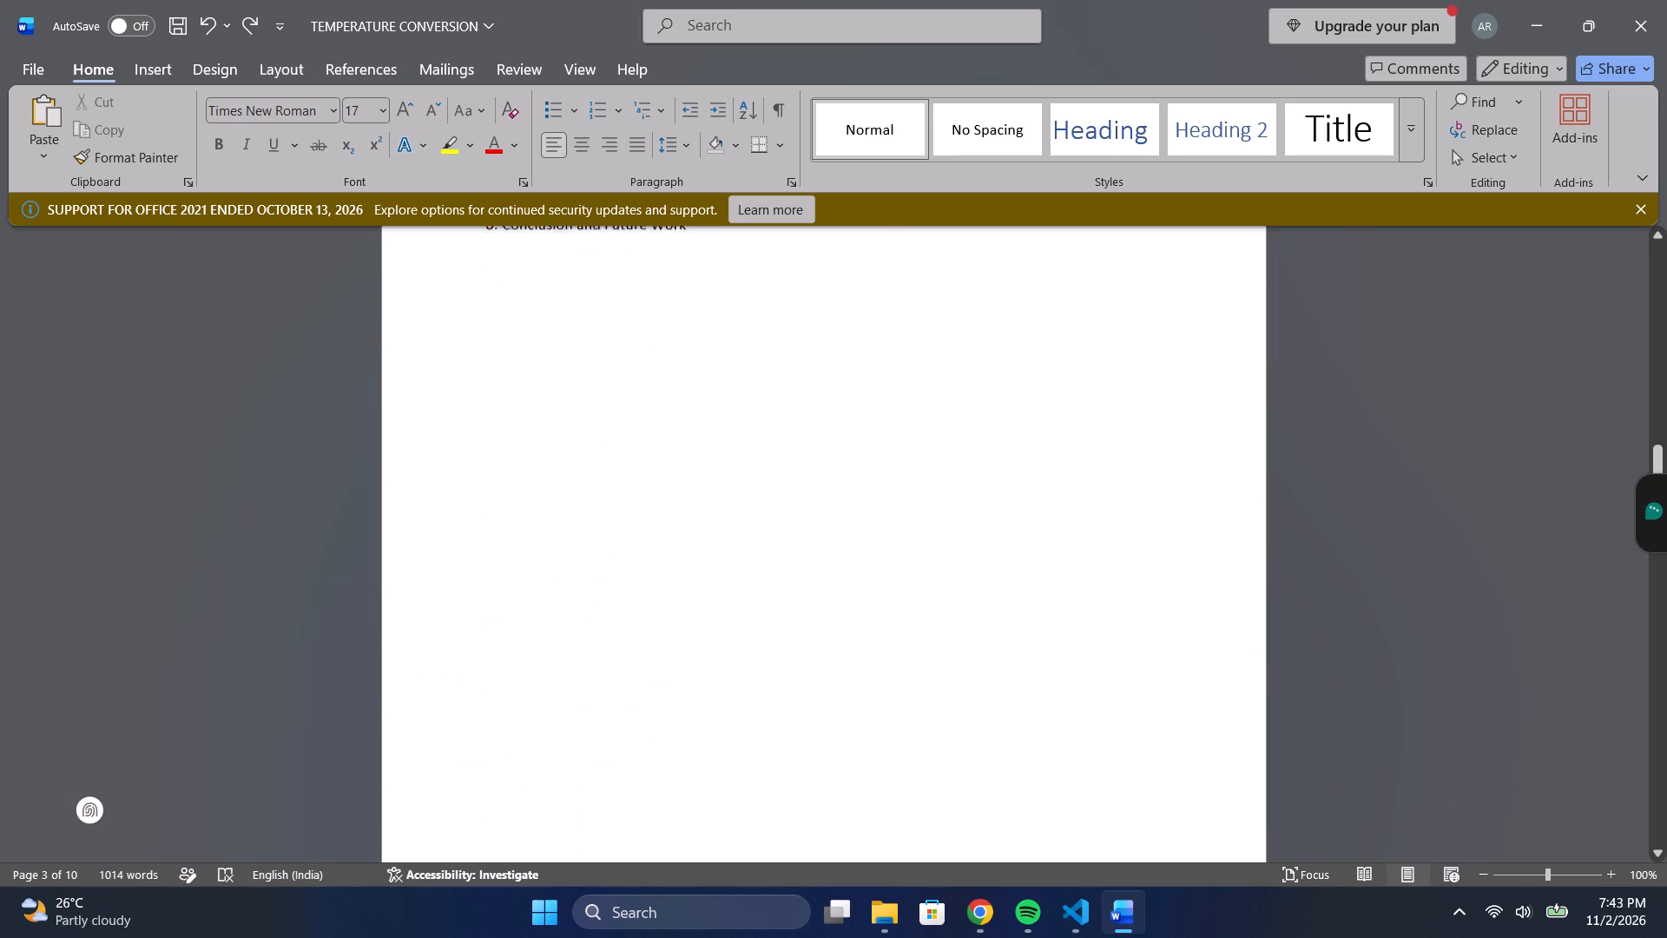
pyautogui.scroll(1, 712, 690)
pyautogui.scroll(-20, 712, 690)
pyautogui.scroll(-17, 712, 690)
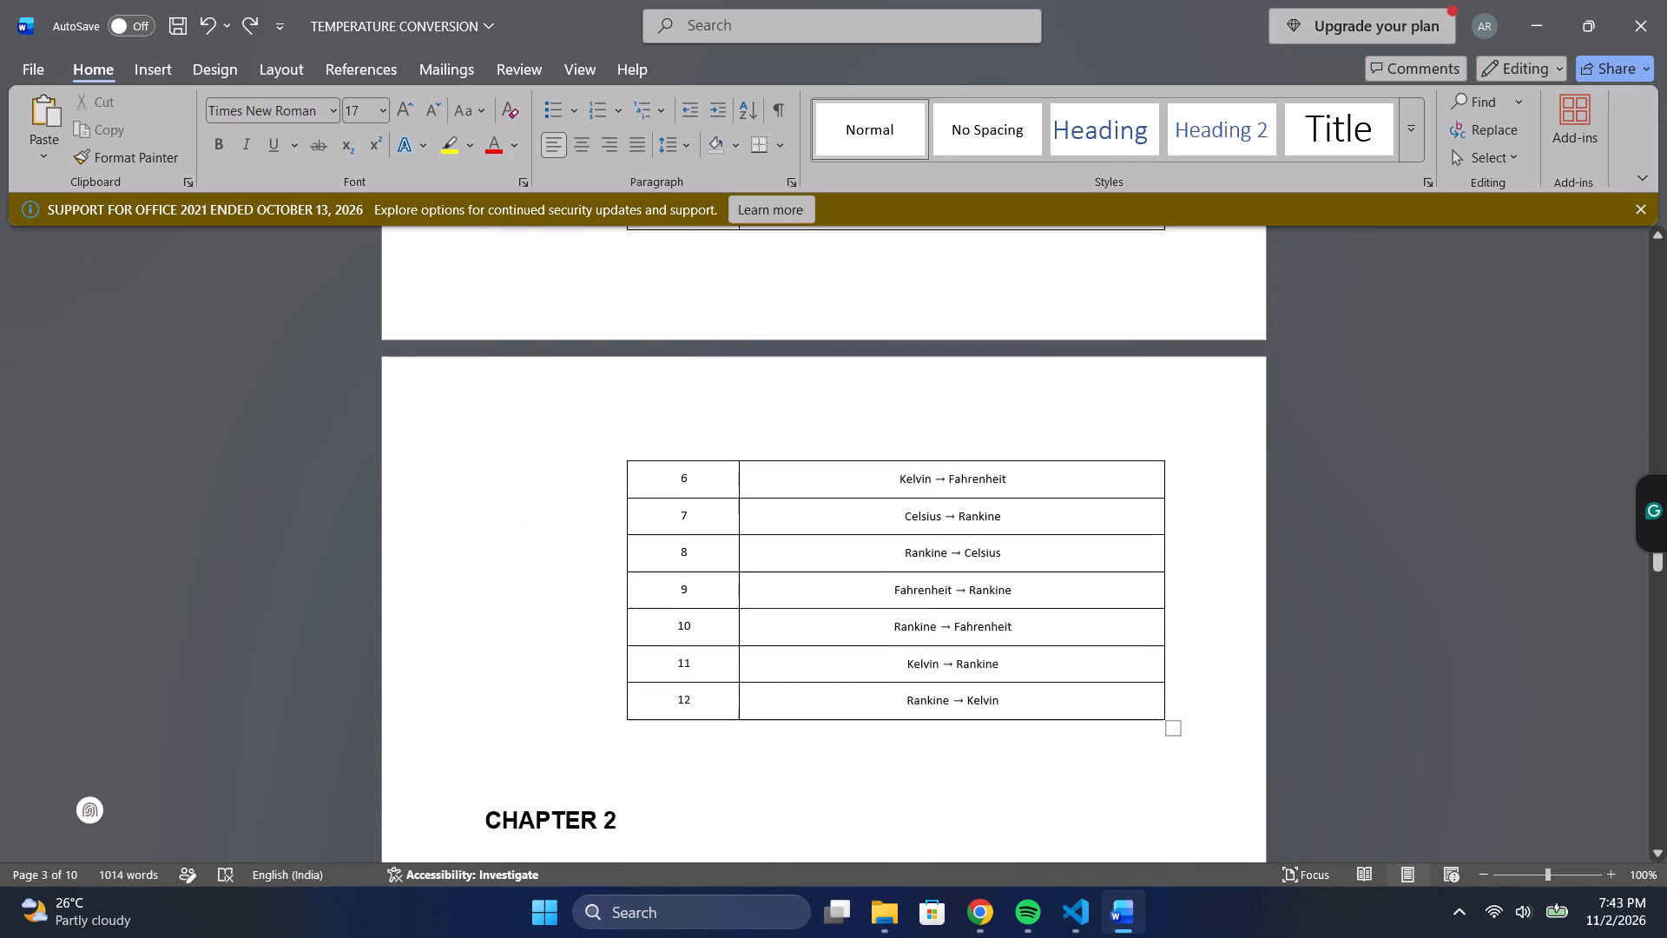
pyautogui.scroll(-2, 712, 690)
pyautogui.scroll(-20, 712, 690)
pyautogui.scroll(-6, 712, 690)
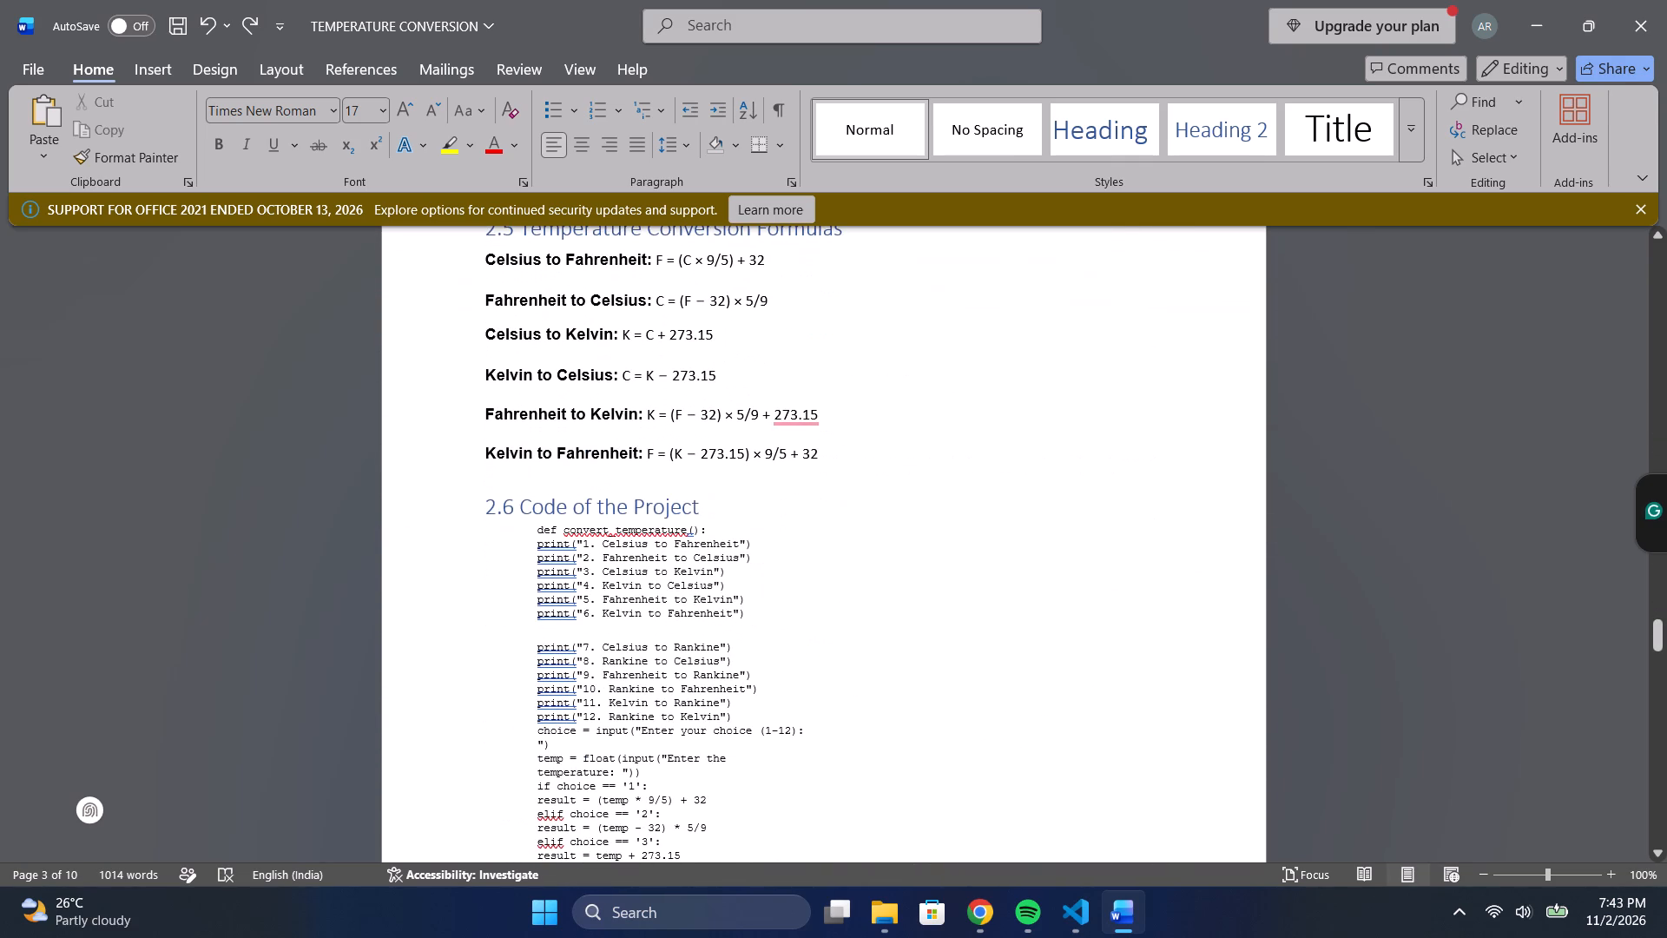
pyautogui.click(829, 417)
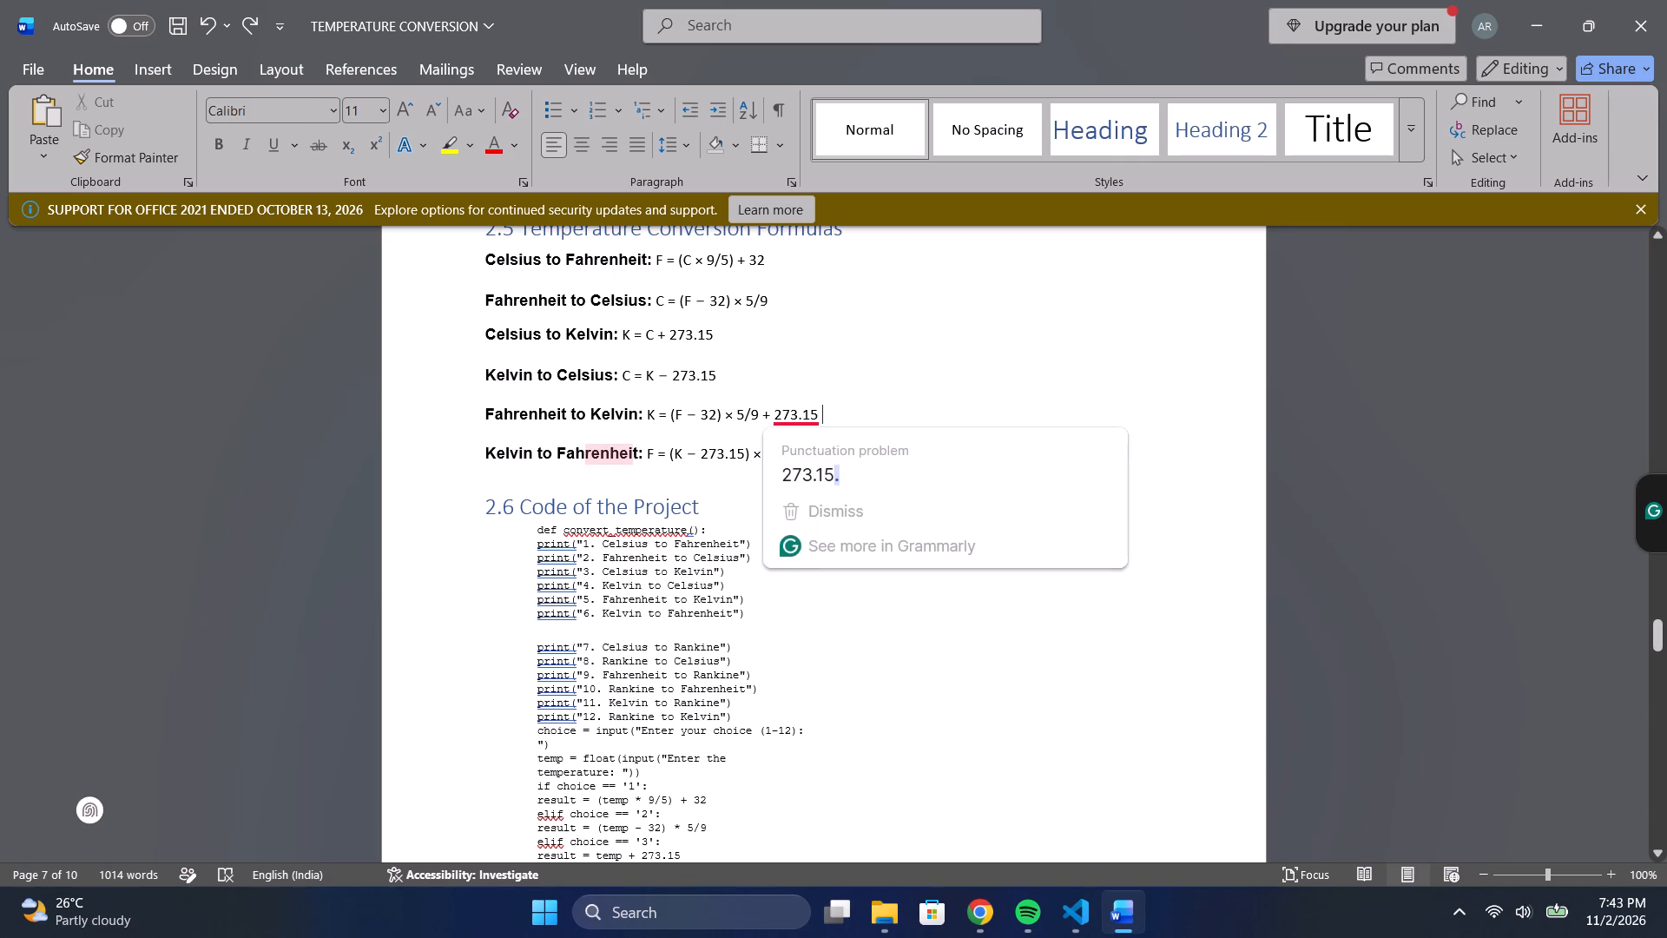
pyautogui.click(1053, 335)
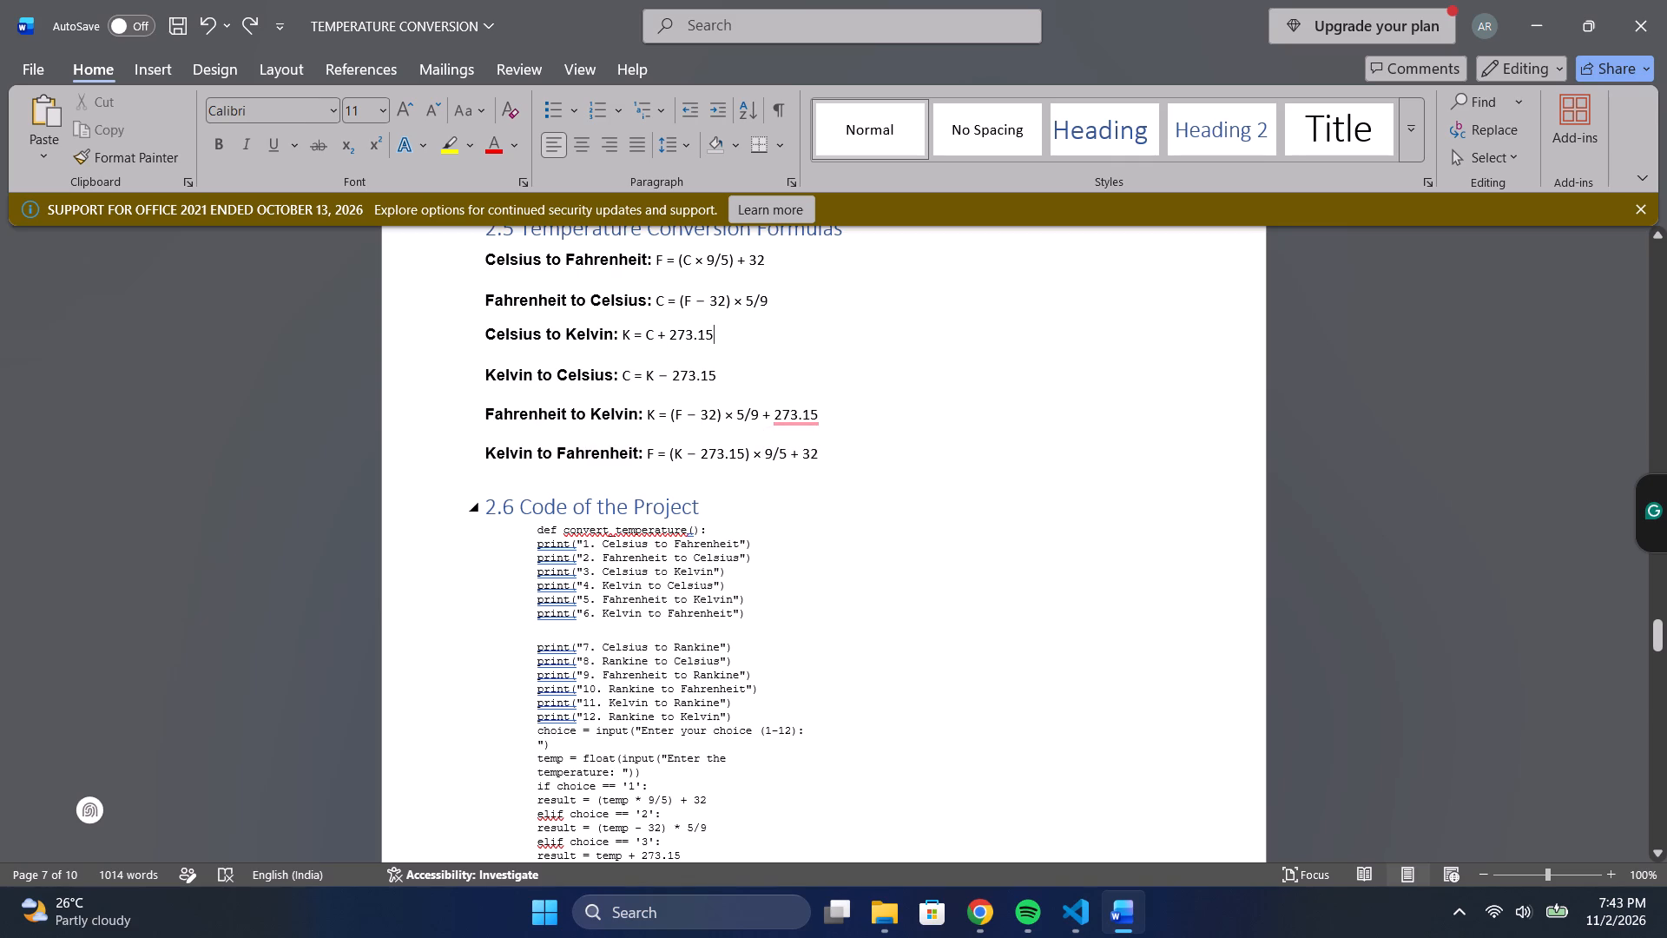
pyautogui.click(821, 459)
pyautogui.press('Return')
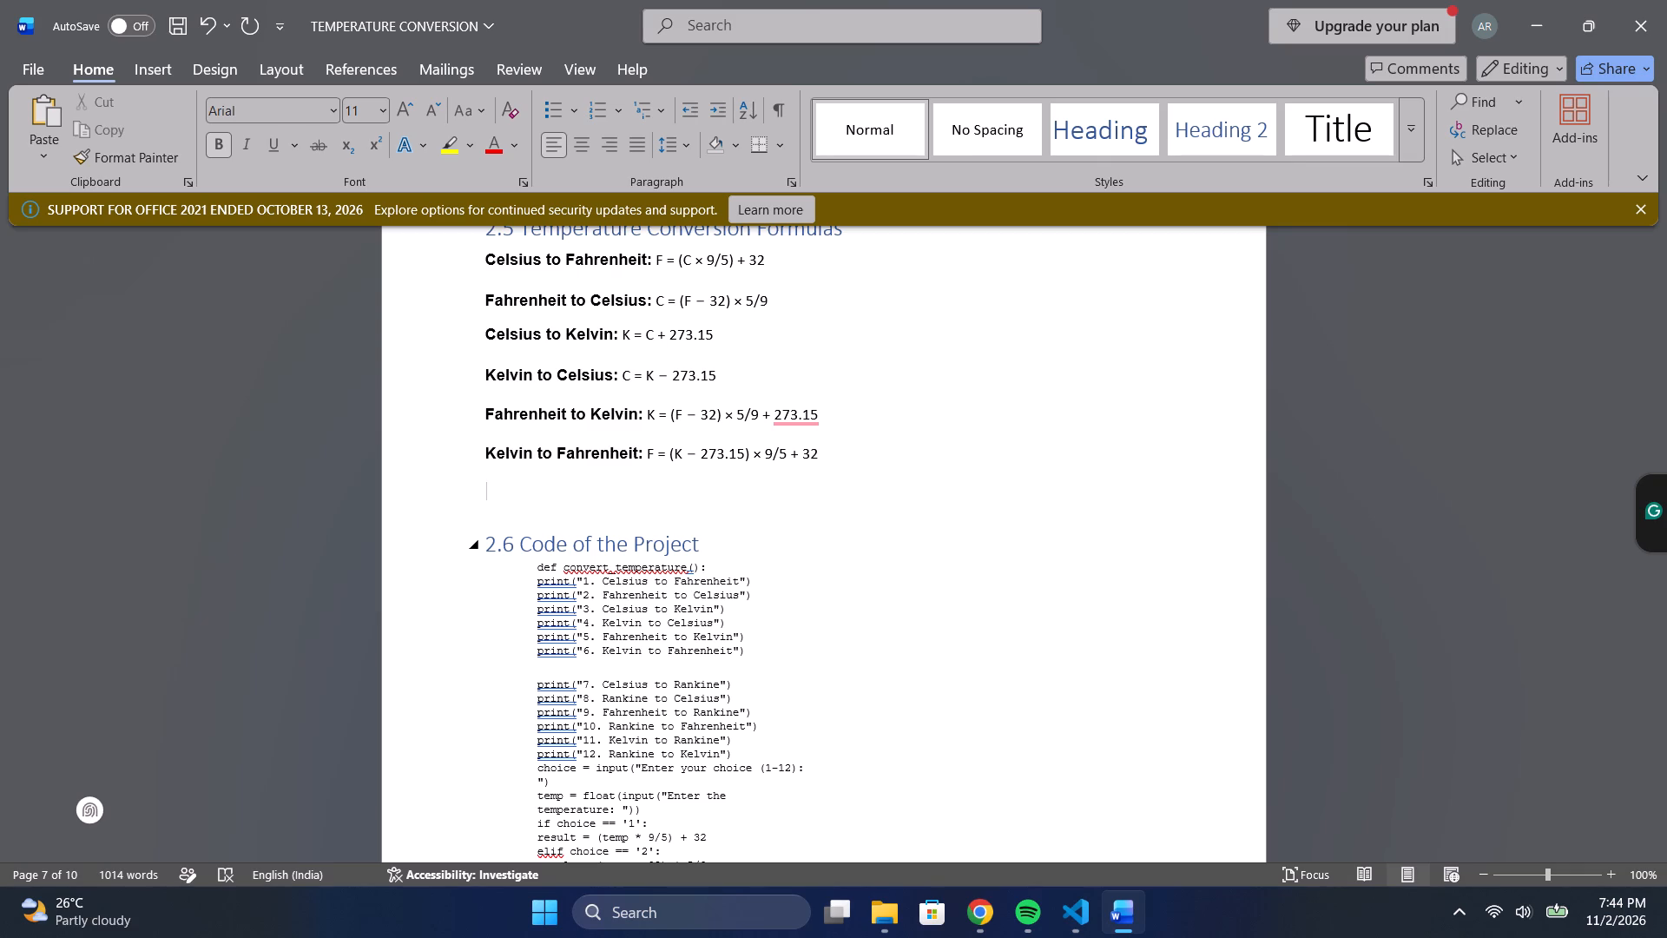
pyautogui.press('Up')
pyautogui.press('Down')
pyautogui.write('celsius')
pyautogui.press('space')
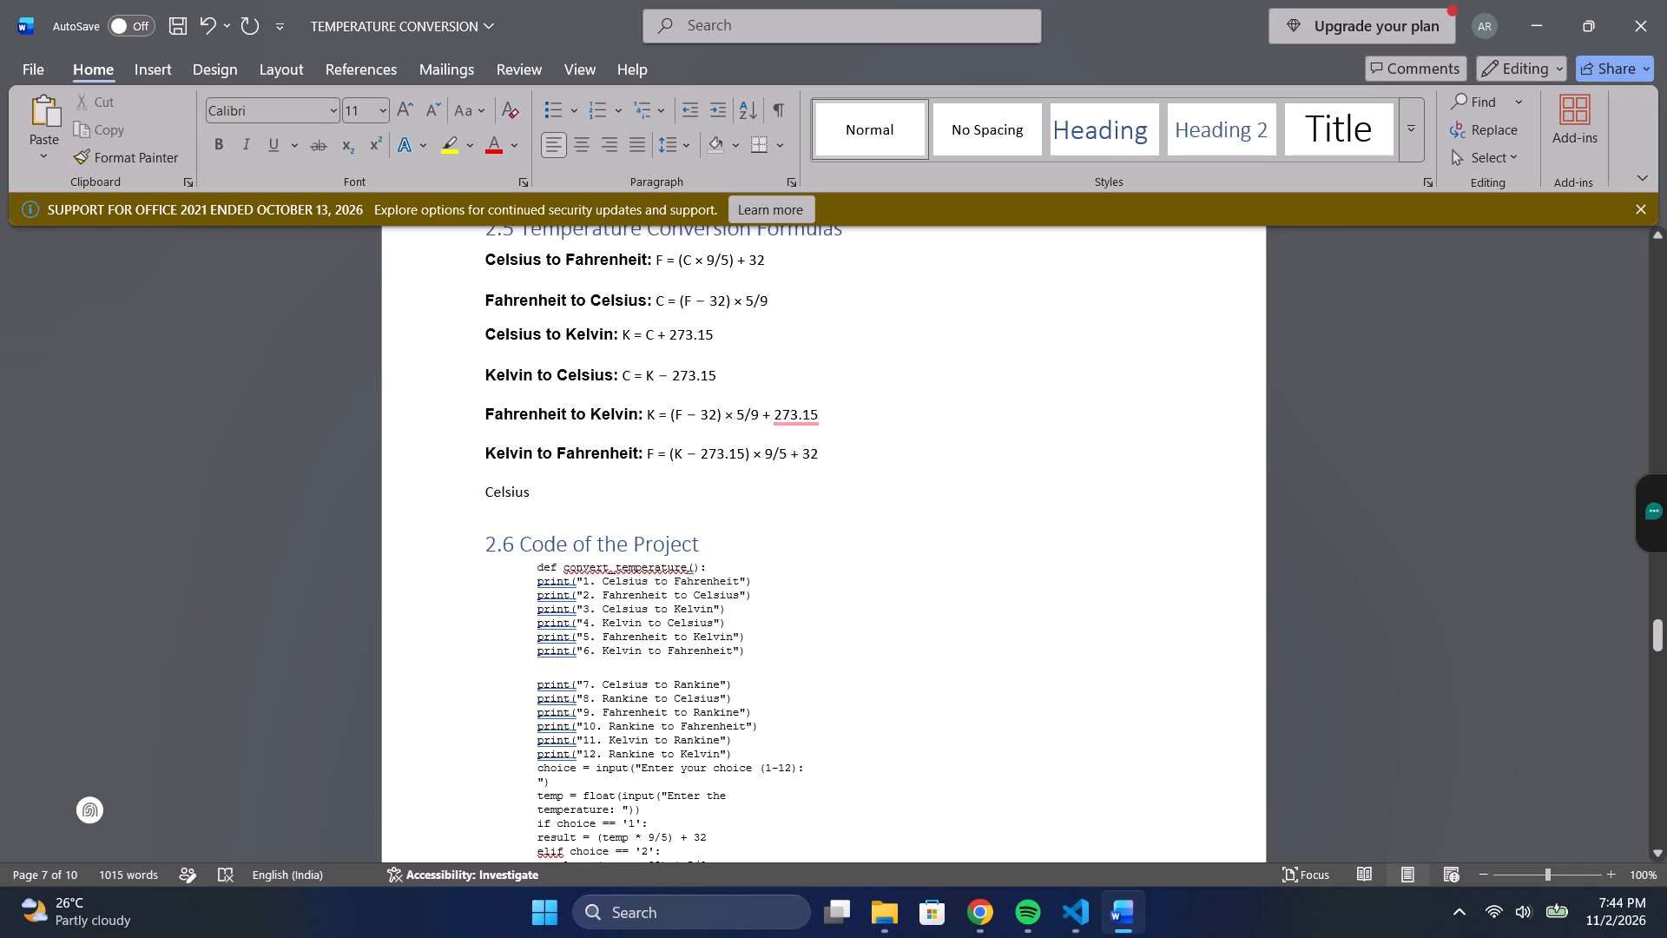
# Make the new "Celsius" text below the Kelvin to Fahrenheit formula bold.
pyautogui.moveTo(534, 492); pyautogui.dragTo(491, 491)
pyautogui.moveTo(491, 491); pyautogui.dragTo(482, 489)
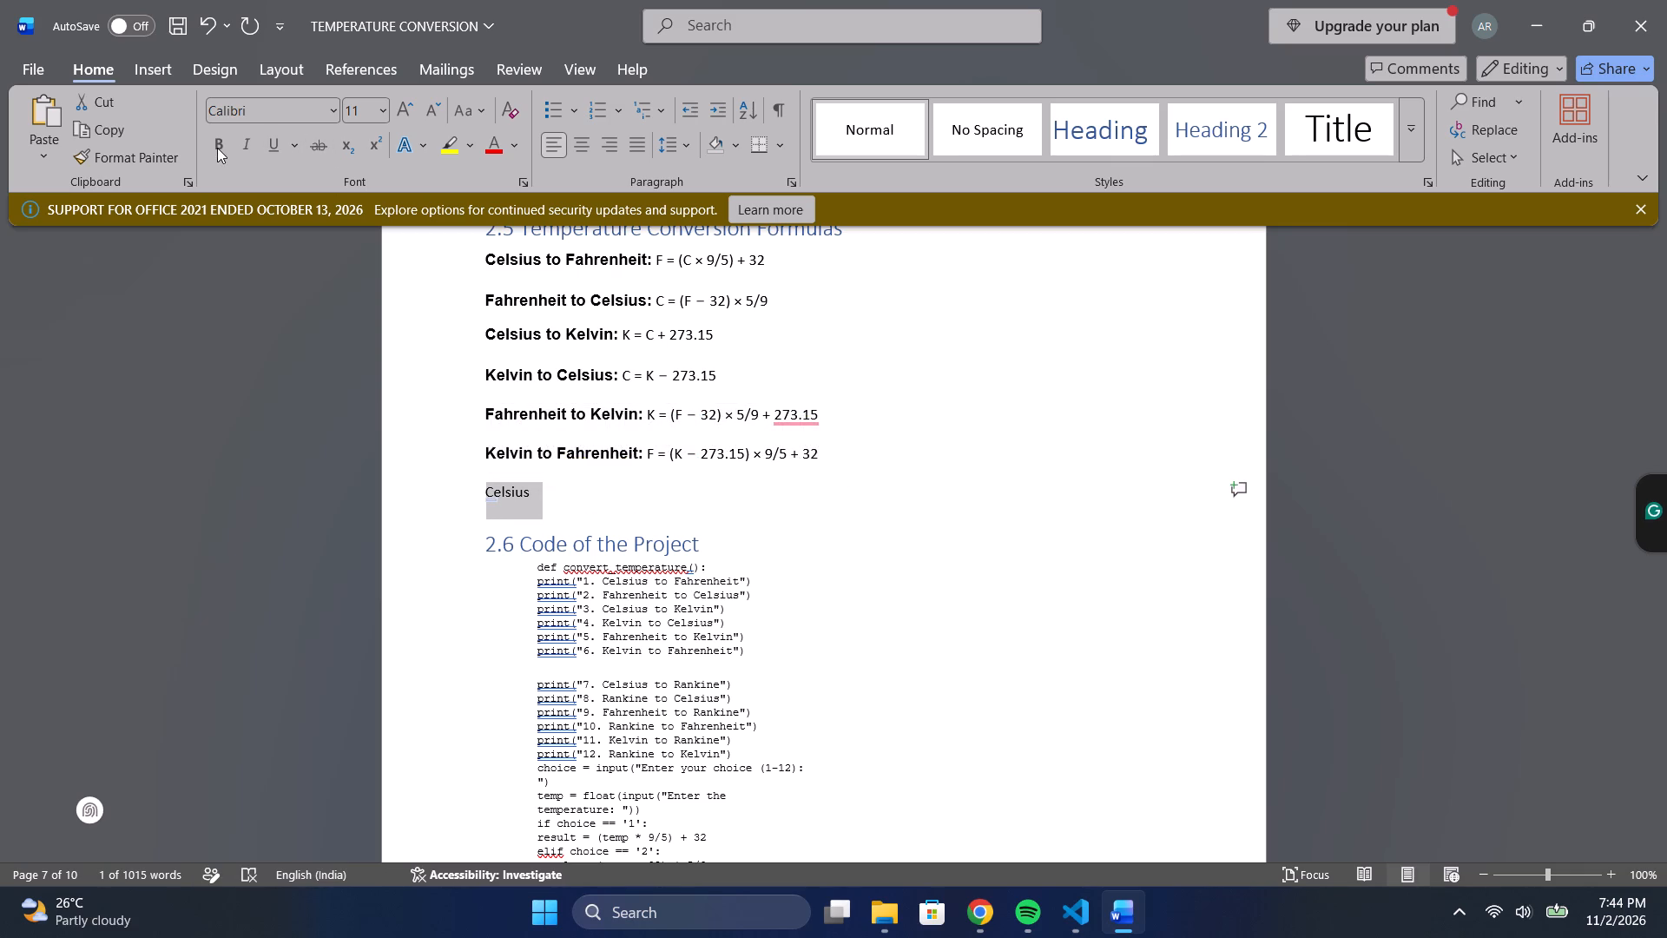
pyautogui.click(217, 148)
pyautogui.click(599, 487)
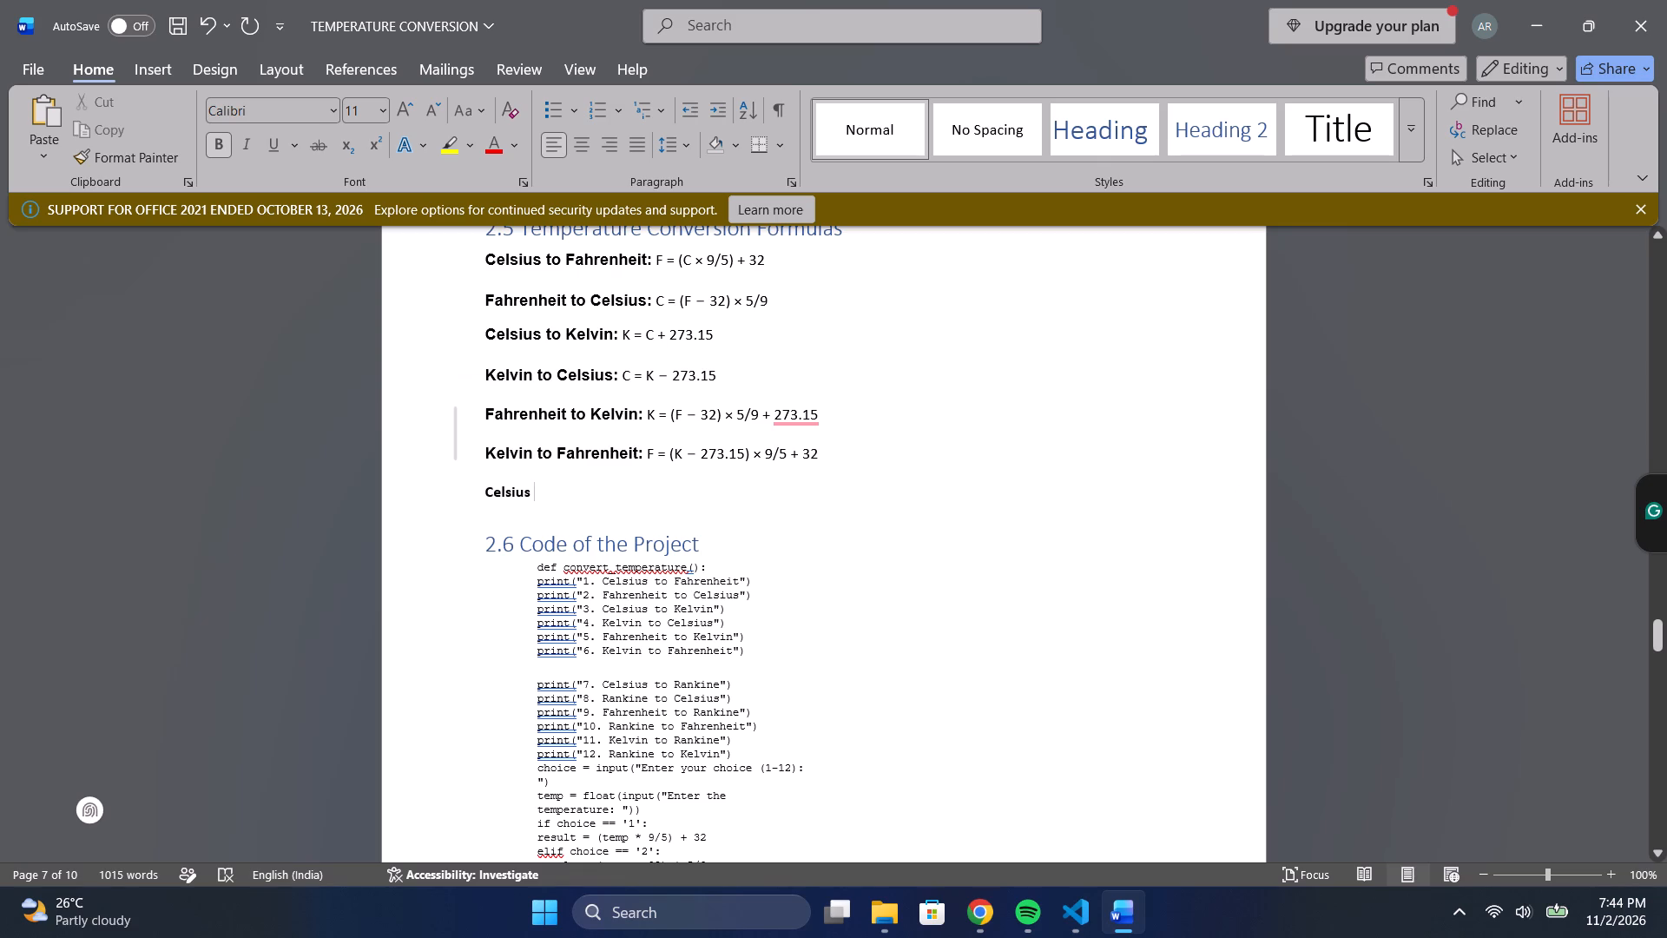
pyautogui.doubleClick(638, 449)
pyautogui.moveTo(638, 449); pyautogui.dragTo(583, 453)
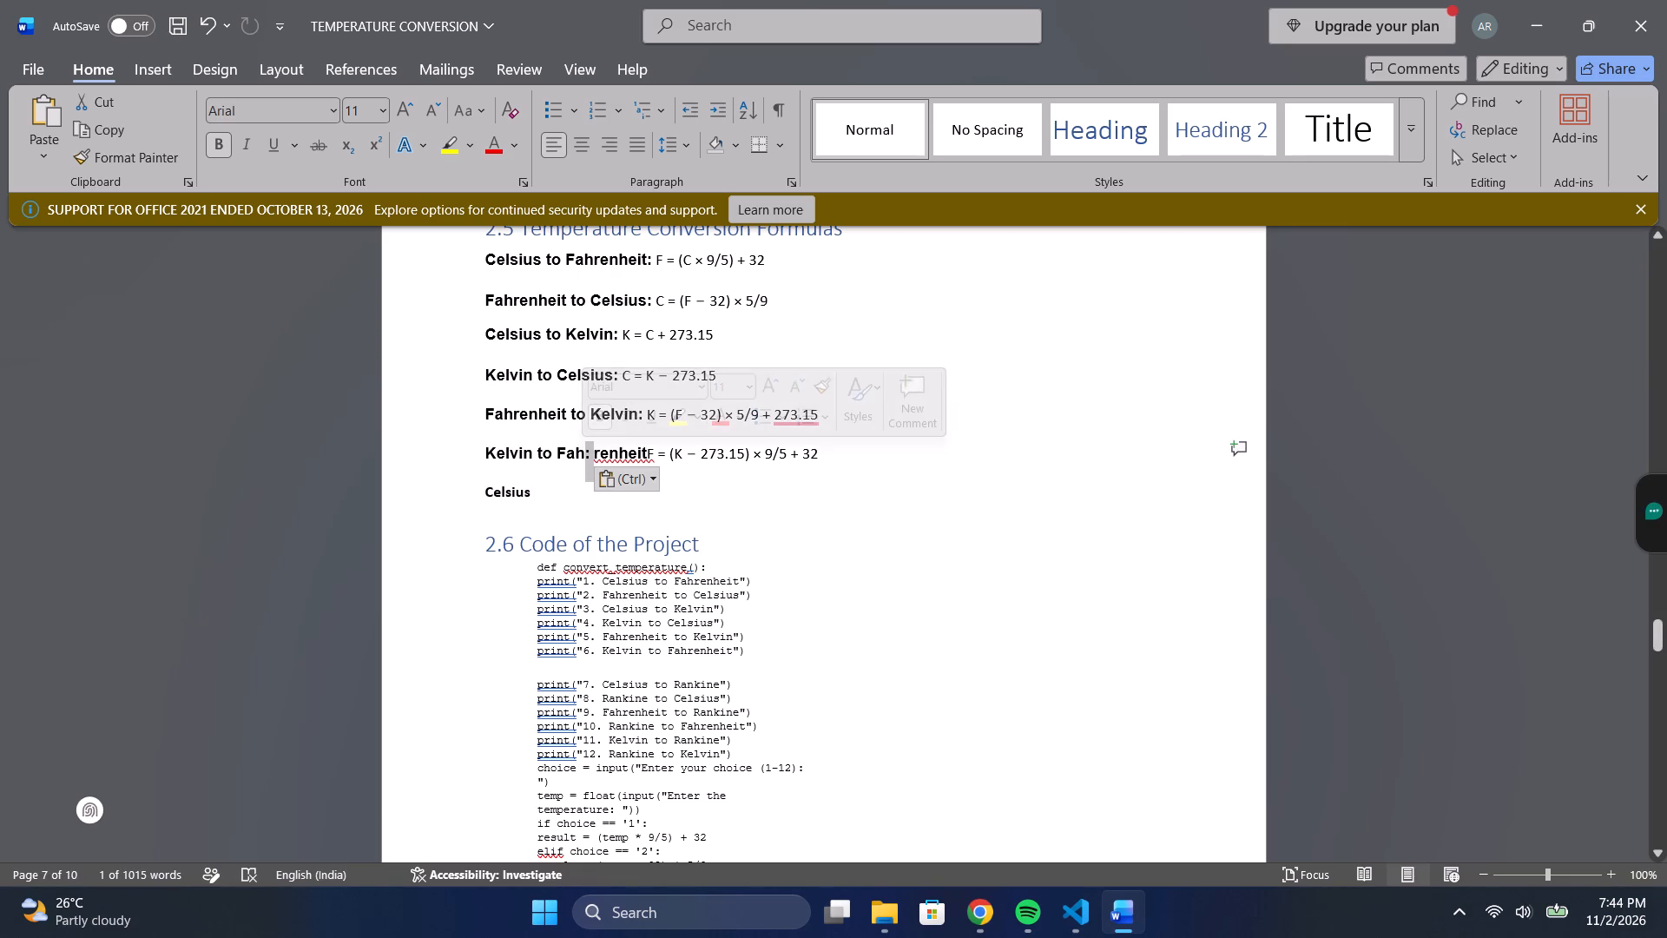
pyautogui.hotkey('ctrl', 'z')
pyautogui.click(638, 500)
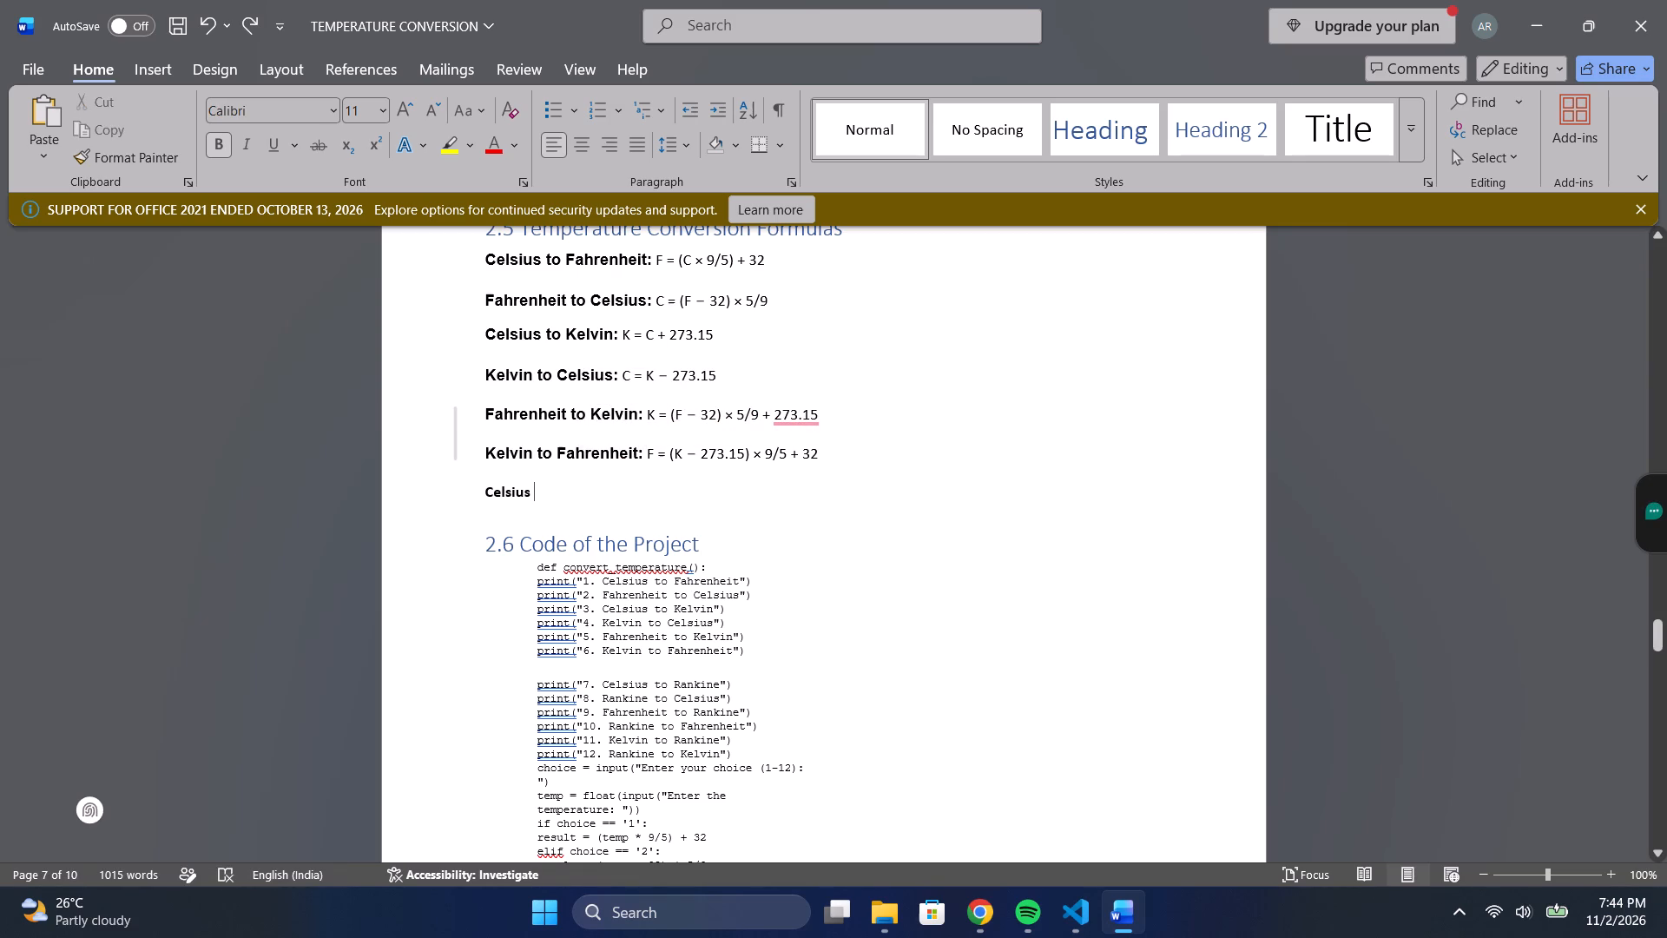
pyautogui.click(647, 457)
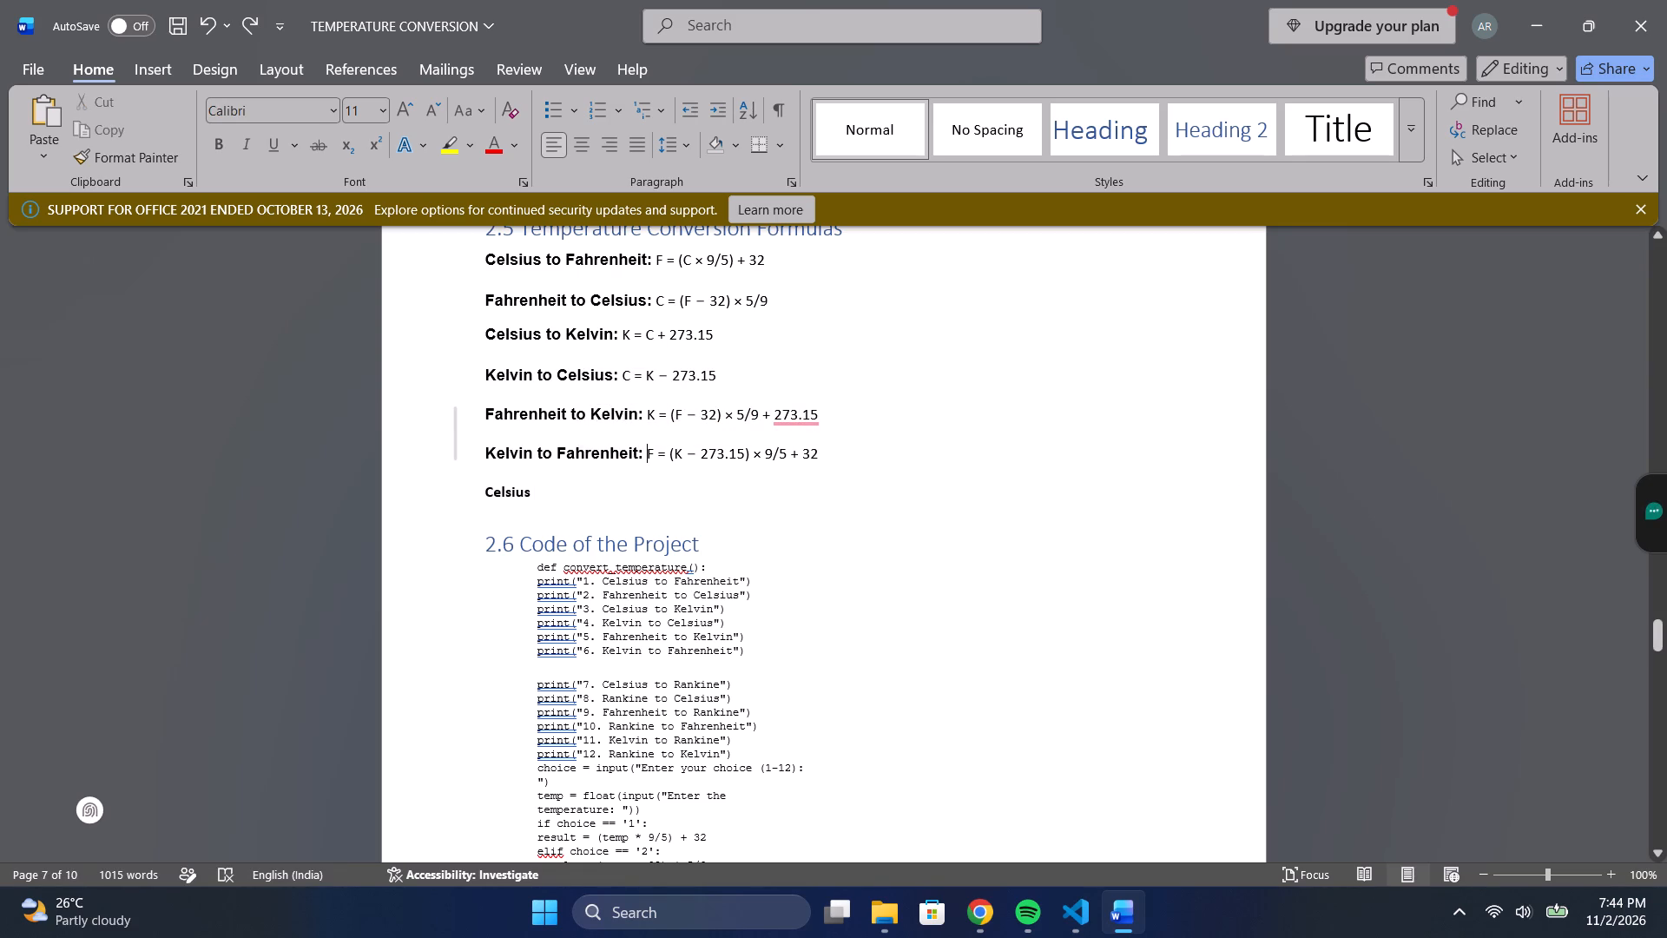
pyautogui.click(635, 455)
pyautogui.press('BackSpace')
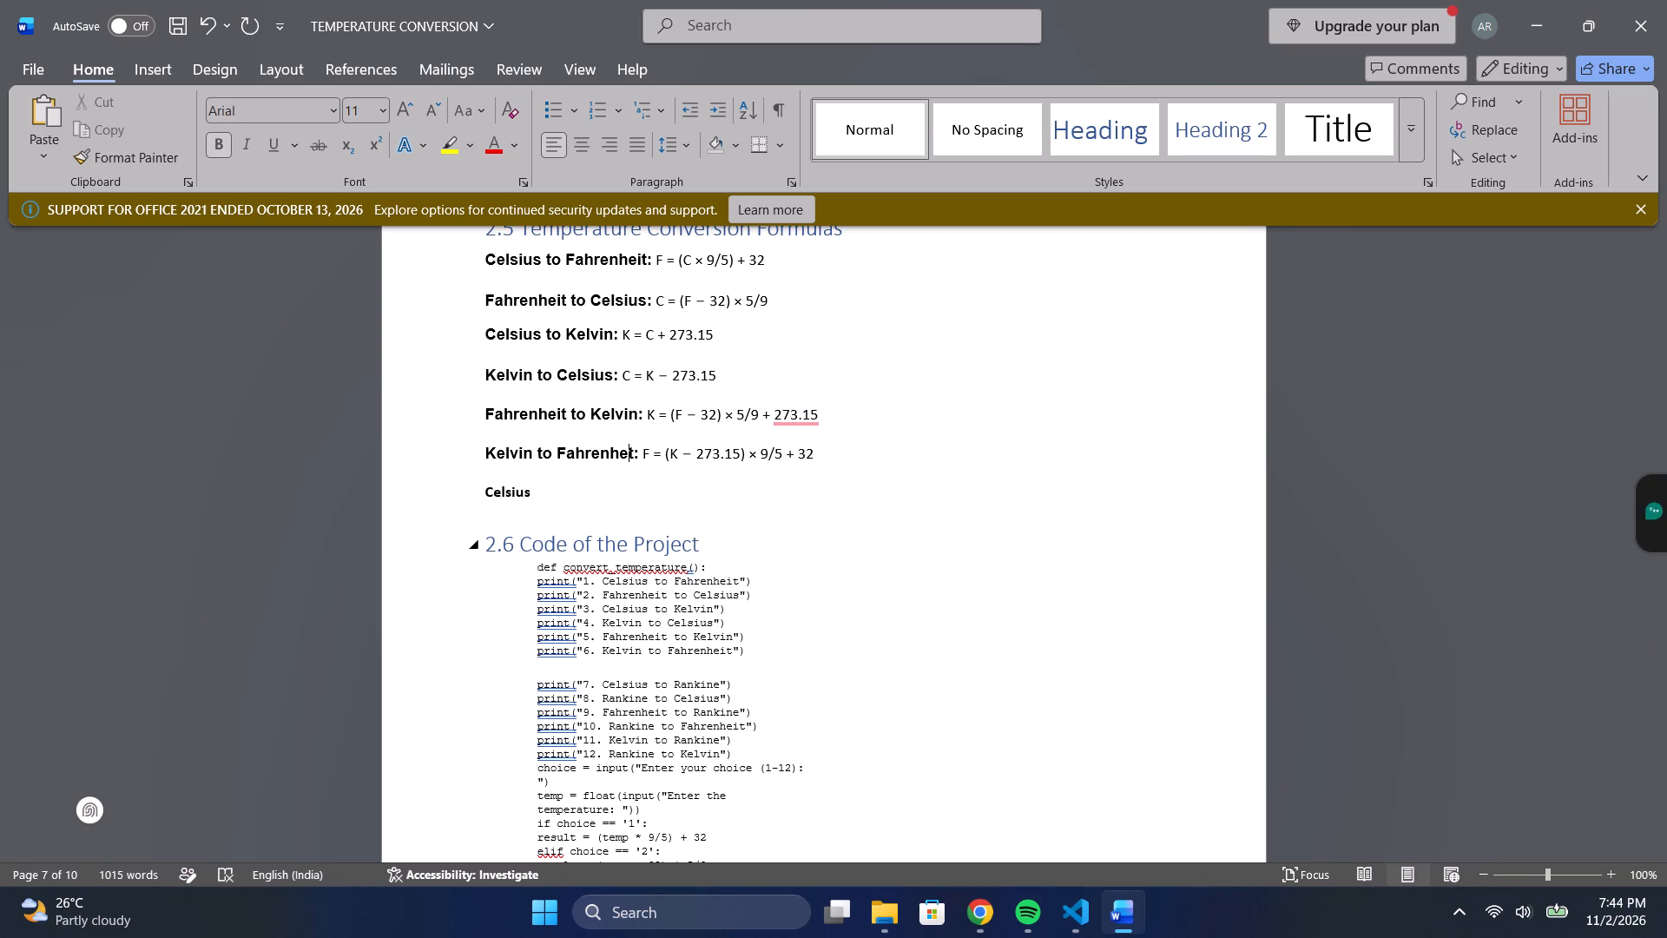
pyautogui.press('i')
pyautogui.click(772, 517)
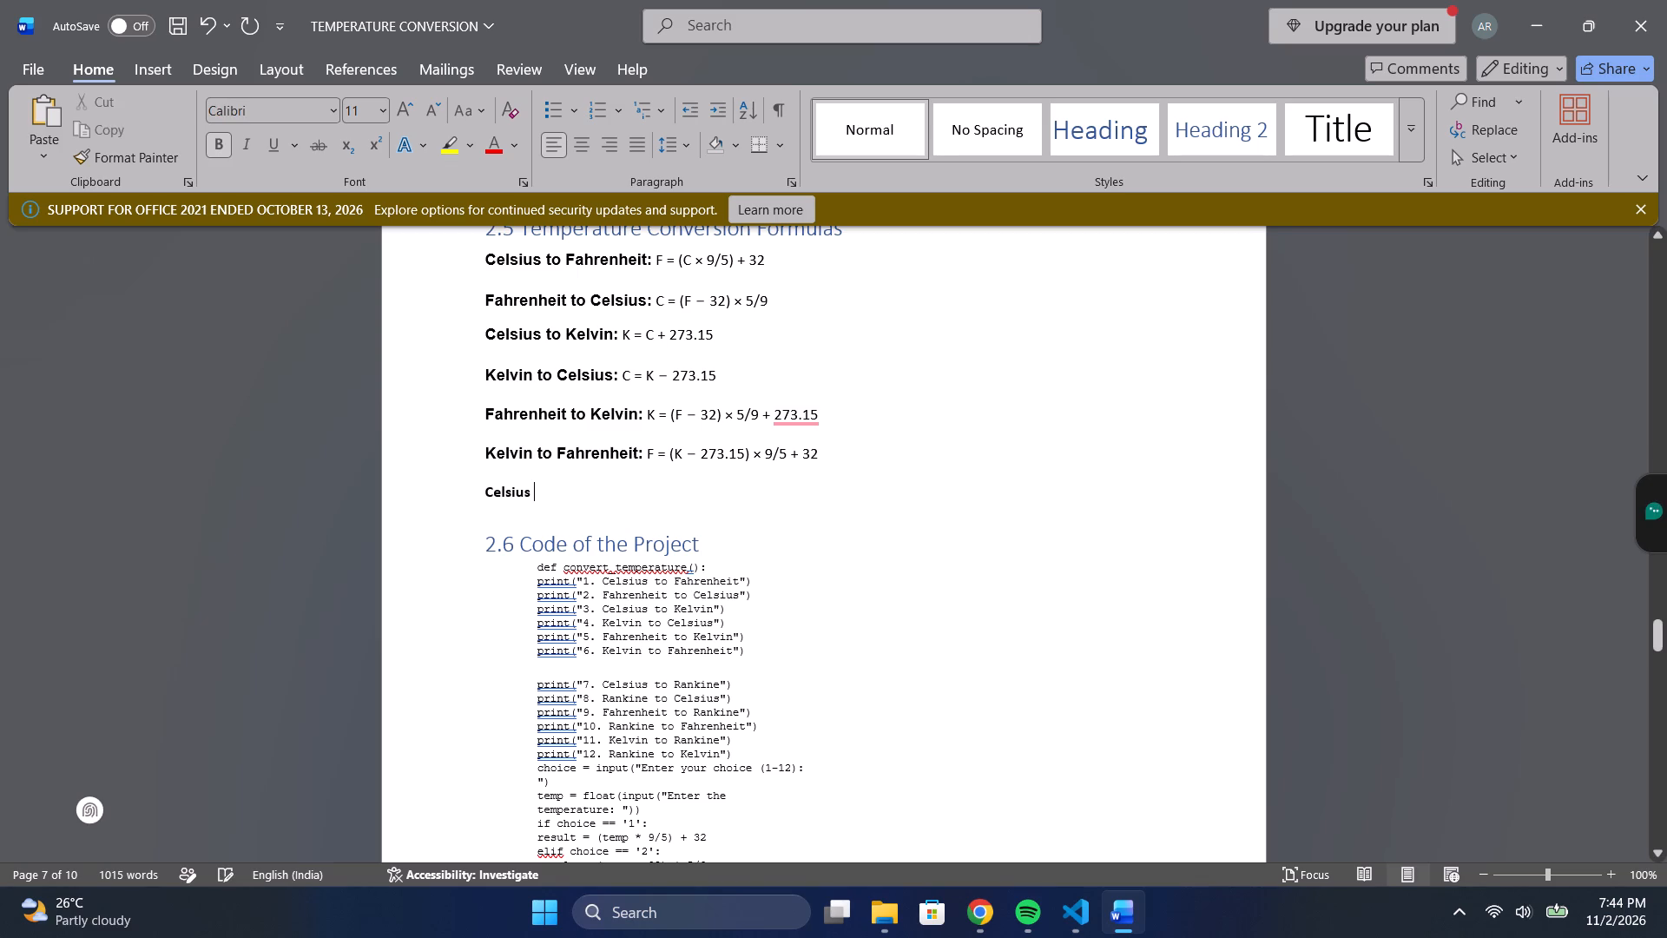
# Set the font size of the new bold "Celsius" text in section 2.5 to 14.
pyautogui.click(381, 115)
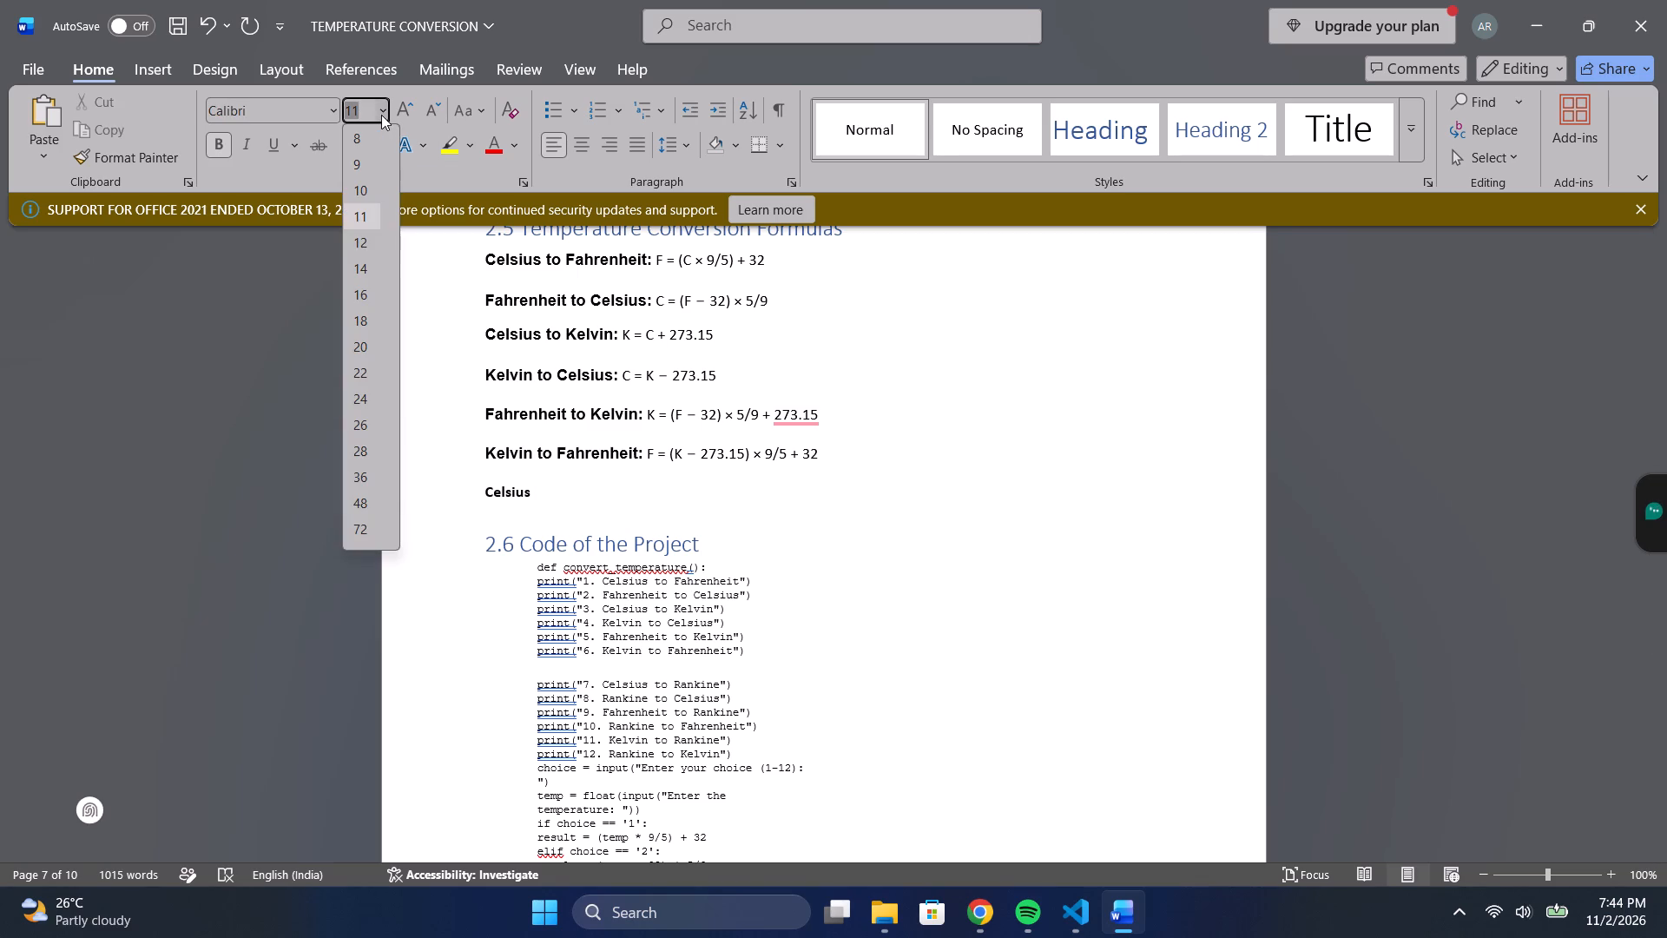
pyautogui.click(367, 221)
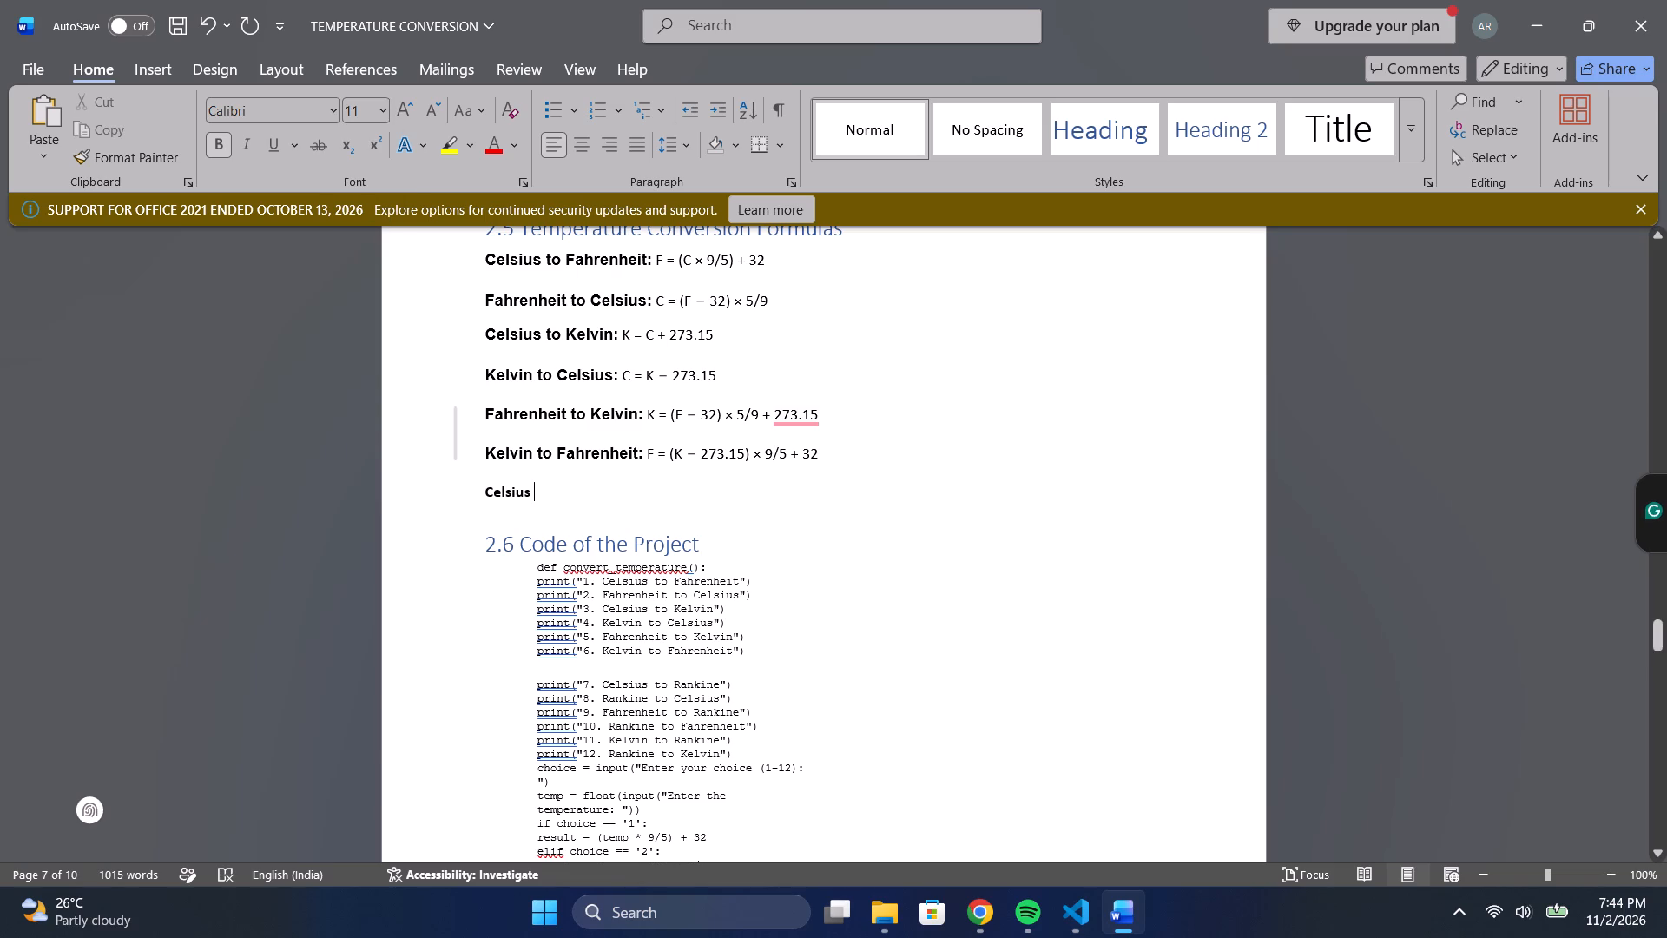
pyautogui.moveTo(533, 493); pyautogui.dragTo(475, 487)
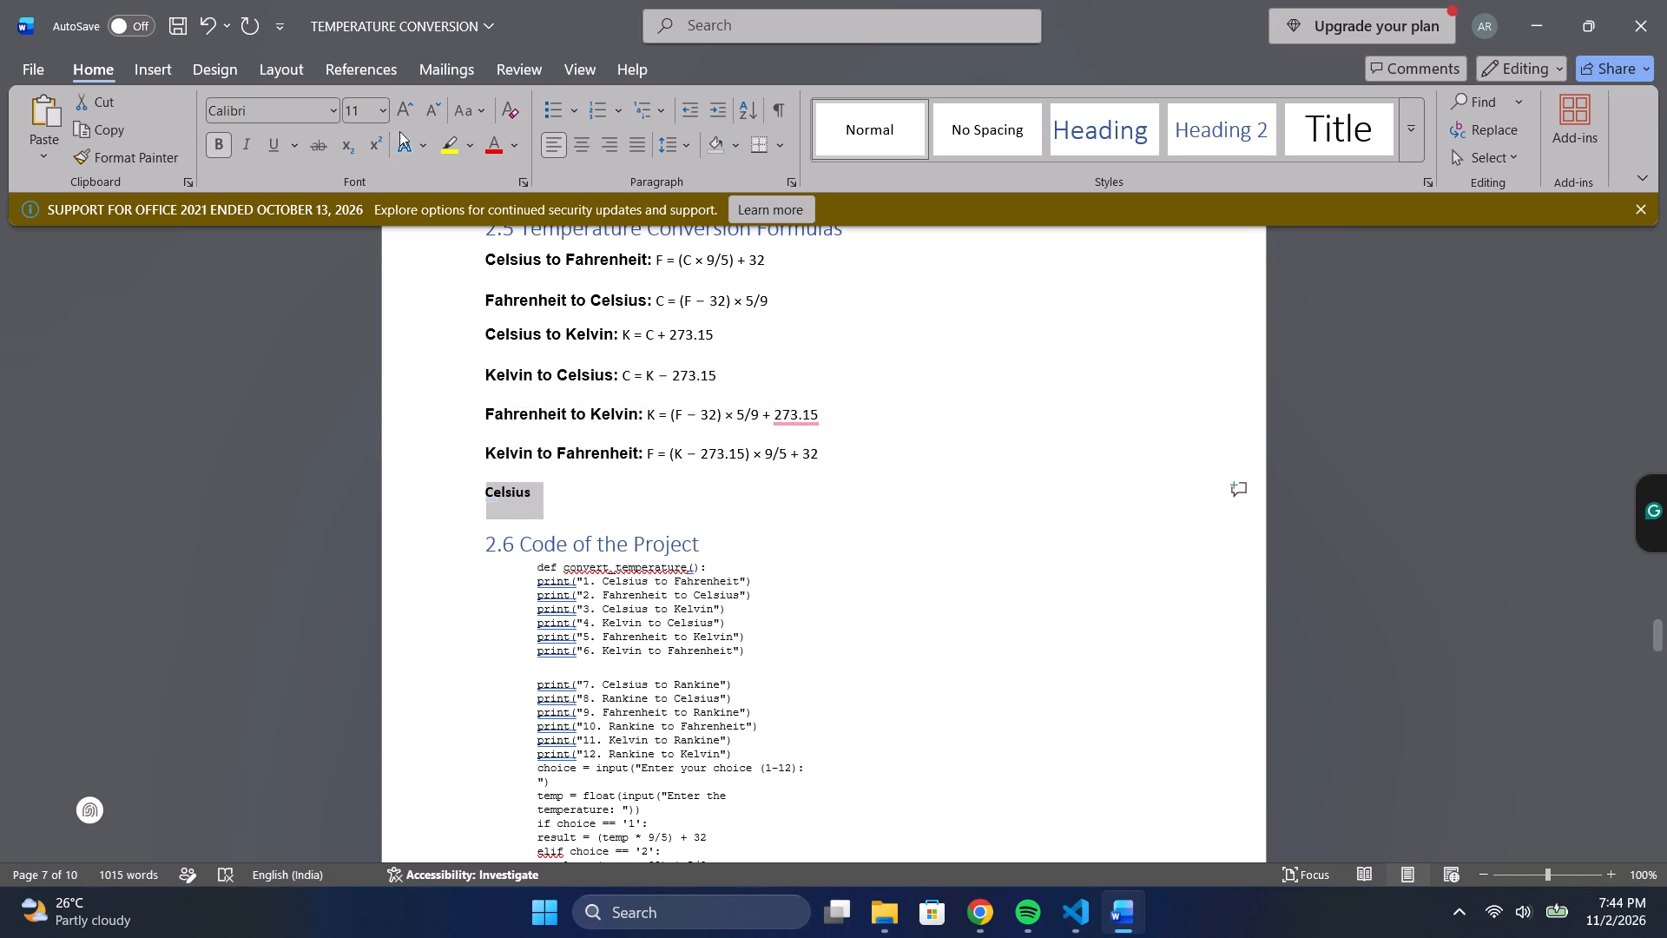
pyautogui.click(381, 114)
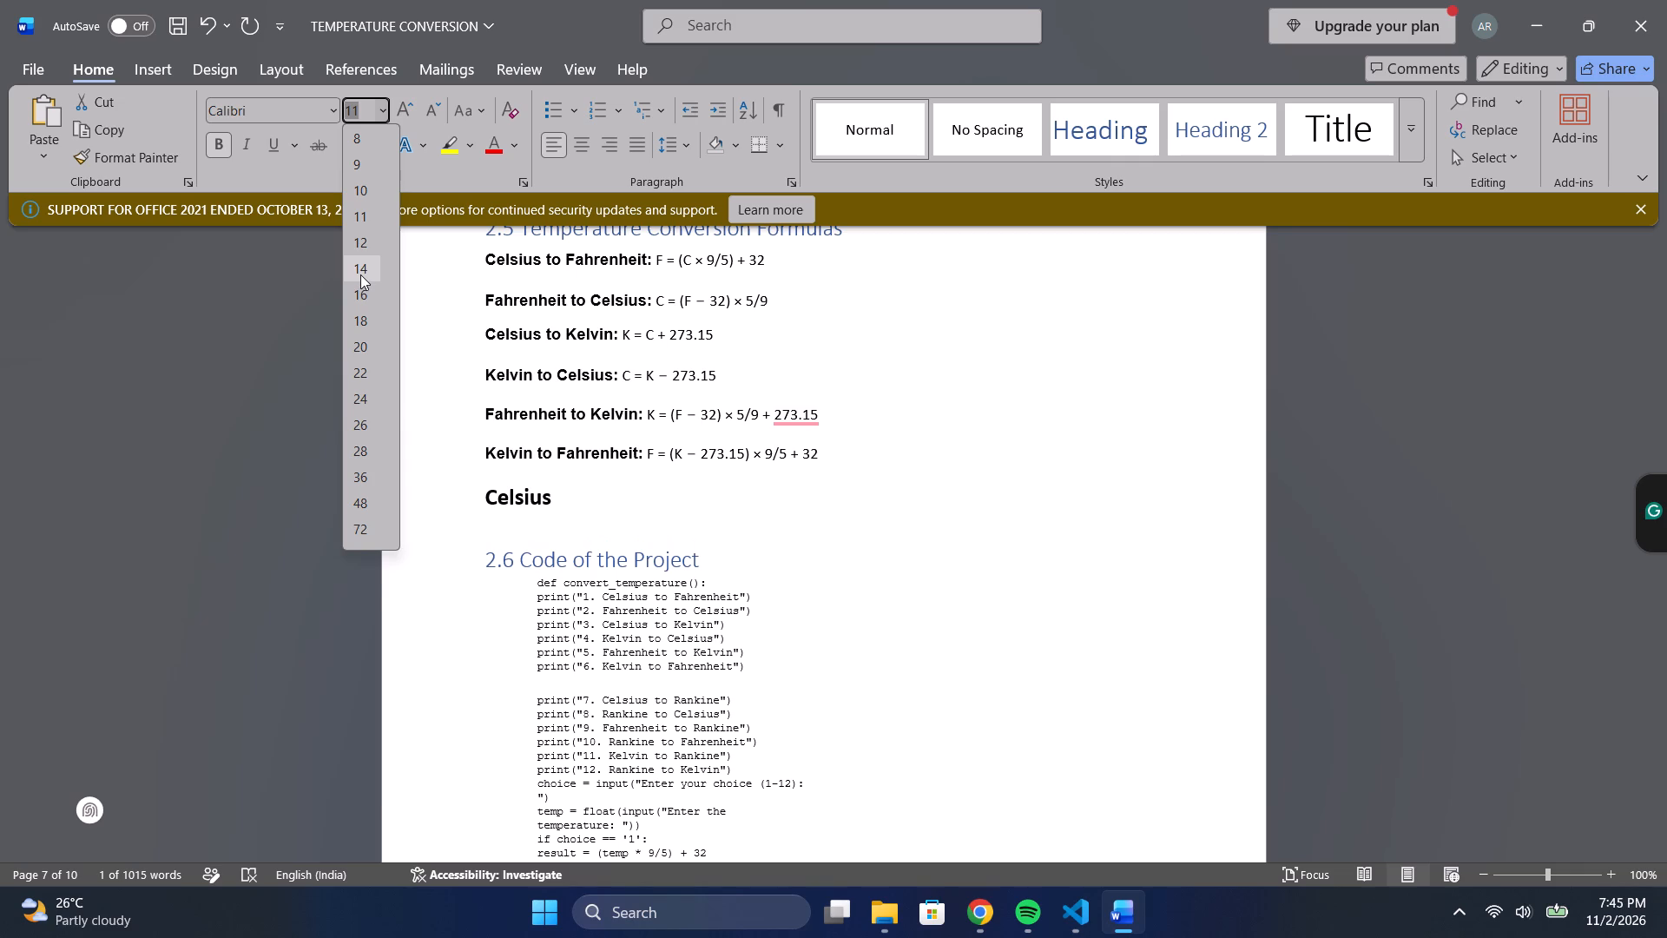
pyautogui.click(360, 274)
pyautogui.click(857, 604)
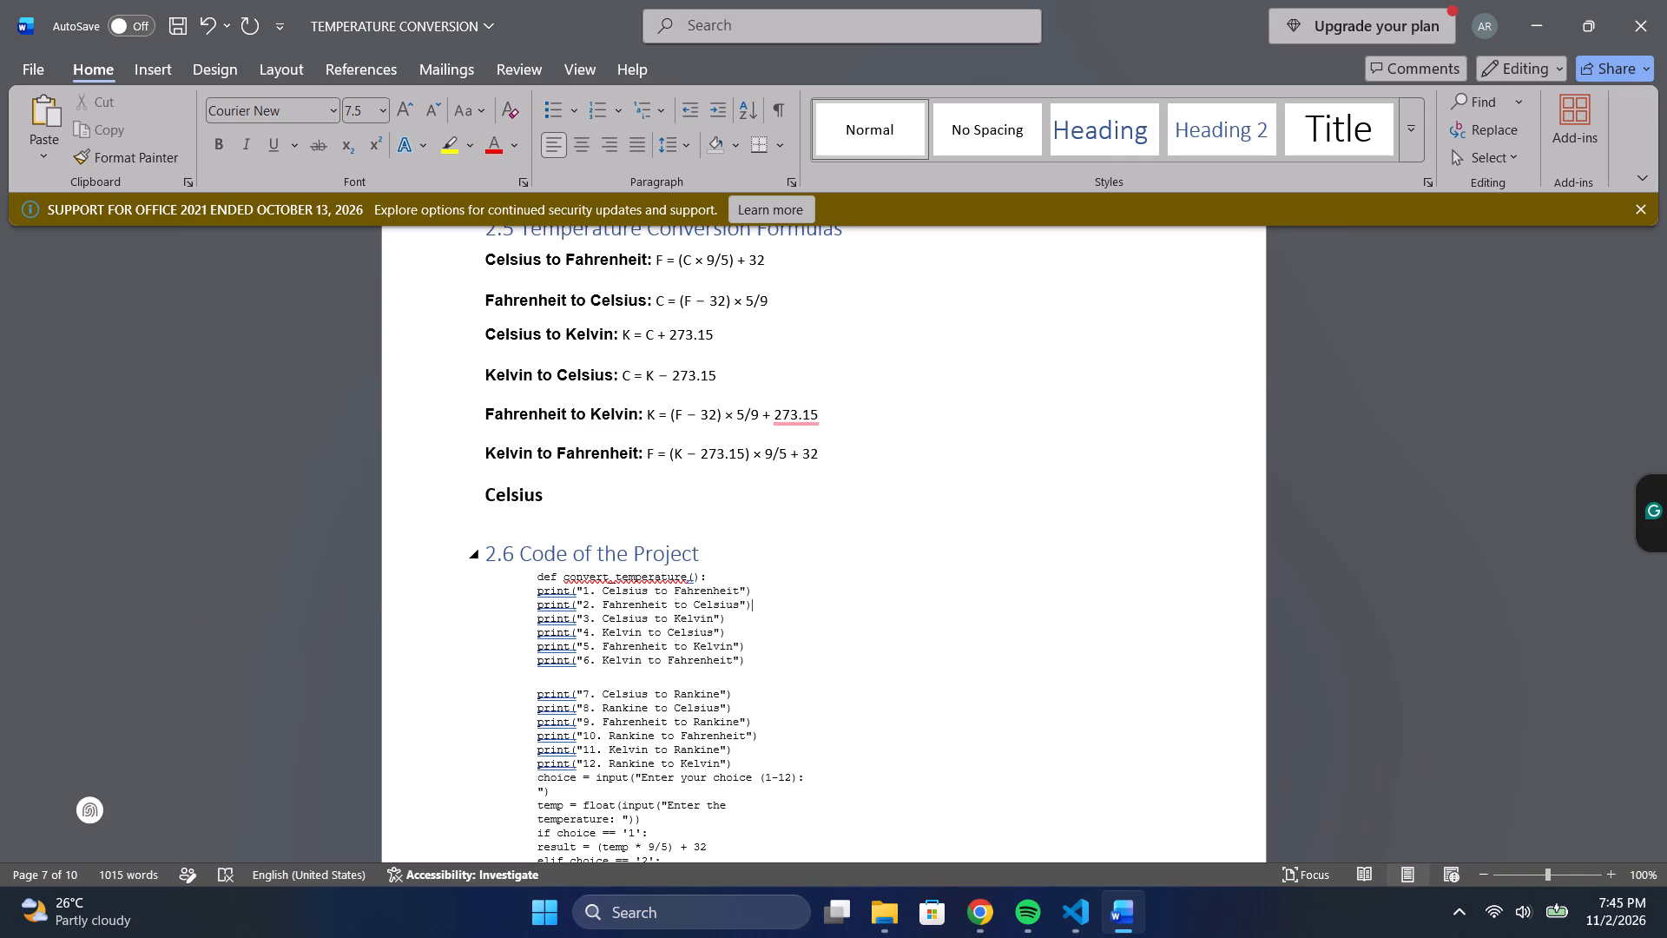
# Complete the new bold label in section 2.5 so it reads "Celsius to Rankine:".
pyautogui.click(563, 508)
pyautogui.write('ti')
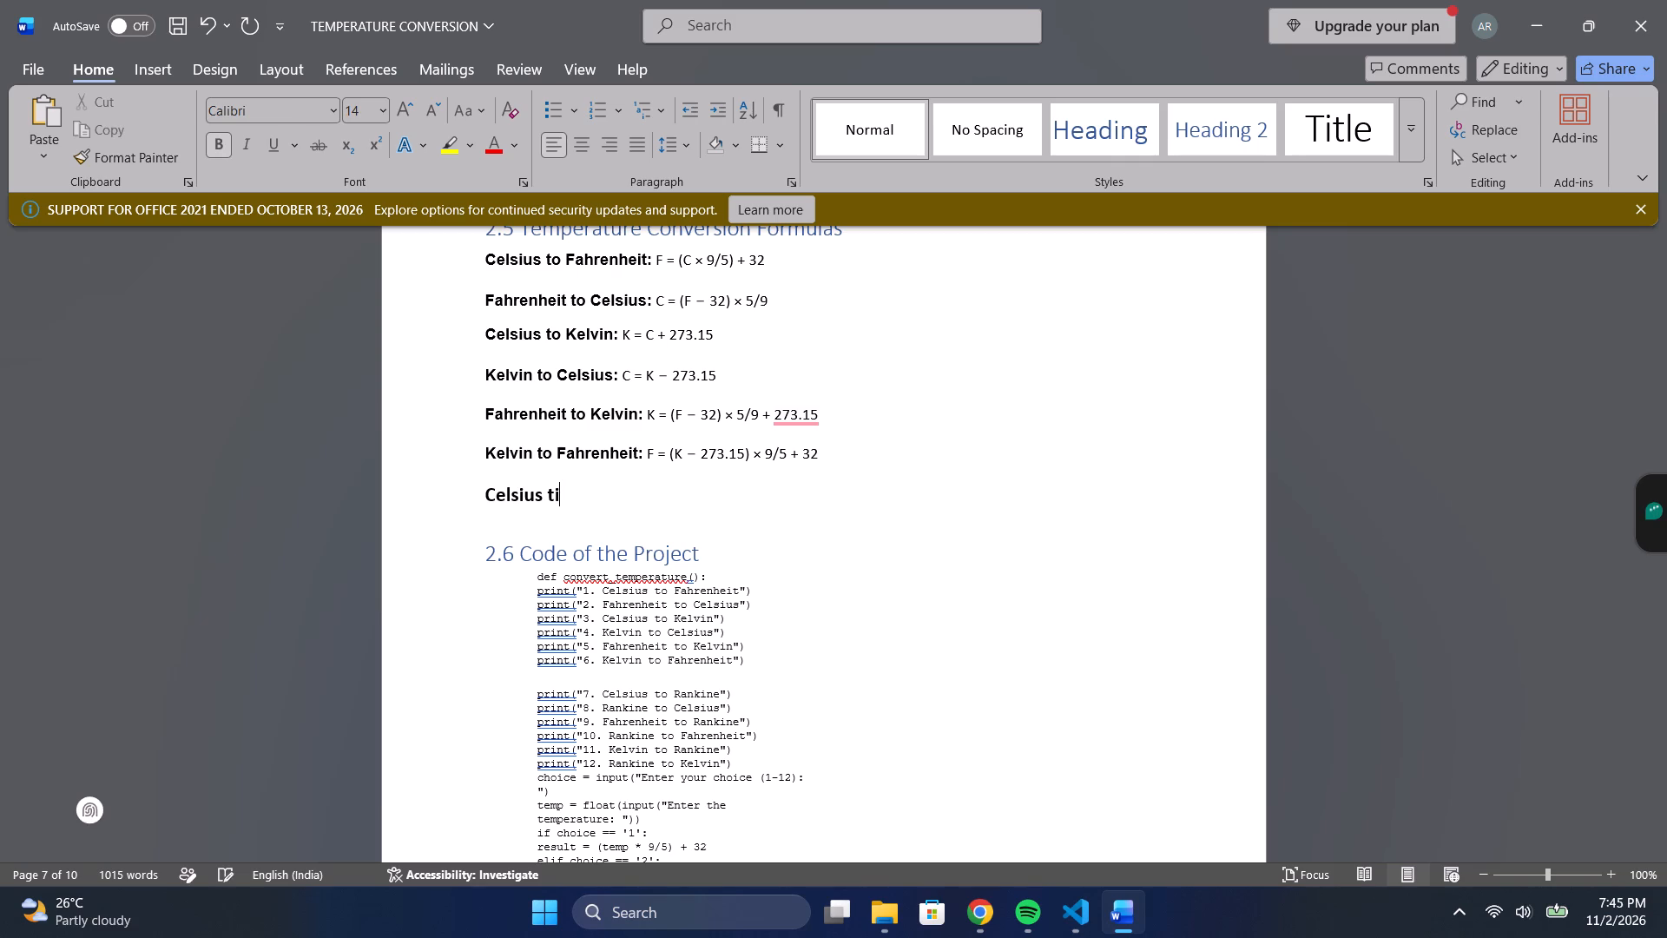
pyautogui.press('BackSpace')
pyautogui.write('o')
pyautogui.press('space')
pyautogui.write('Rankine')
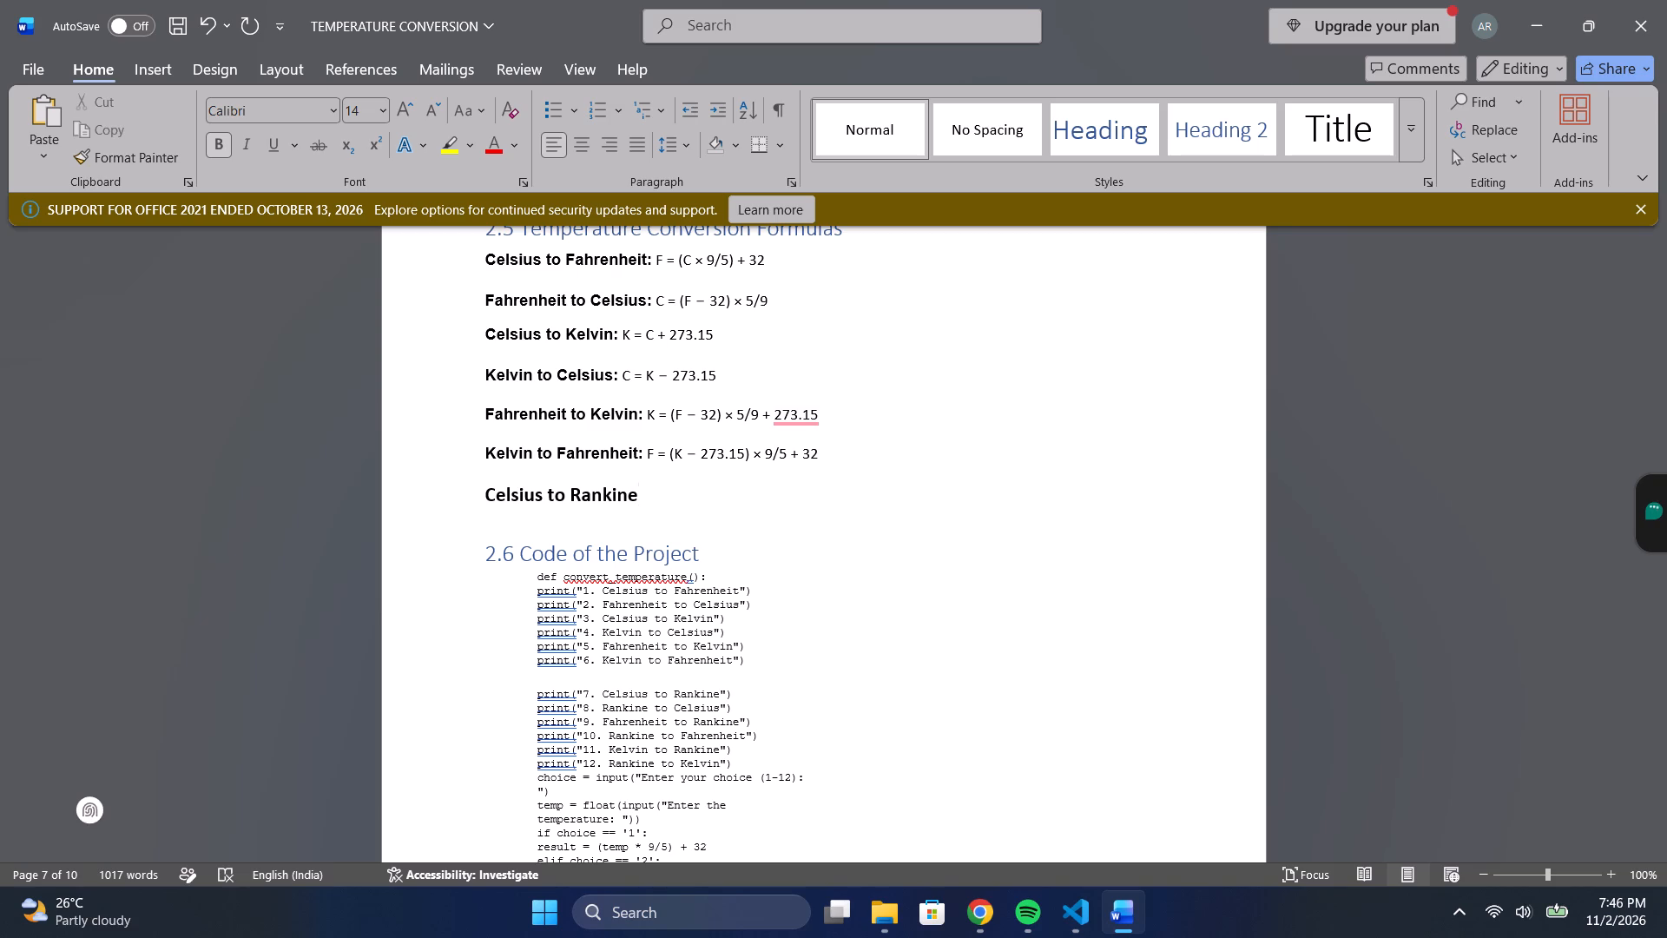
pyautogui.hotkey('shift', ':')
# Begin the formula after the "Celsius to Rankine:" label with "R =" in regular, non-bold text at size 11.
pyautogui.click(217, 150)
pyautogui.press('space')
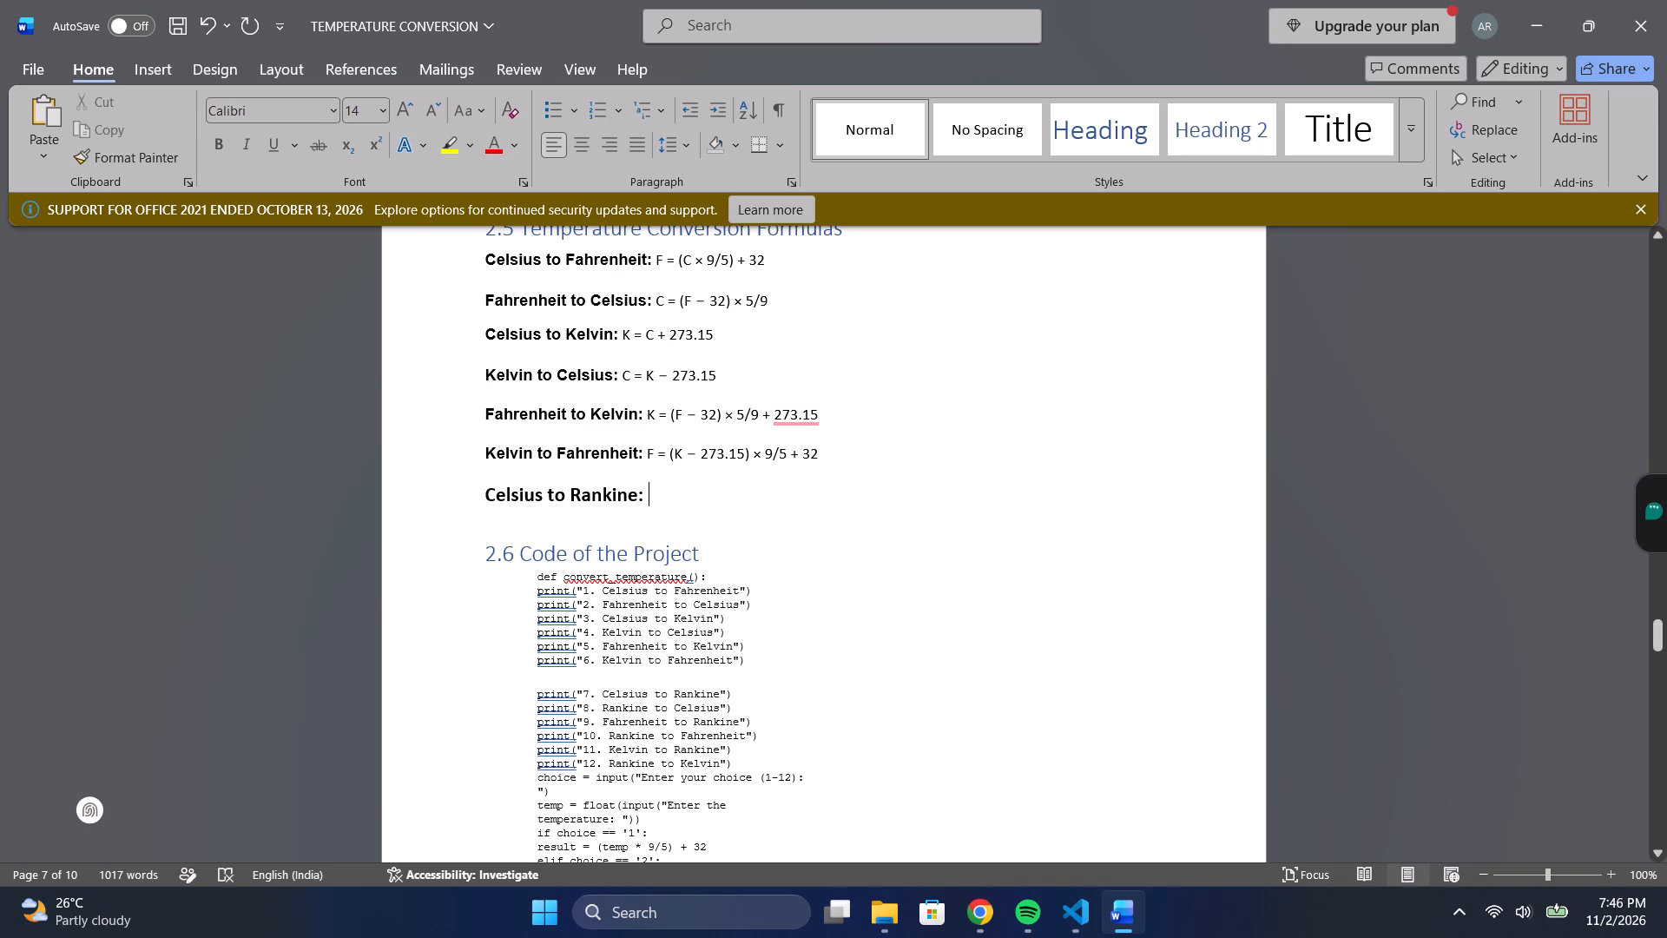
pyautogui.hotkey('shift', 'r')
pyautogui.press('BackSpace')
pyautogui.click(378, 102)
pyautogui.click(367, 217)
pyautogui.hotkey('shift', 'r')
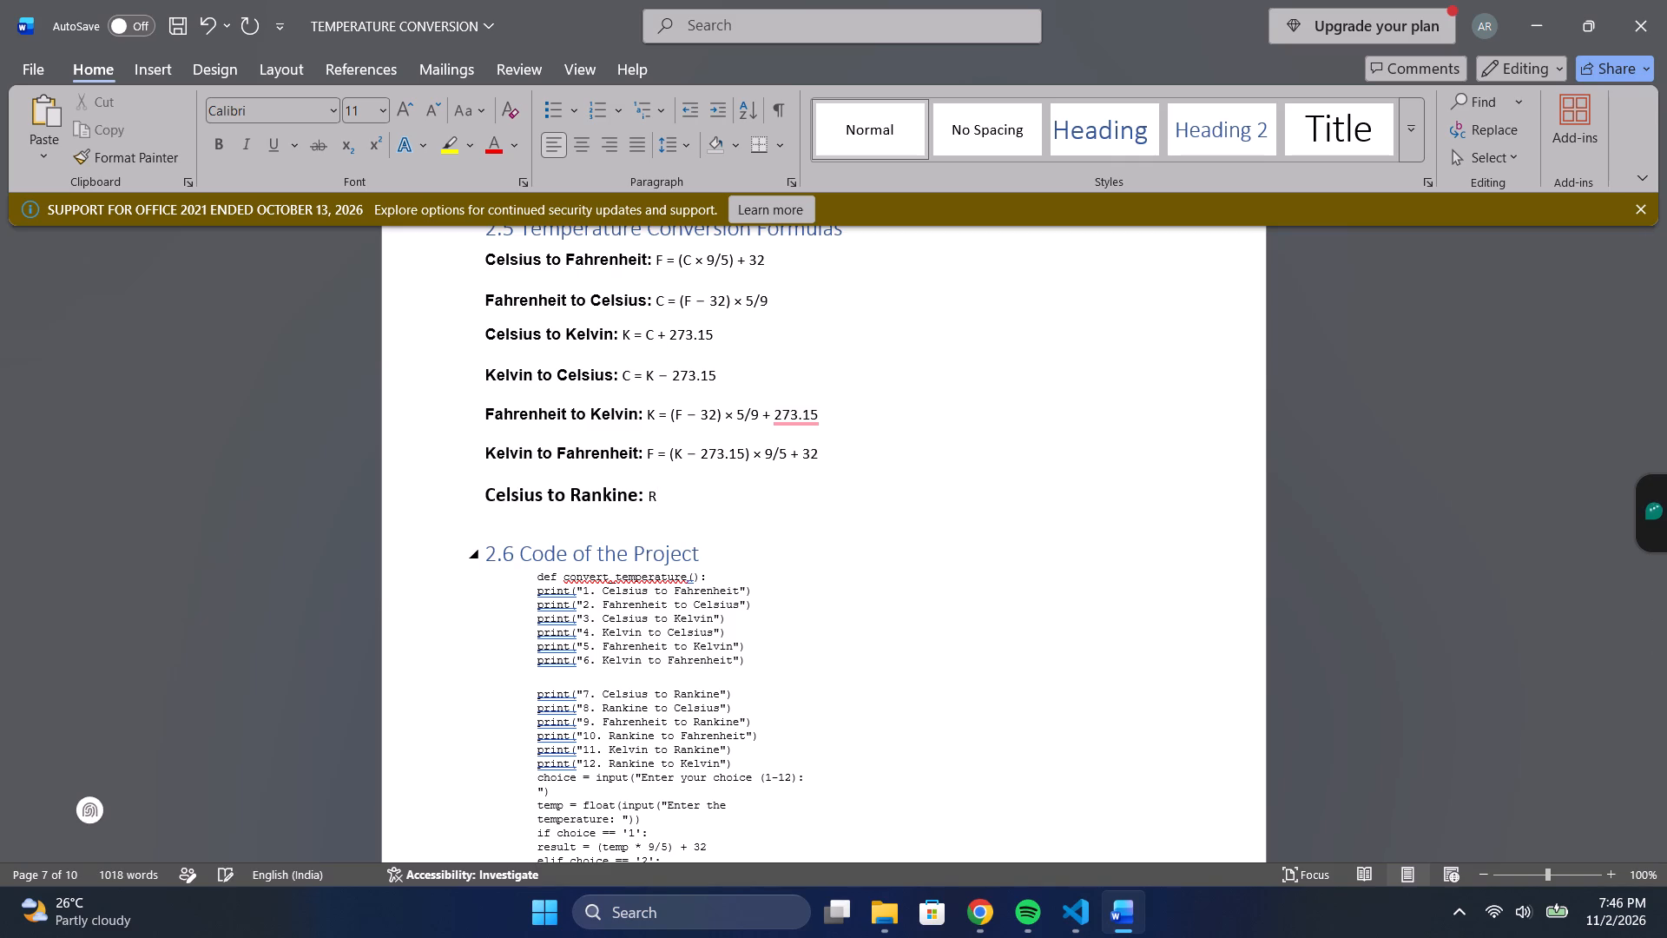
pyautogui.press('space')
pyautogui.press('=')
pyautogui.press('space')
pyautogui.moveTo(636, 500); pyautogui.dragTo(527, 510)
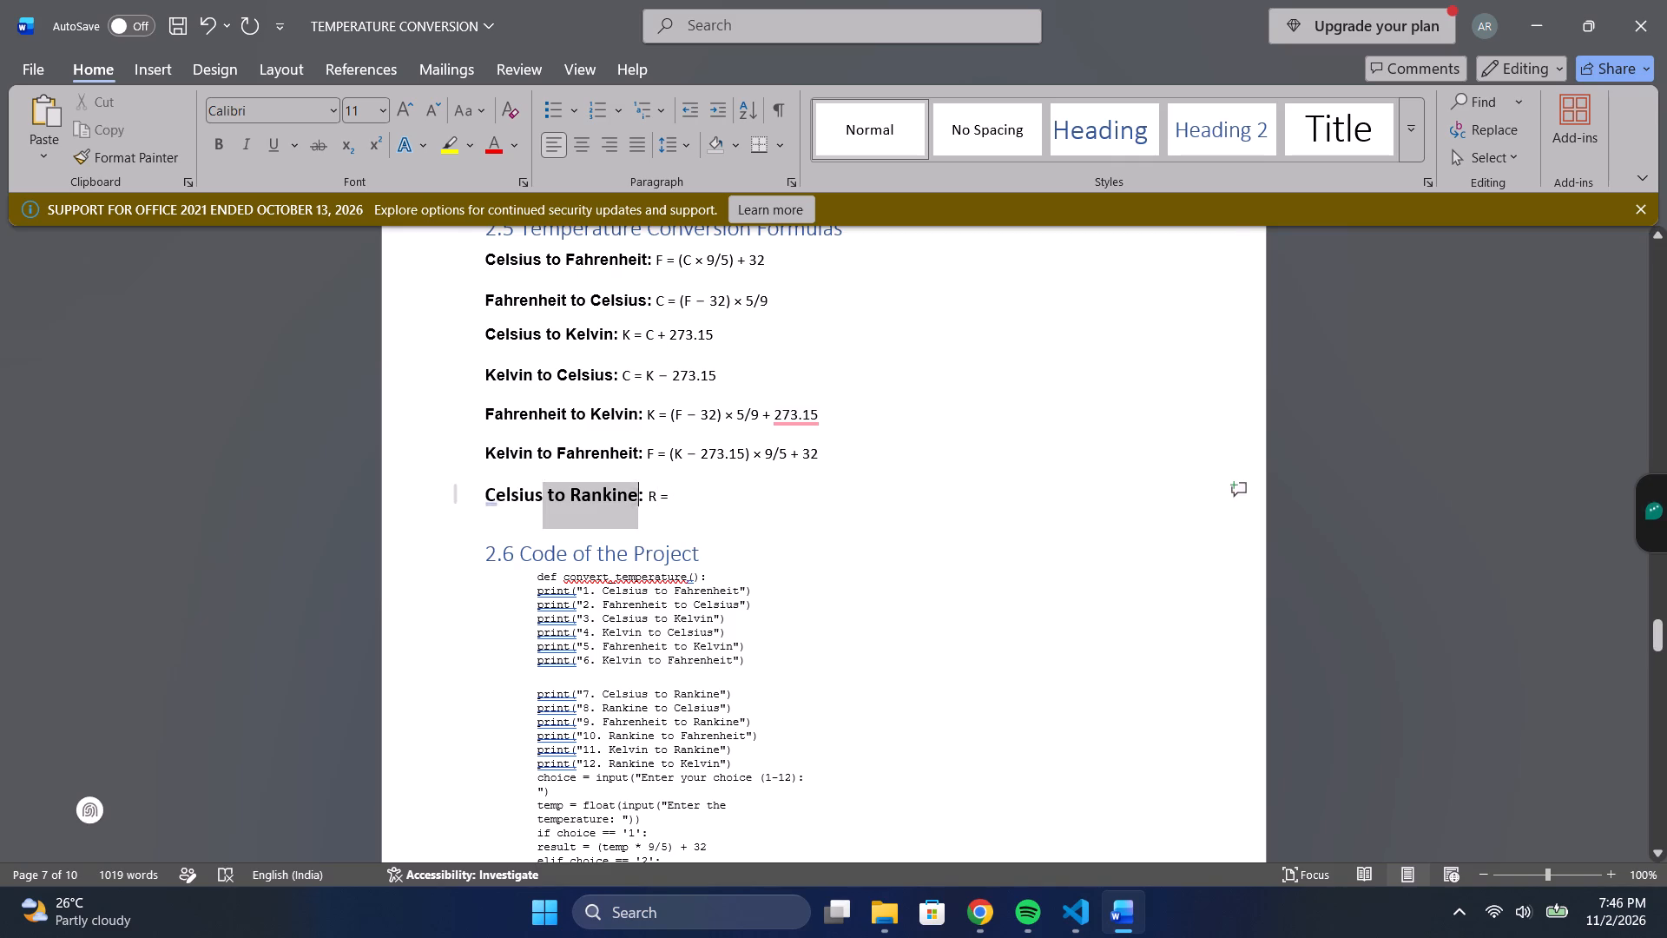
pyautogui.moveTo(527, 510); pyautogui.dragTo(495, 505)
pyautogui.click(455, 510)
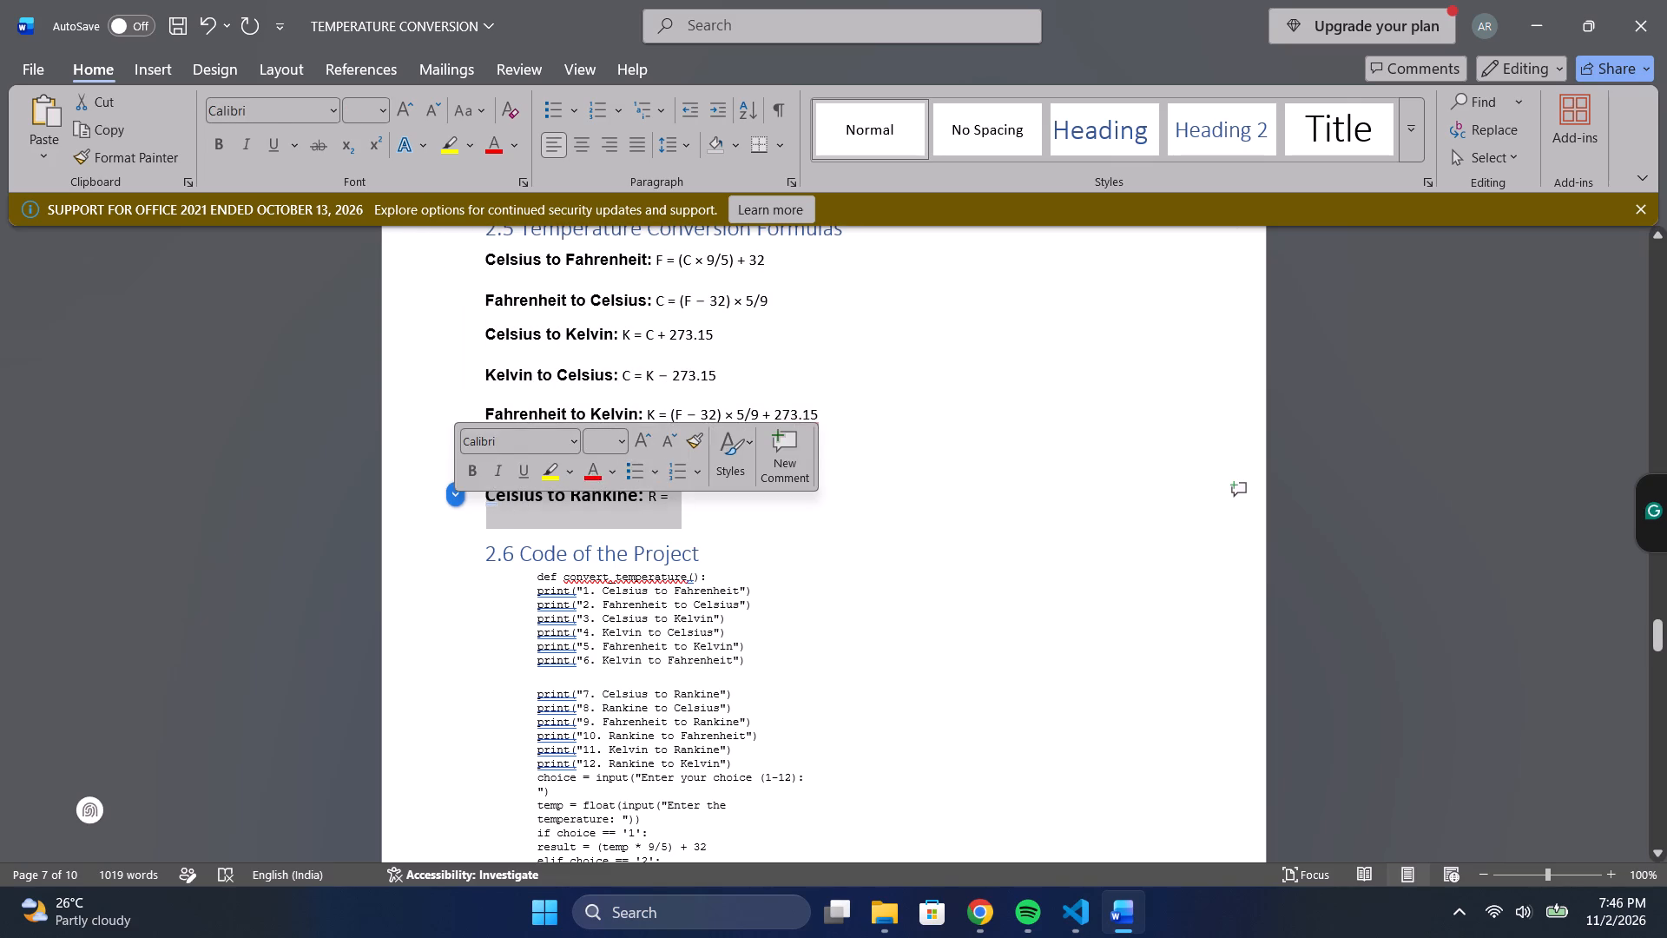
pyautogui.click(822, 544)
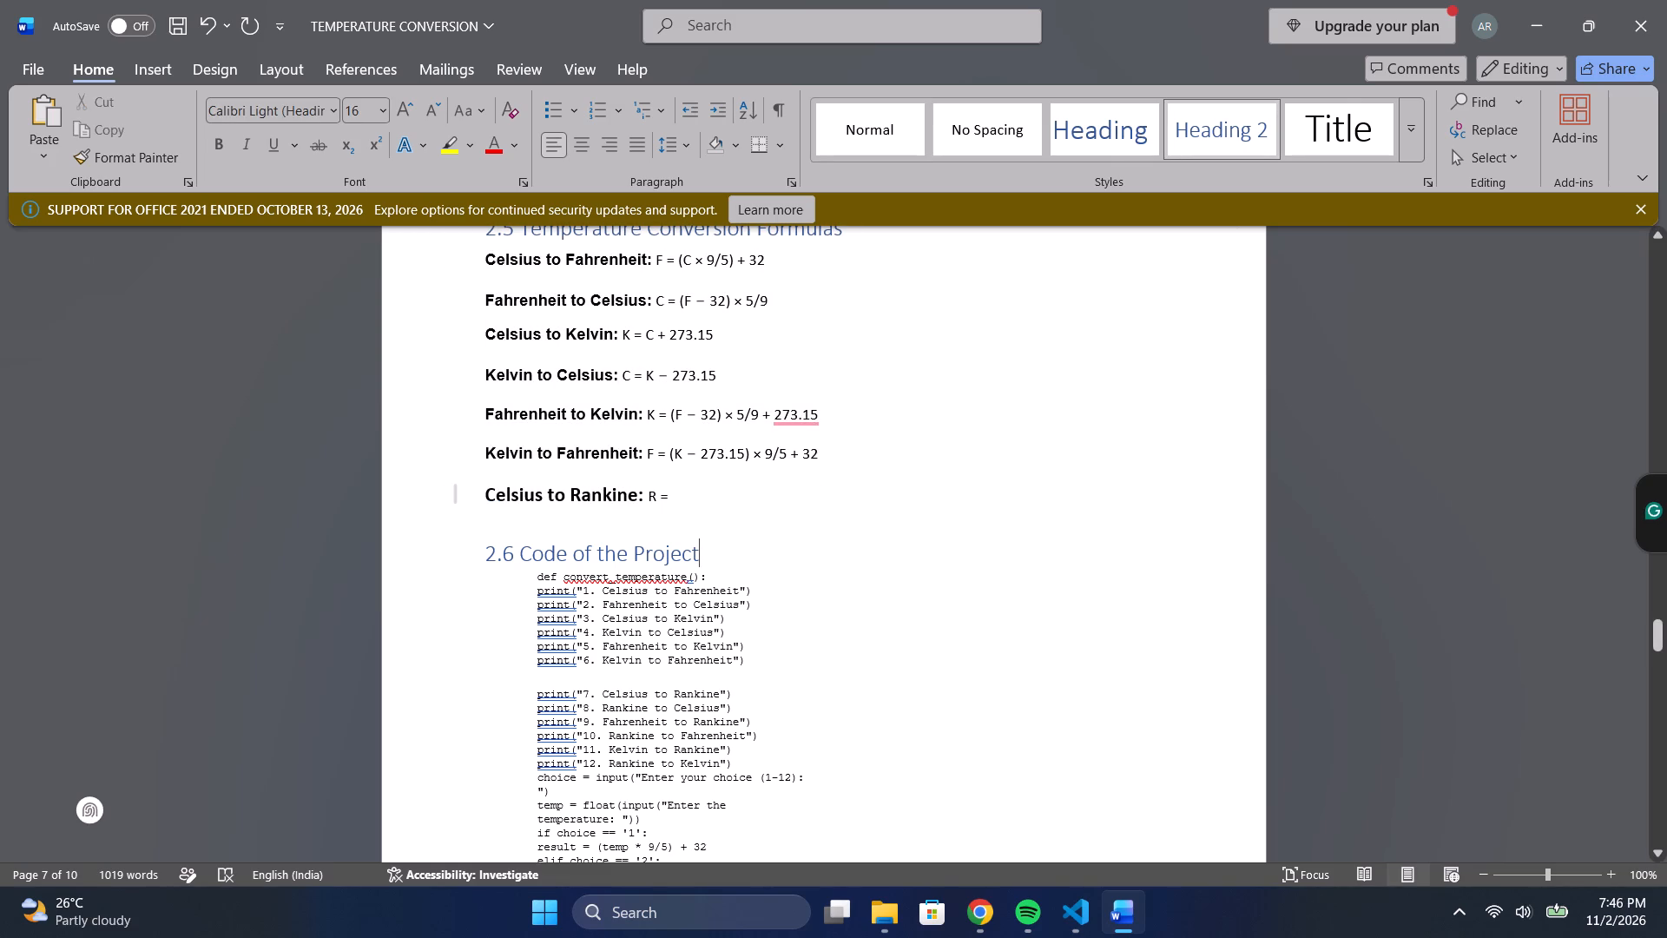
# Set the font size of the bold "Celsius to Rankine:" label in section 2.5 to 13.
pyautogui.moveTo(648, 494); pyautogui.dragTo(550, 495)
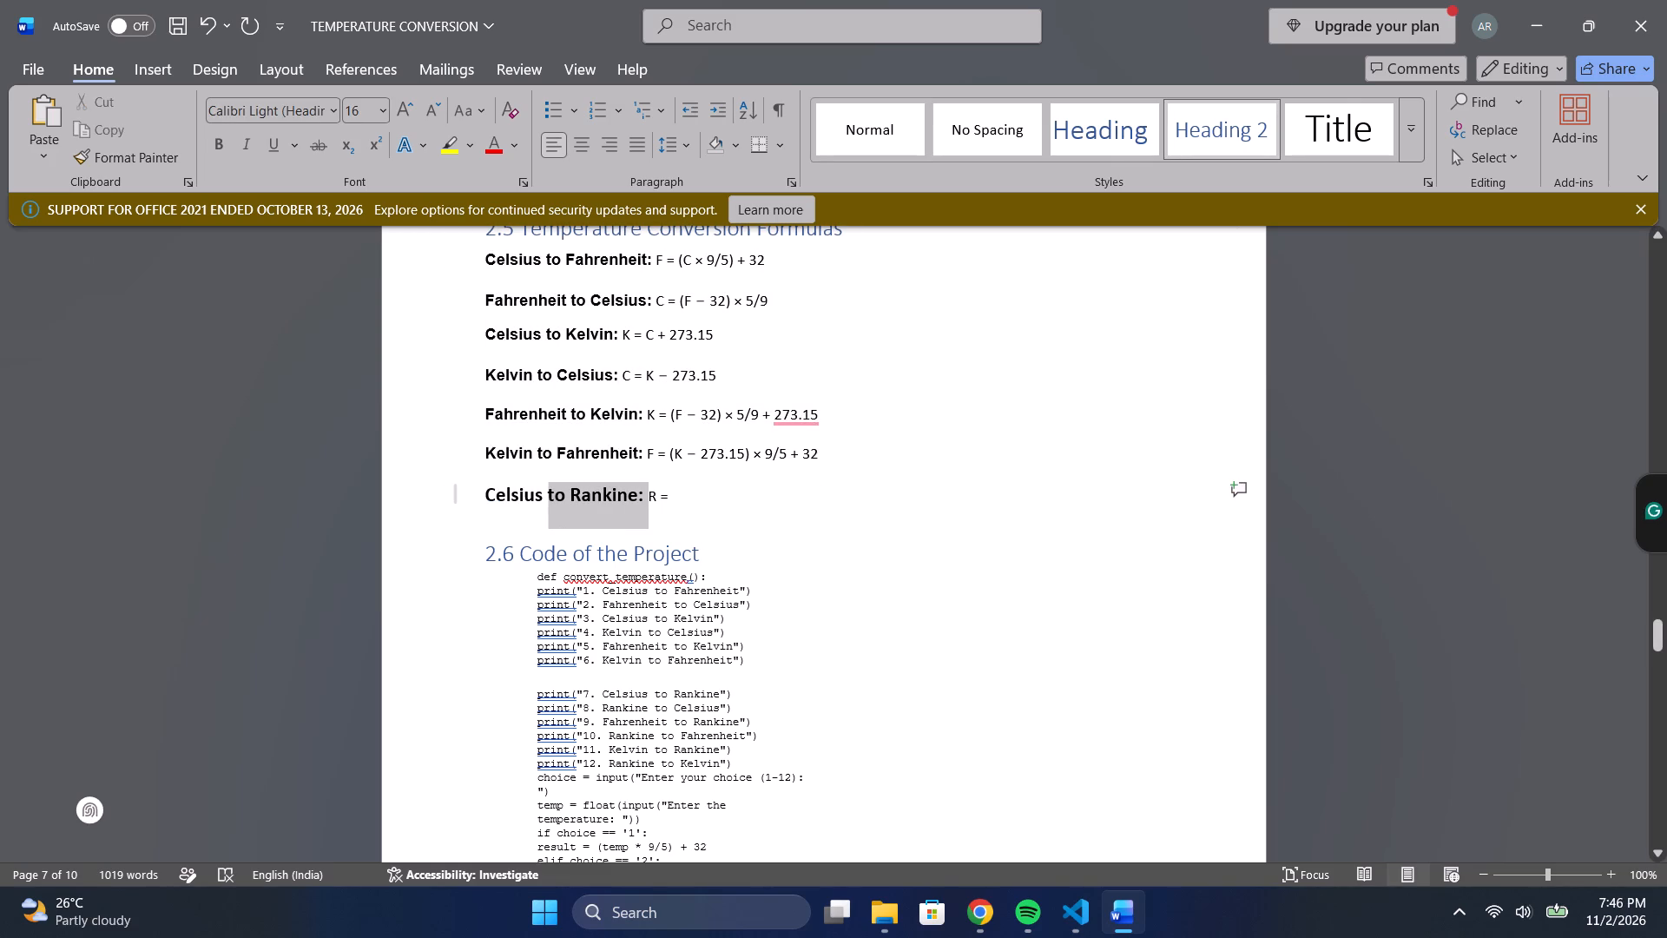
pyautogui.moveTo(550, 495); pyautogui.dragTo(504, 495)
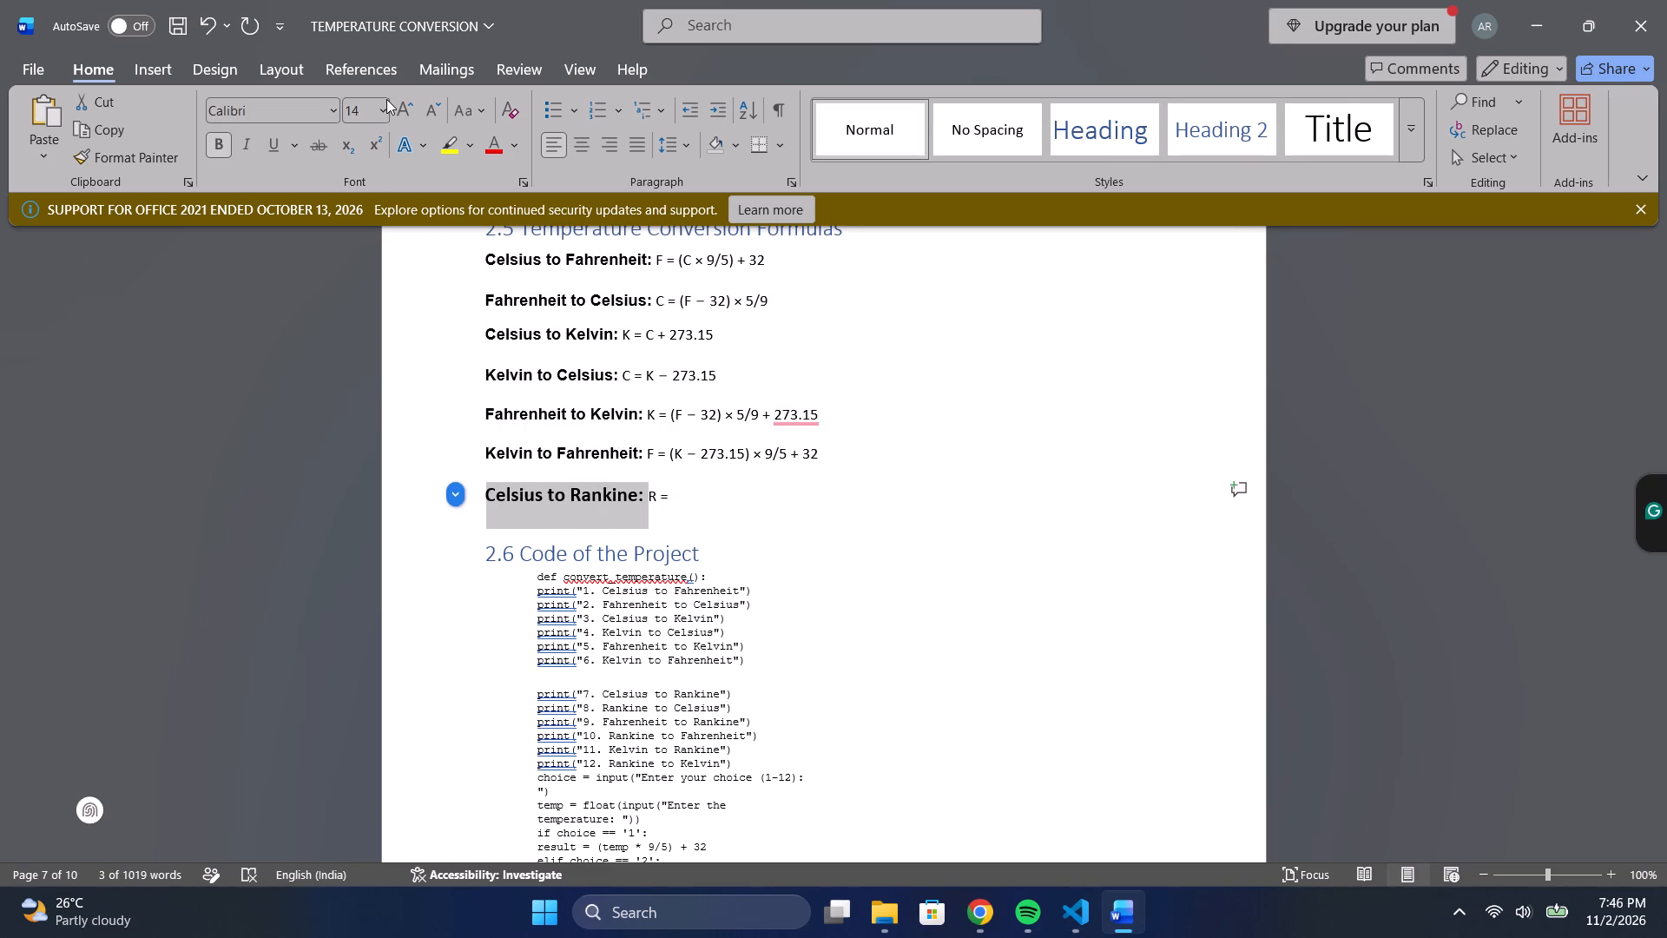
pyautogui.click(382, 110)
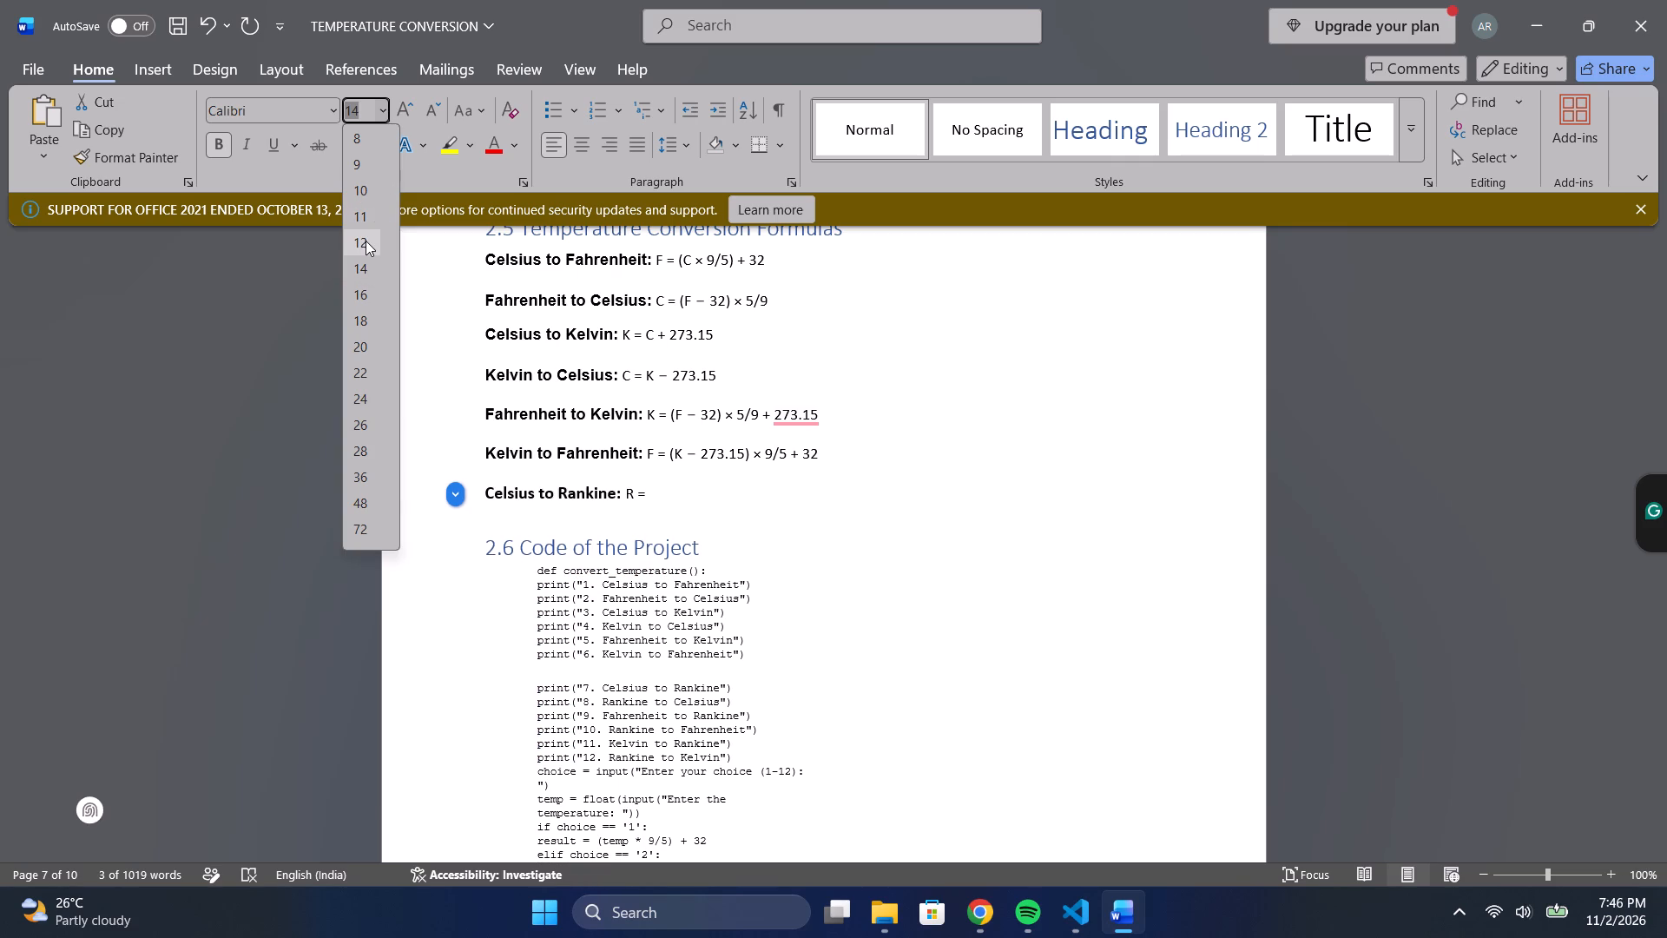
pyautogui.click(366, 116)
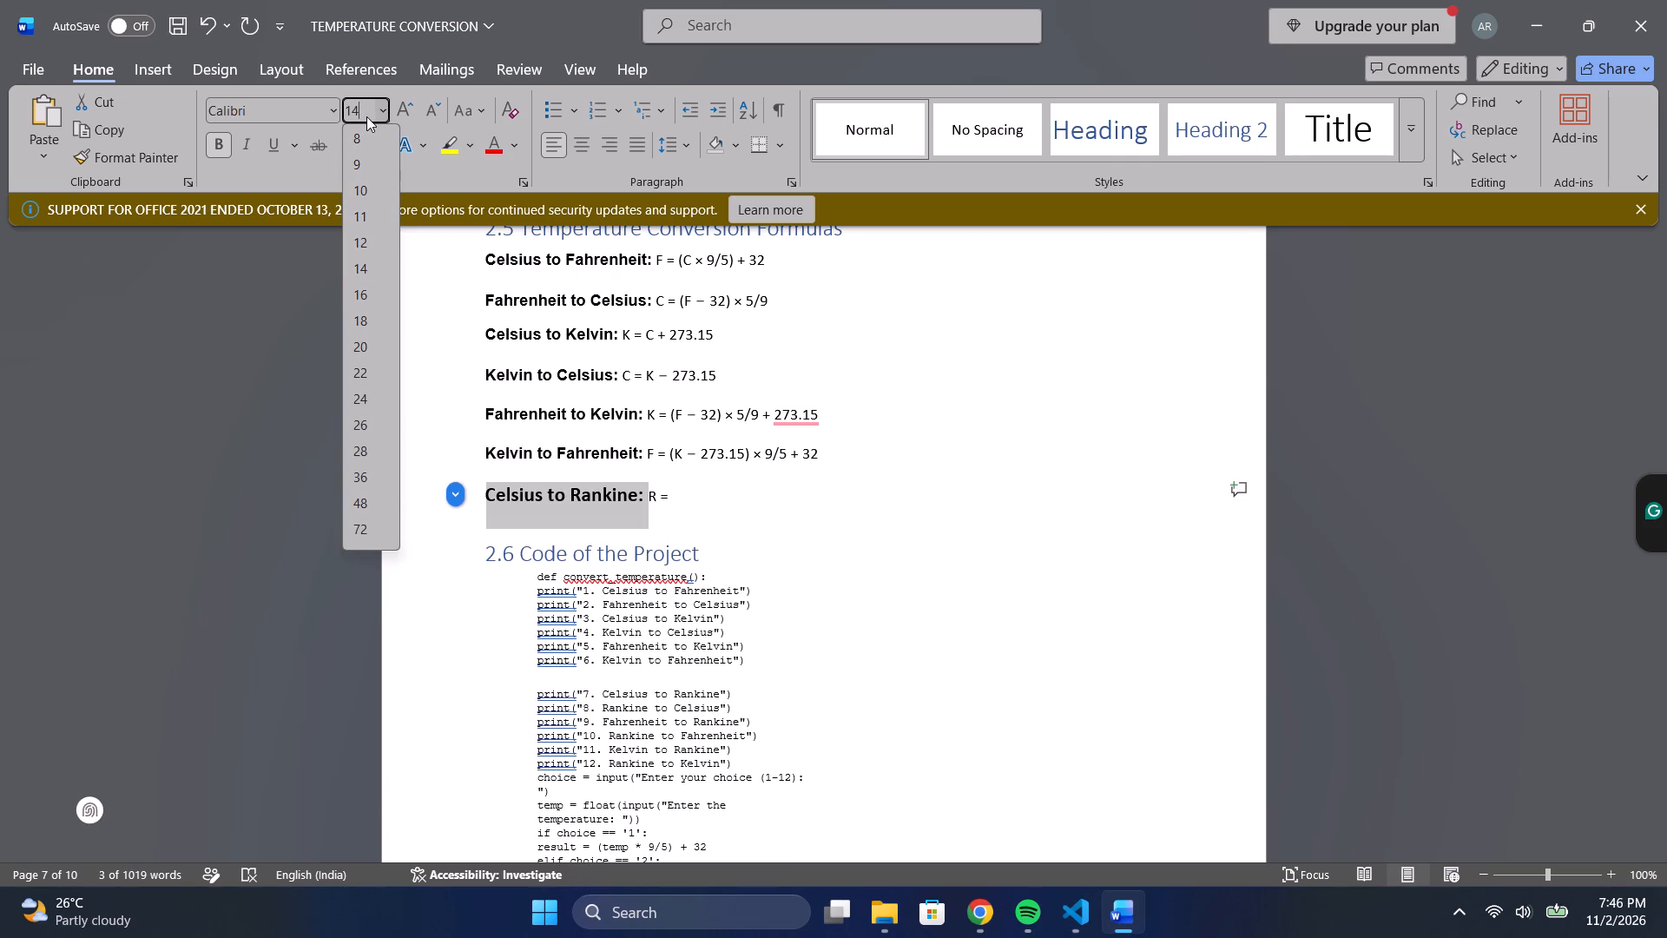
pyautogui.press('BackSpace')
pyautogui.press('3')
pyautogui.press('BackSpace')
pyautogui.write('2.5')
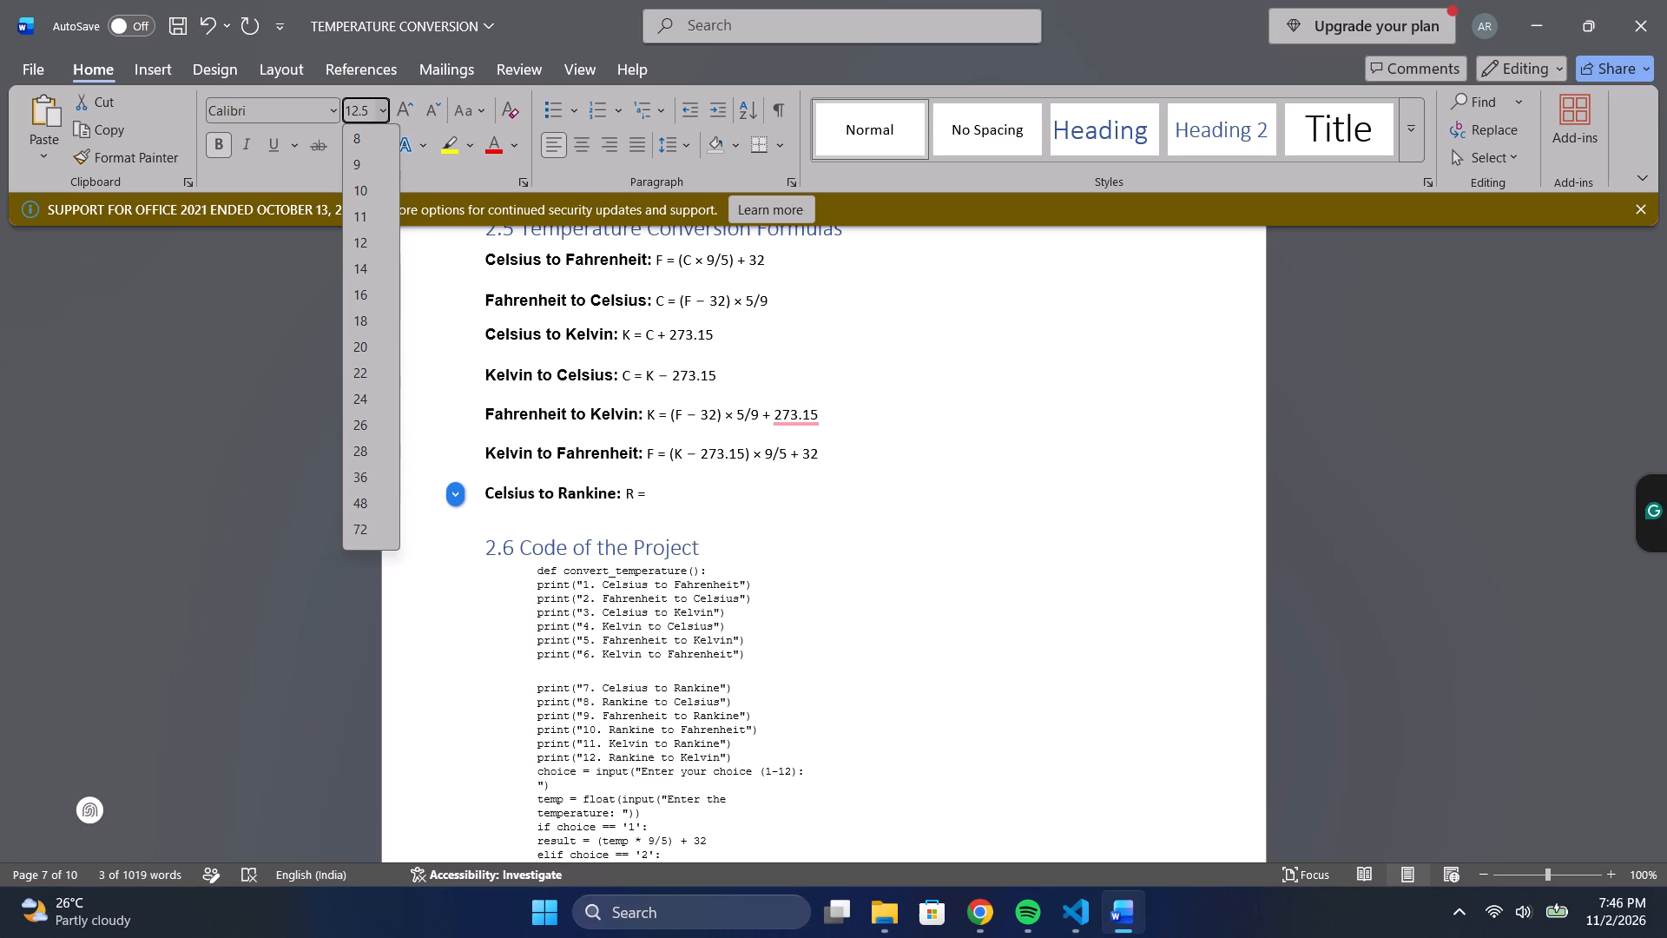
pyautogui.press('BackSpace')
pyautogui.press('BackSpace')
pyautogui.press('BackSpace')
pyautogui.press('9')
pyautogui.press('BackSpace')
pyautogui.press('3')
pyautogui.click(1060, 464)
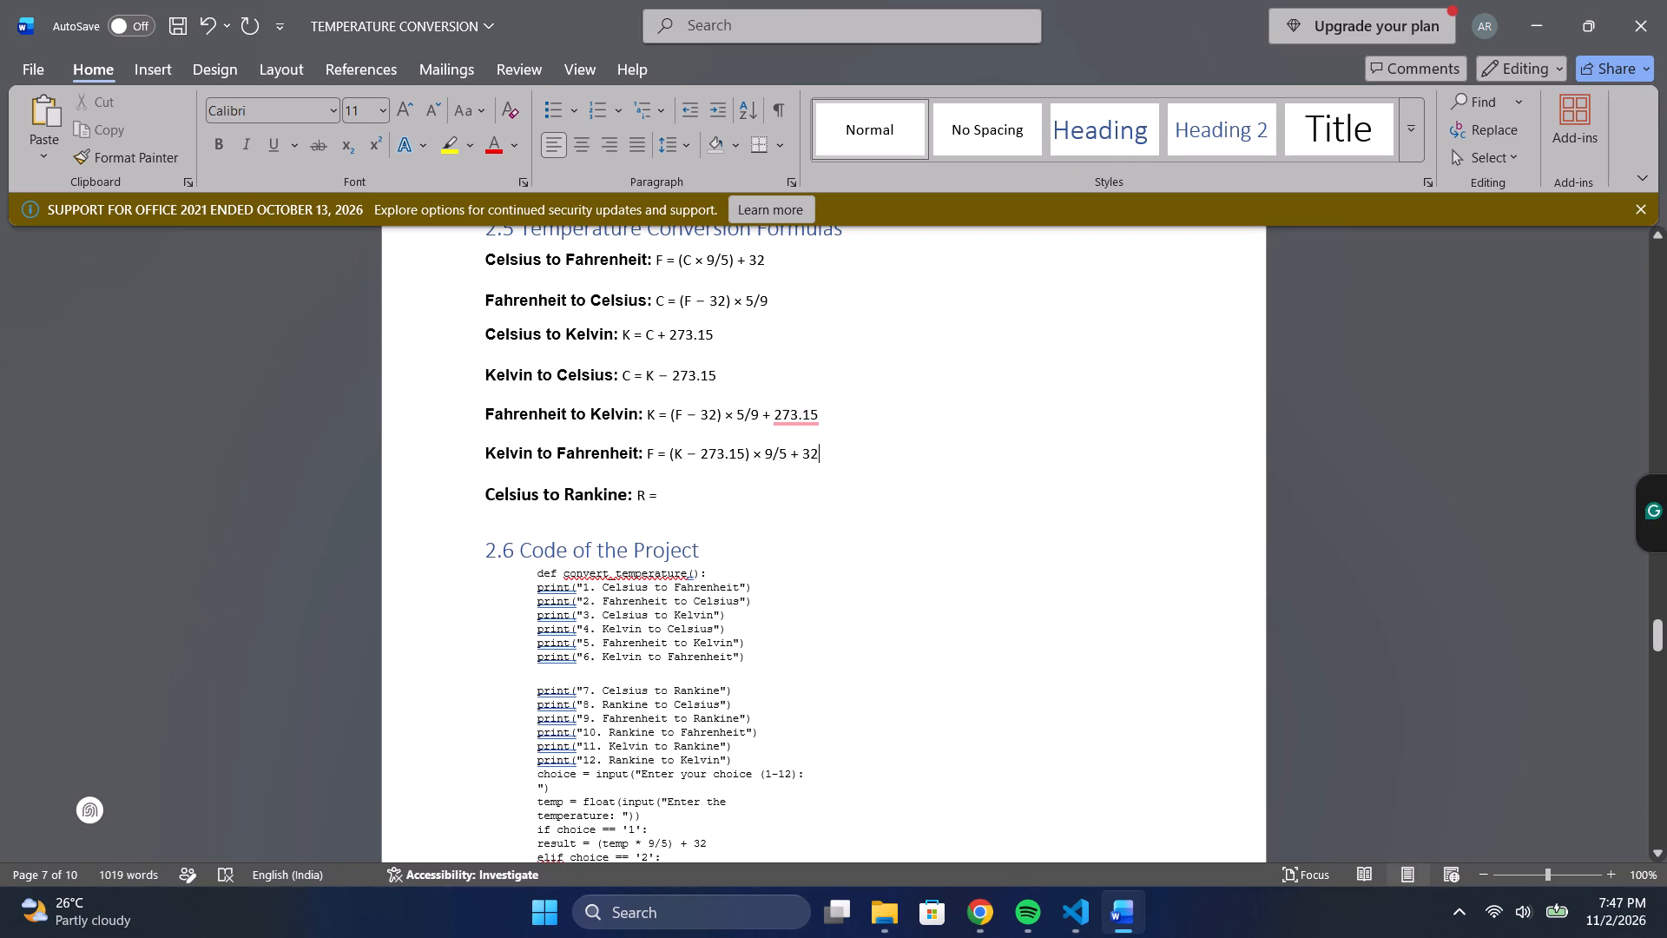
# Continue the Celsius to Rankine formula after "R =" with "(C + 273.15)".
pyautogui.click(685, 491)
pyautogui.hotkey('shift', '(')
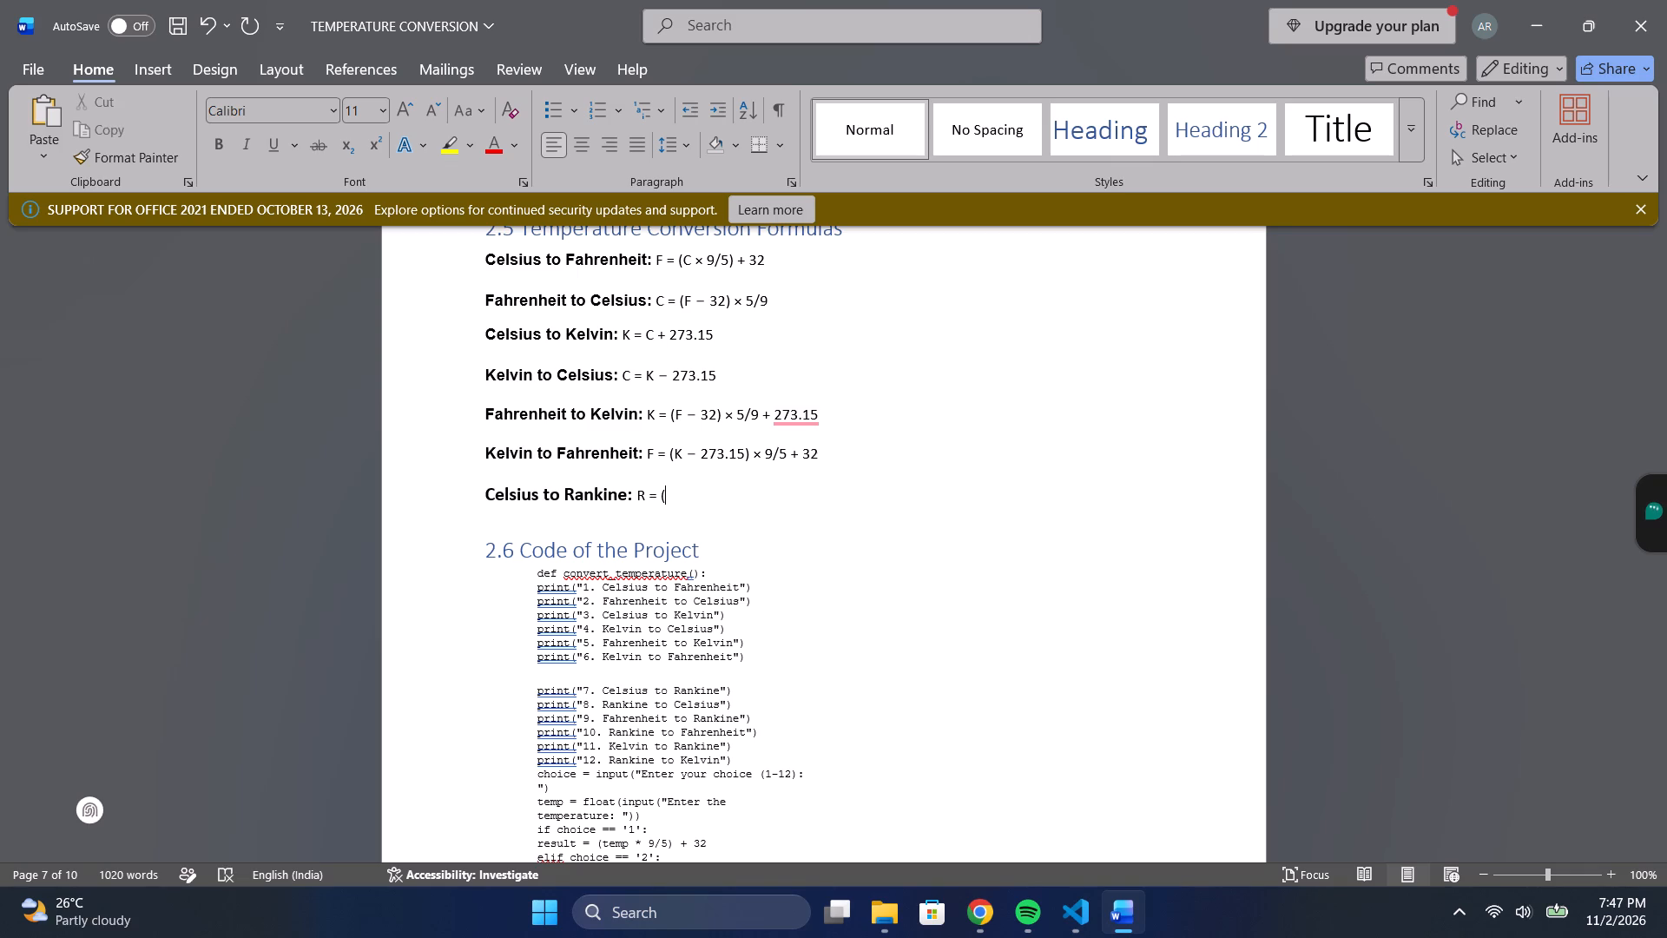
pyautogui.press('BackSpace')
pyautogui.press('space')
pyautogui.hotkey('shift', '(')
pyautogui.hotkey('shift', 'r')
pyautogui.press('BackSpace')
pyautogui.write('C')
pyautogui.press('space')
pyautogui.hotkey('shift', '+')
pyautogui.press('space')
pyautogui.write('27')
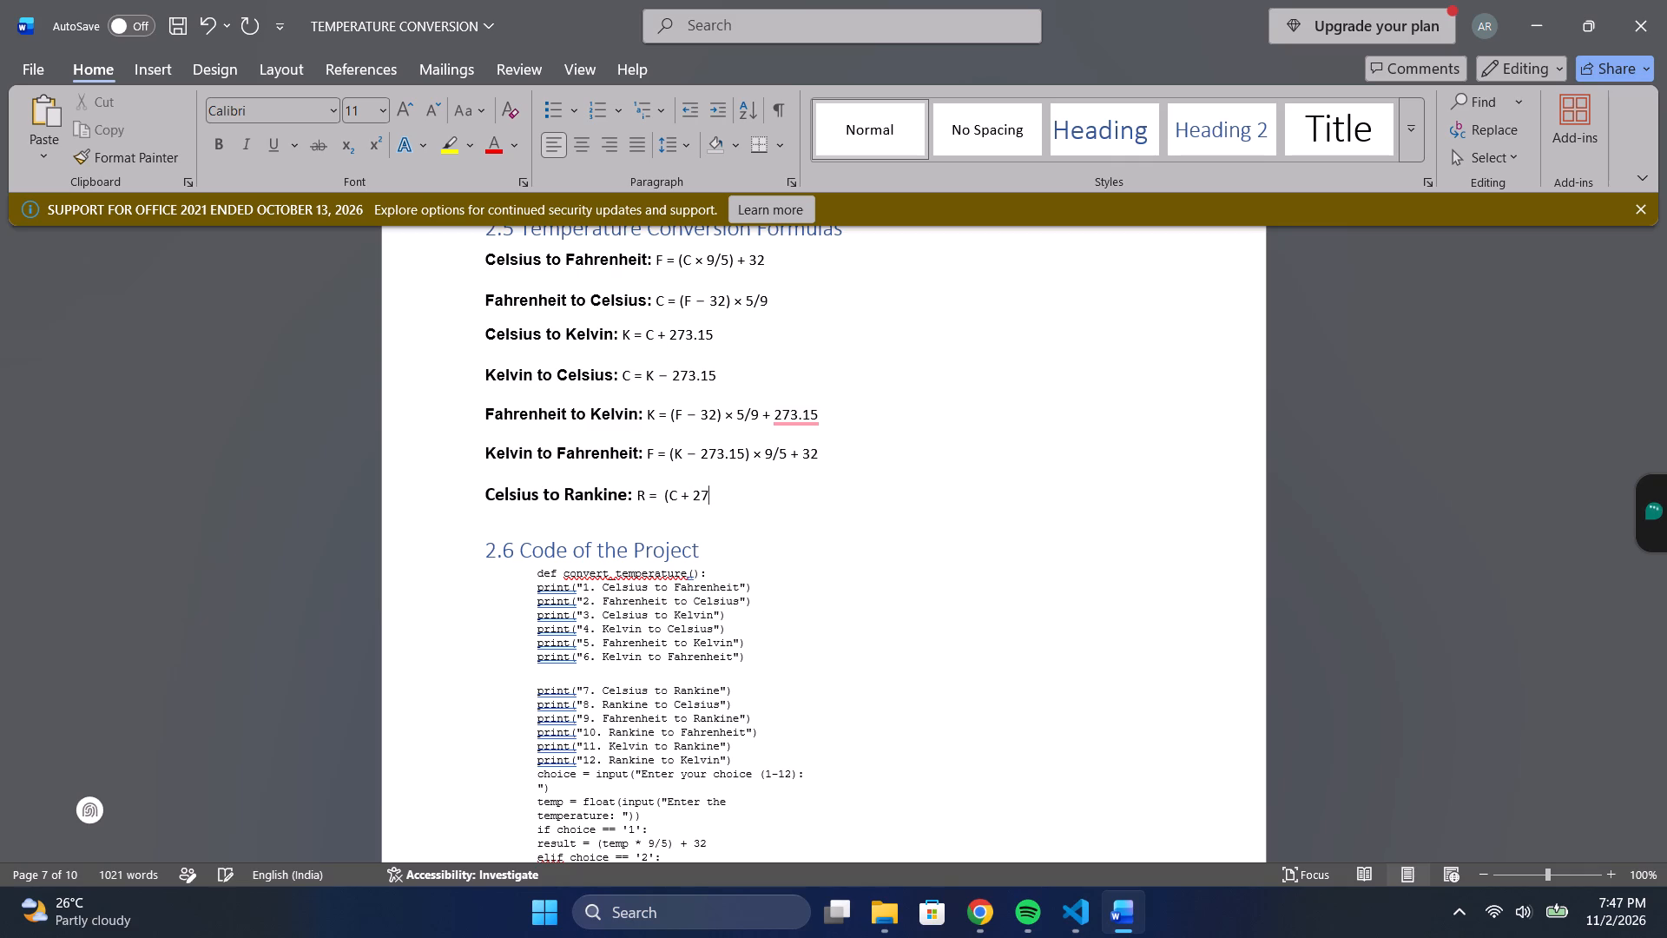
pyautogui.write('3.15')
pyautogui.hotkey('shift', ')')
pyautogui.press('space')
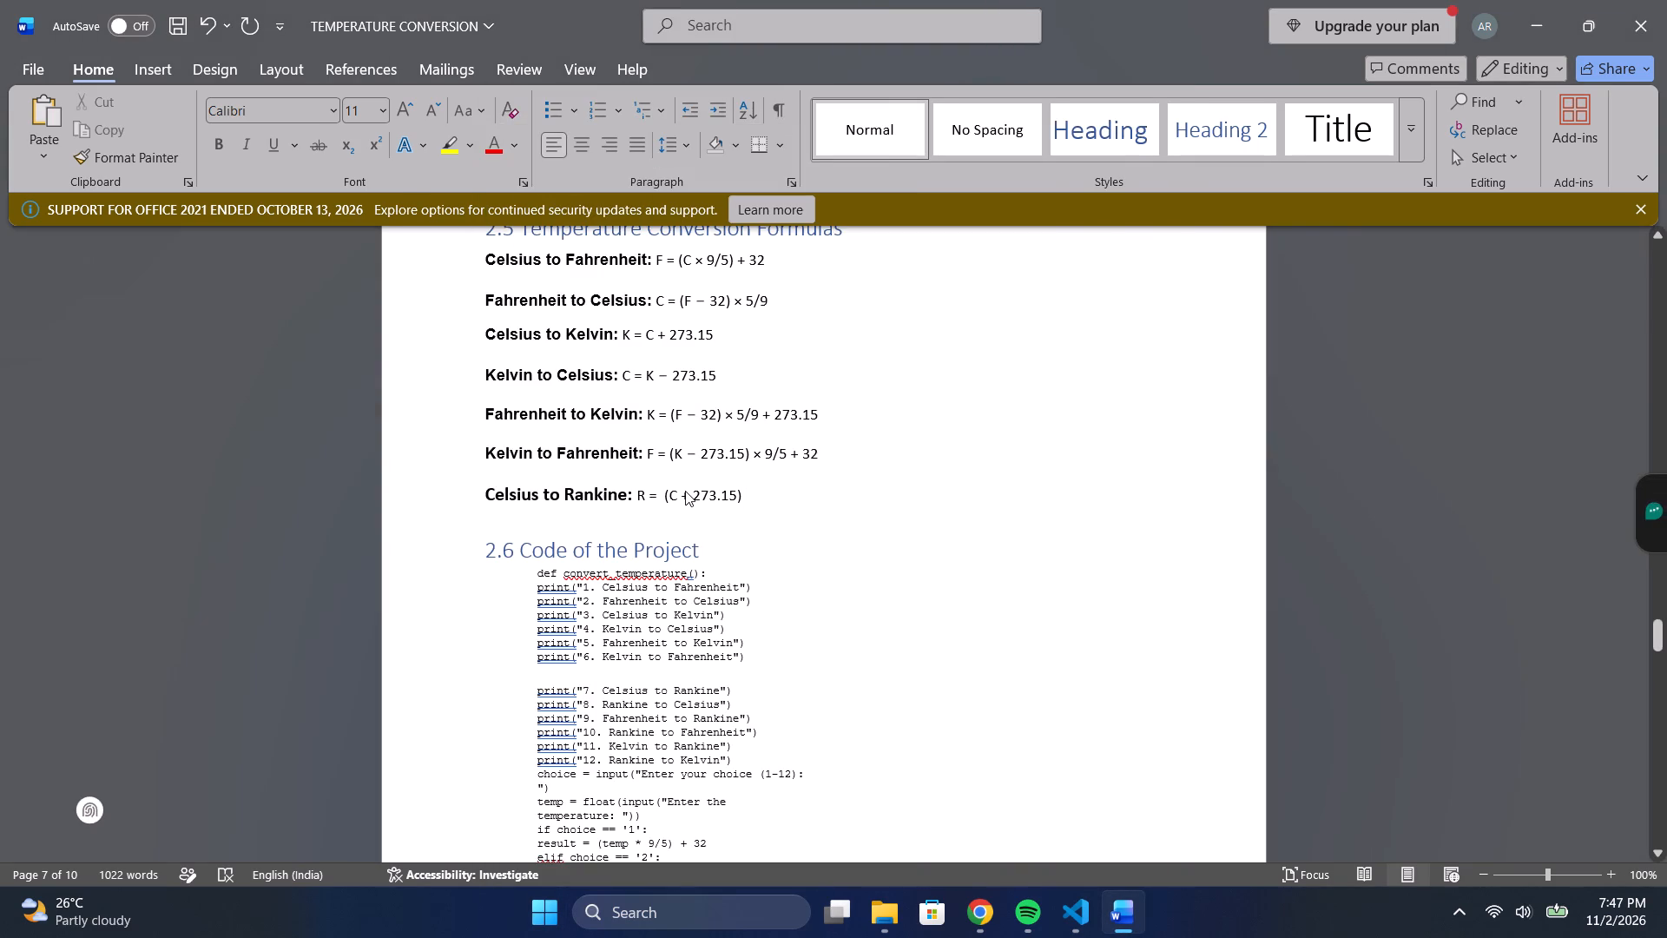
# Insert the multiplication symbol "×" after "(C + 273.15)" in the Celsius to Rankine formula.
pyautogui.press('super+period')
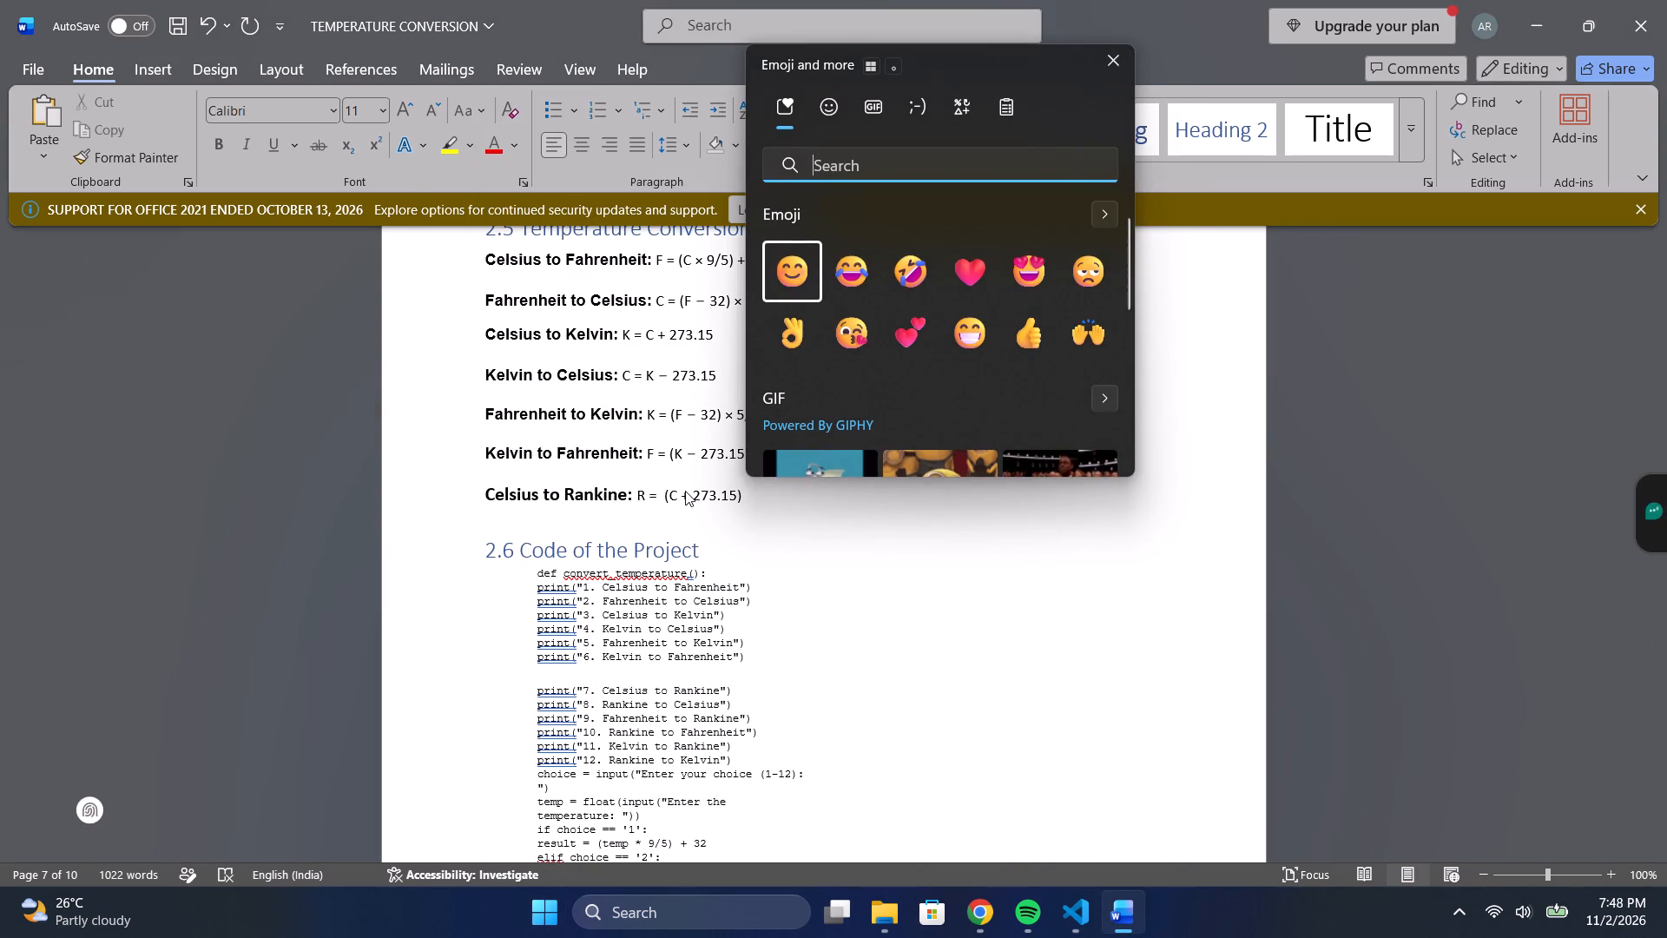
pyautogui.click(963, 105)
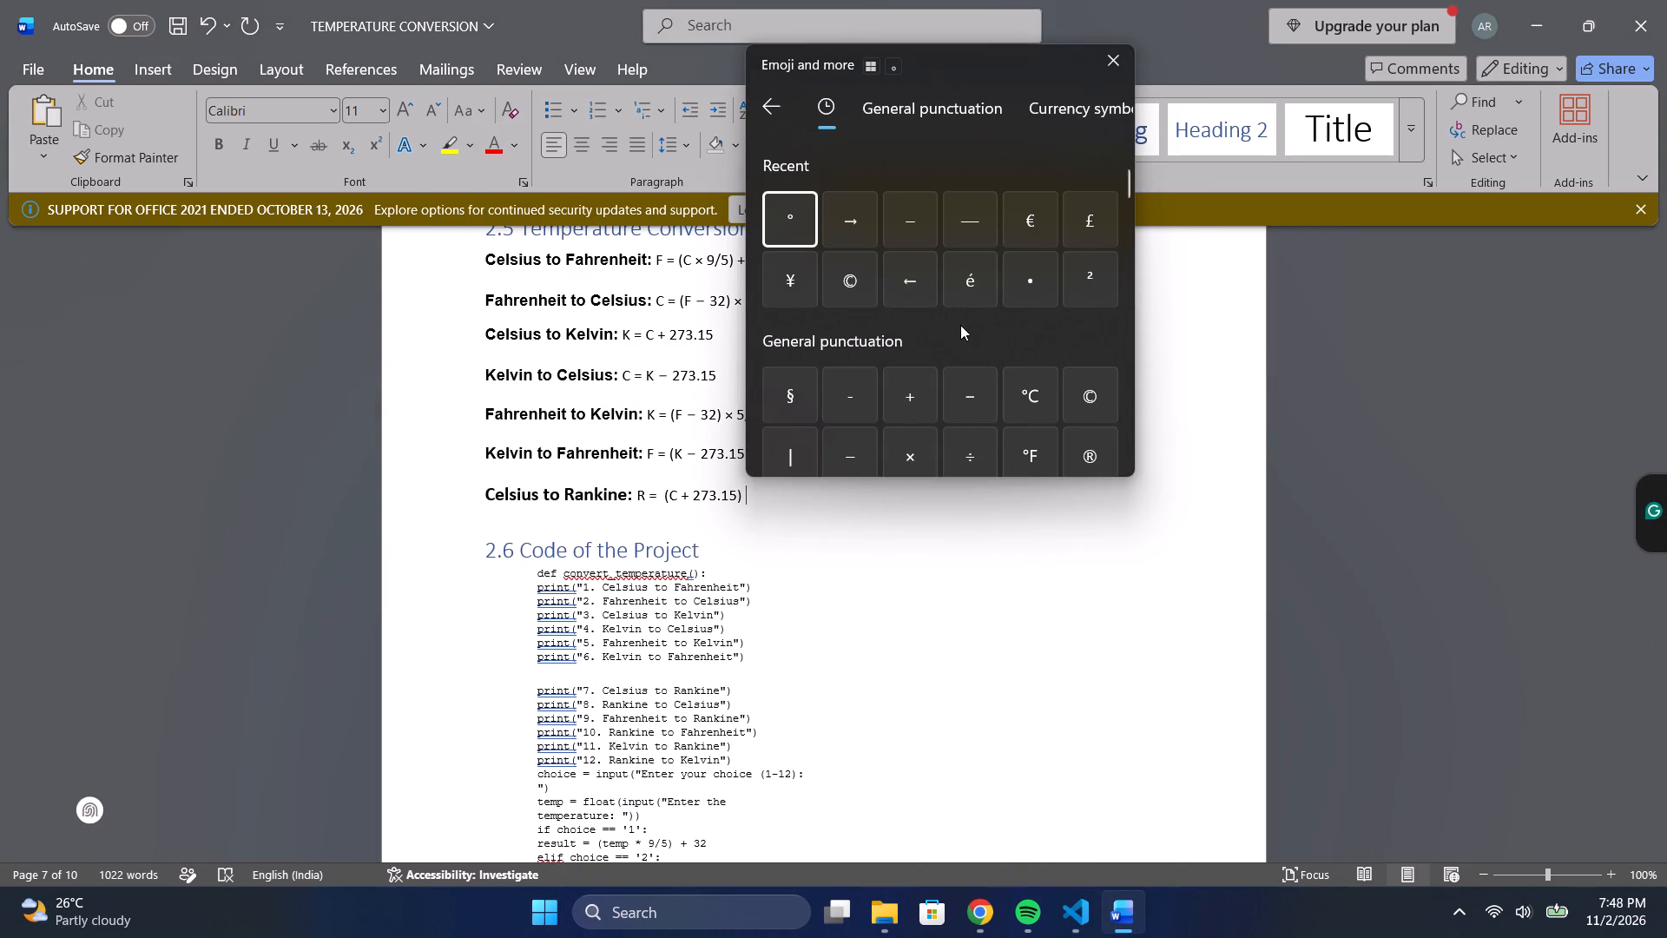
pyautogui.scroll(-1, 915, 372)
pyautogui.click(914, 398)
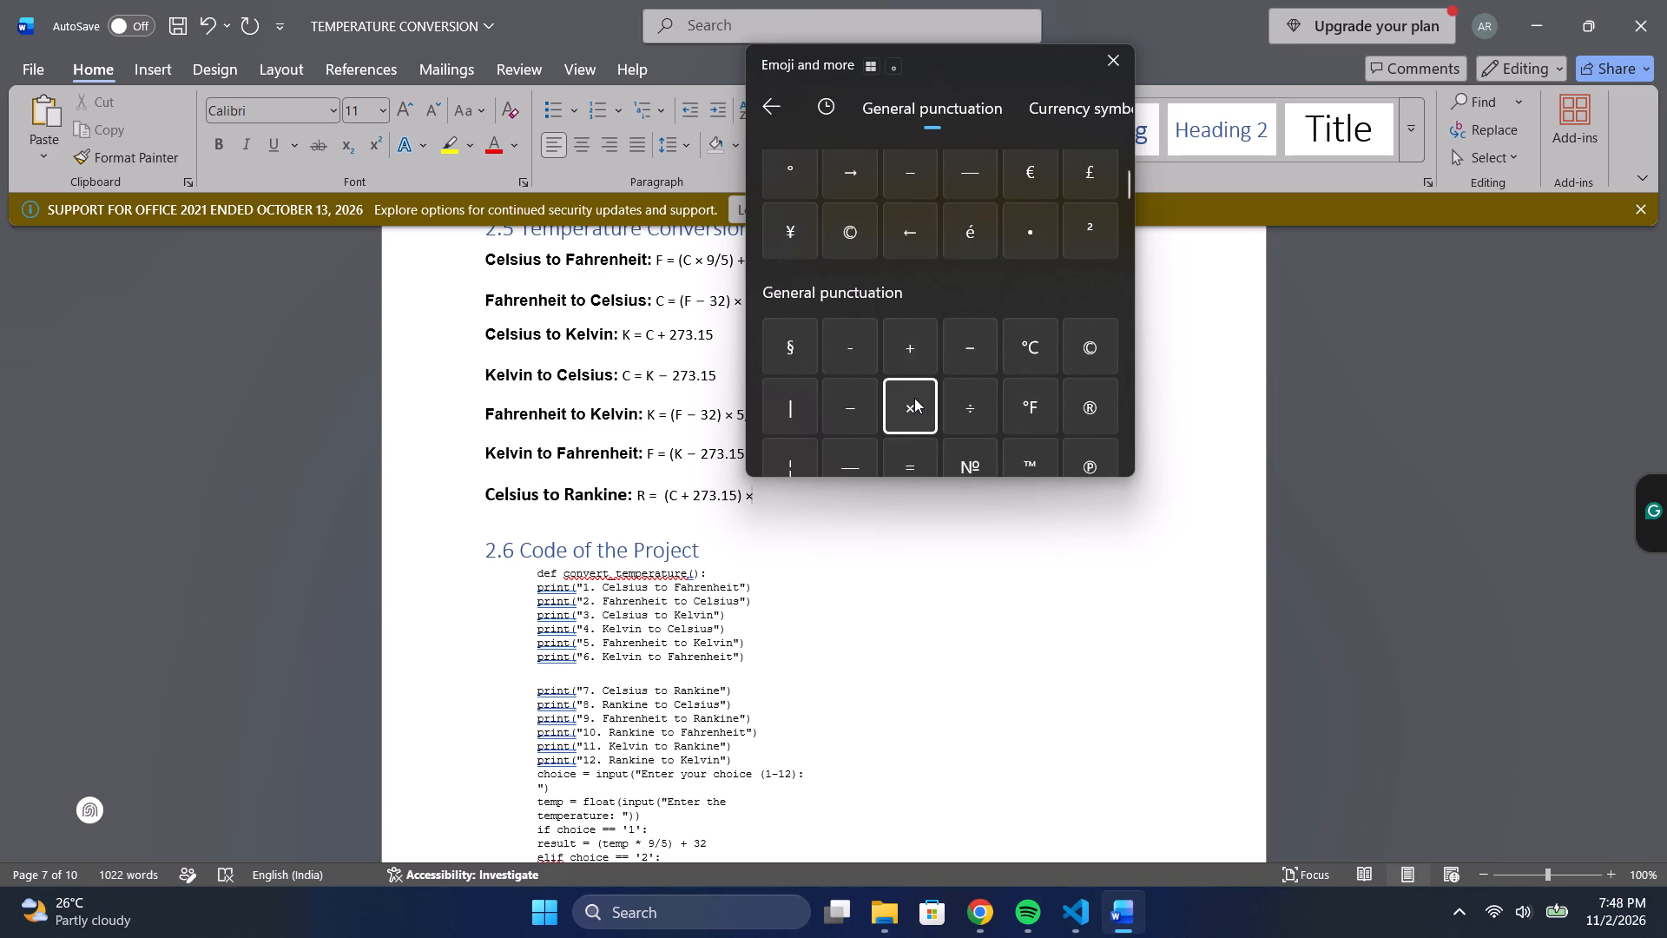
# Complete the Celsius to Rankine formula in section 2.5 by adding "9/5" after the multiplication symbol.
pyautogui.click(933, 585)
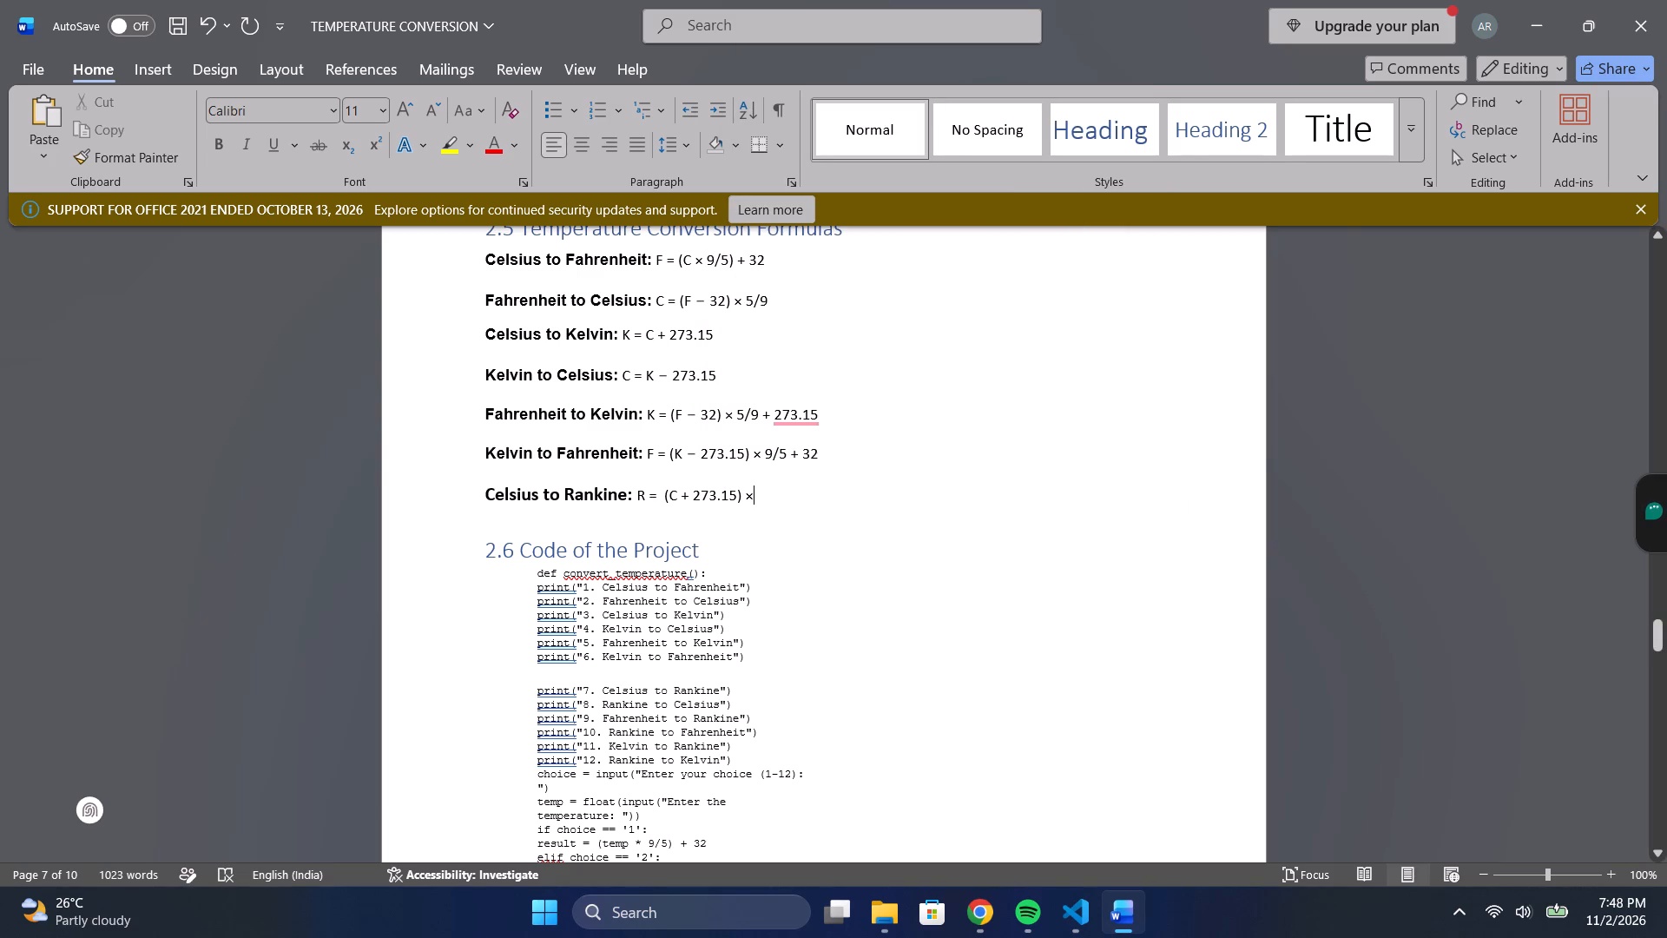
pyautogui.press('space')
pyautogui.write('9/5')
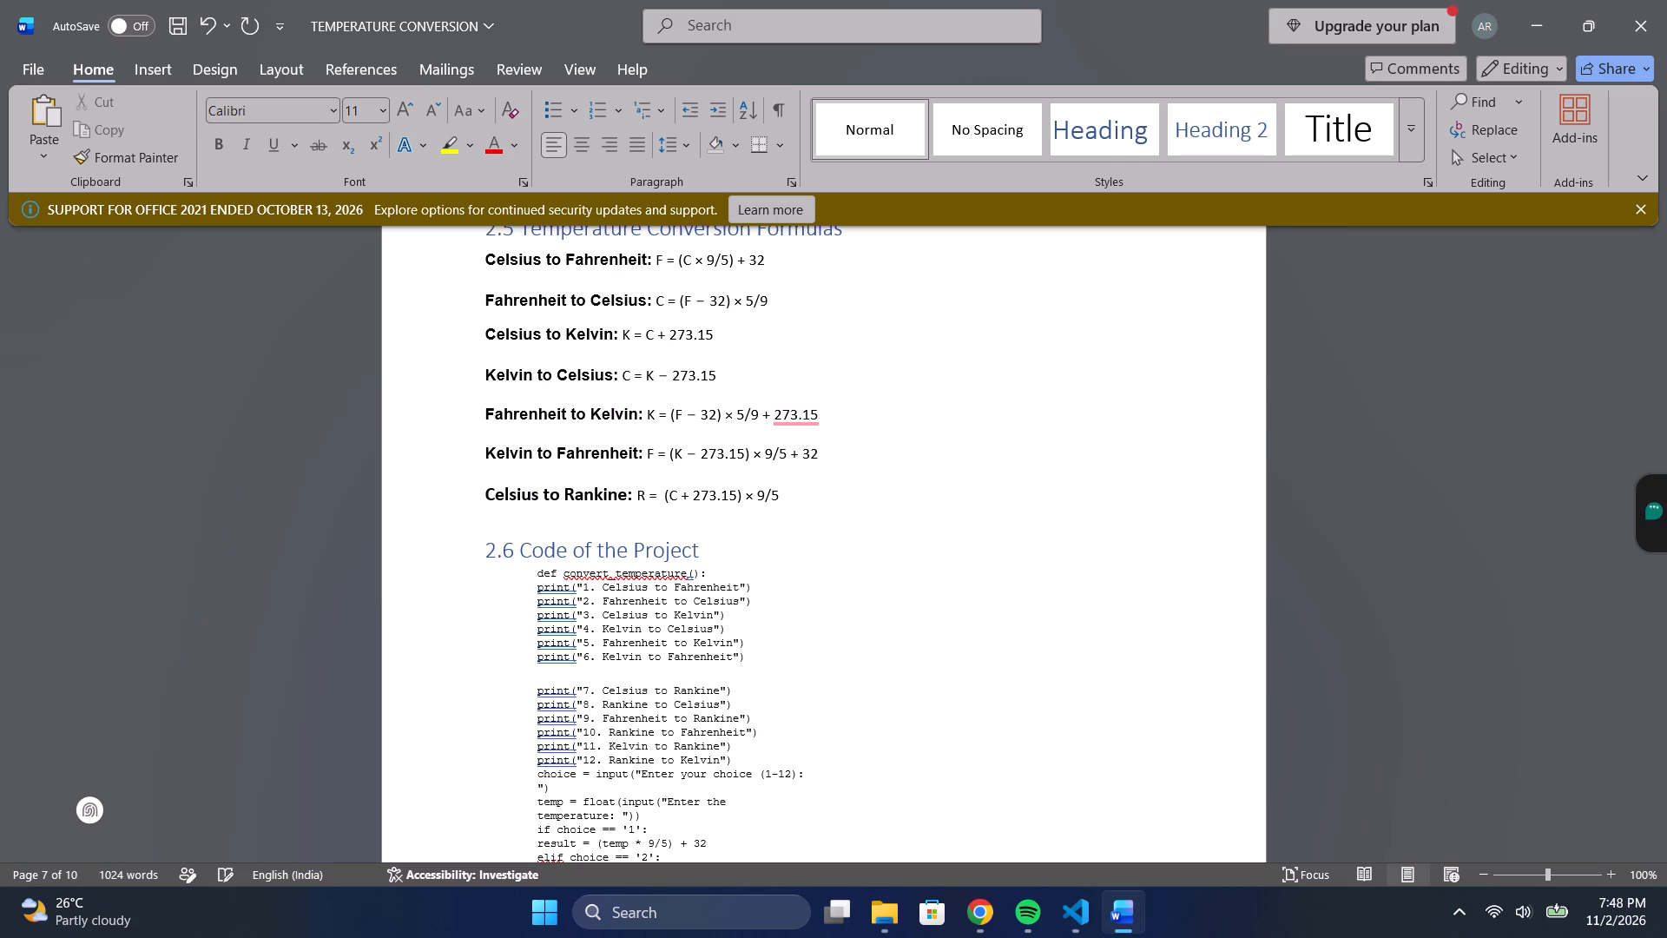
# Add a new line below the Celsius to Rankine formula with the bold label "Rankine to Celsius:".
pyautogui.press('Return')
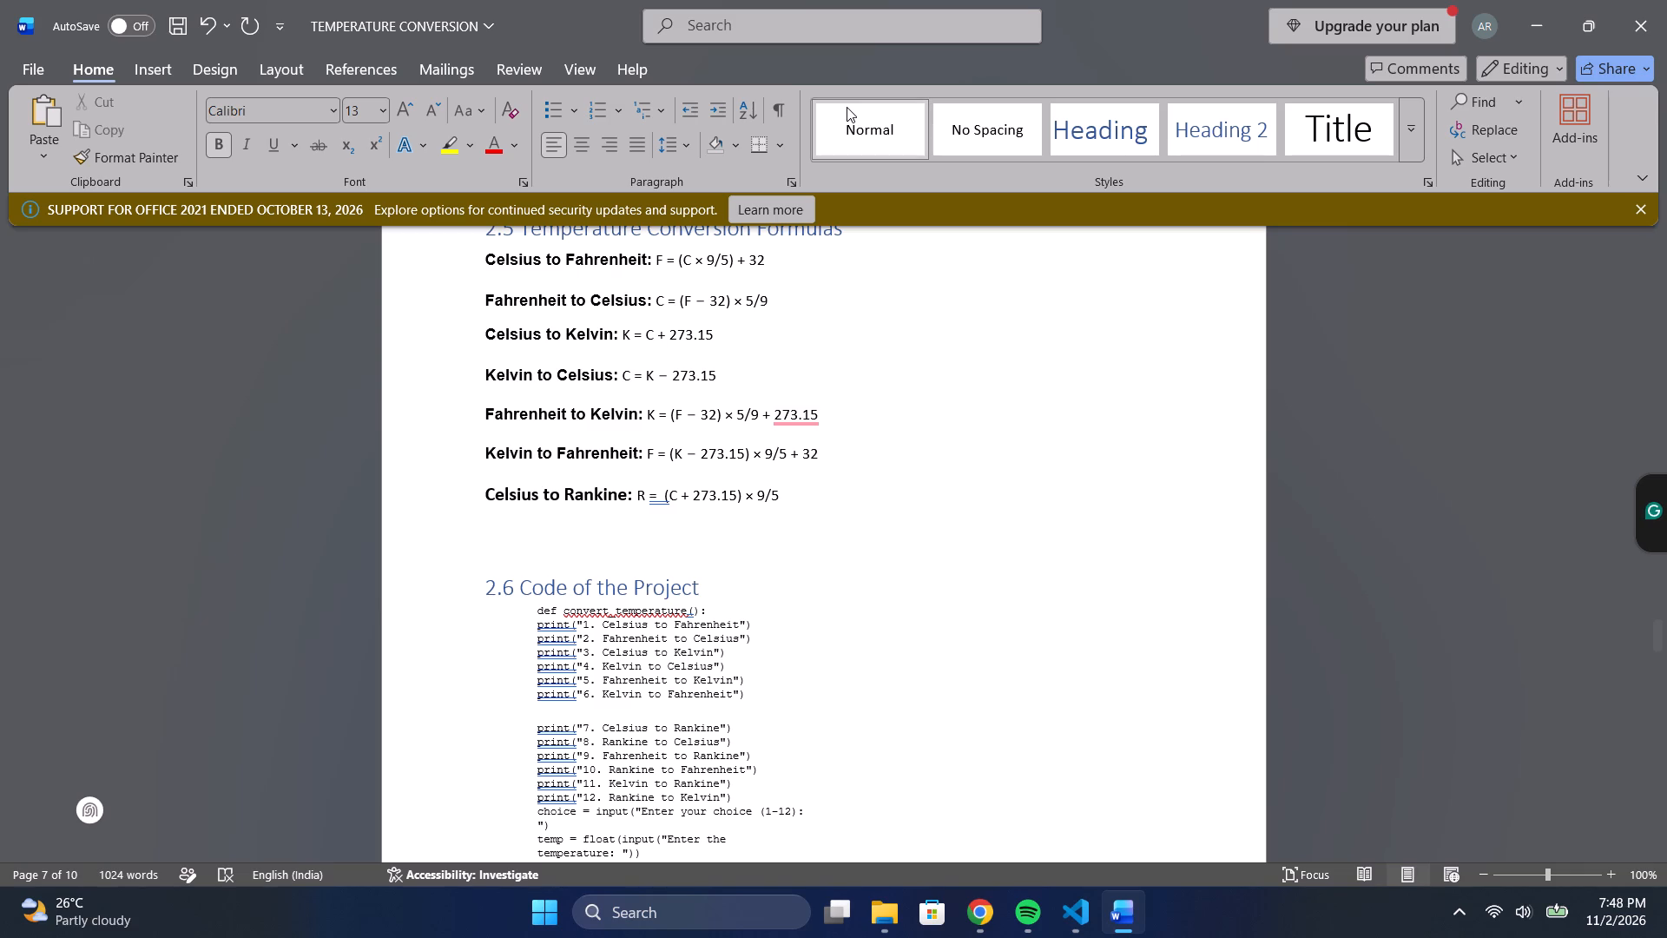
pyautogui.click(218, 143)
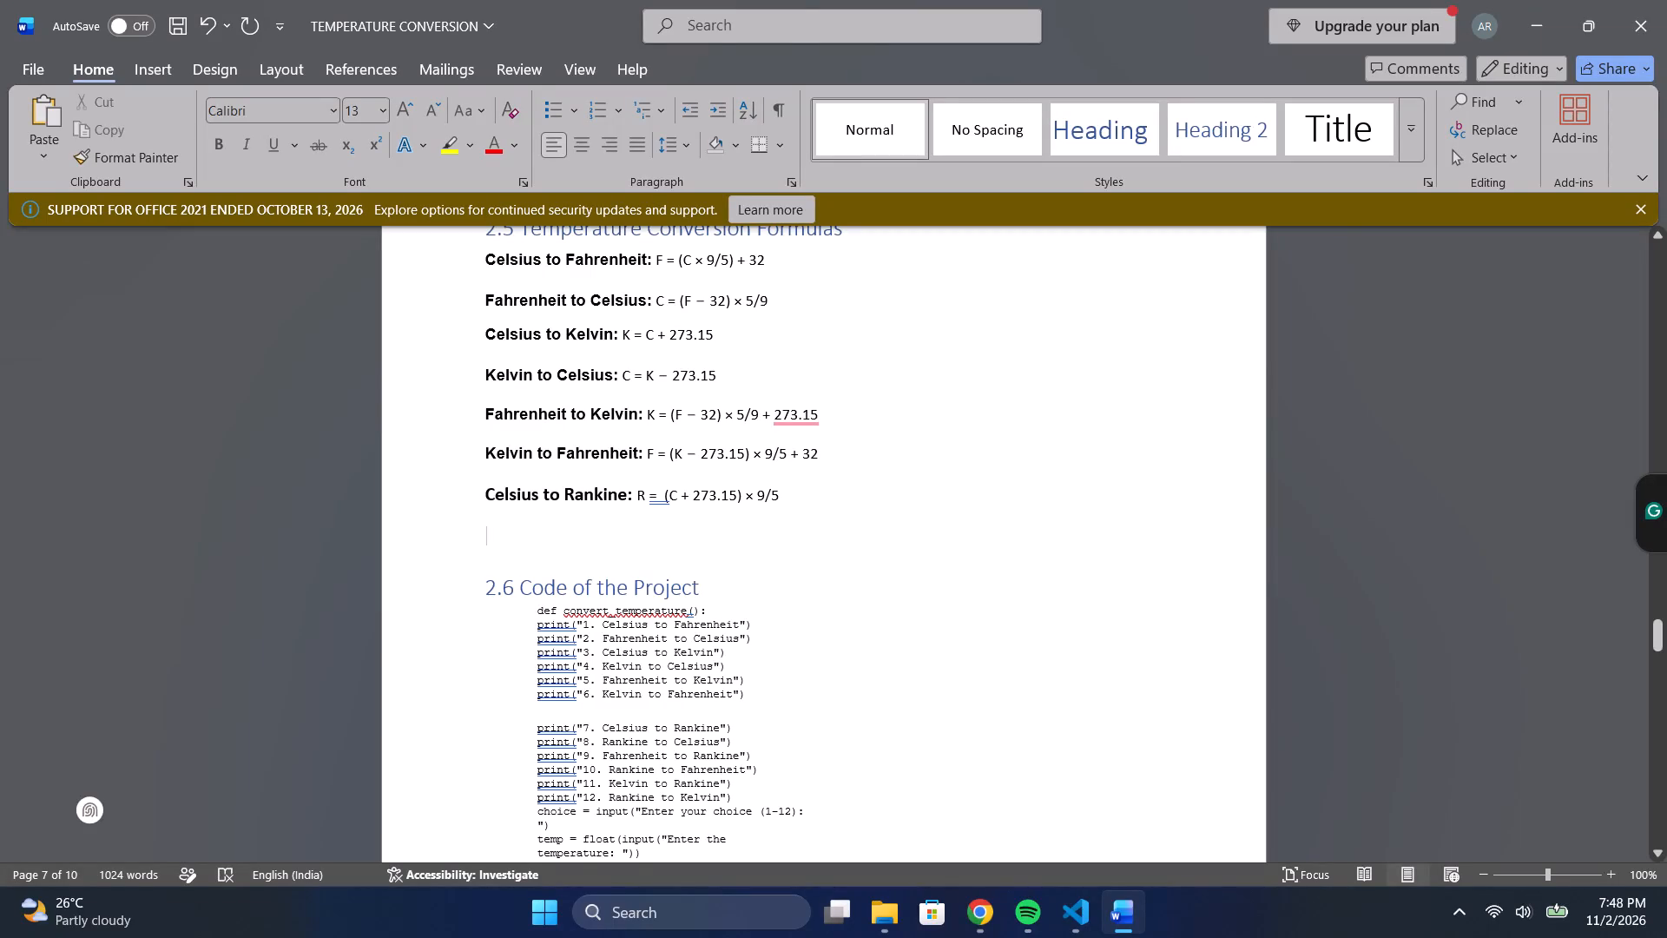
pyautogui.write('Rankine')
pyautogui.press('space')
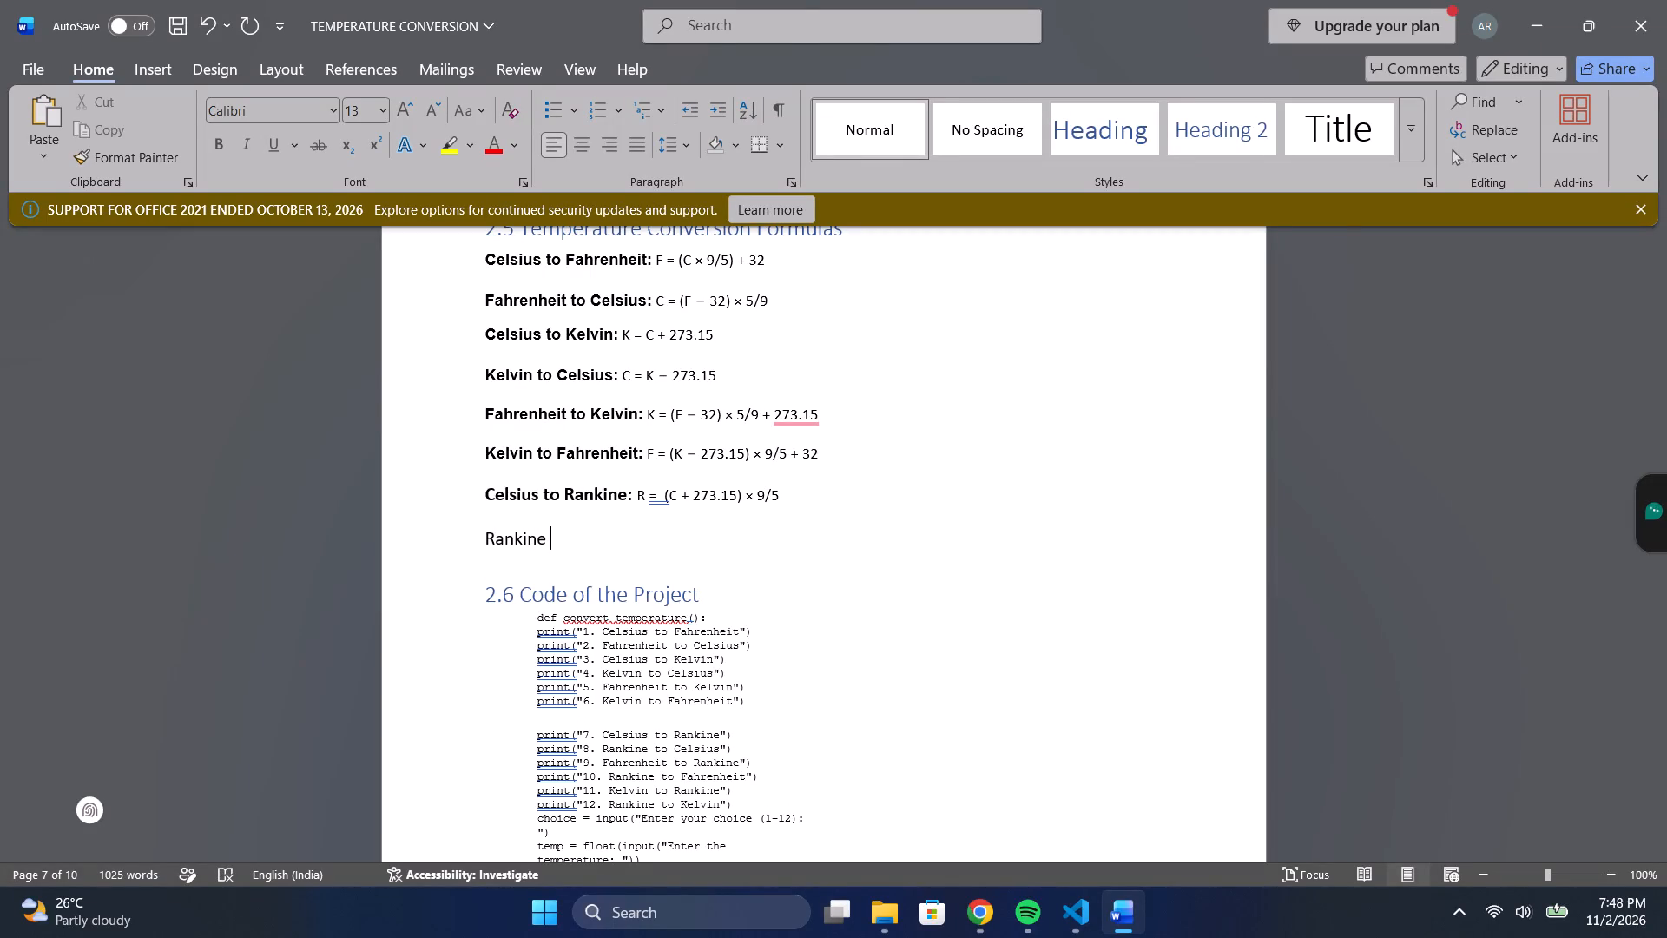
pyautogui.click(223, 148)
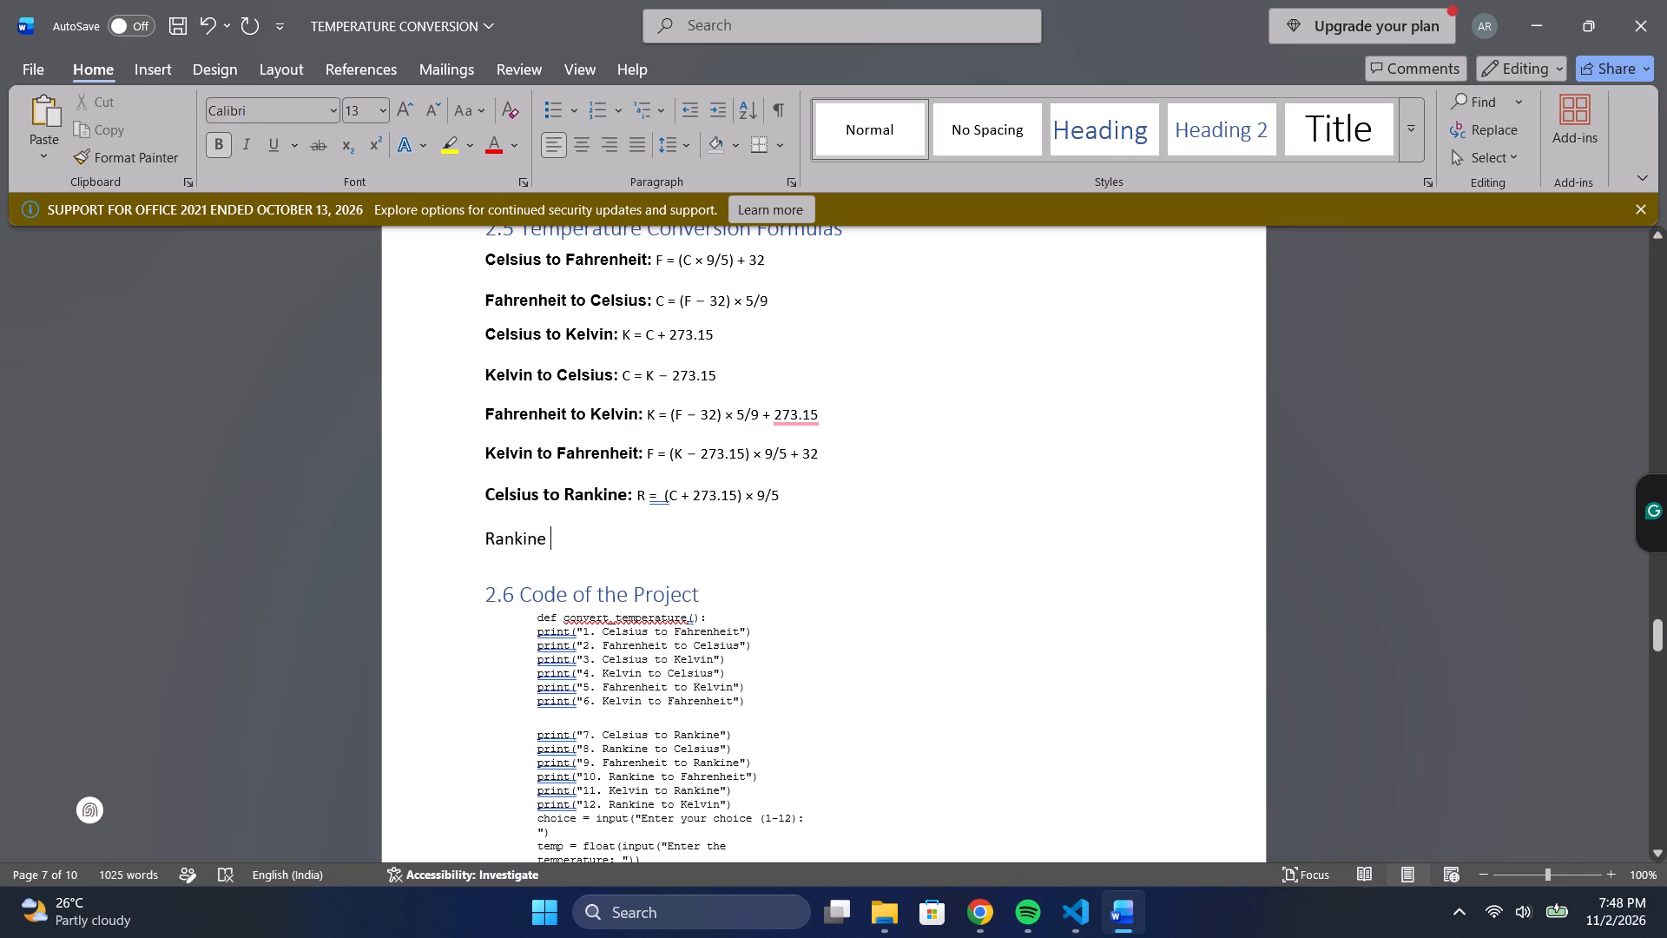
pyautogui.moveTo(554, 533); pyautogui.dragTo(466, 555)
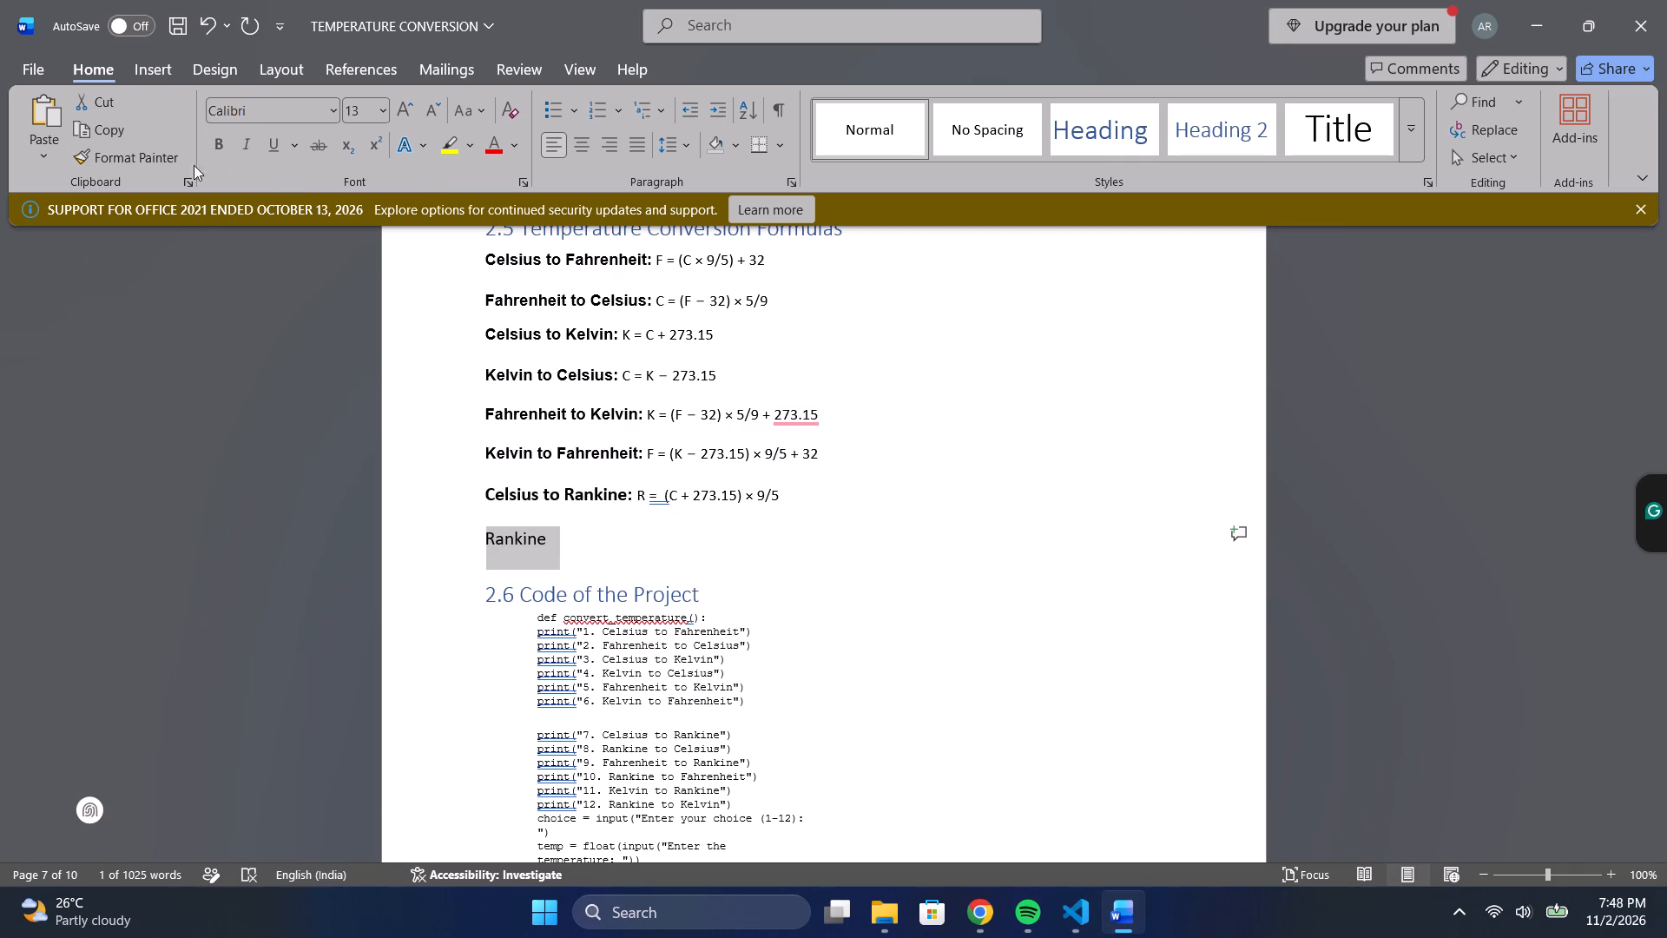
pyautogui.click(219, 142)
pyautogui.click(580, 533)
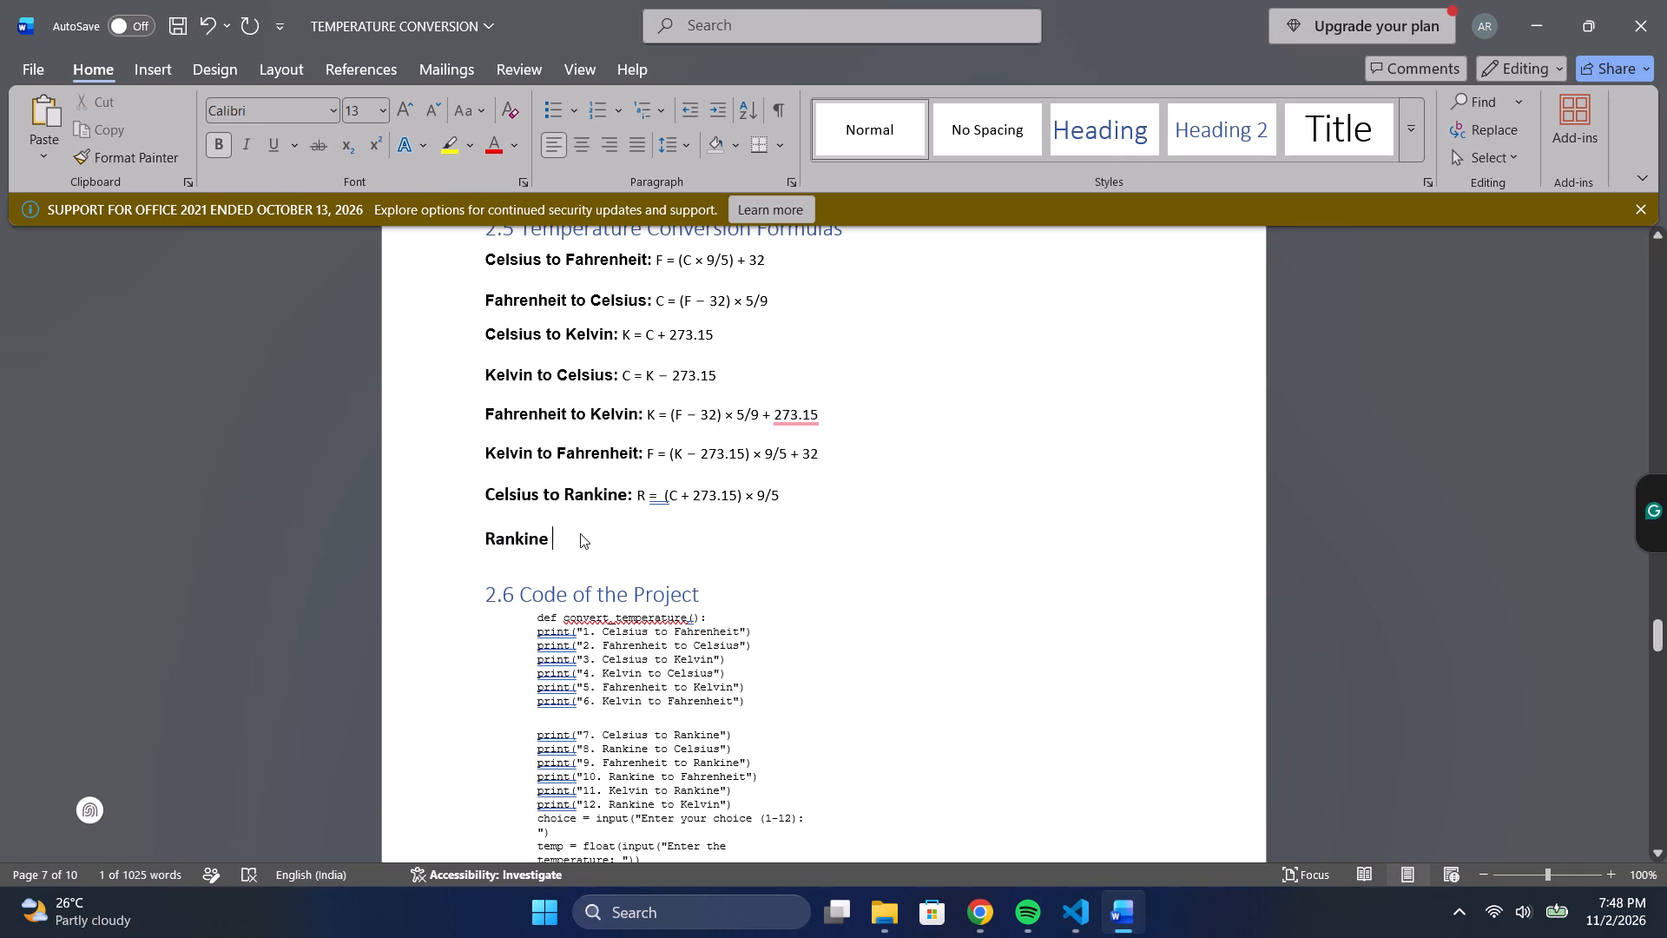
pyautogui.write('to')
pyautogui.press('space')
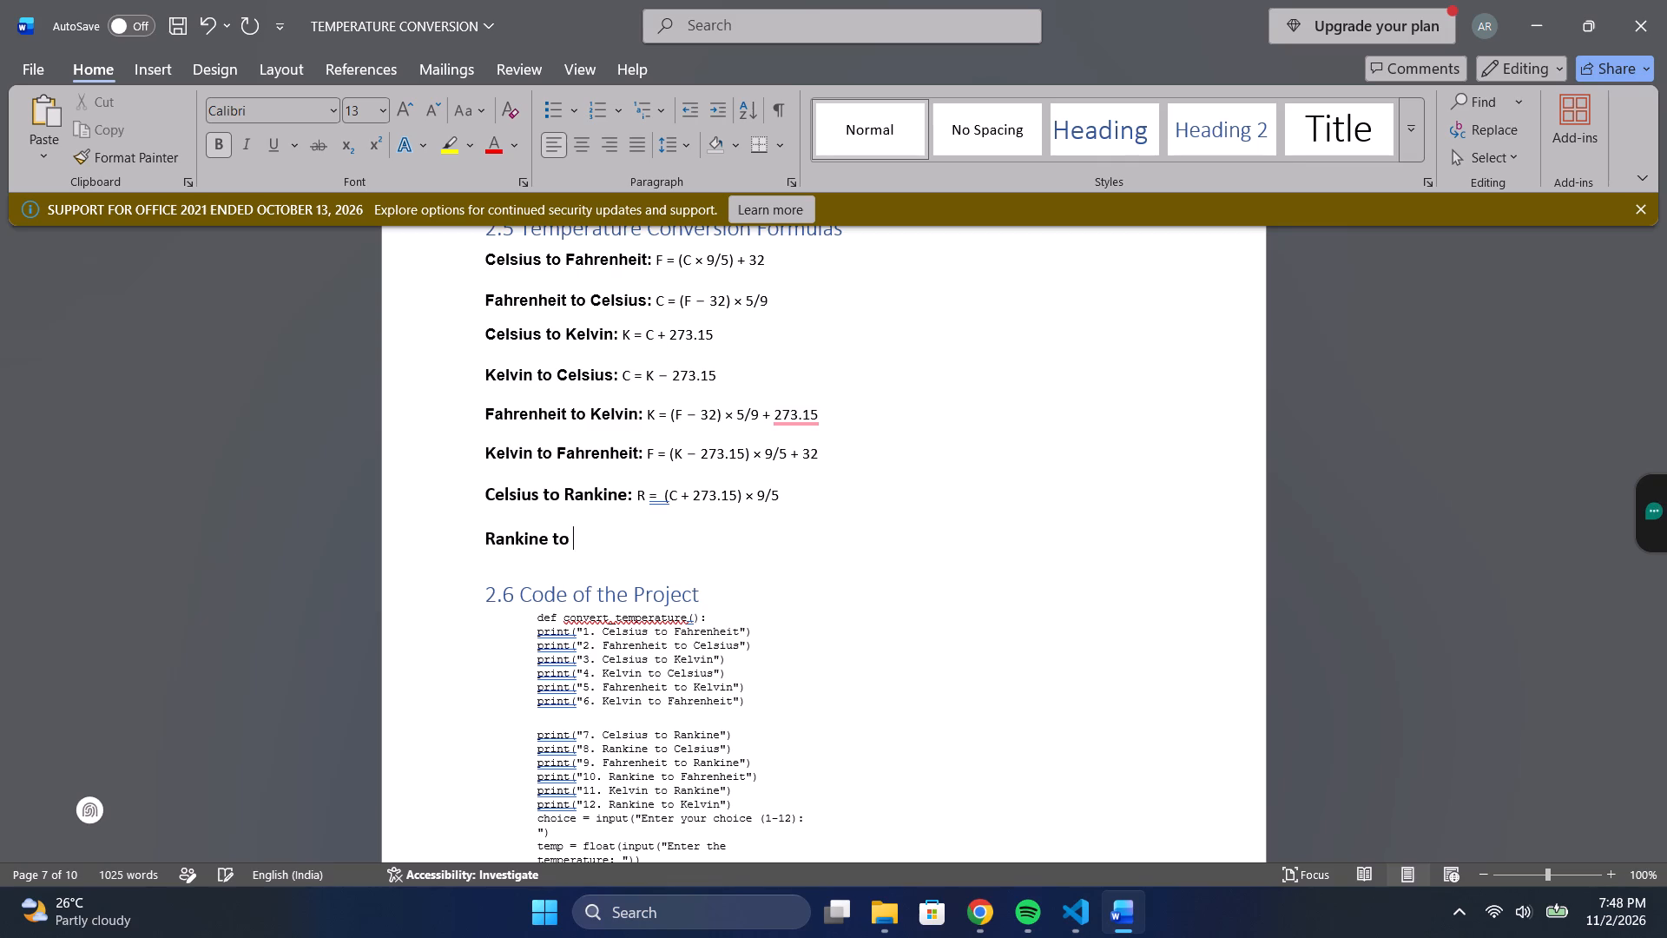
pyautogui.write('Celsius')
pyautogui.press('space')
pyautogui.press('BackSpace')
pyautogui.hotkey('shift', ':')
pyautogui.press('space')
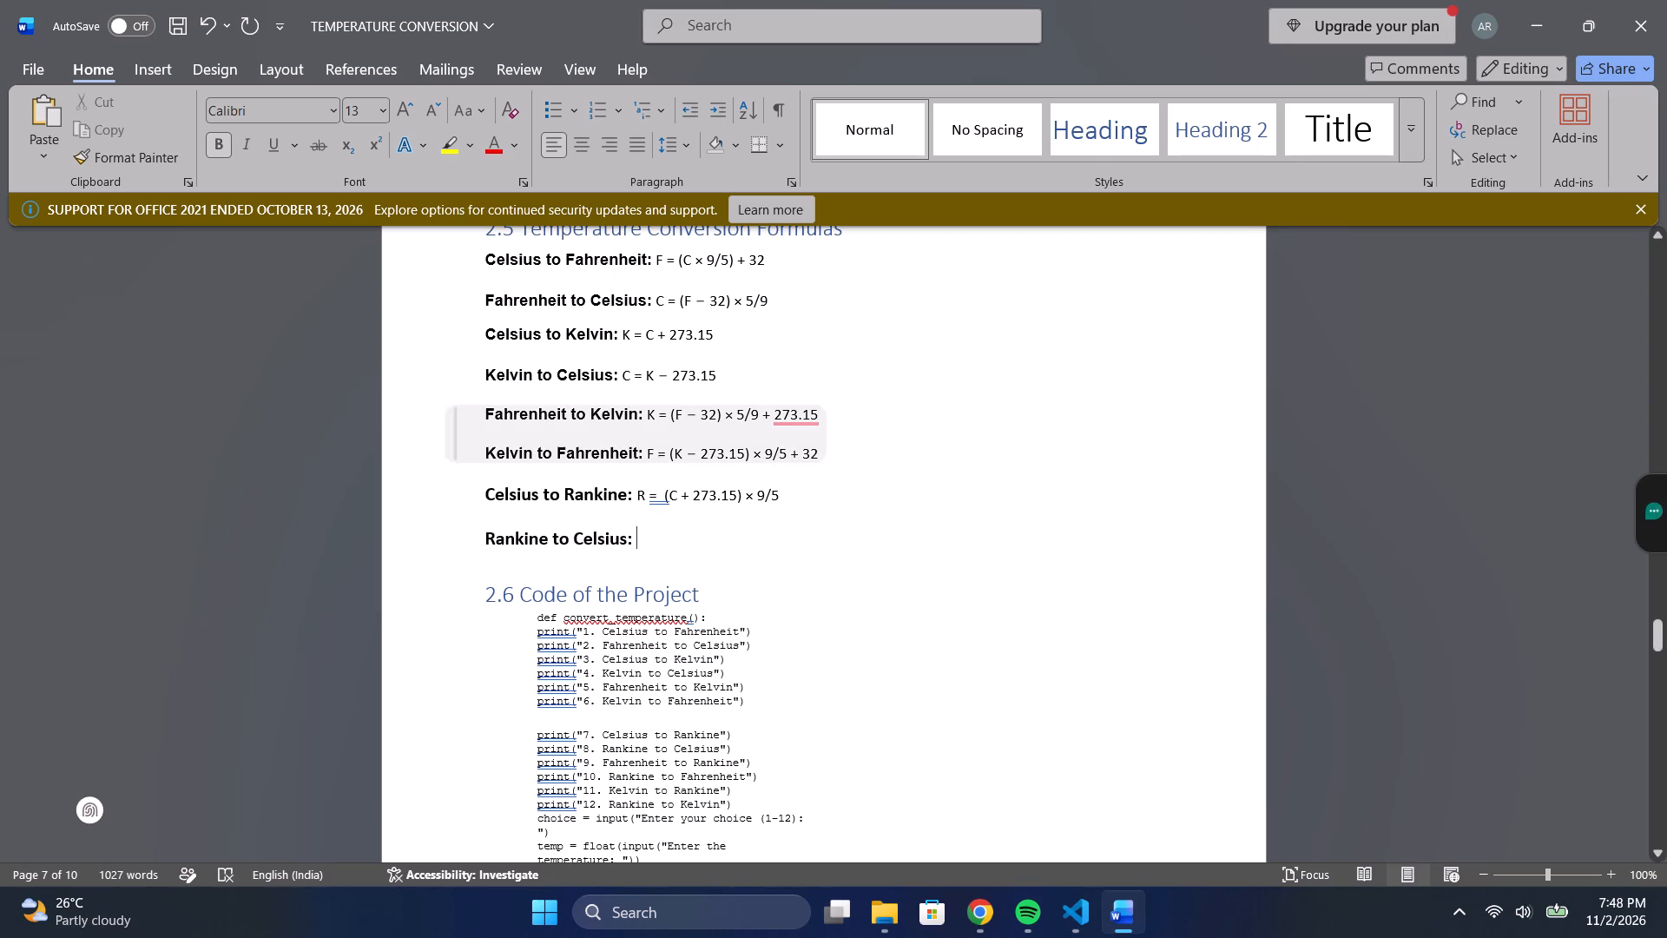
# Turn off bold for the text that follows the "Rankine to Celsius:" label.
pyautogui.click(208, 145)
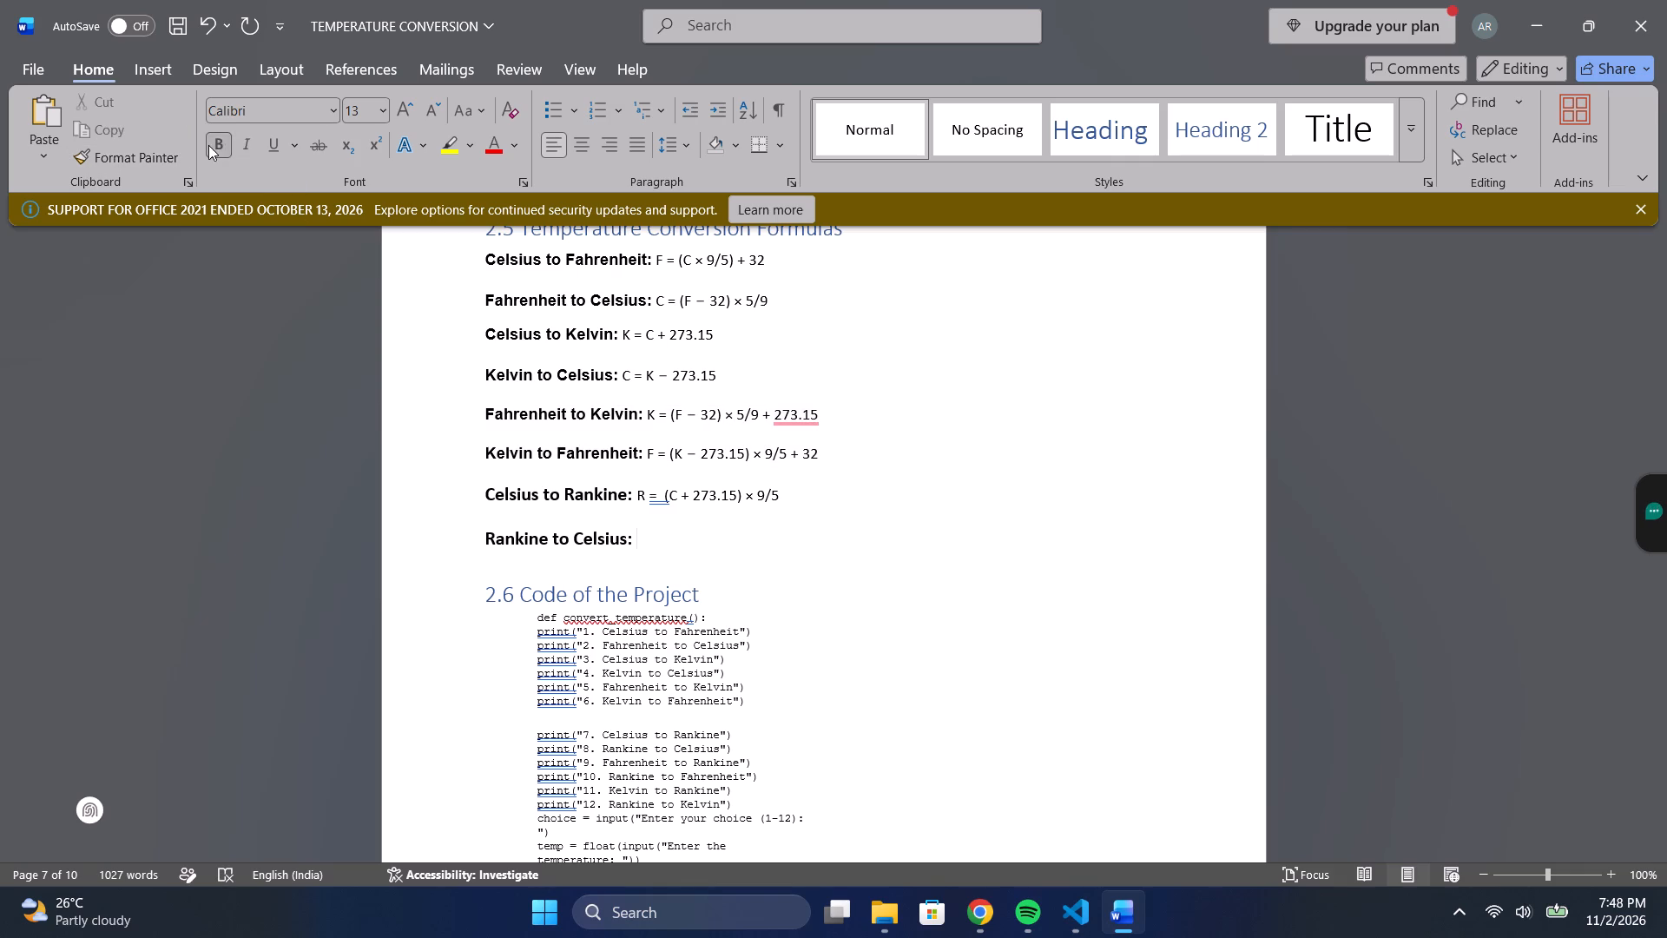
pyautogui.click(670, 532)
pyautogui.press('c')
pyautogui.press('BackSpace')
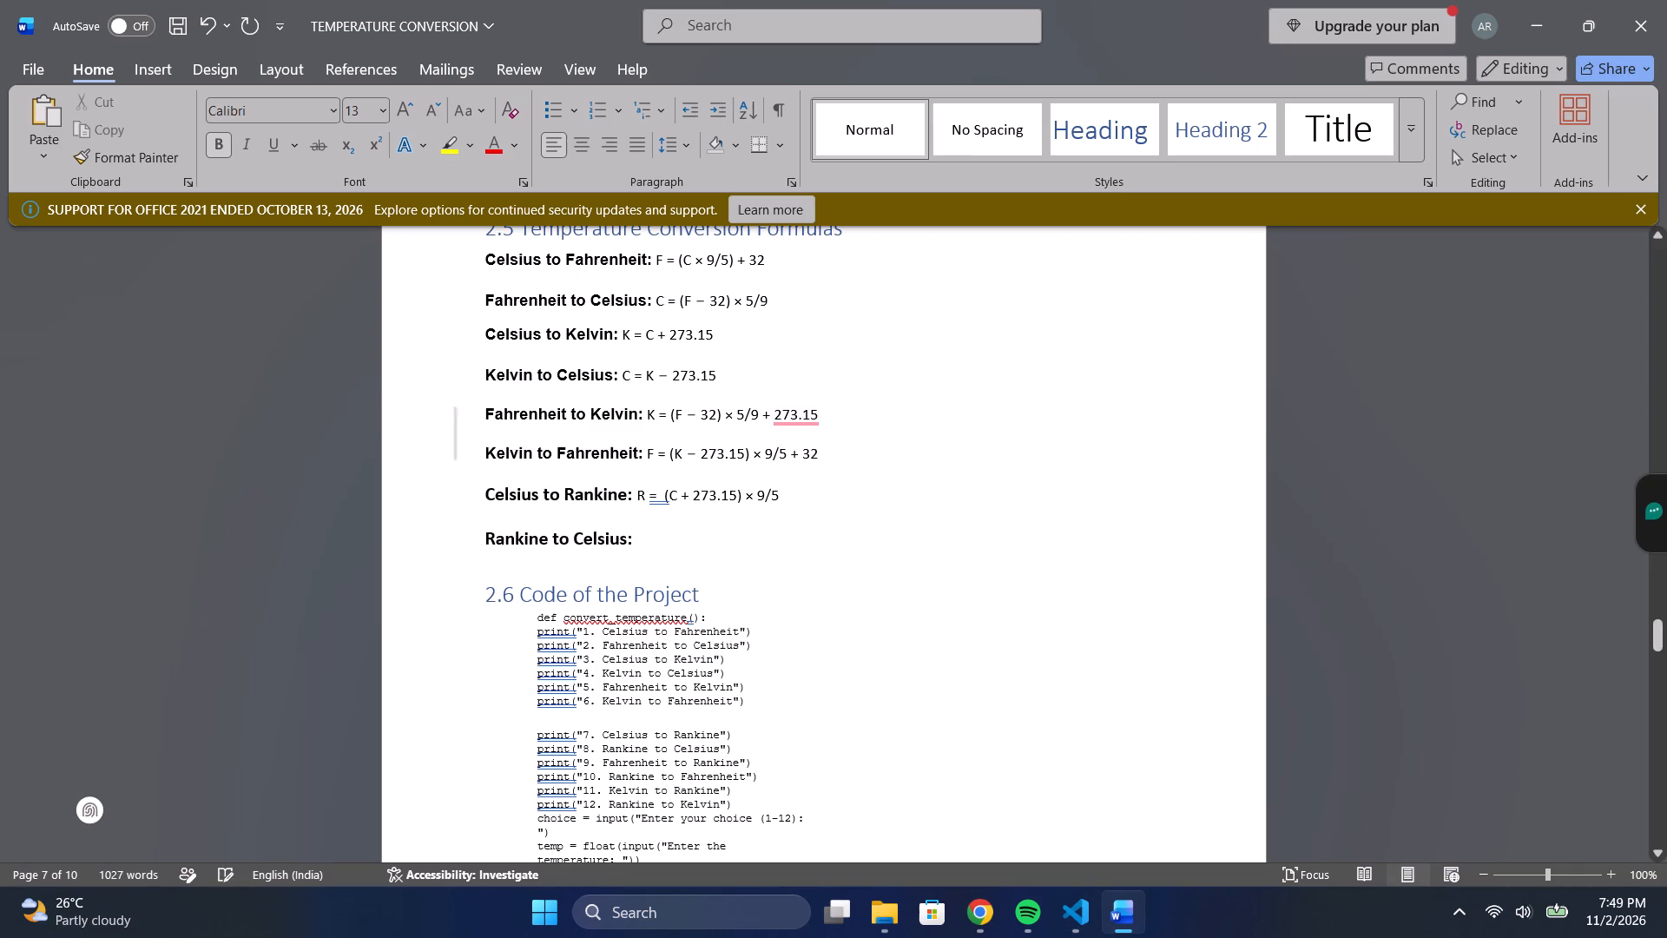
pyautogui.click(211, 149)
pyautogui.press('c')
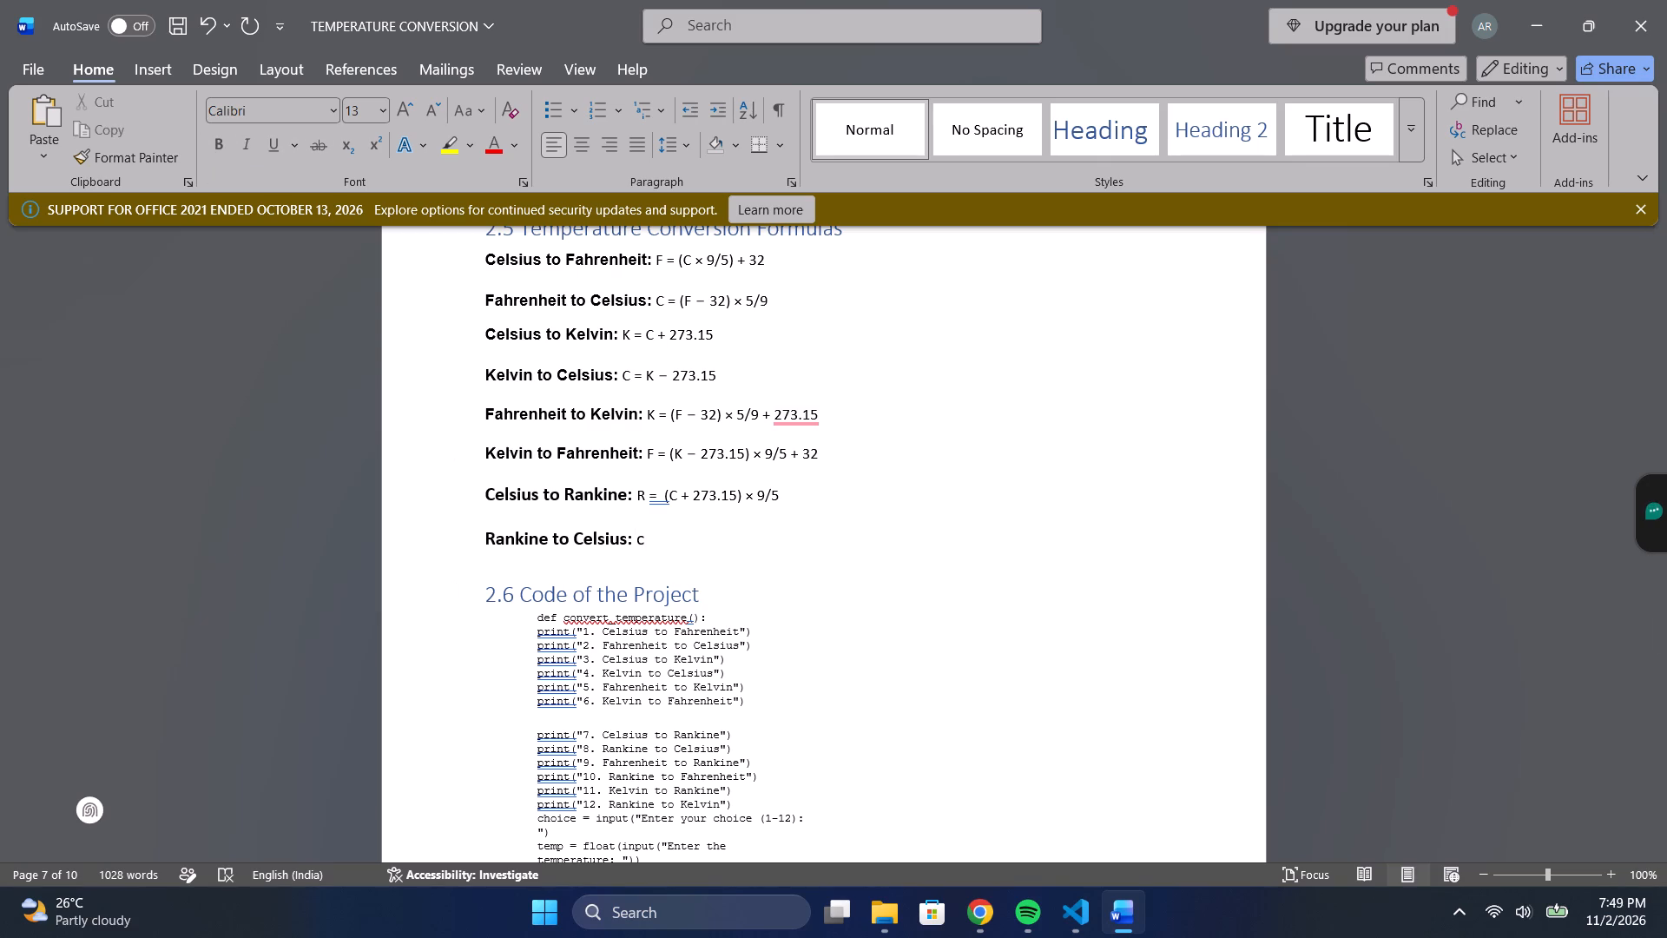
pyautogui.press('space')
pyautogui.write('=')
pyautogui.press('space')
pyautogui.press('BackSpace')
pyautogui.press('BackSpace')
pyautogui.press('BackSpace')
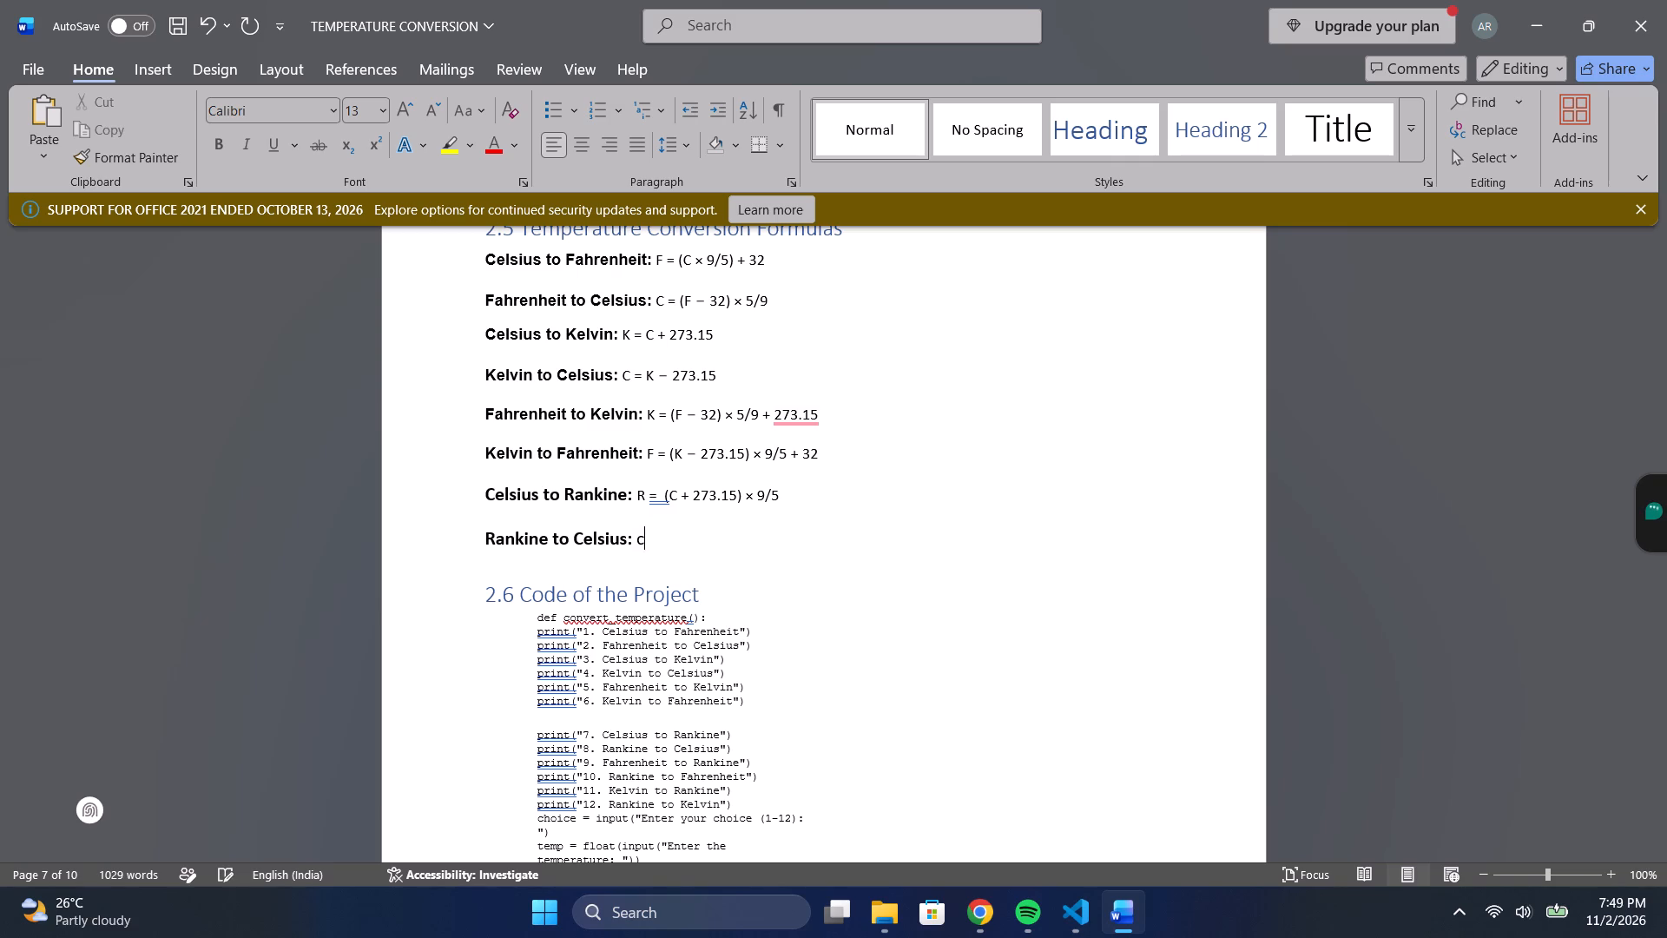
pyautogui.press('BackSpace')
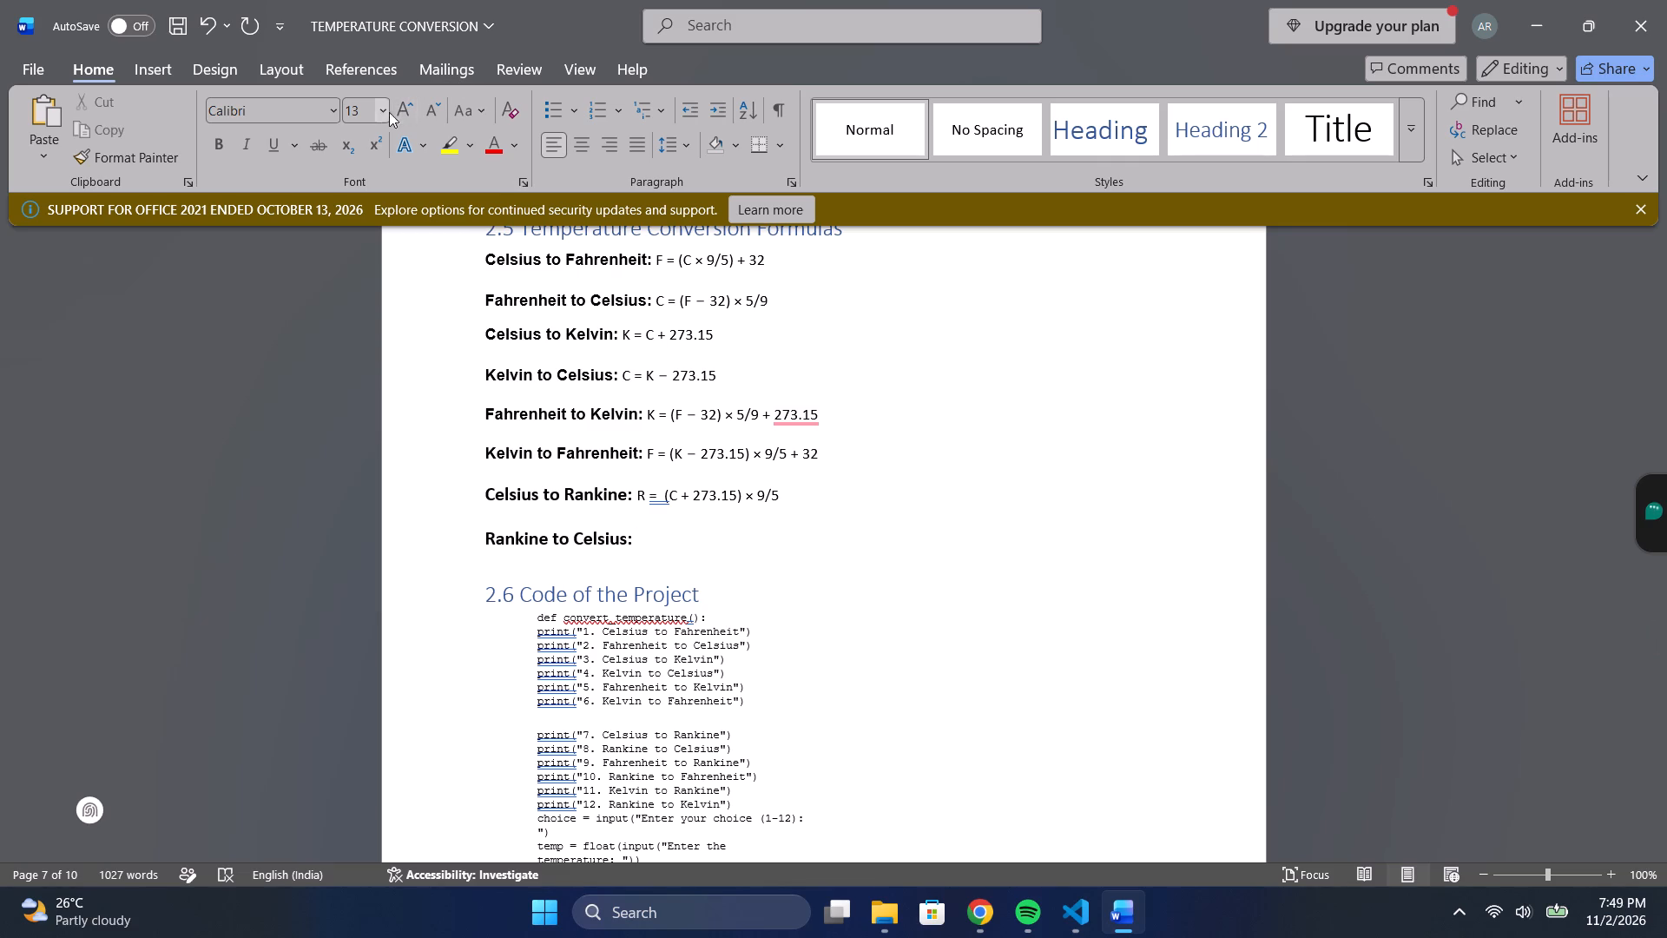
# Begin the formula after the "Rankine to Celsius:" label with "C =" at font size 11.
pyautogui.click(374, 110)
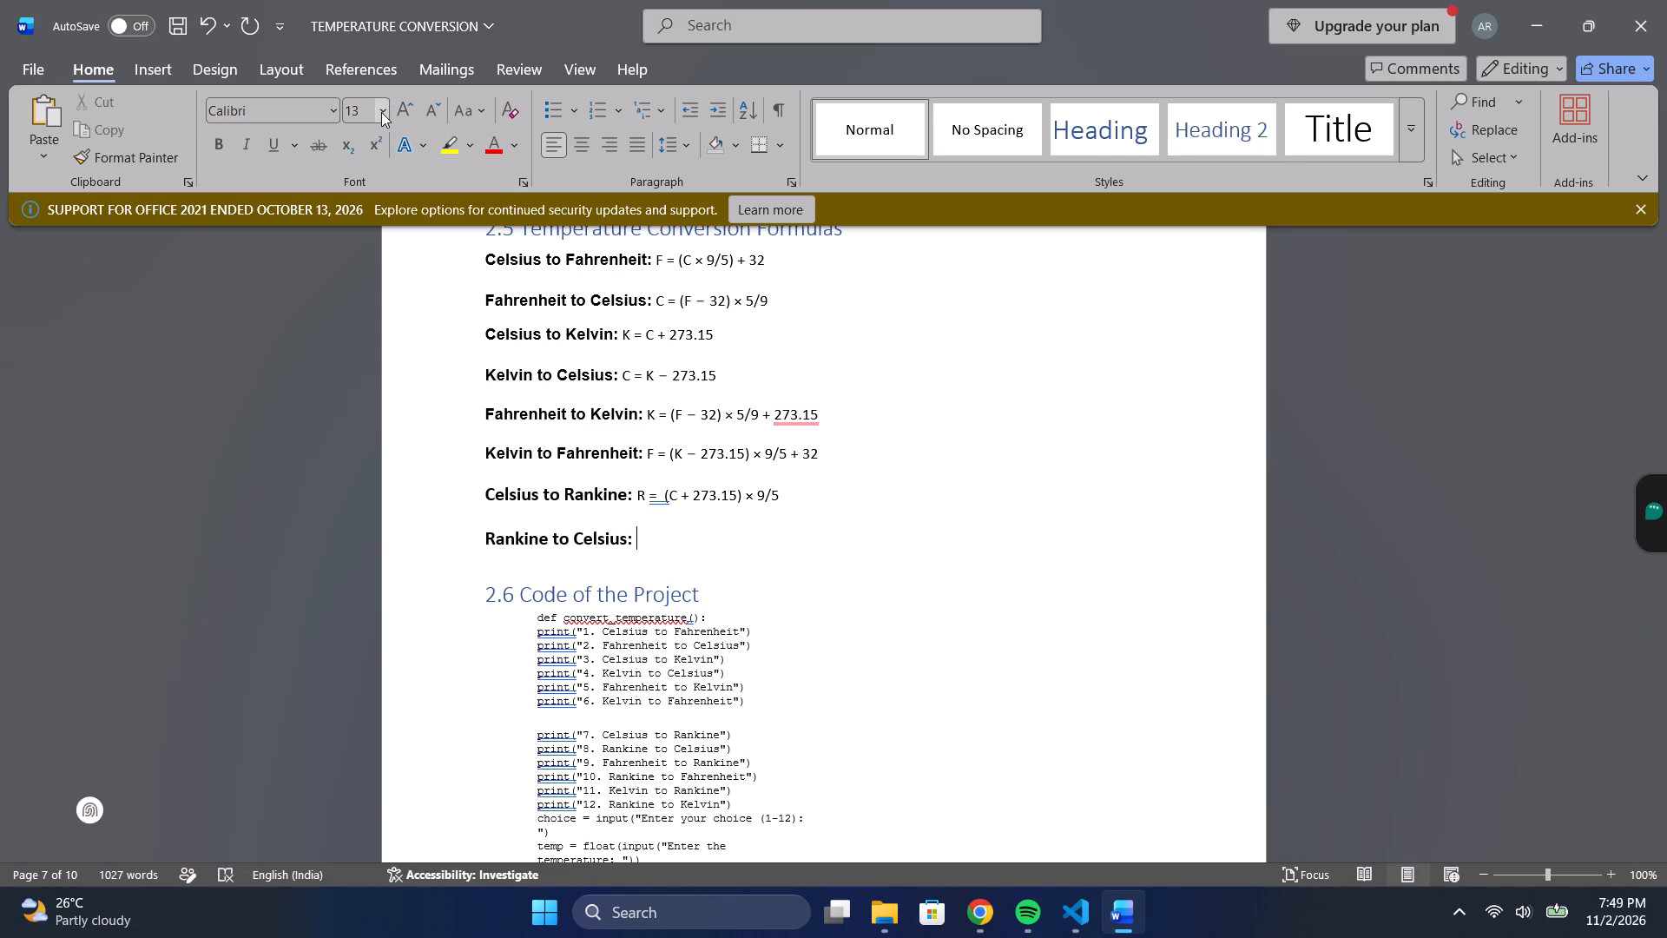
pyautogui.click(381, 112)
pyautogui.click(364, 215)
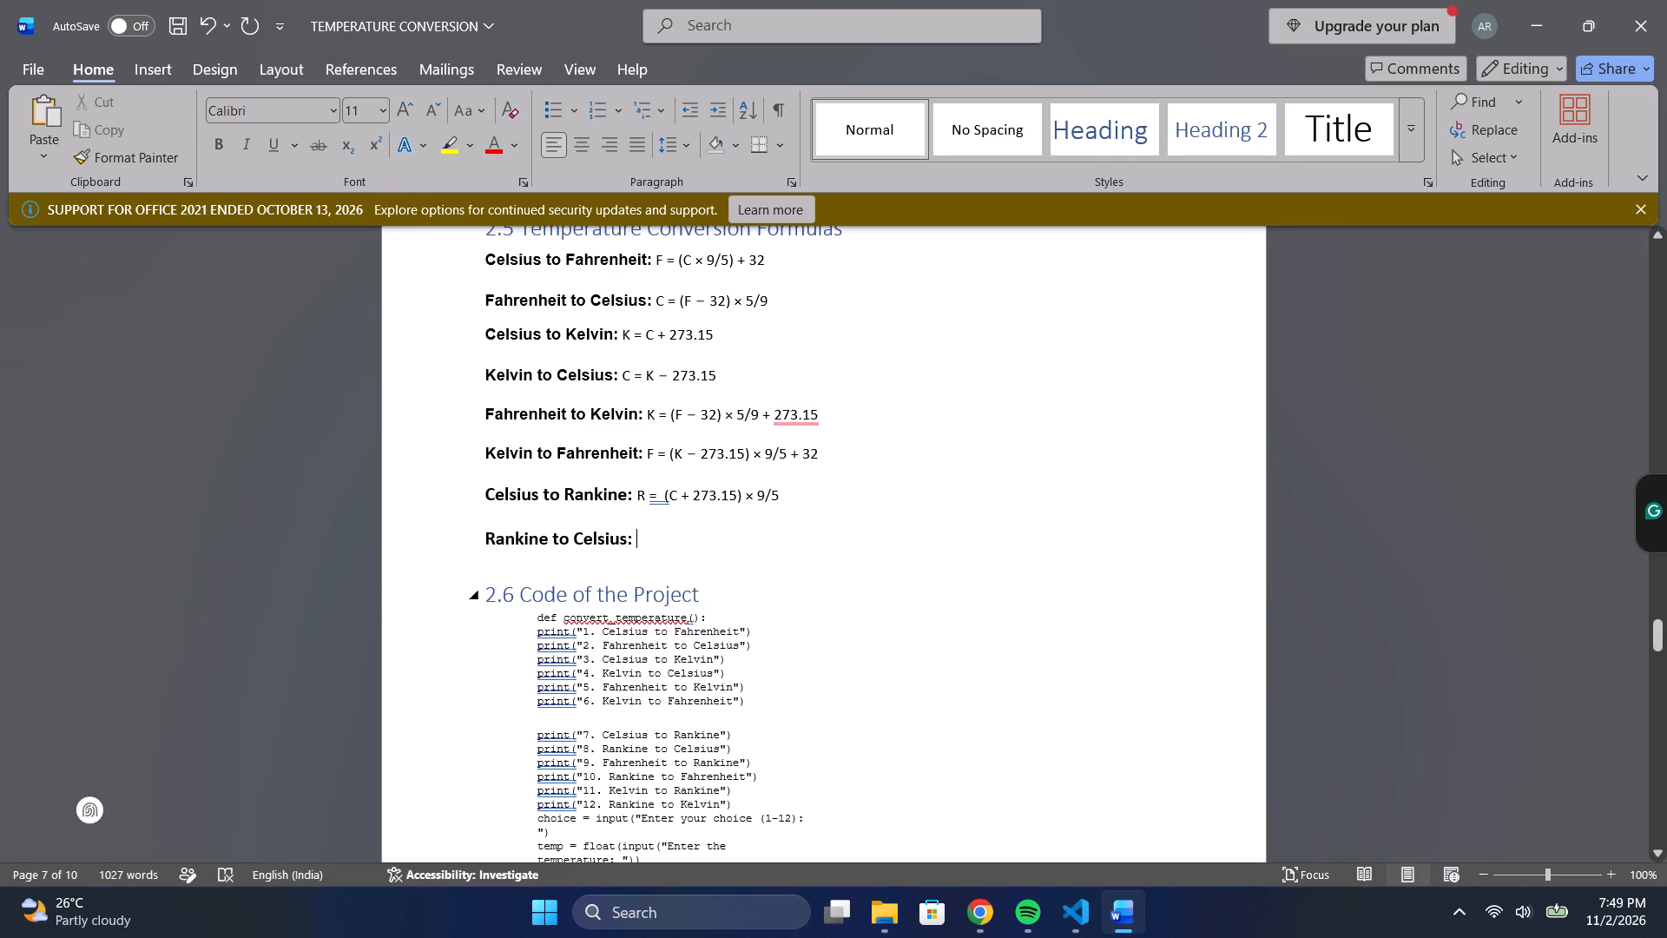
pyautogui.hotkey('shift', 'c')
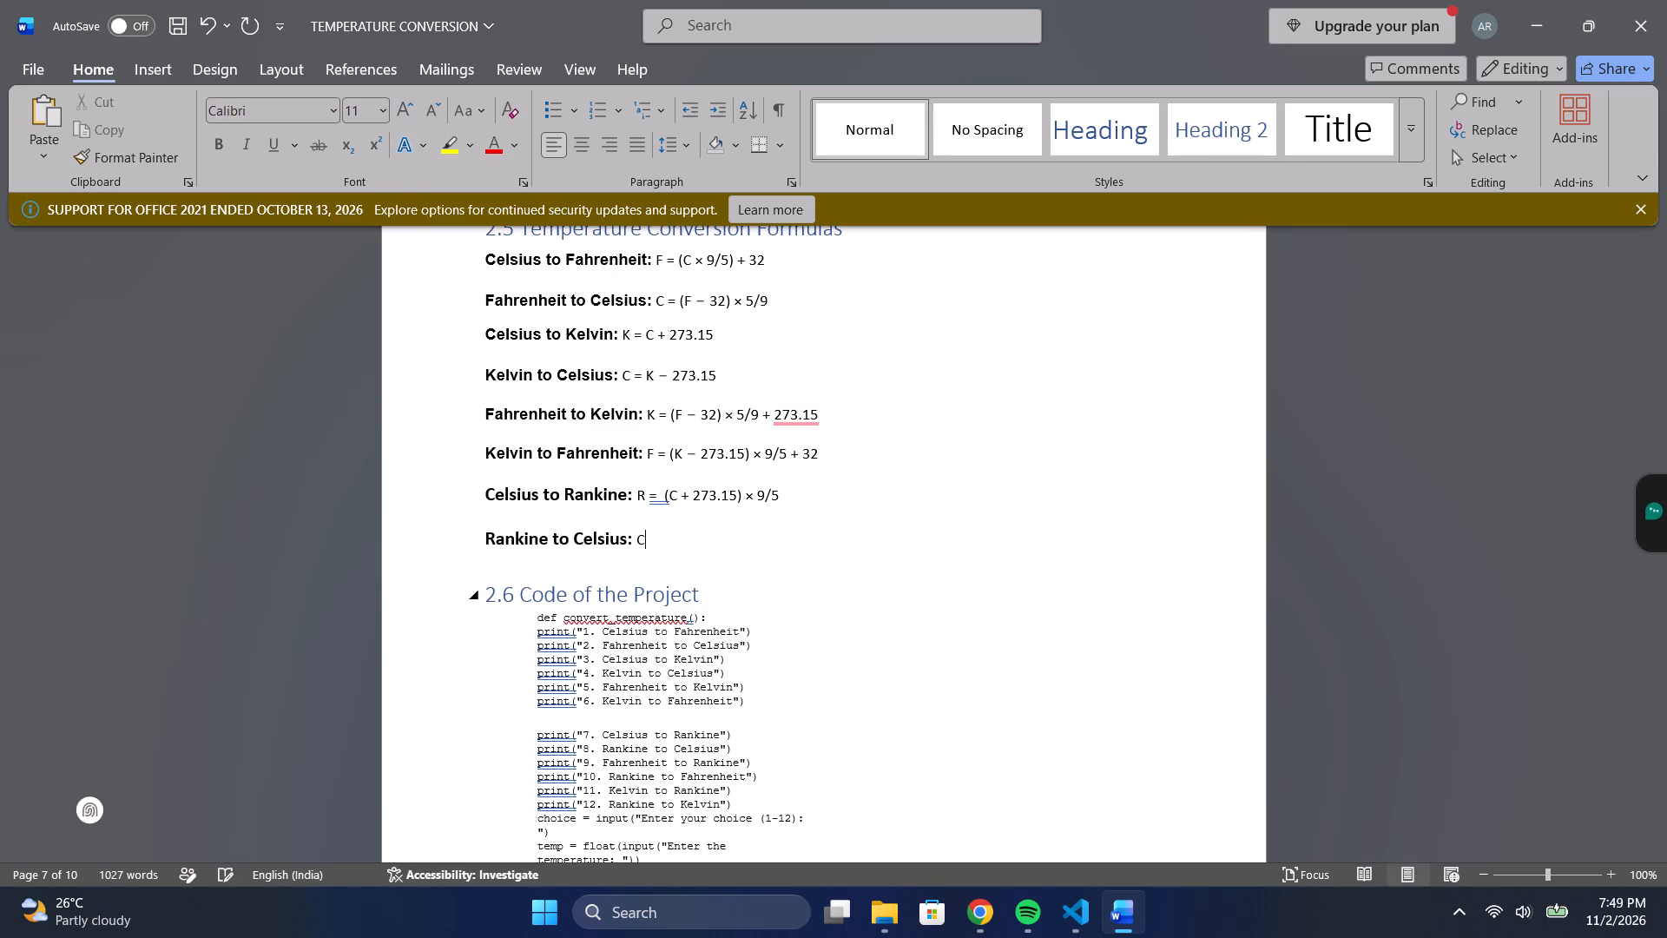
pyautogui.press('space')
pyautogui.write('=')
pyautogui.press('space')
# Continue the Rankine to Celsius formula after "C =" with "(R ×", inserting the multiplication sign as a symbol.
pyautogui.hotkey('shift', '(')
pyautogui.hotkey('shift', 'r')
pyautogui.press('space')
pyautogui.write('+')
pyautogui.press('BackSpace')
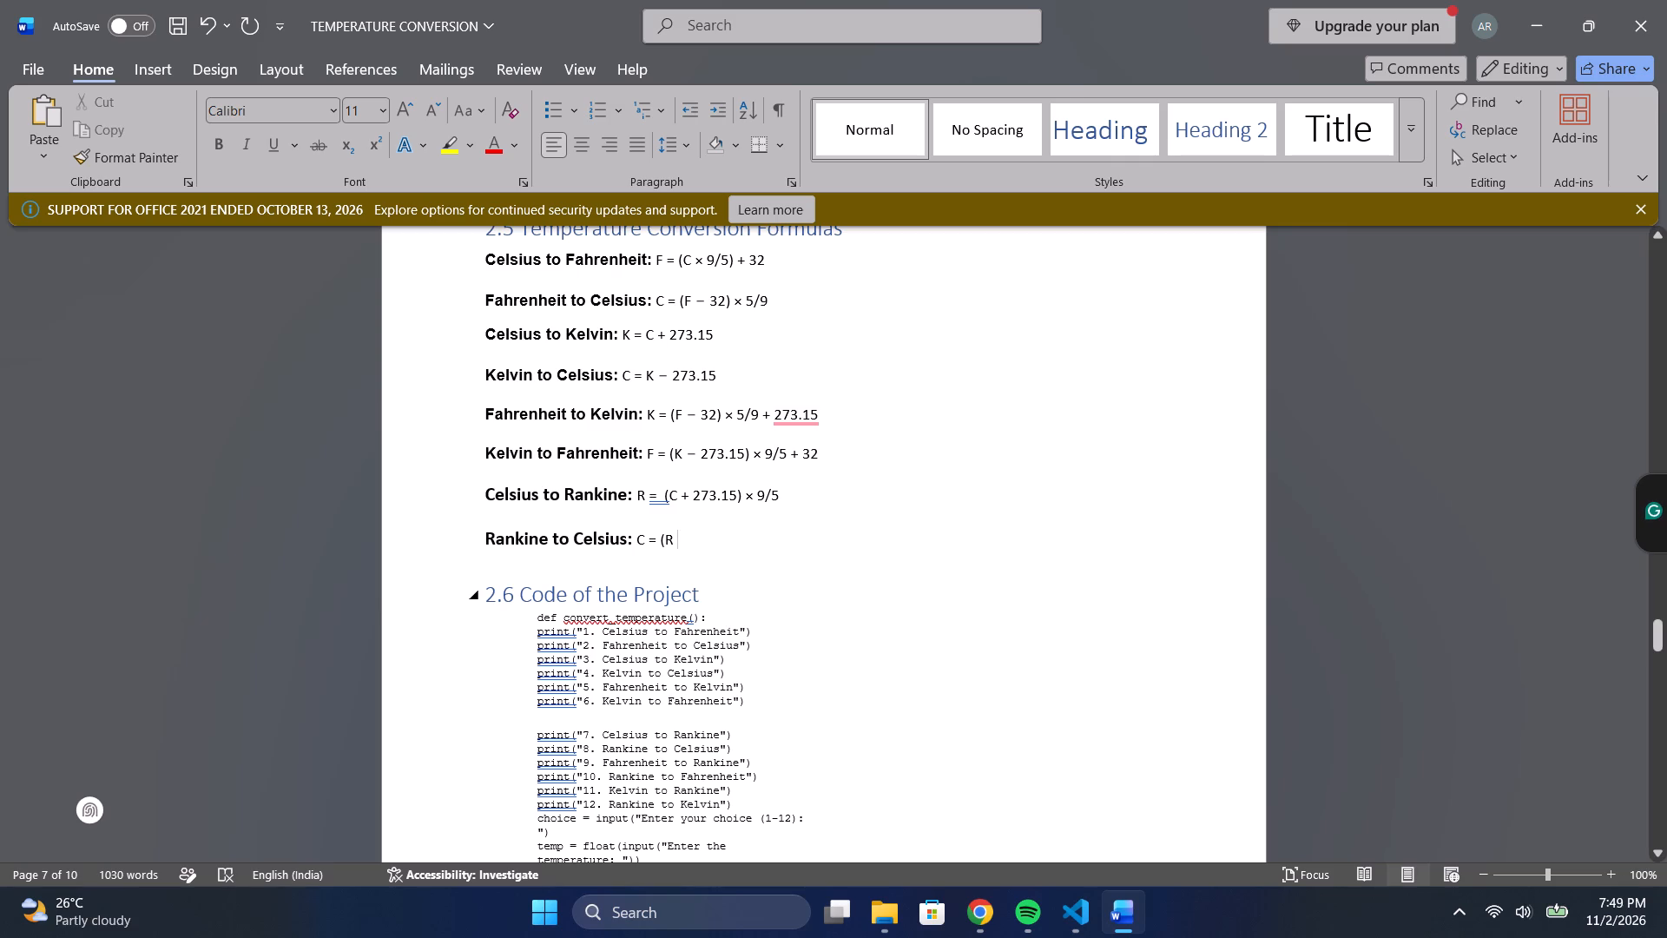
pyautogui.press('super+period')
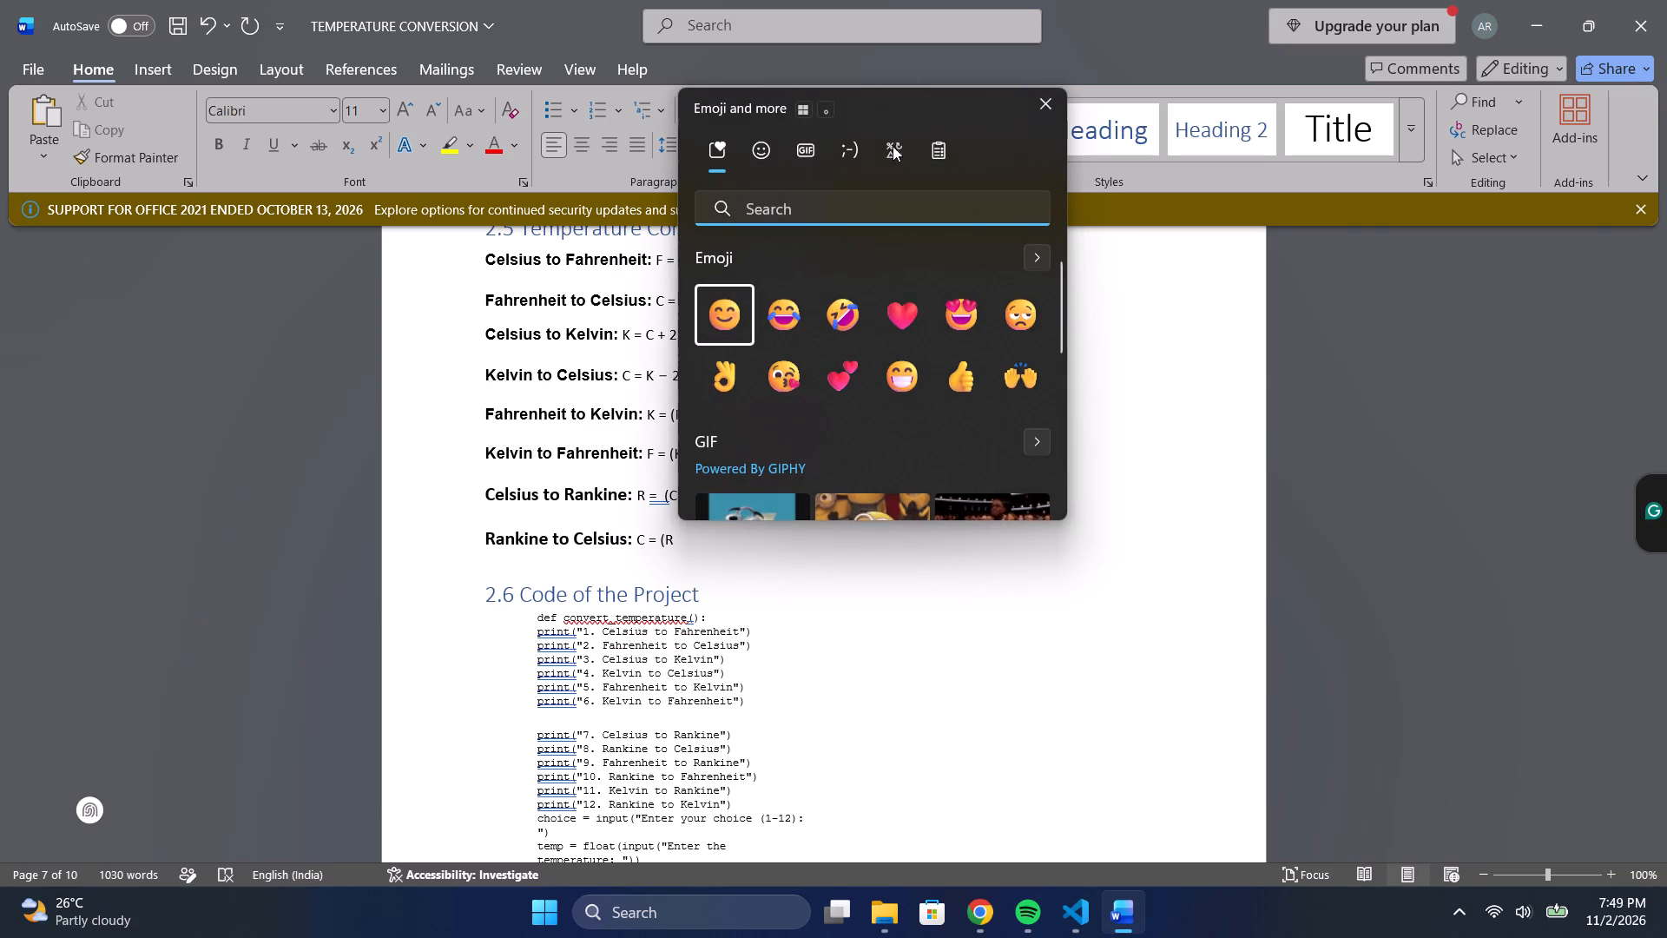
pyautogui.click(893, 146)
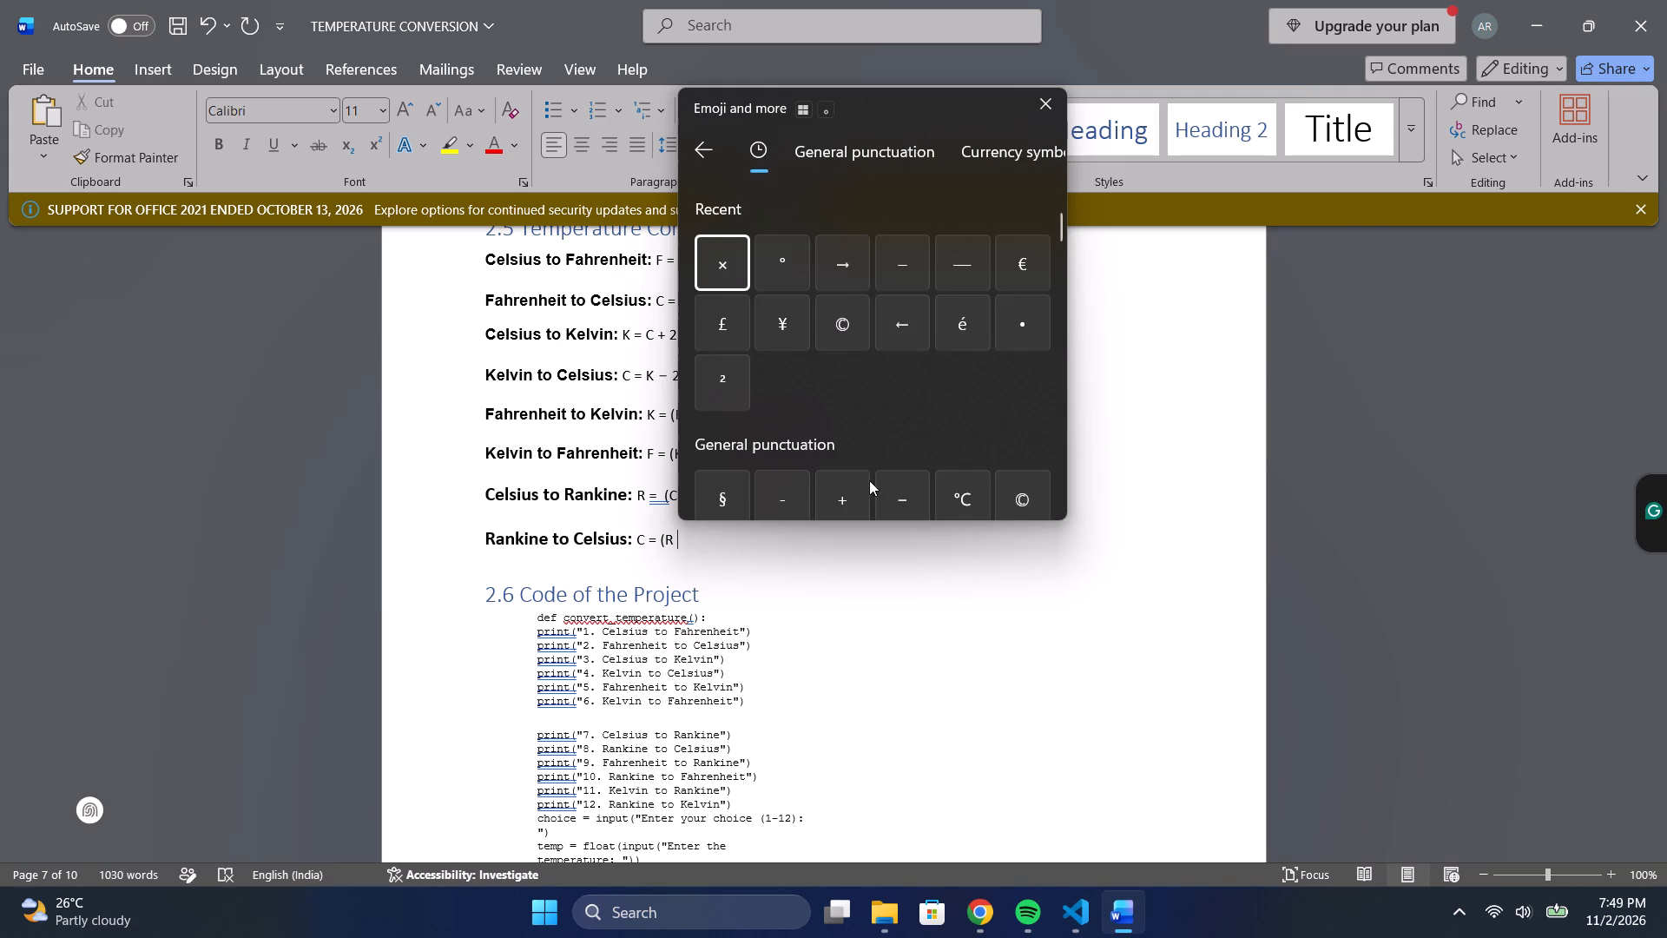
pyautogui.scroll(-2, 907, 452)
pyautogui.click(855, 460)
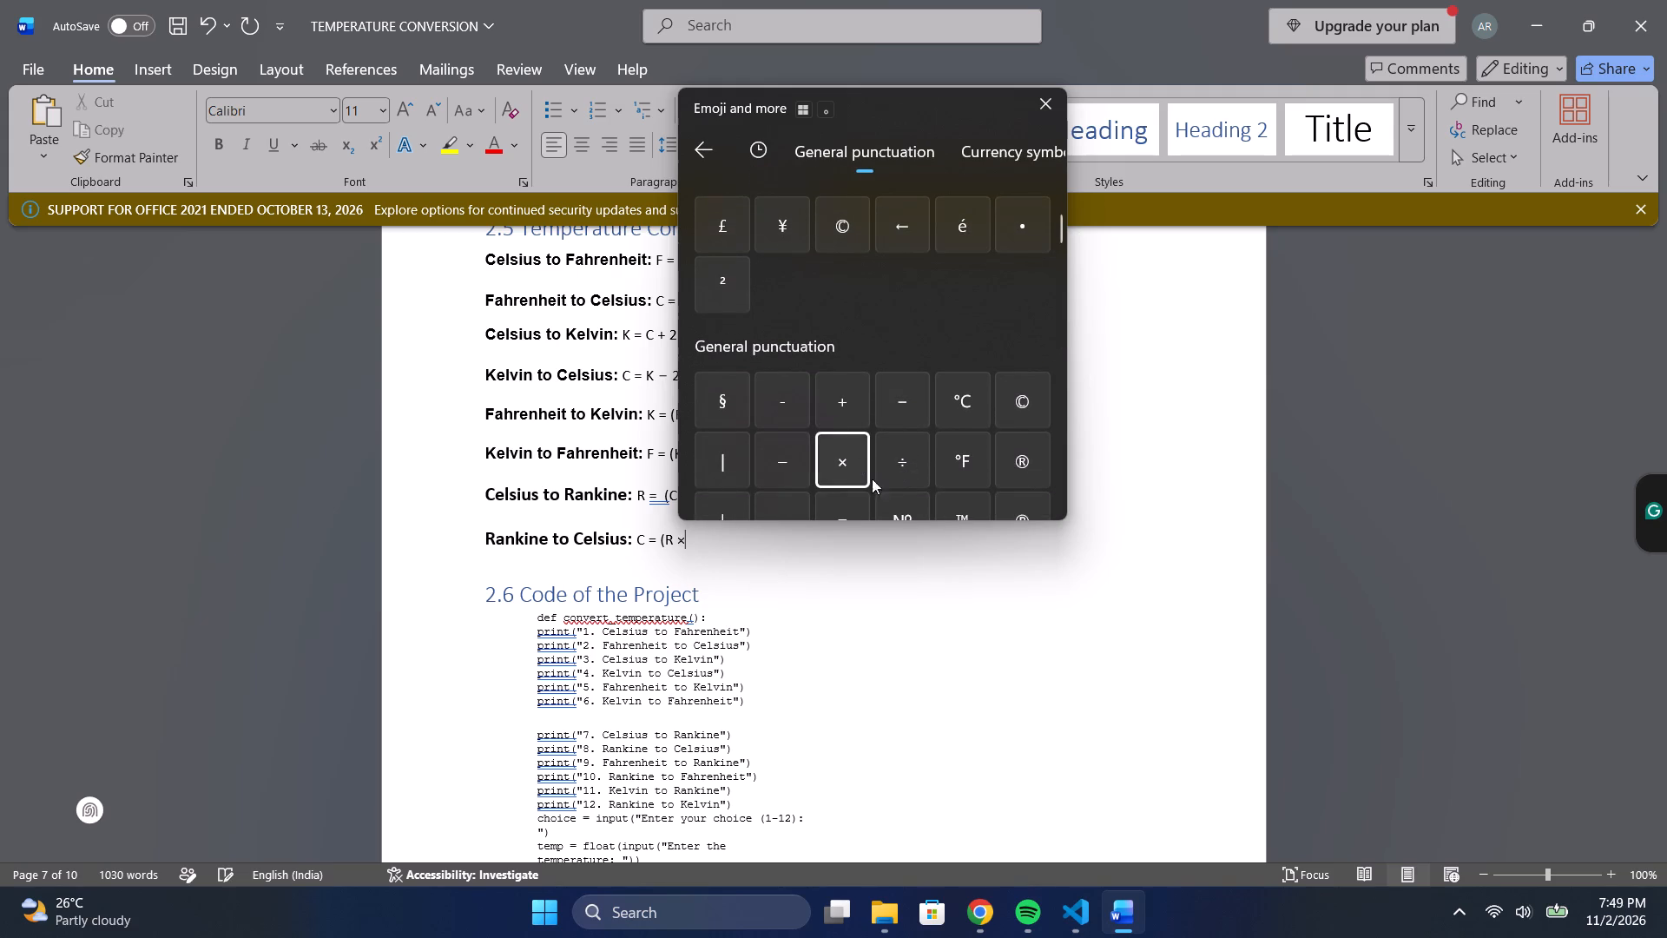
pyautogui.click(1030, 656)
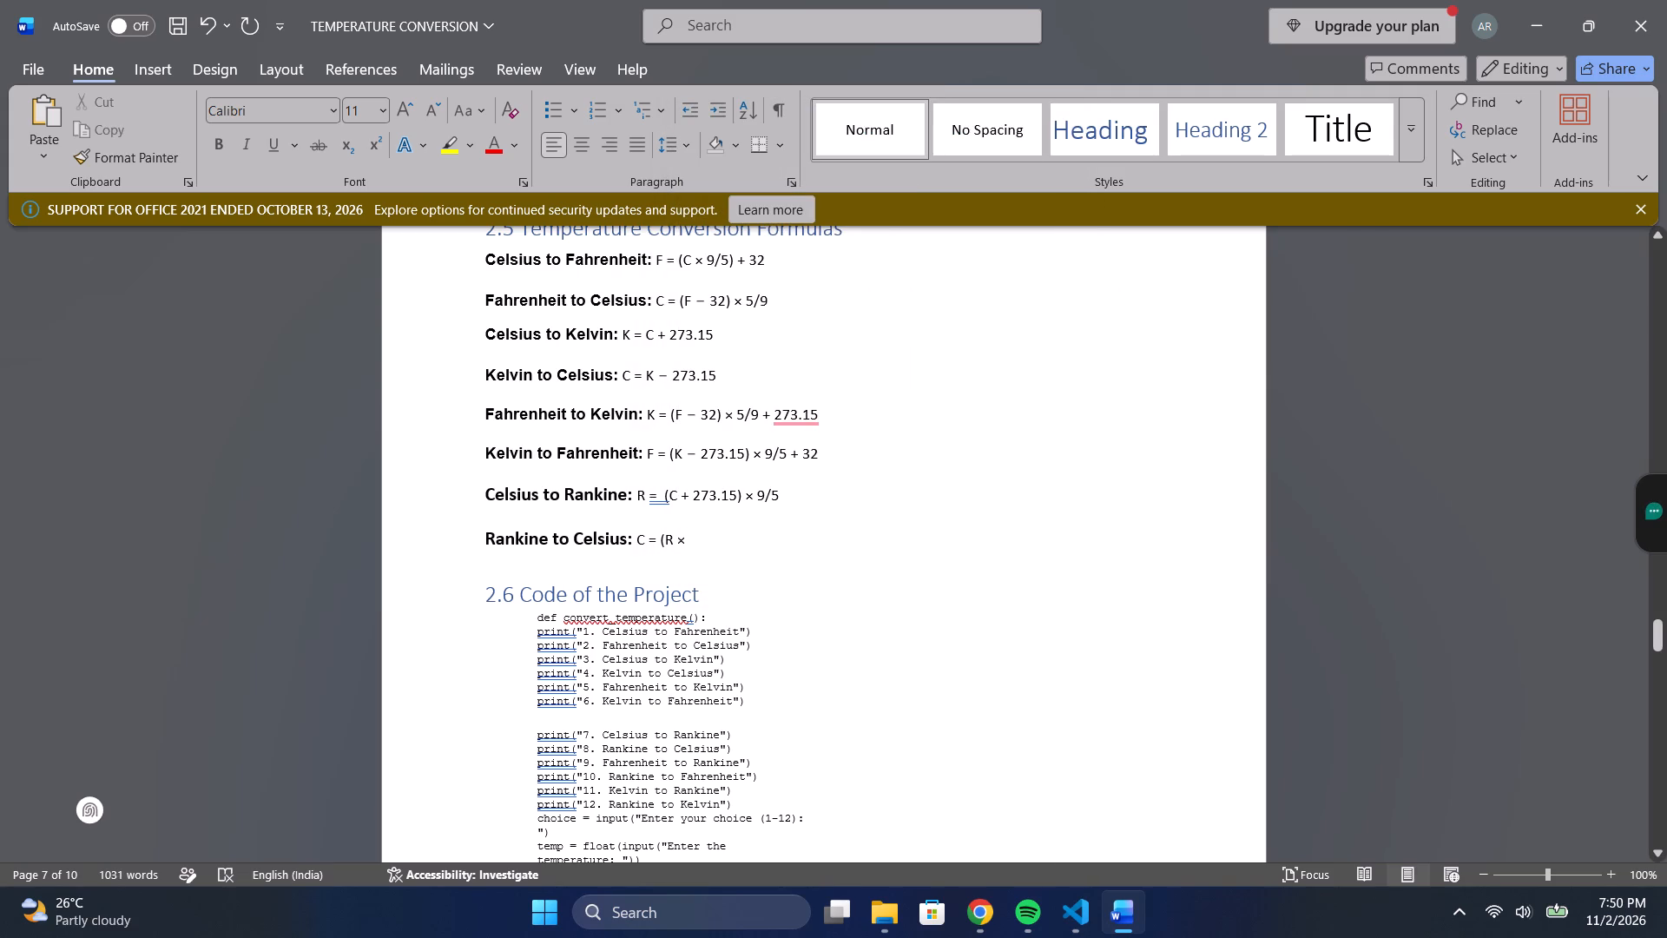
# Add "5/9)" after the multiplication sign in the Rankine to Celsius formula, with a space between the sign and the 5.
pyautogui.write('5/9')
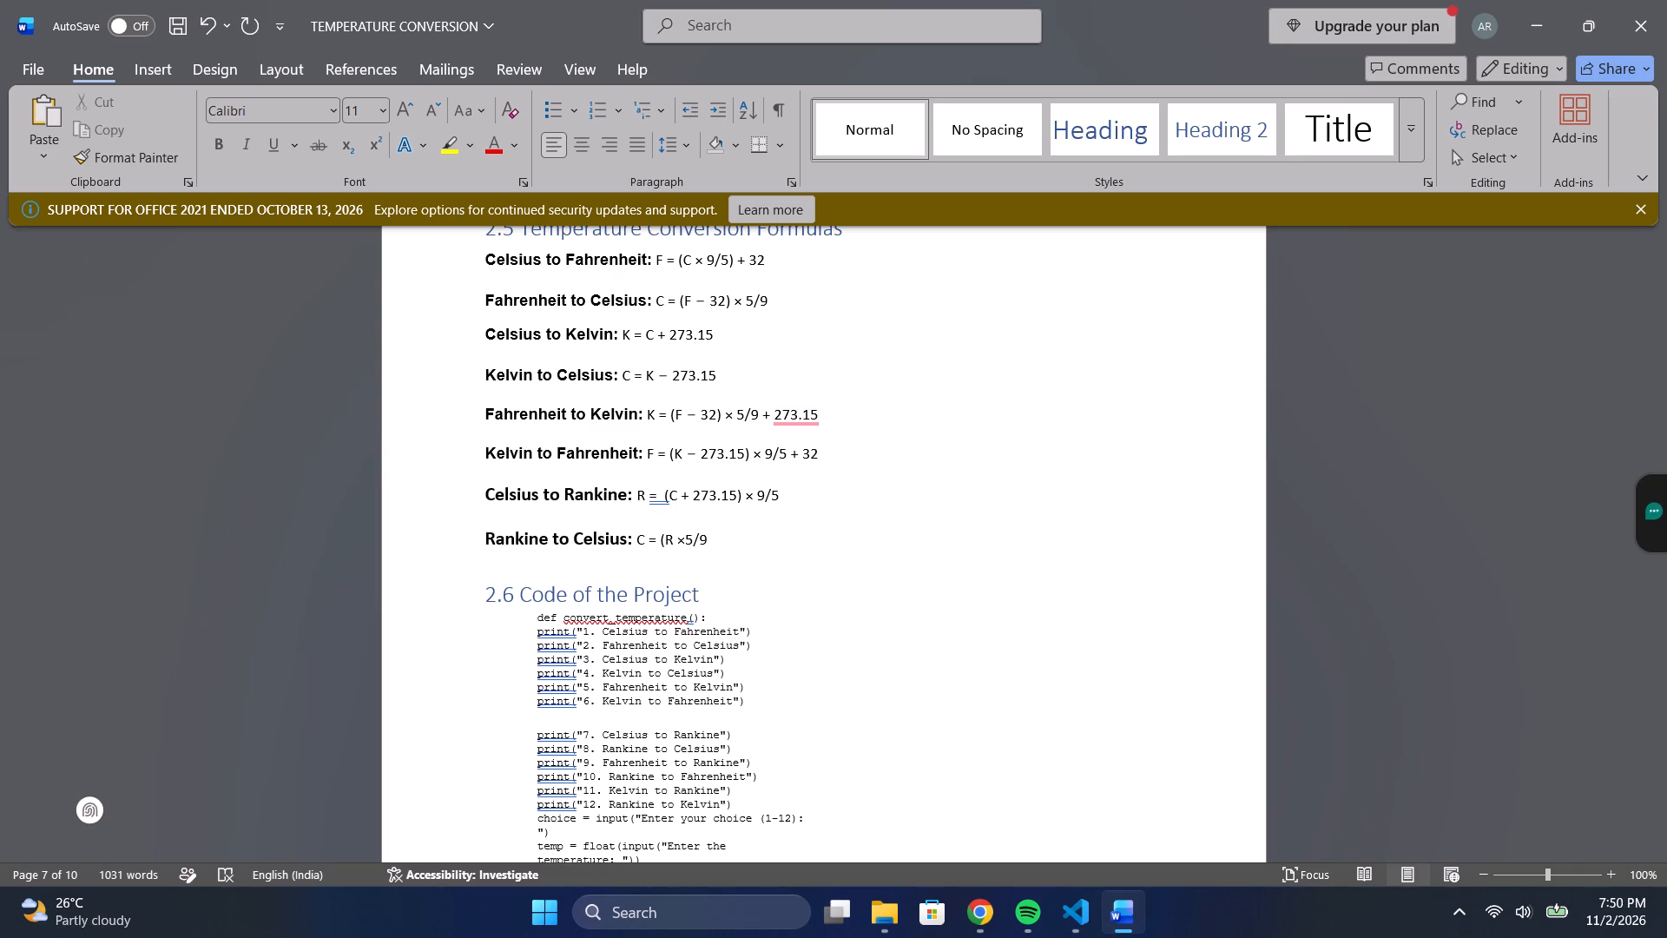
pyautogui.hotkey('shift', ')')
pyautogui.press('space')
pyautogui.press('Left')
pyautogui.press('Left')
pyautogui.press('Left')
pyautogui.press('Left')
pyautogui.press('Left')
pyautogui.press('space')
# Complete the Rankine to Celsius formula by adding "– 273.15" after the closing parenthesis.
pyautogui.press('Down')
pyautogui.press('Down')
pyautogui.press('Down')
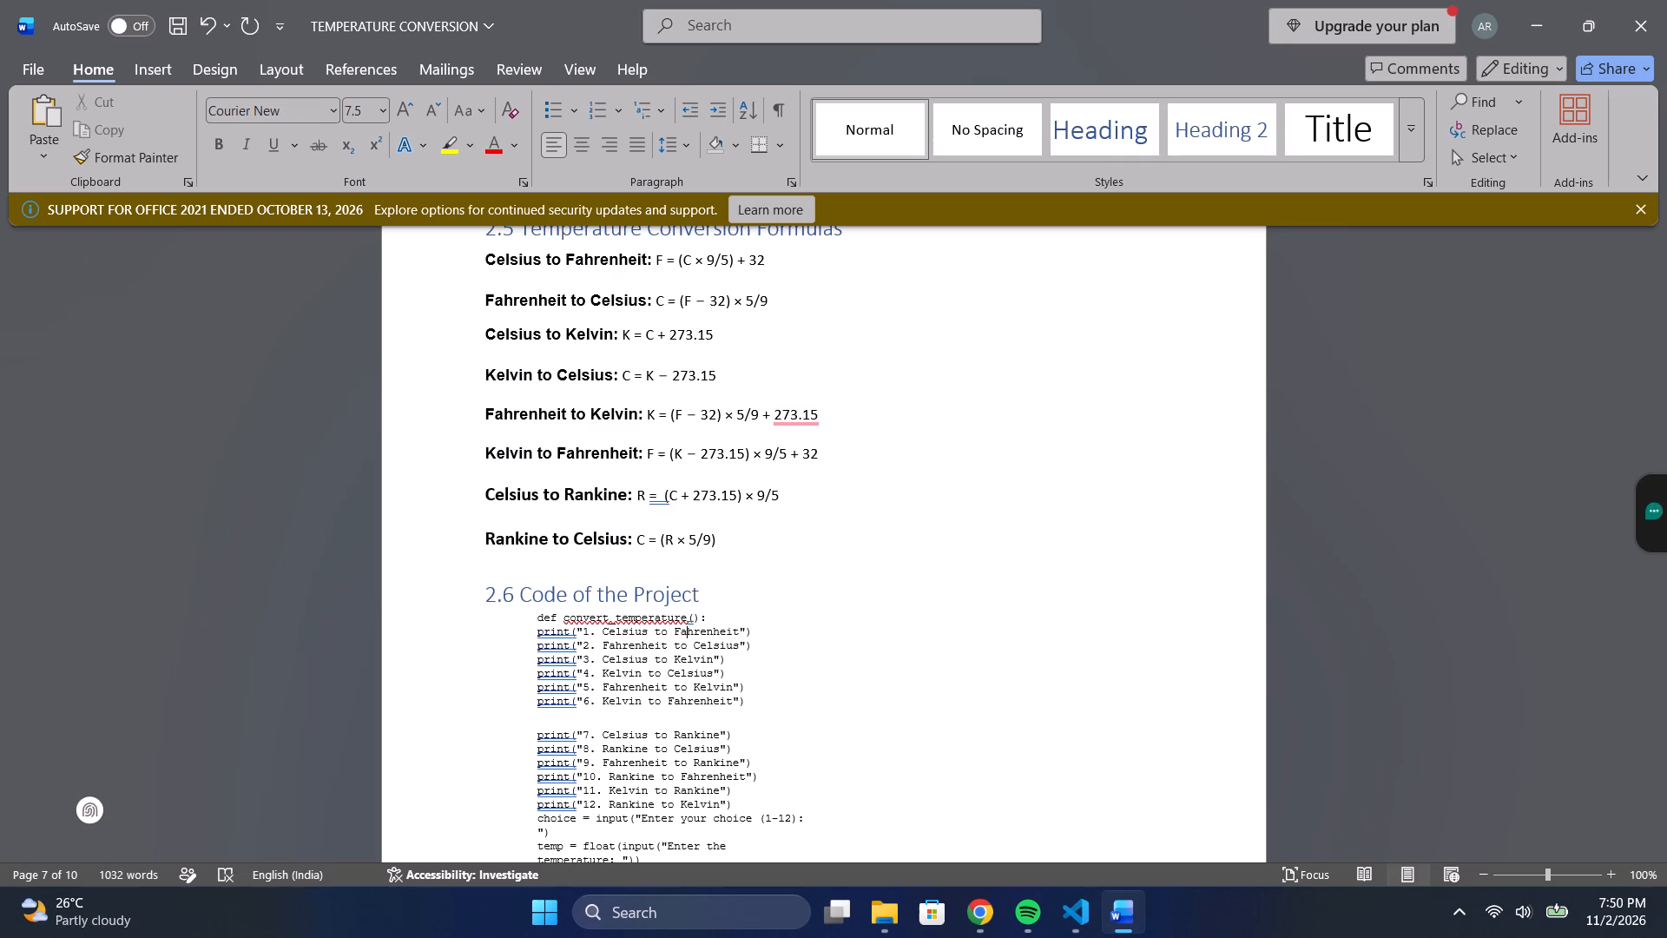
pyautogui.press('Up')
pyautogui.press('Up')
pyautogui.press('Up')
pyautogui.press('Up')
pyautogui.press('Down')
pyautogui.press('Right')
pyautogui.press('Right')
pyautogui.press('Right')
pyautogui.press('Right')
pyautogui.press('space')
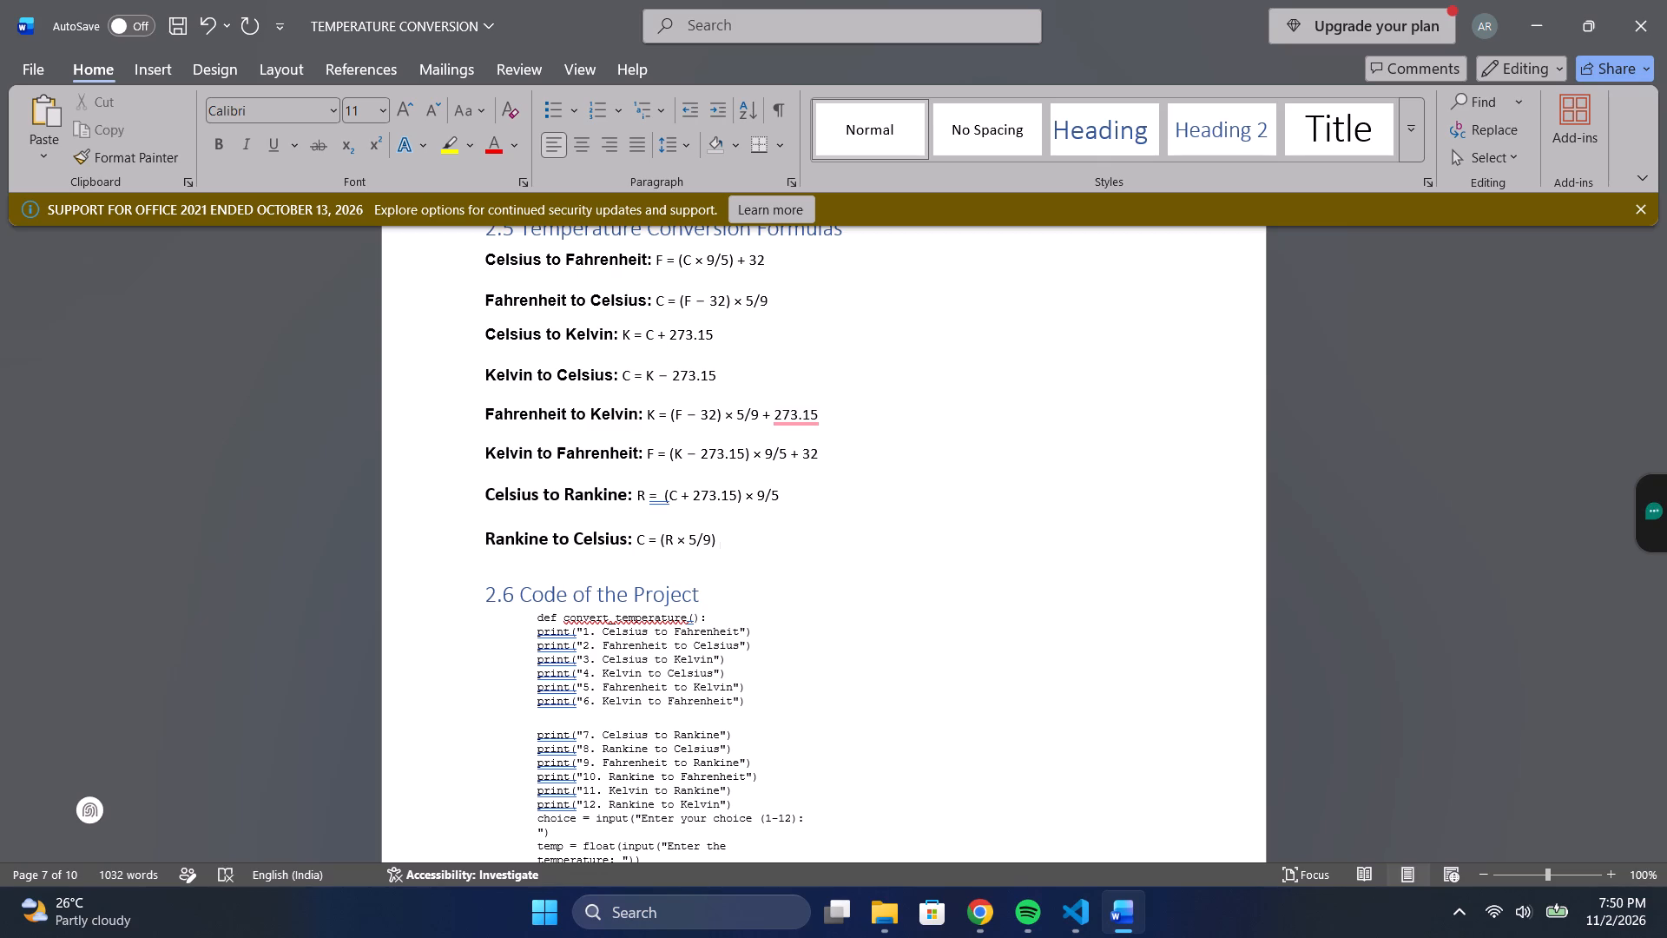
pyautogui.hotkey('shift', '_')
pyautogui.press('BackSpace')
pyautogui.press('-')
pyautogui.press('space')
pyautogui.write('273')
pyautogui.press('.')
pyautogui.write('15')
# Add a new line below the Rankine to Celsius formula with the bold label "Fahrenheit to Rankine:".
pyautogui.press('Return')
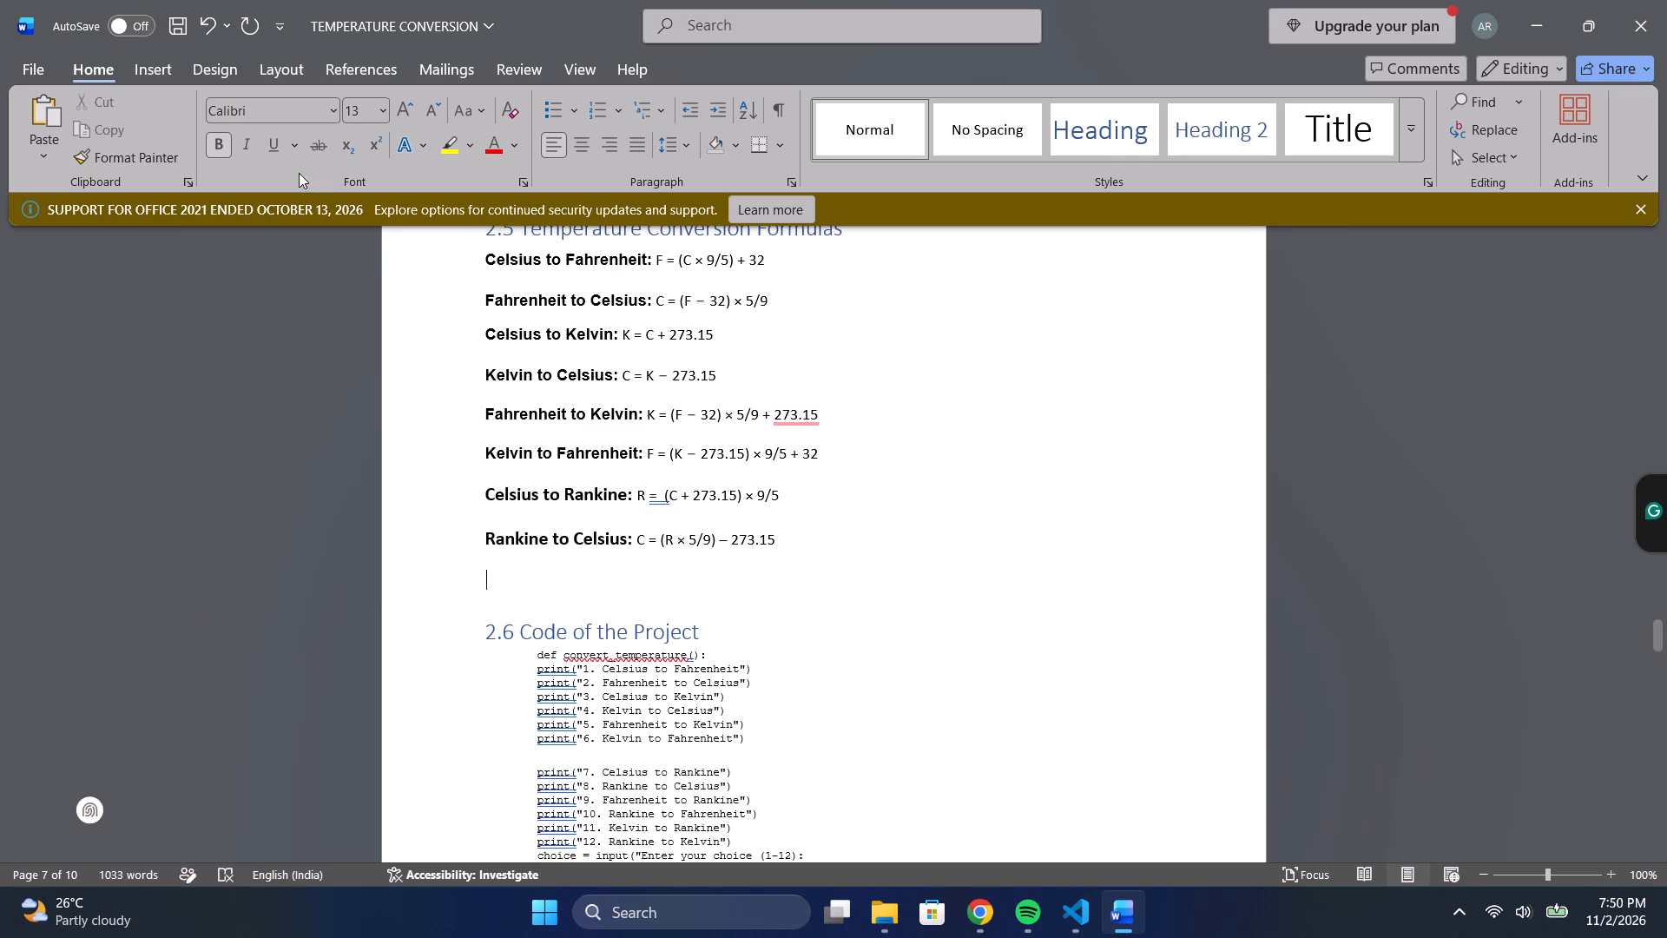
pyautogui.click(218, 140)
pyautogui.click(222, 148)
pyautogui.write('Fa')
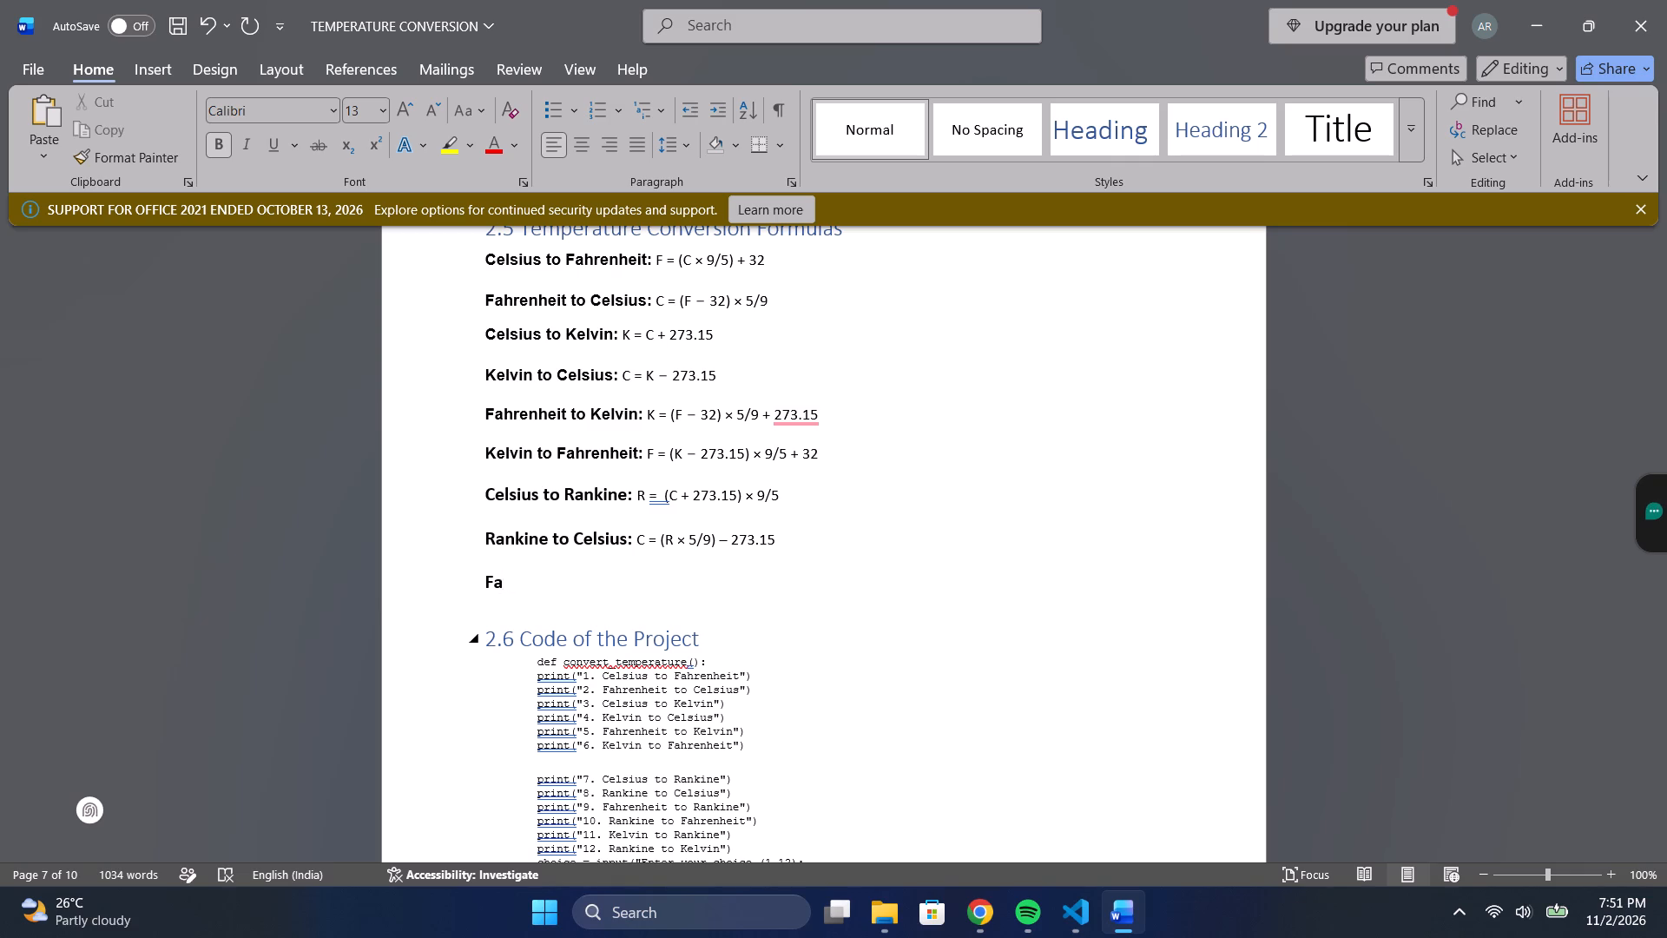
pyautogui.write('hre')
pyautogui.write('nheit')
pyautogui.press('space')
pyautogui.write('to')
pyautogui.press('space')
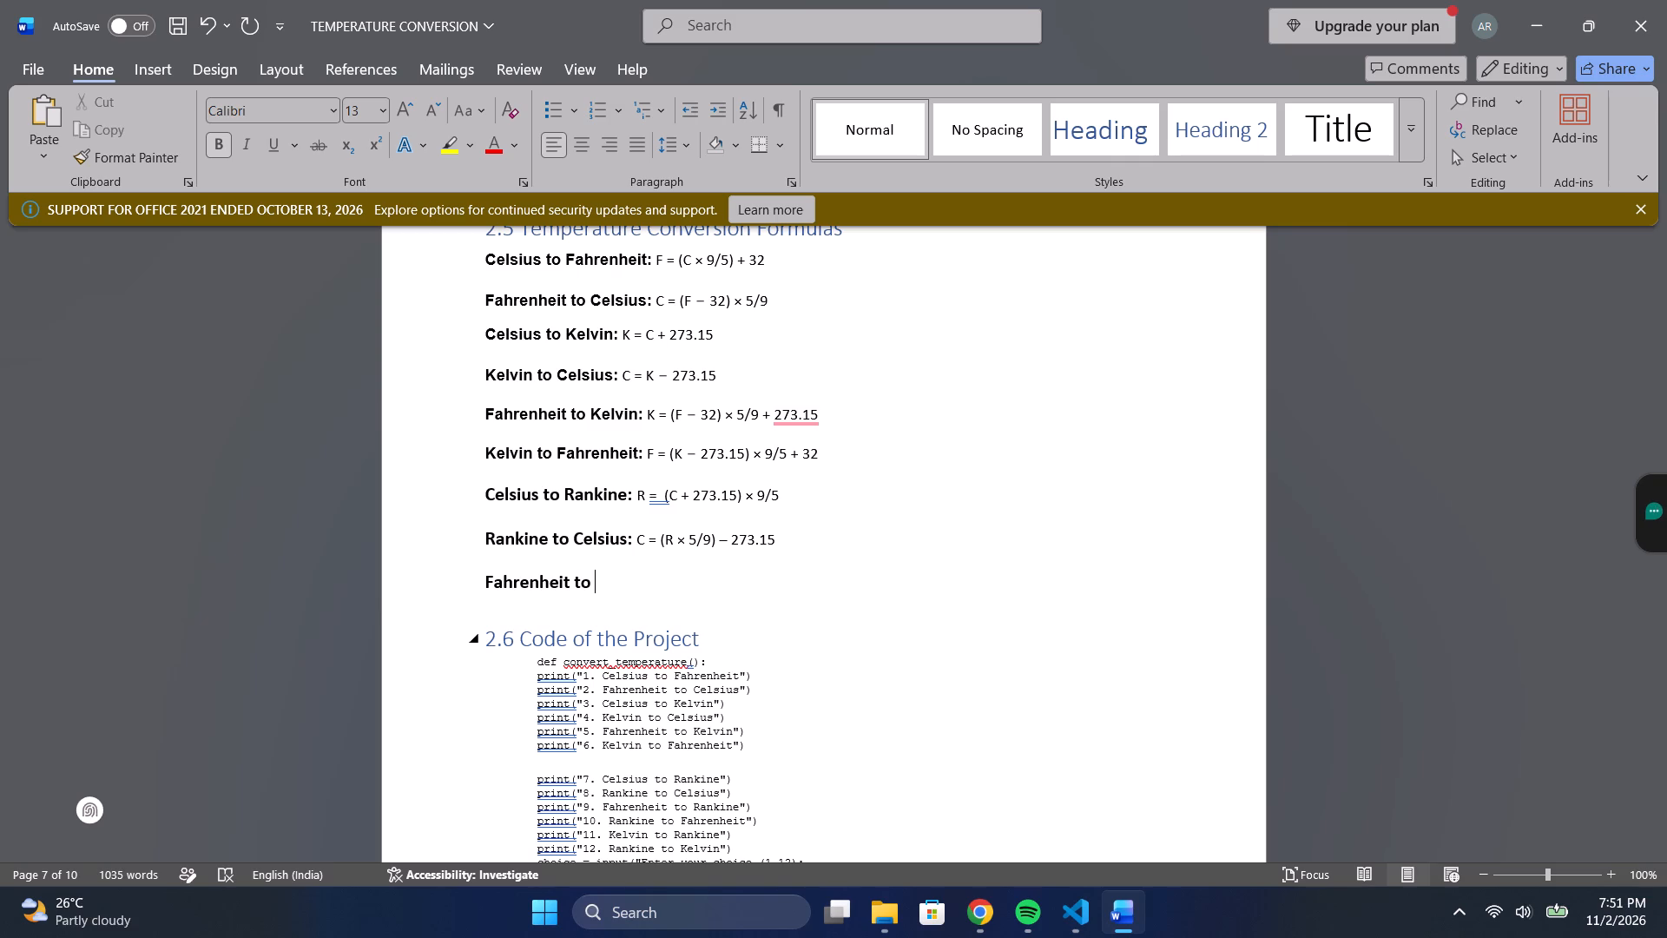
pyautogui.write('Ra')
pyautogui.write('nkine')
pyautogui.hotkey('shift', ':')
pyautogui.press('space')
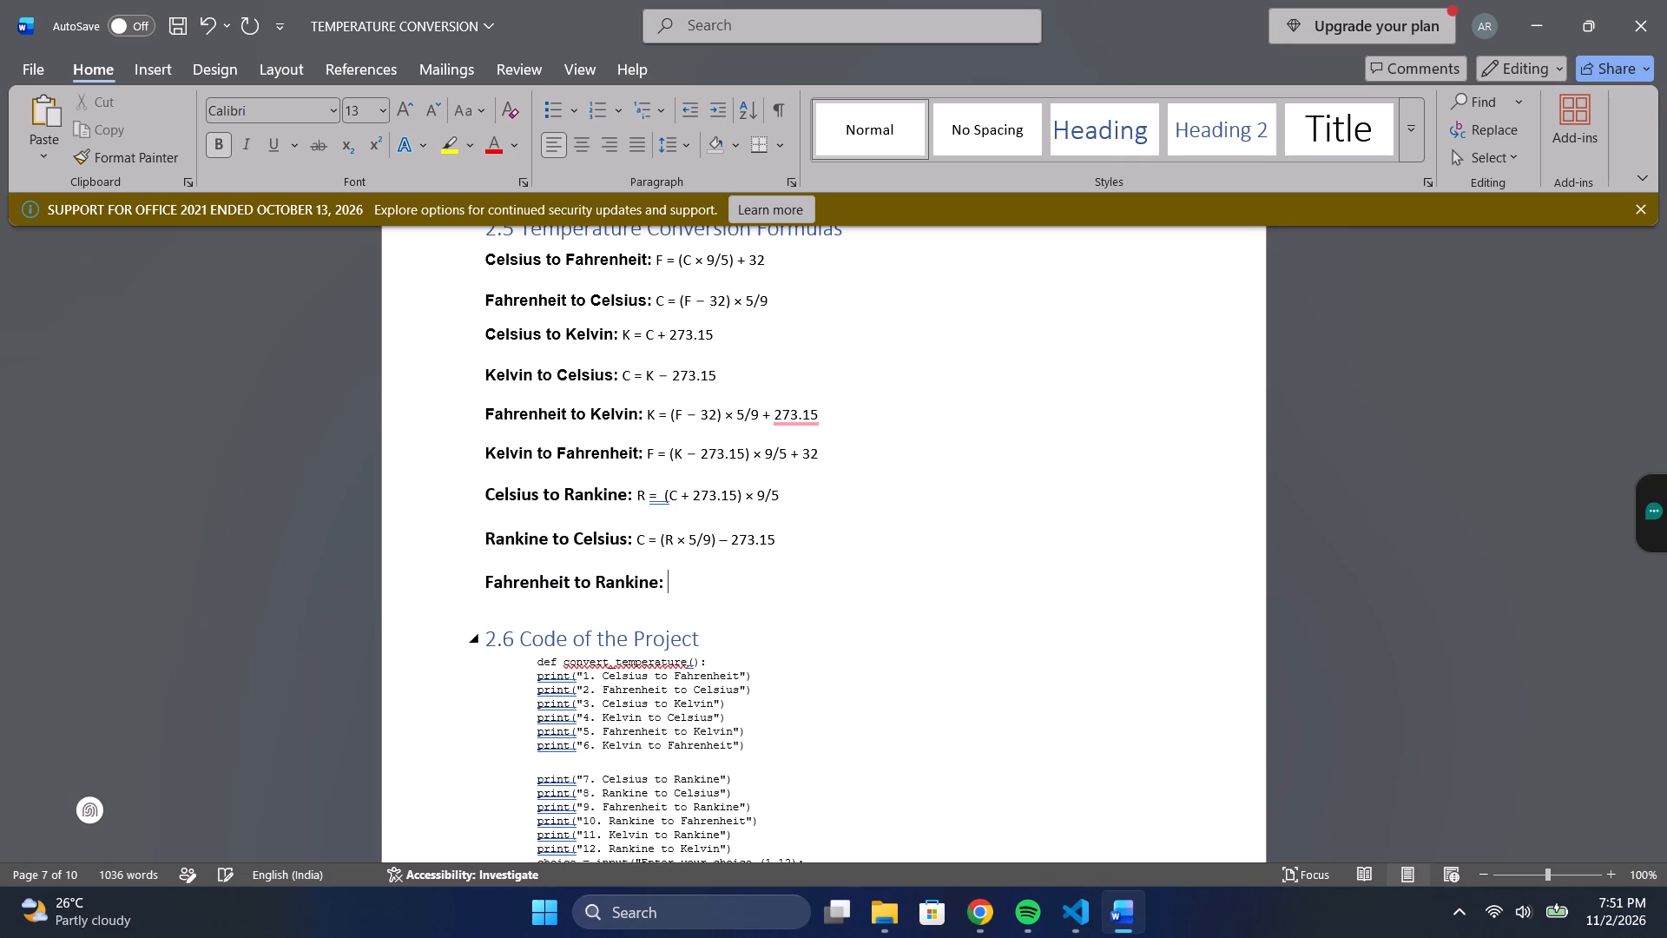
# Enter the formula "R = F + 459.67" after the "Fahrenheit to Rankine:" label in non-bold 11-point text.
pyautogui.click(376, 106)
pyautogui.click(353, 224)
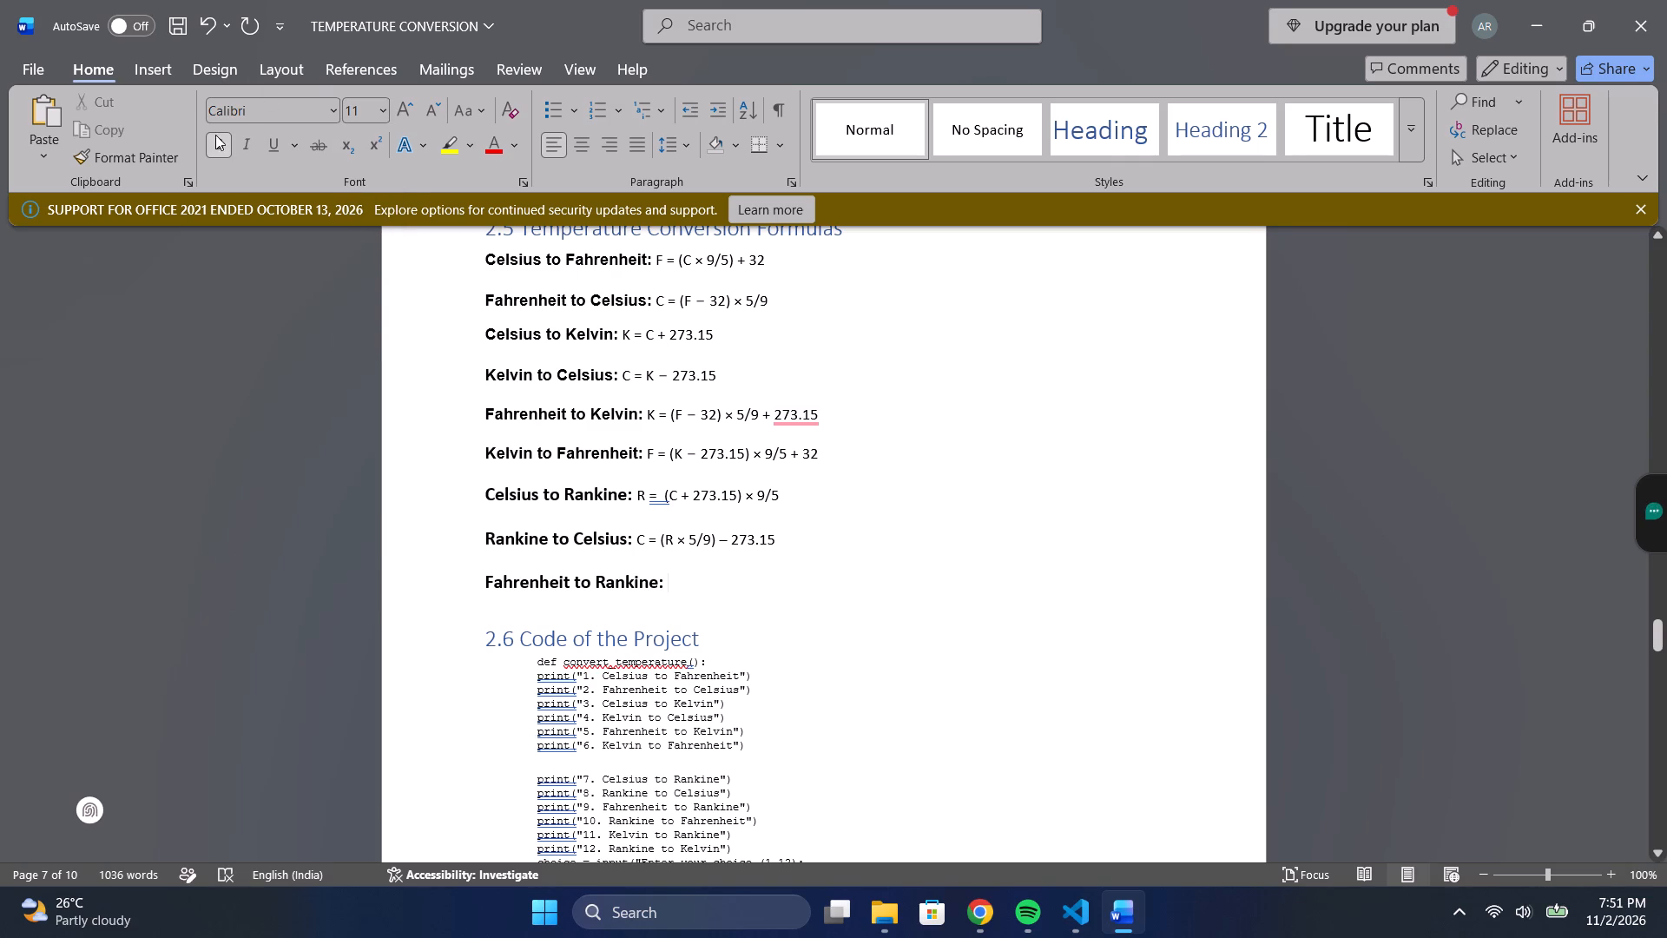
pyautogui.click(215, 135)
pyautogui.hotkey('shift', 'r')
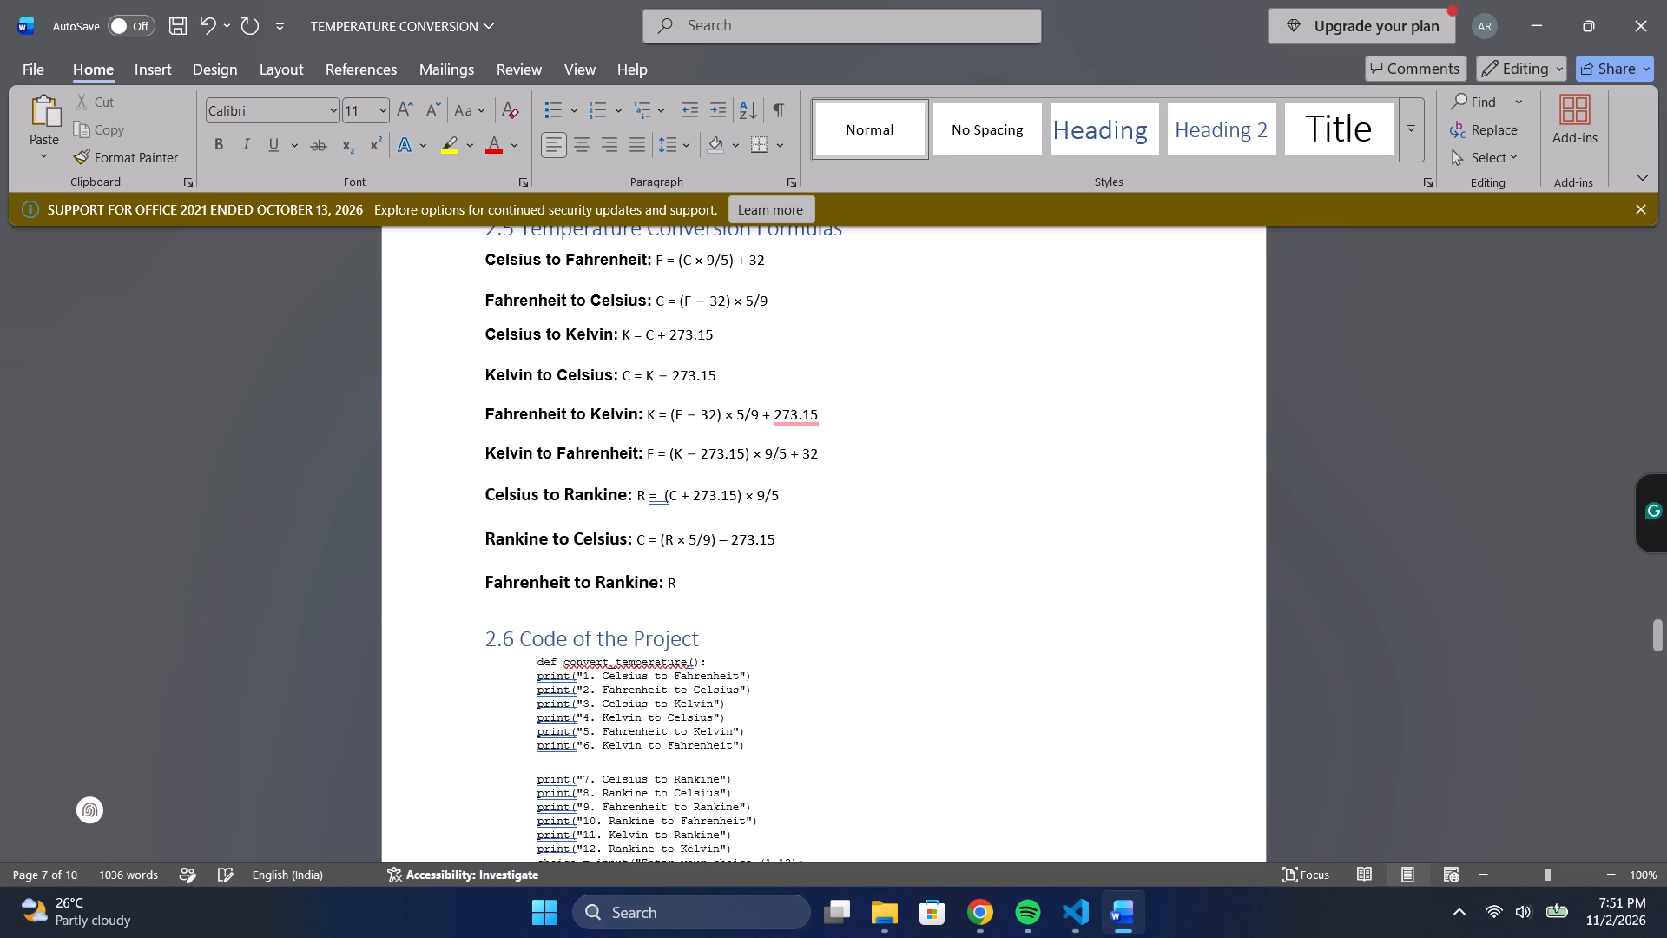
pyautogui.press('space')
pyautogui.write('=')
pyautogui.press('space')
pyautogui.hotkey('shift', 'f')
pyautogui.press('space')
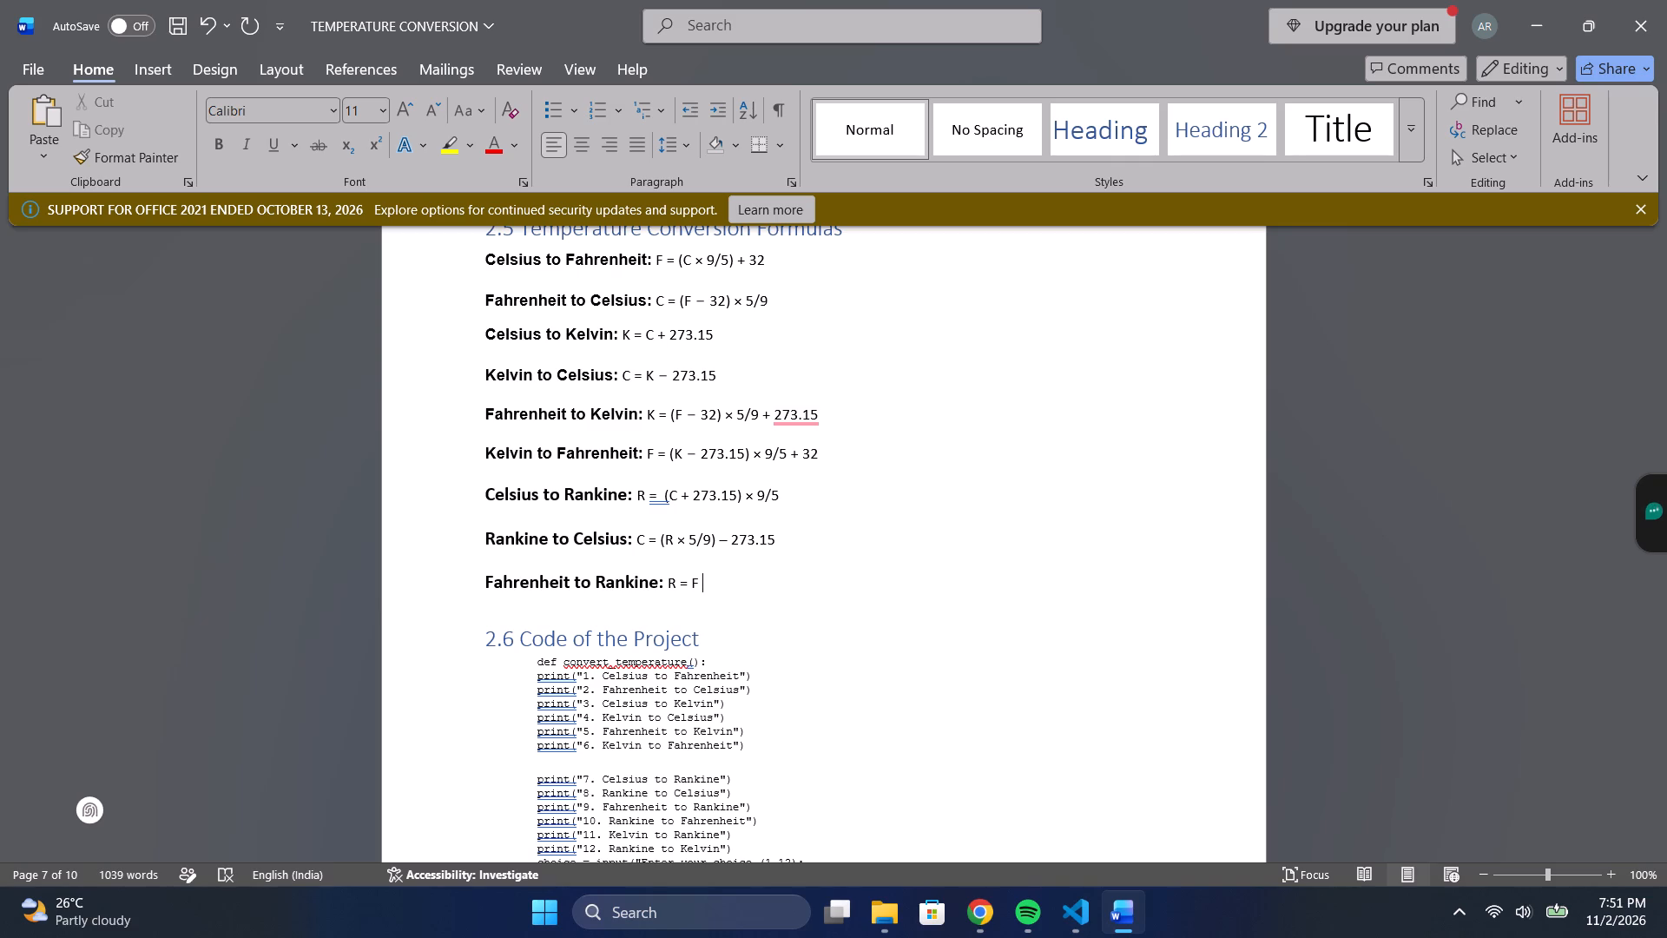
pyautogui.hotkey('shift', '+')
pyautogui.press('space')
pyautogui.write('459')
pyautogui.write('.67')
# Add a new line below the Fahrenheit to Rankine formula with the bold 13-point label "Rankine to Fahrenheit:".
pyautogui.press('Return')
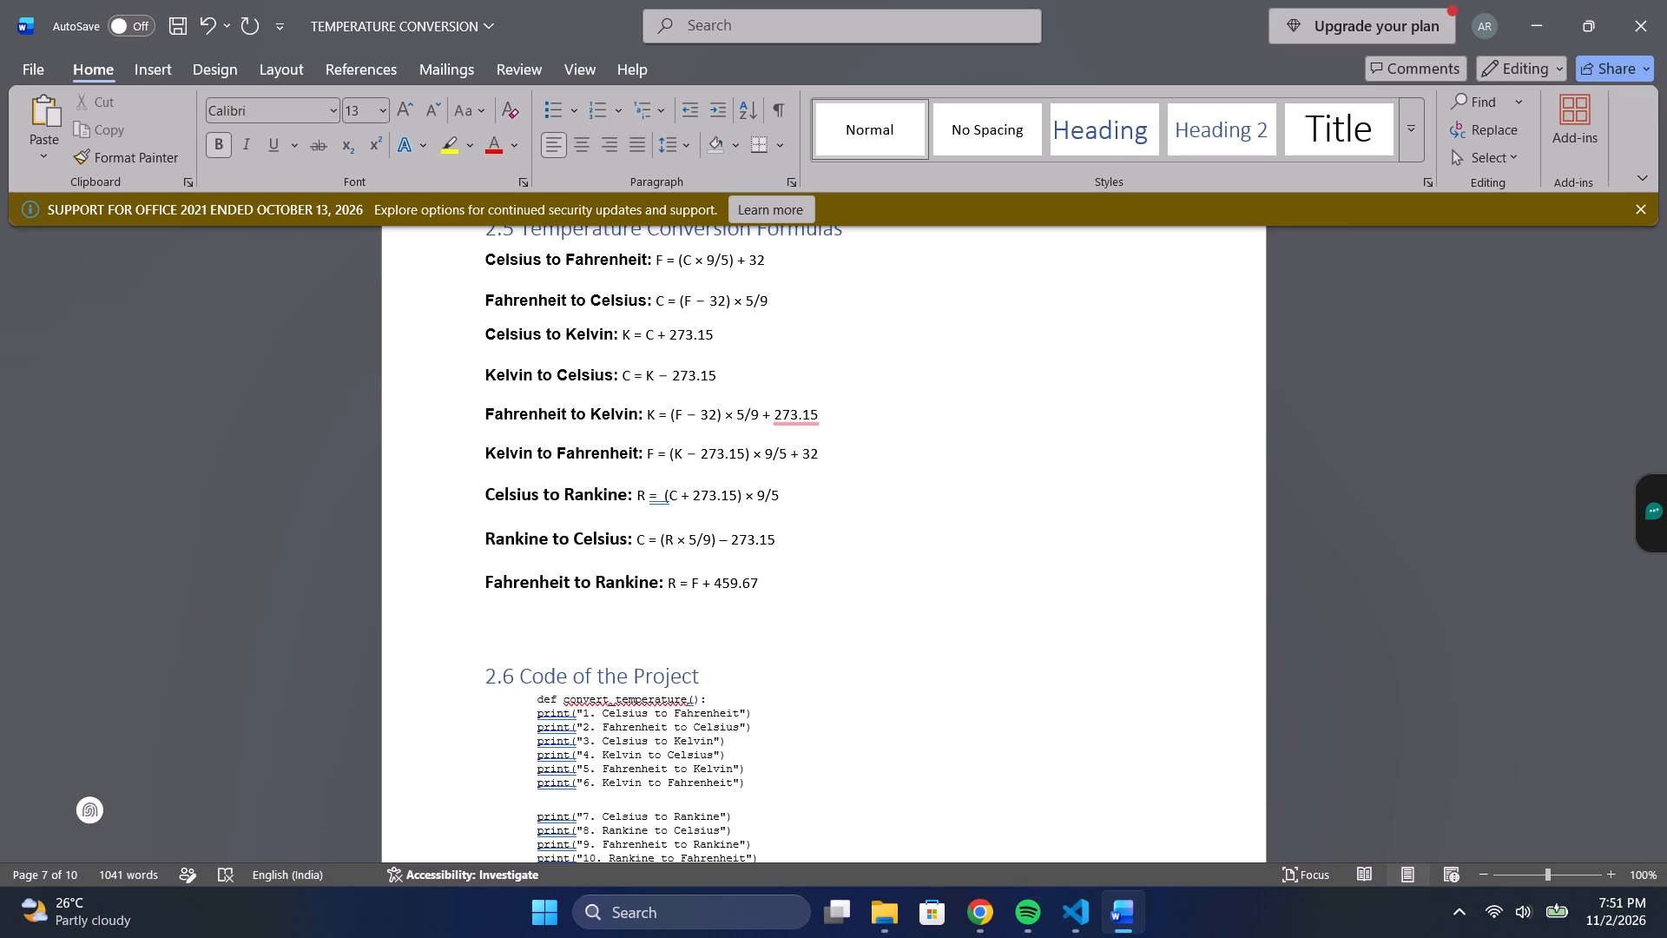
pyautogui.write('Rankine to')
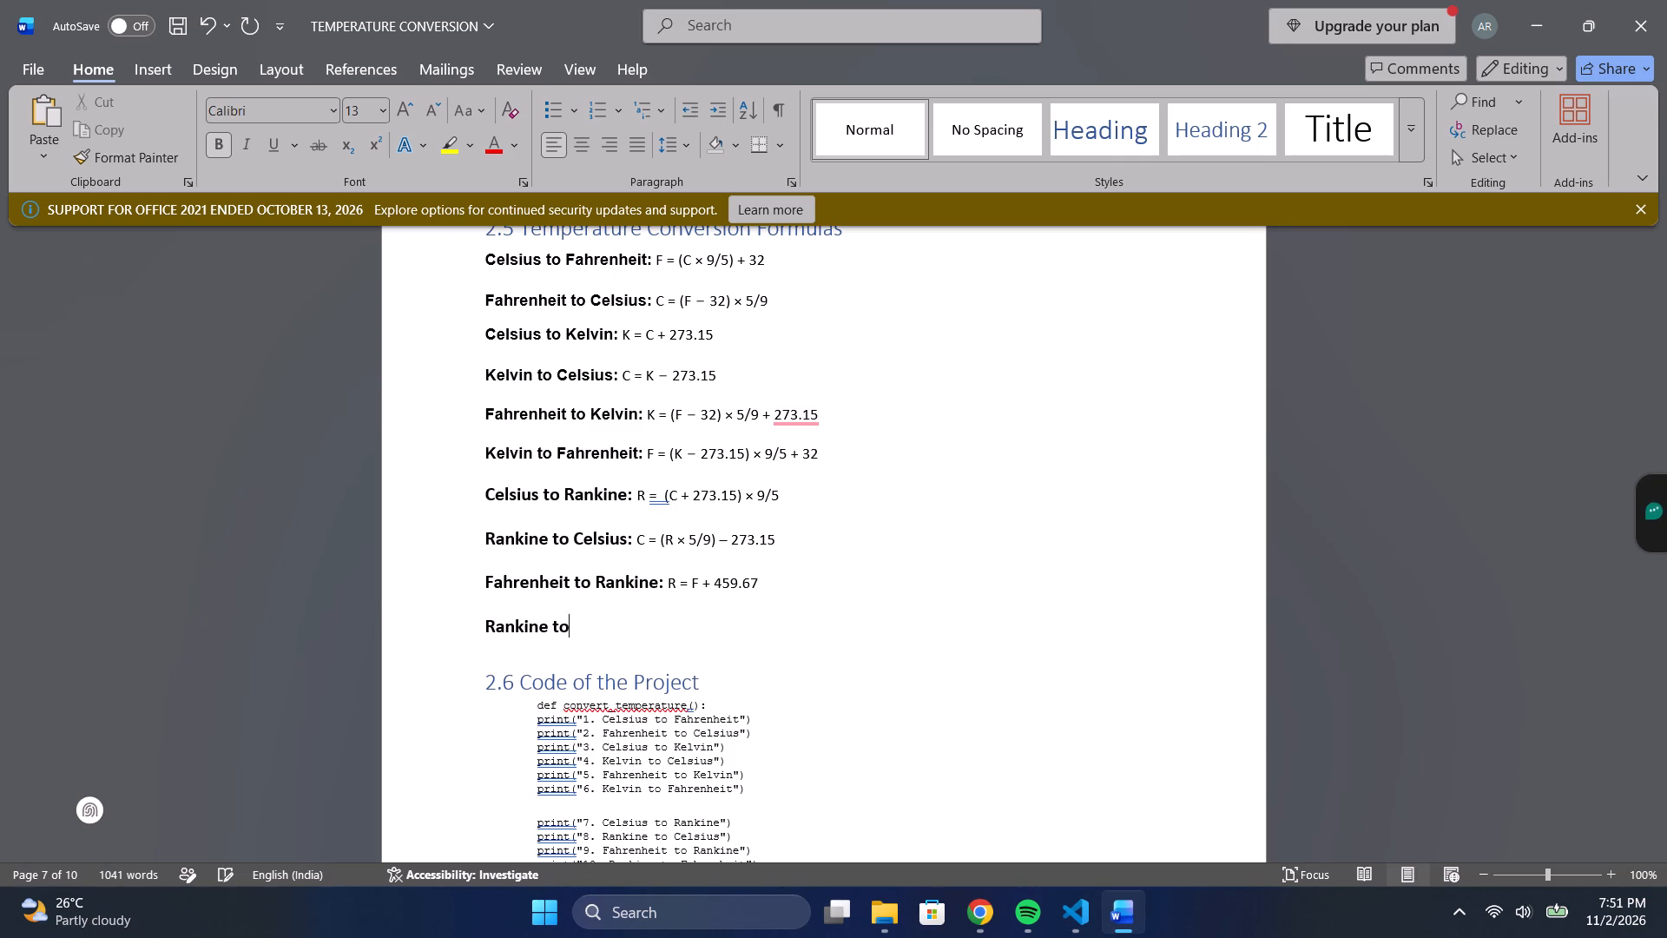
pyautogui.press('space')
pyautogui.hotkey('shift', 'f')
pyautogui.write('ah')
pyautogui.write('re')
pyautogui.press('n')
pyautogui.write('heit')
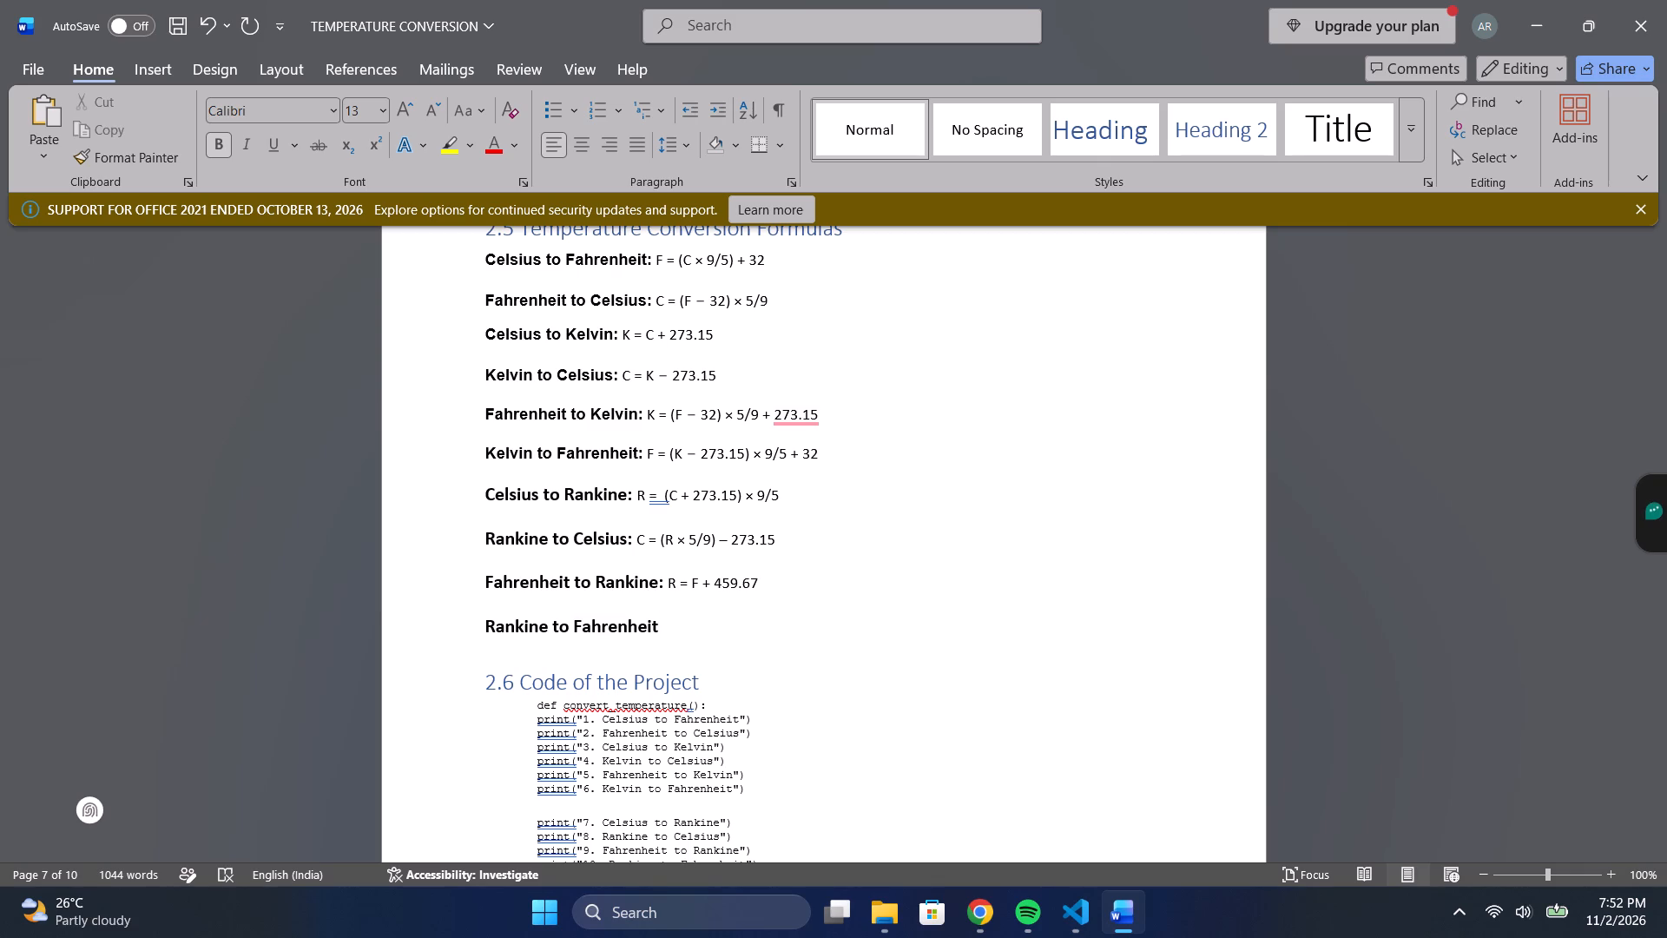
pyautogui.write(':')
pyautogui.press('space')
# Start the Rankine to Fahrenheit formula with "F" in non-bold 11-point text after the label.
pyautogui.hotkey('shift', 'f')
pyautogui.press('space')
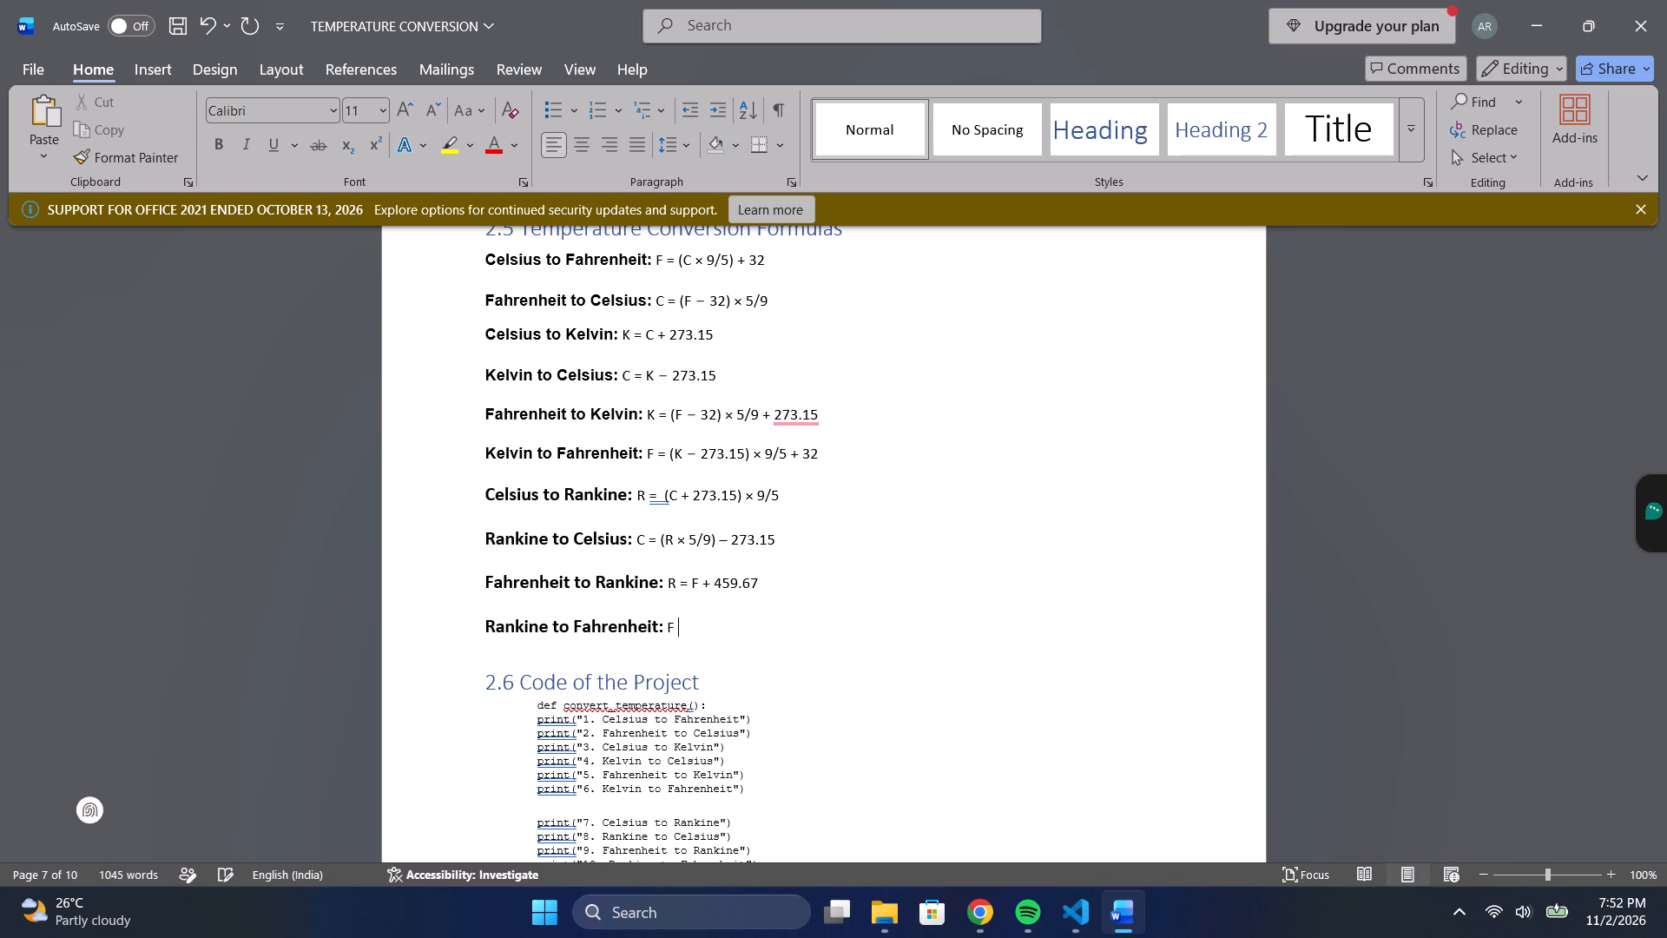
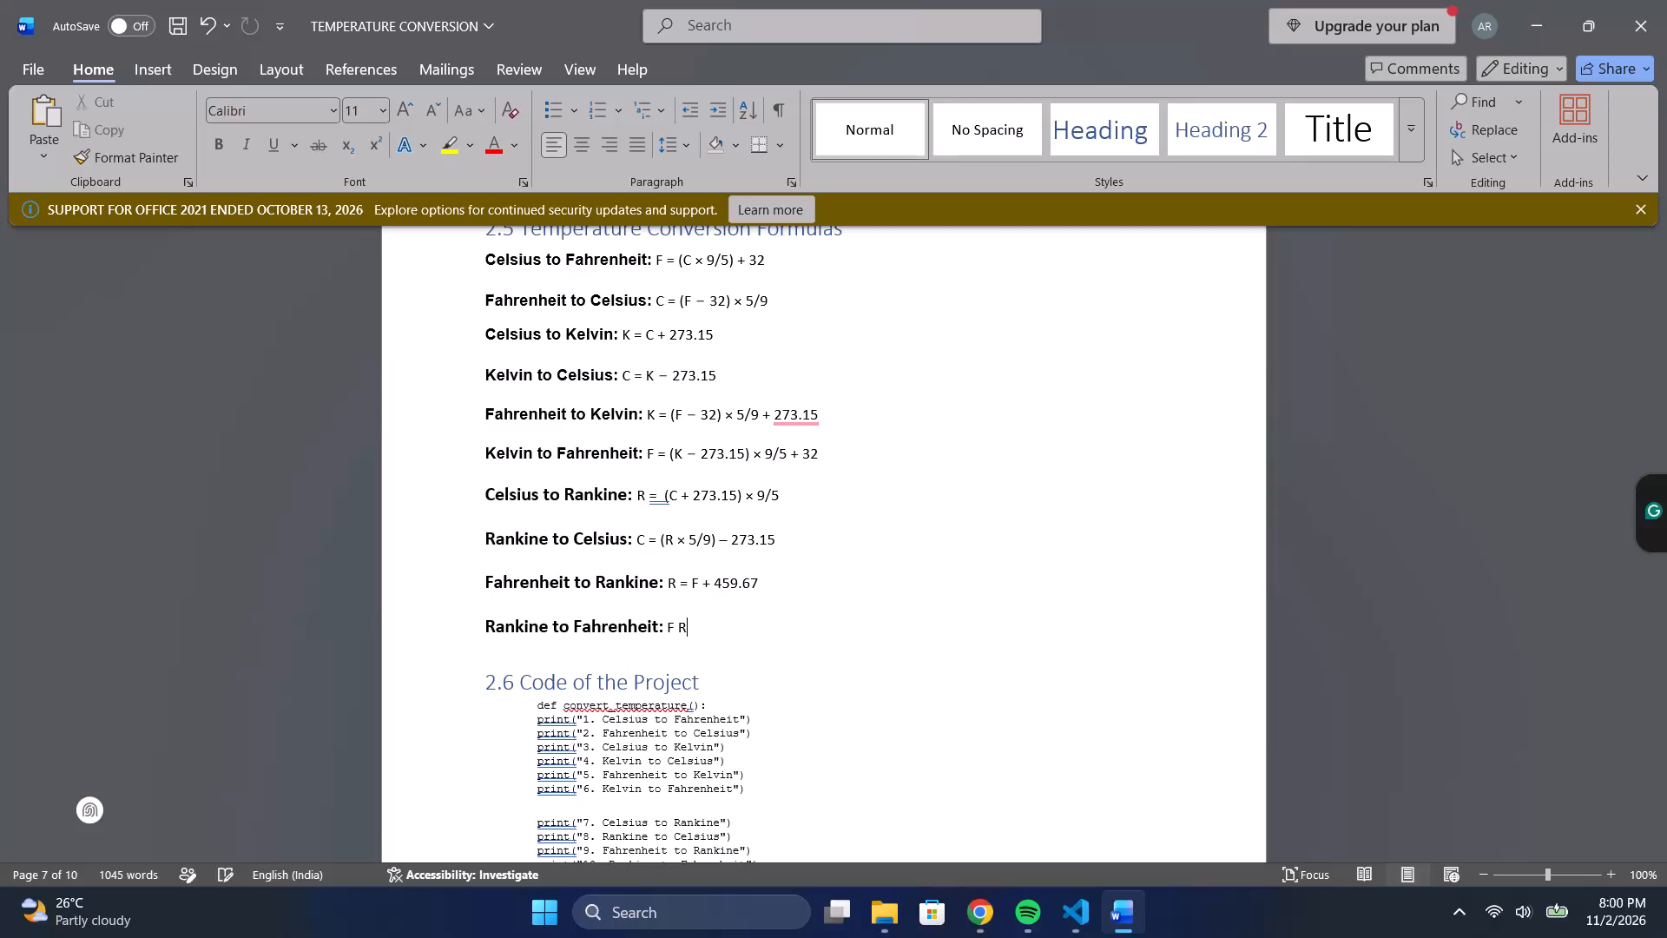
# Complete the Rankine to Fahrenheit formula so it reads "F = R – 459.67".
pyautogui.press('BackSpace')
pyautogui.write('=')
pyautogui.press('space')
pyautogui.write('R')
pyautogui.press('space')
pyautogui.press('-')
pyautogui.press('space')
pyautogui.write('45')
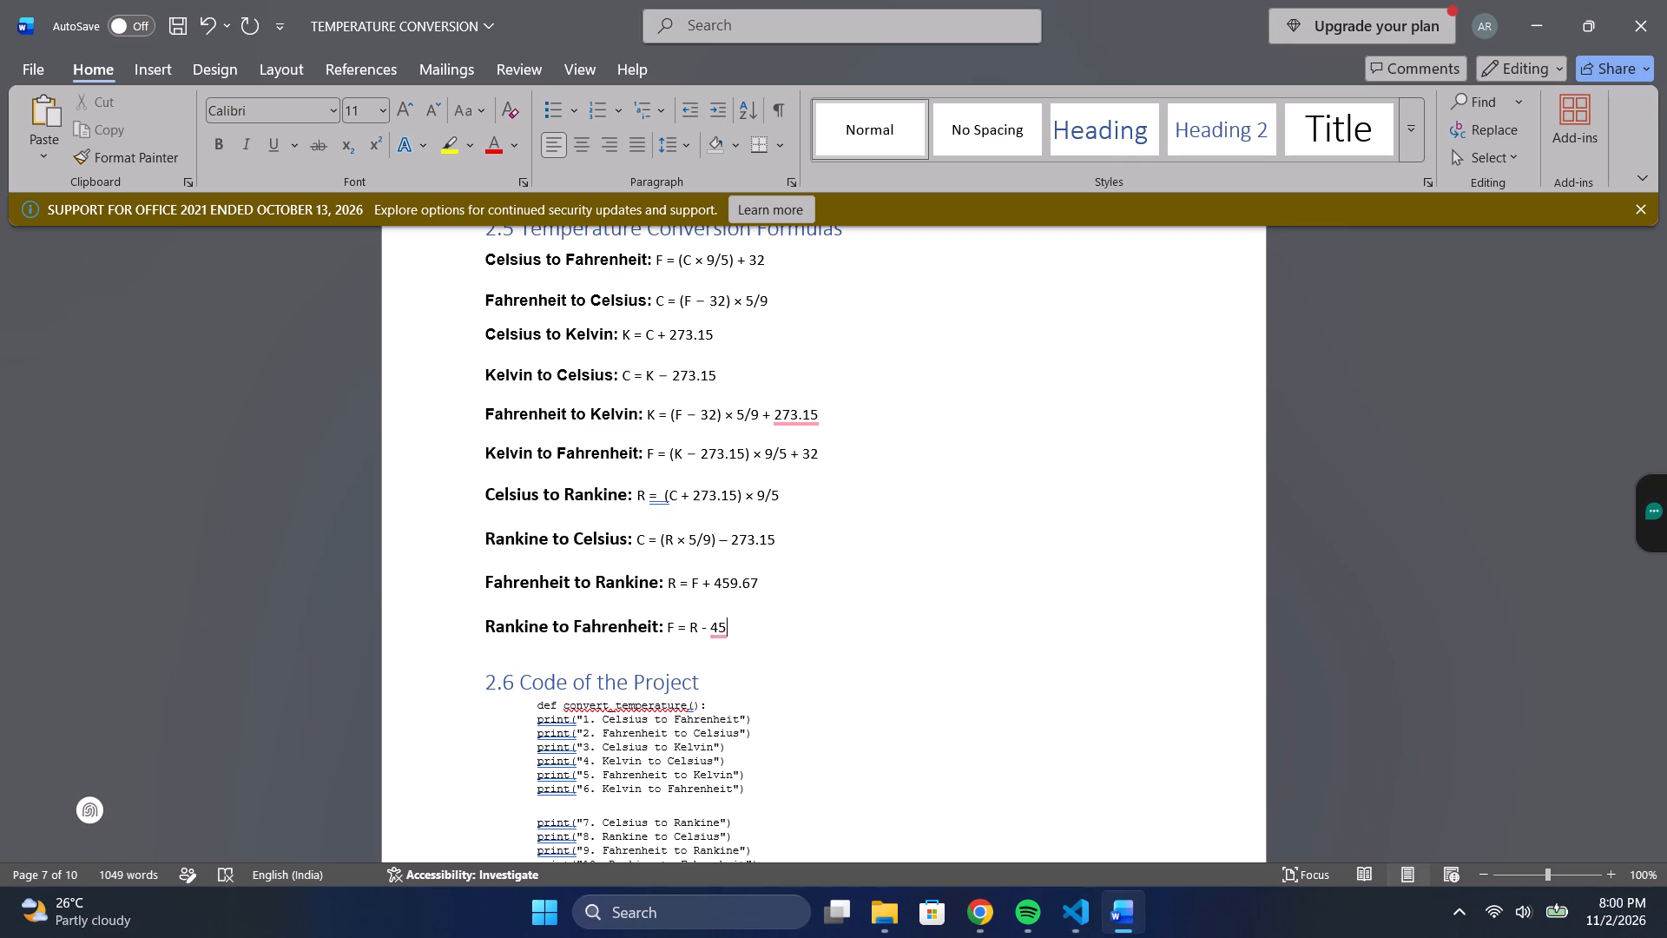
pyautogui.write('9.67')
# Add a new line below the Rankine to Fahrenheit formula with the bold 13-point label "Kelvin to Rankine:".
pyautogui.press('Return')
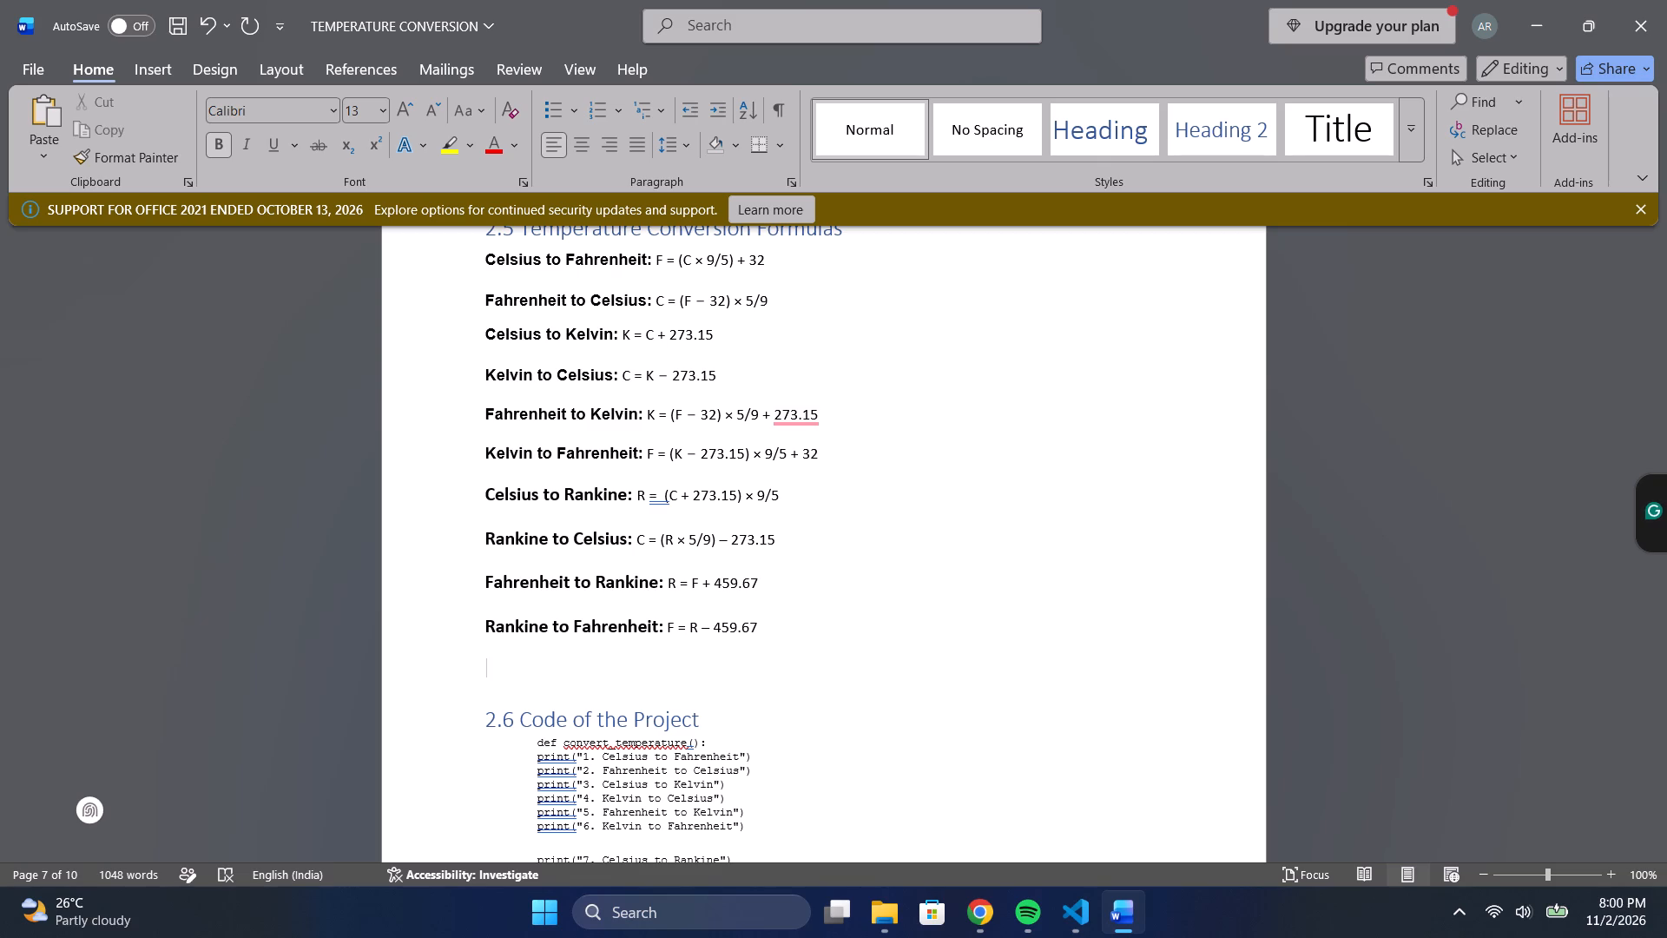
pyautogui.write('kelvin to')
pyautogui.press('space')
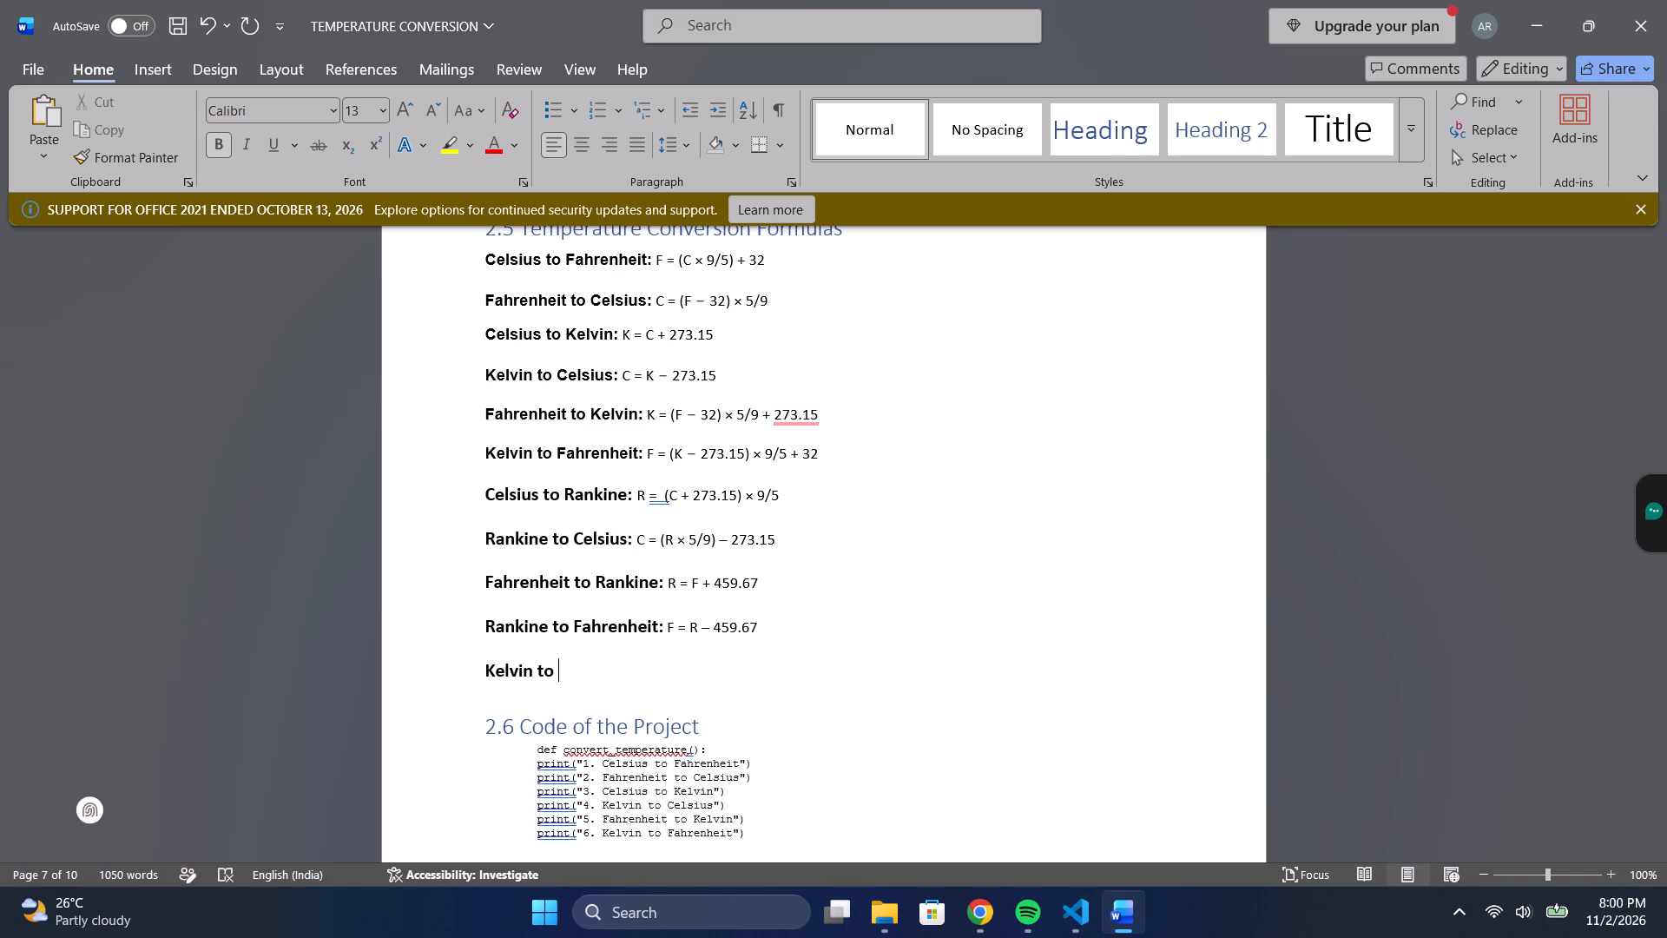
pyautogui.write('rankinr')
pyautogui.press('BackSpace')
pyautogui.write('e')
pyautogui.press('space')
pyautogui.press('BackSpace')
pyautogui.press('BackSpace')
pyautogui.press('BackSpace')
pyautogui.press('BackSpace')
pyautogui.press('BackSpace')
pyautogui.press('BackSpace')
pyautogui.press('BackSpace')
pyautogui.press('BackSpace')
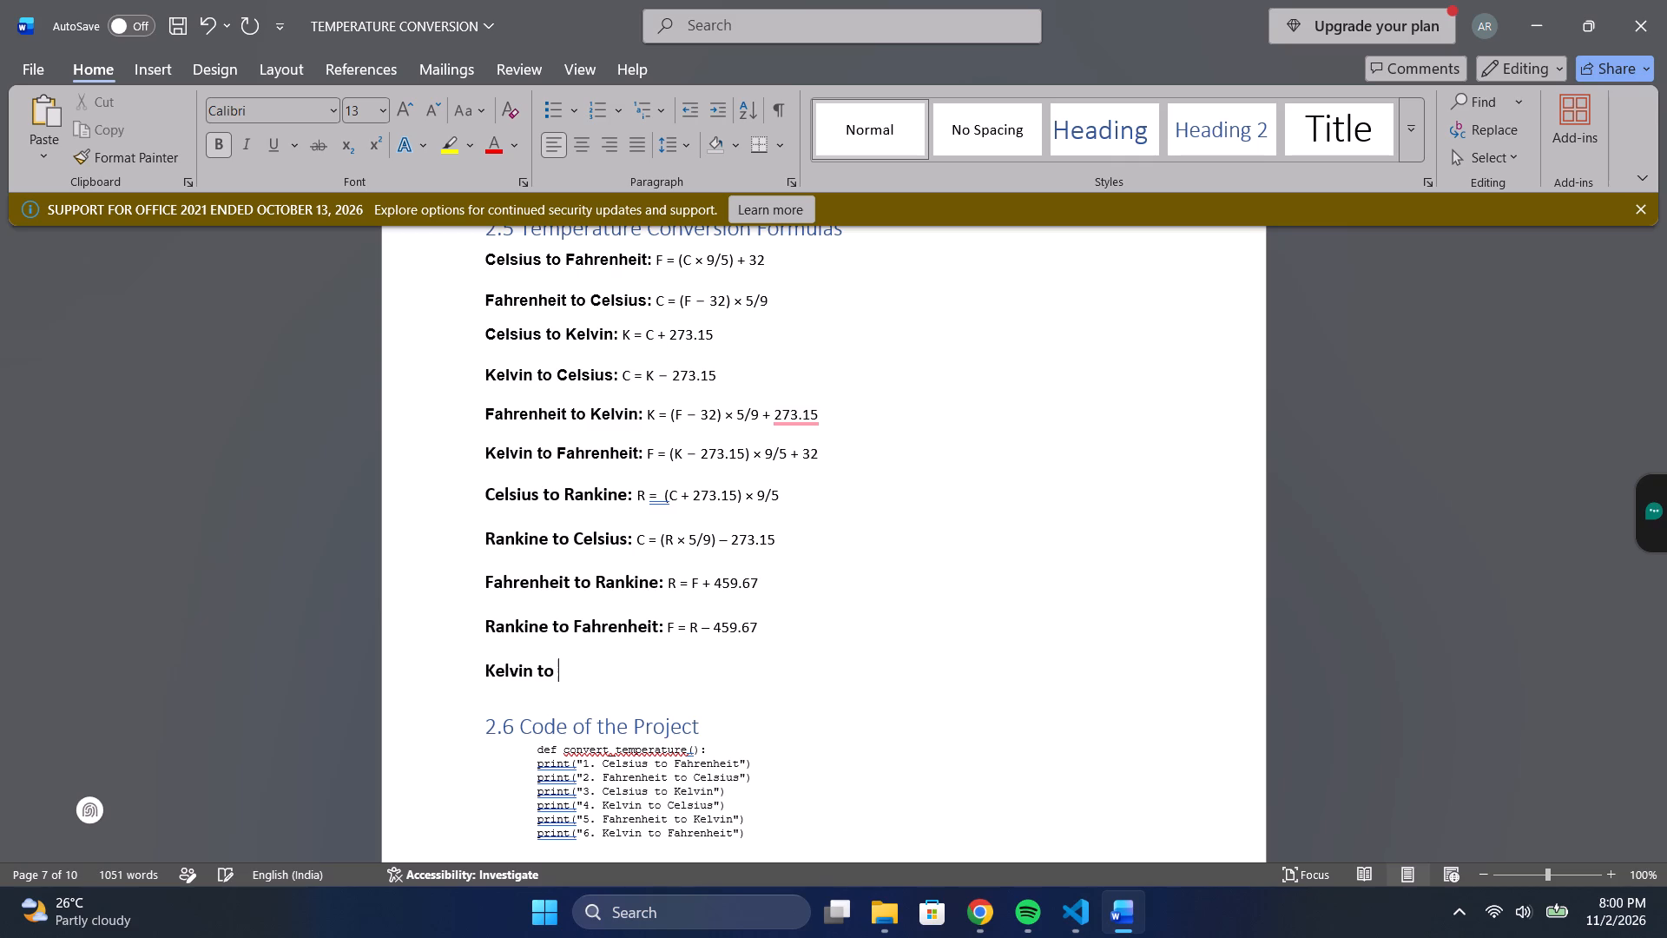
pyautogui.write('Rankine')
pyautogui.press('space')
pyautogui.press('BackSpace')
pyautogui.write(':')
pyautogui.press('space')
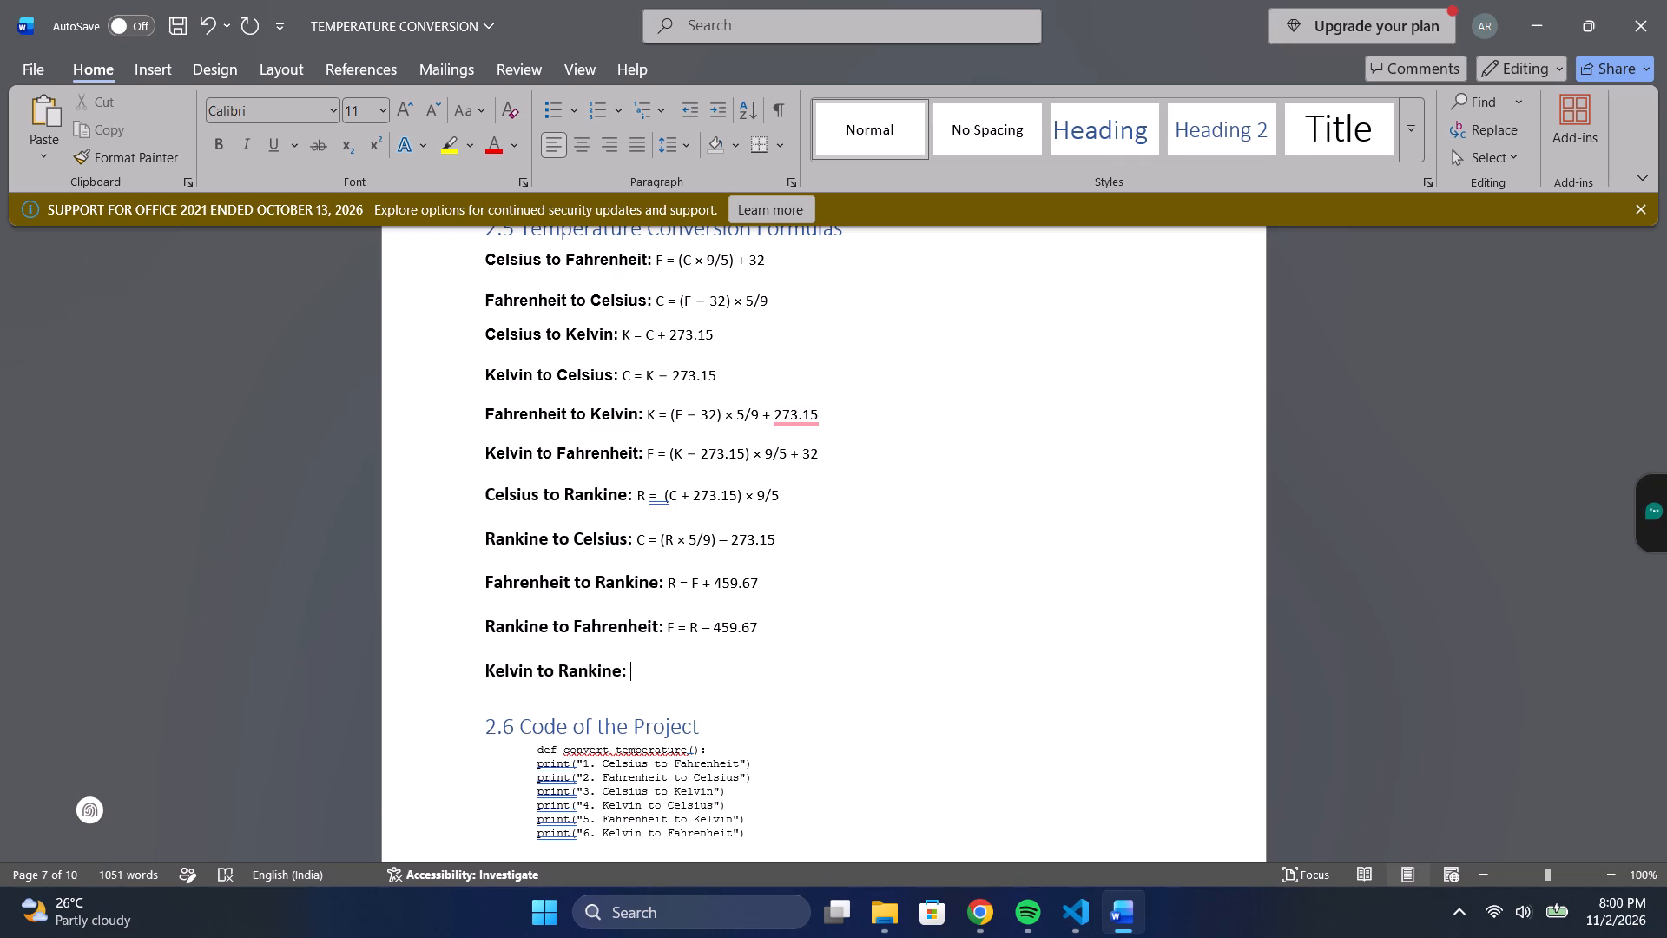
# Enter the formula "R = K × 9/5" after the "Kelvin to Rankine:" label in non-bold 11-point text, using the × symbol.
pyautogui.press('=')
pyautogui.press('space')
pyautogui.write('r')
pyautogui.press('space')
pyautogui.press('BackSpace')
pyautogui.press('BackSpace')
pyautogui.press('BackSpace')
pyautogui.press('BackSpace')
pyautogui.write('R =')
pyautogui.press('space')
pyautogui.write('K')
pyautogui.press('space')
pyautogui.press('super+period')
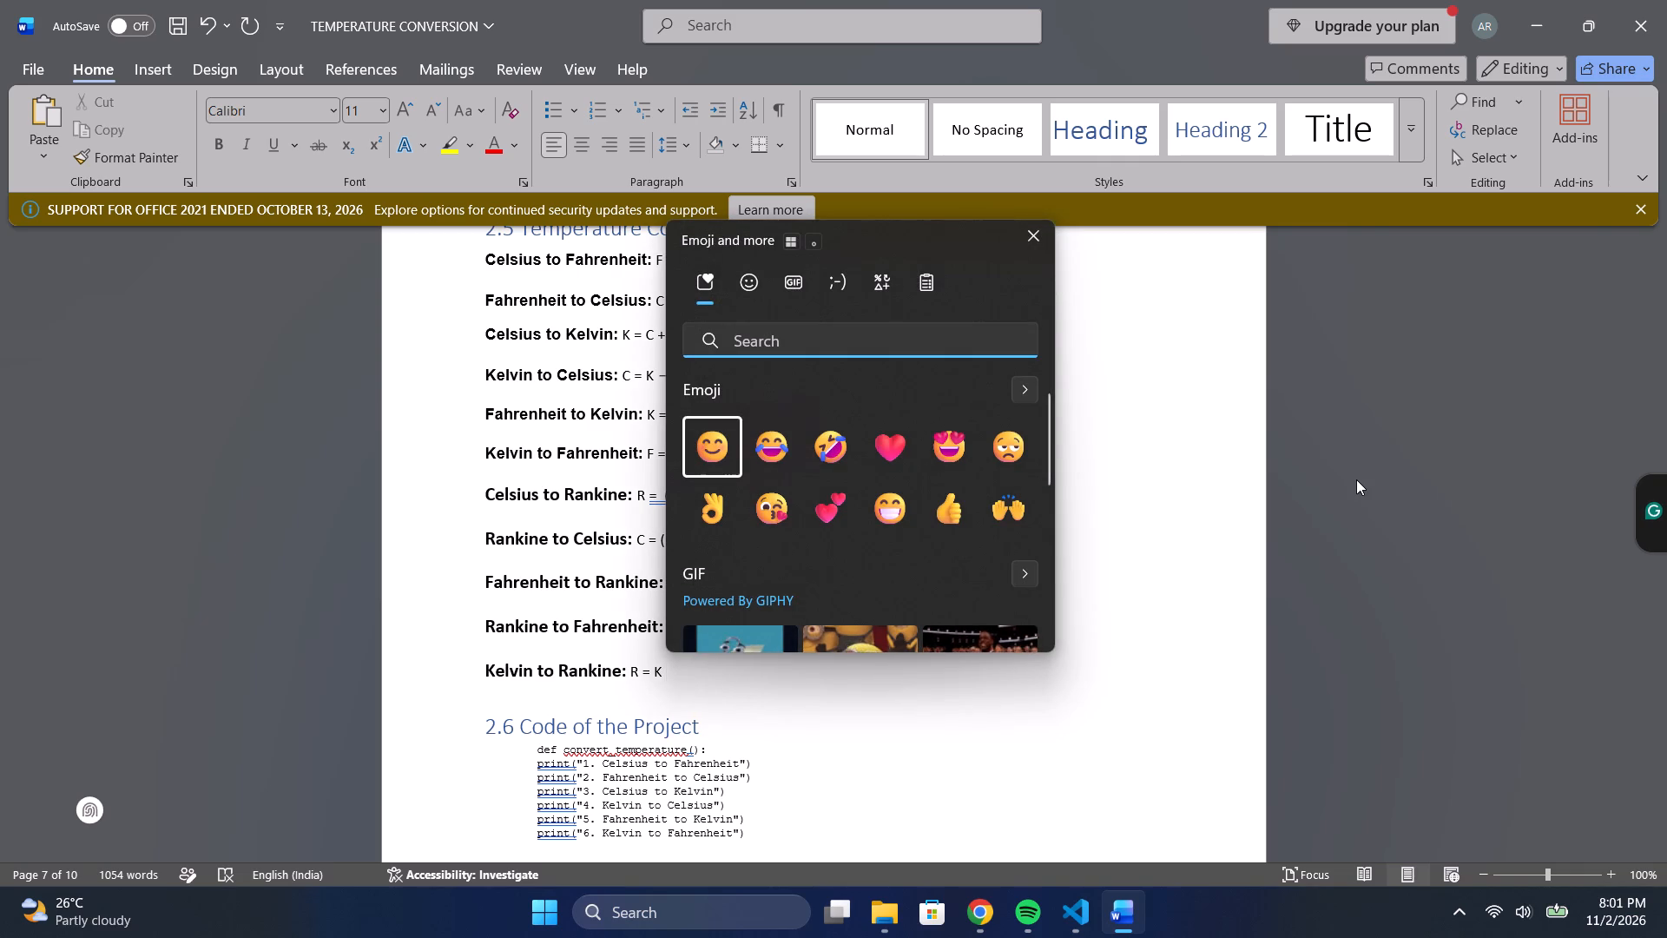
pyautogui.click(866, 281)
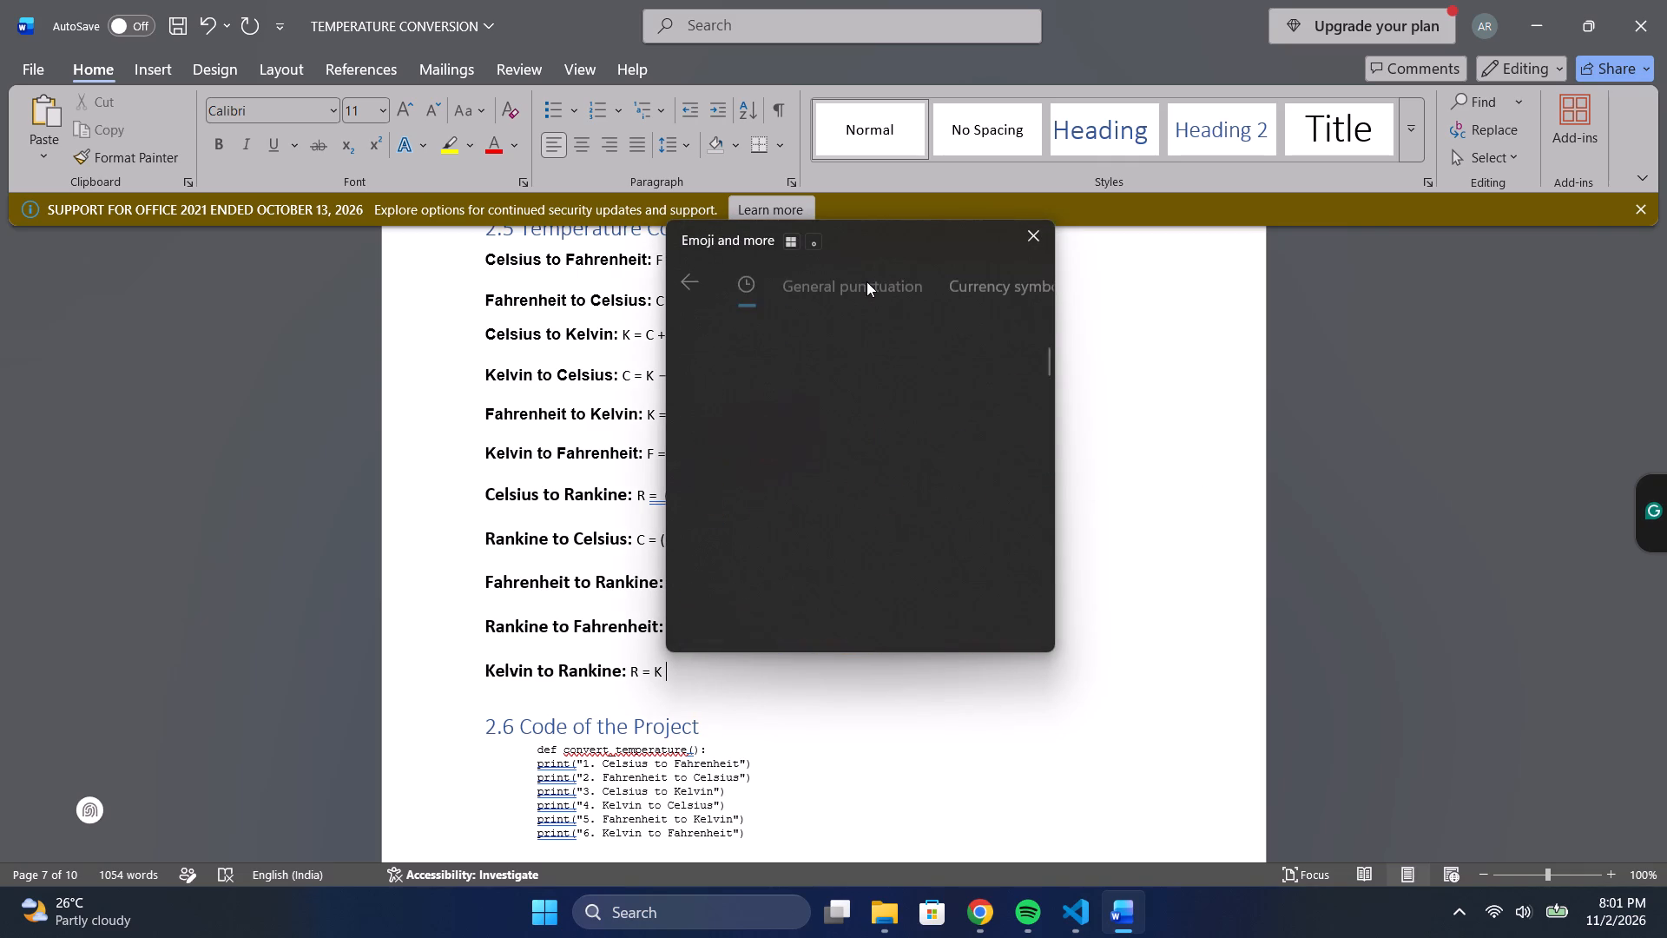
pyautogui.scroll(-2, 837, 459)
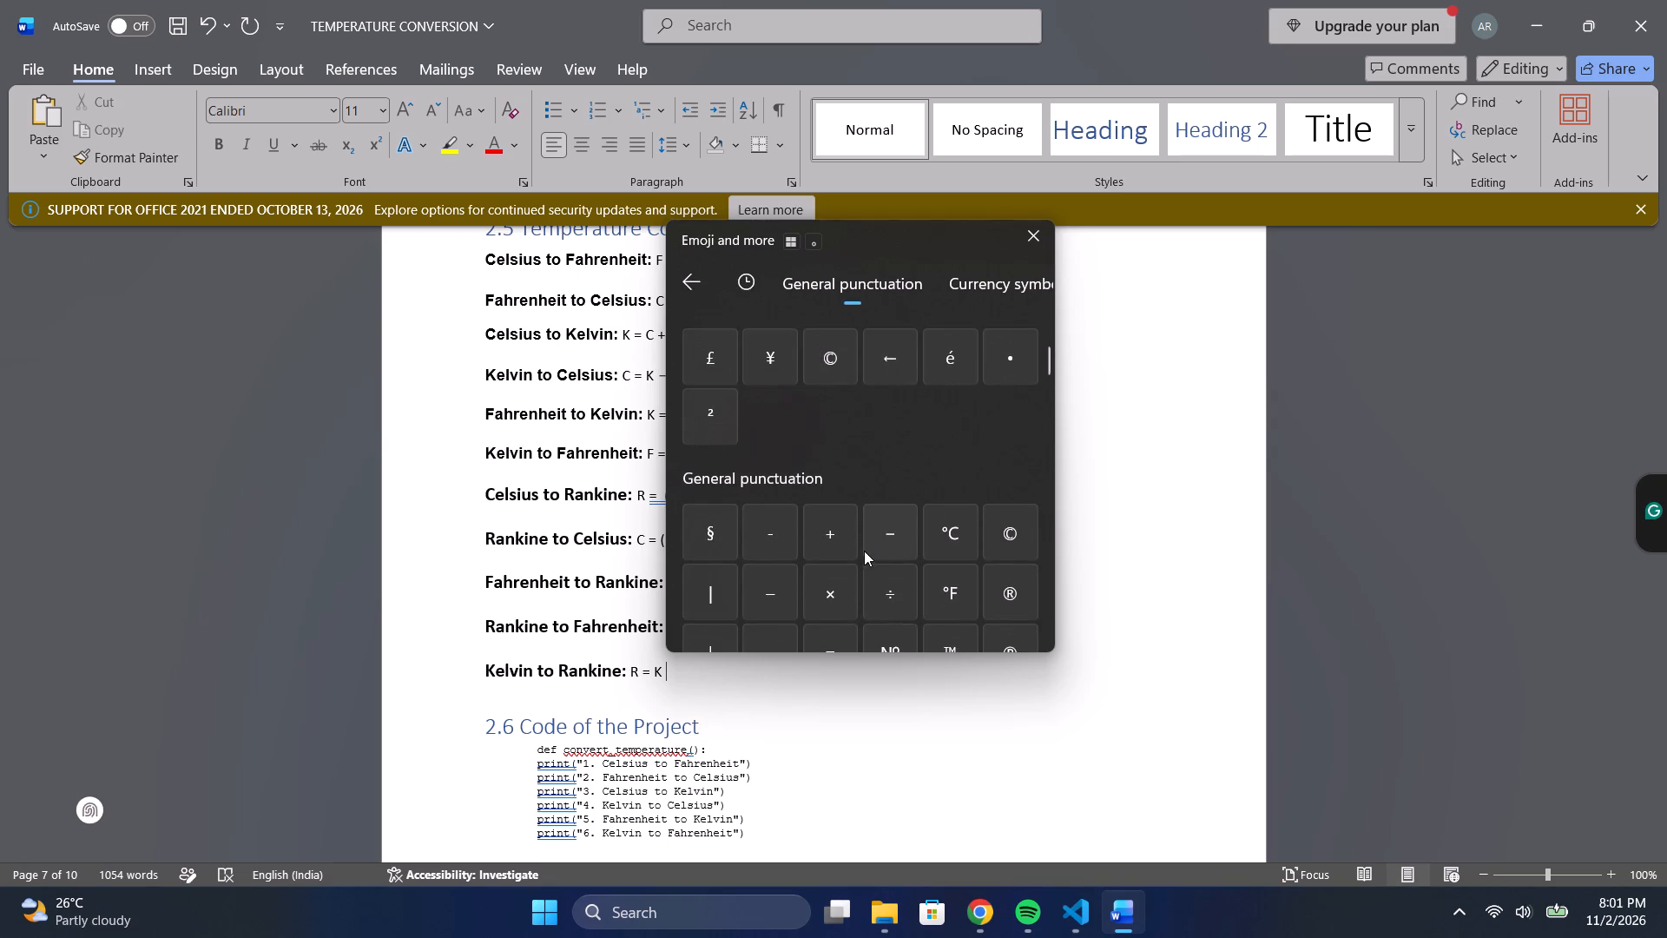
pyautogui.doubleClick(827, 593)
pyautogui.click(1039, 227)
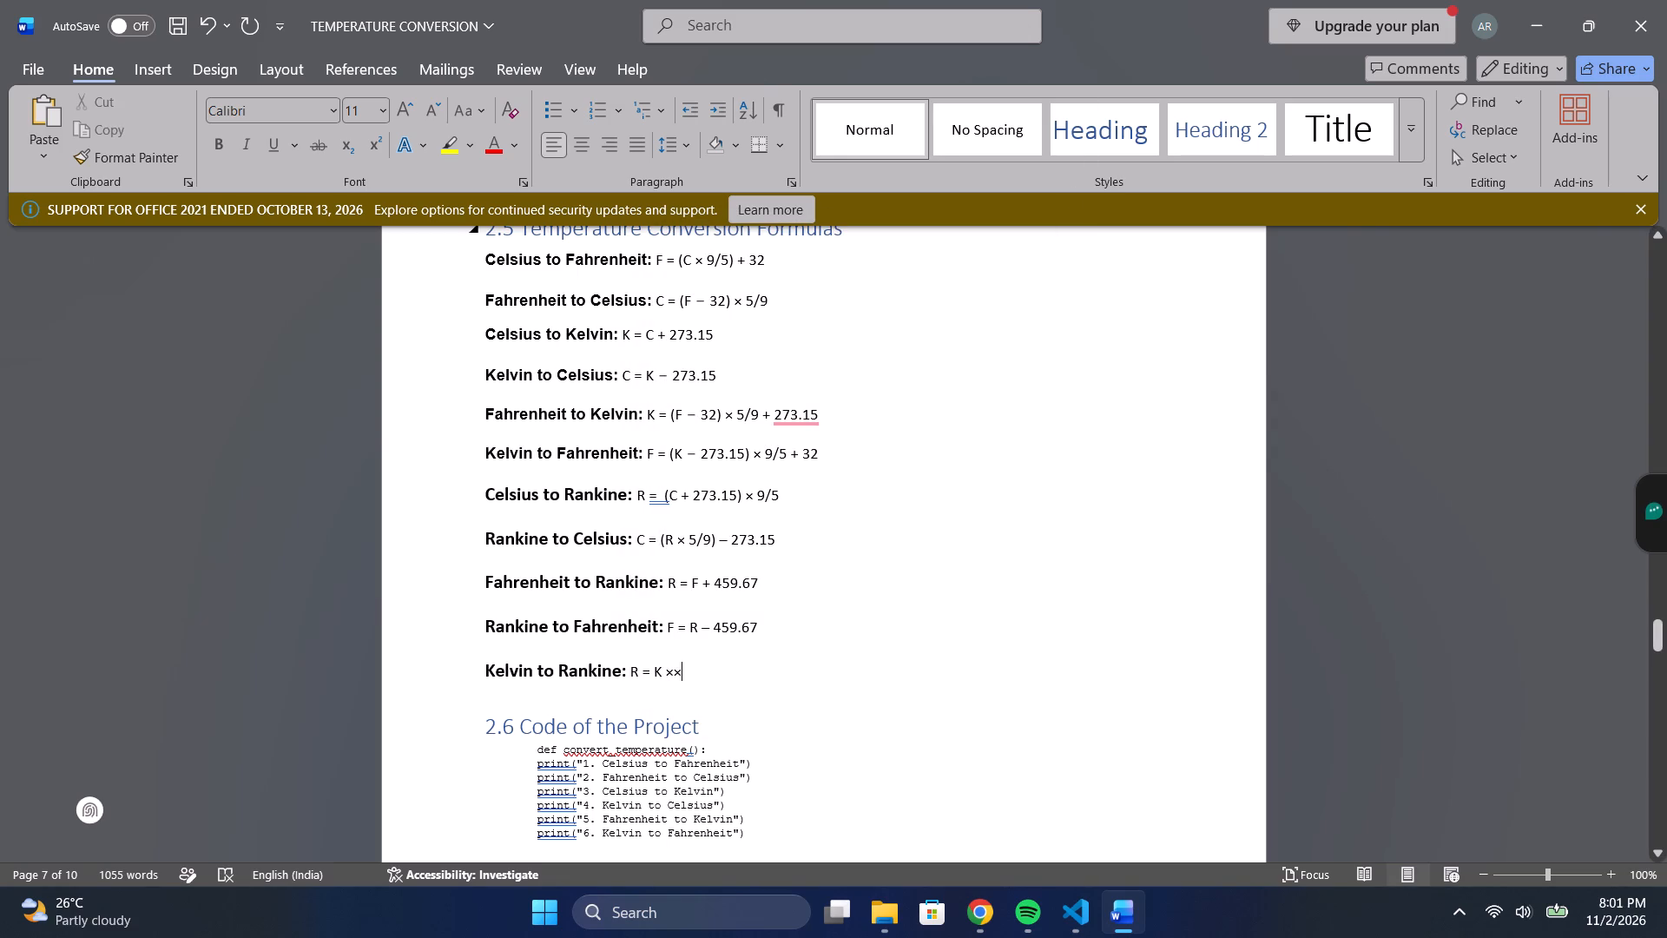
pyautogui.press('BackSpace')
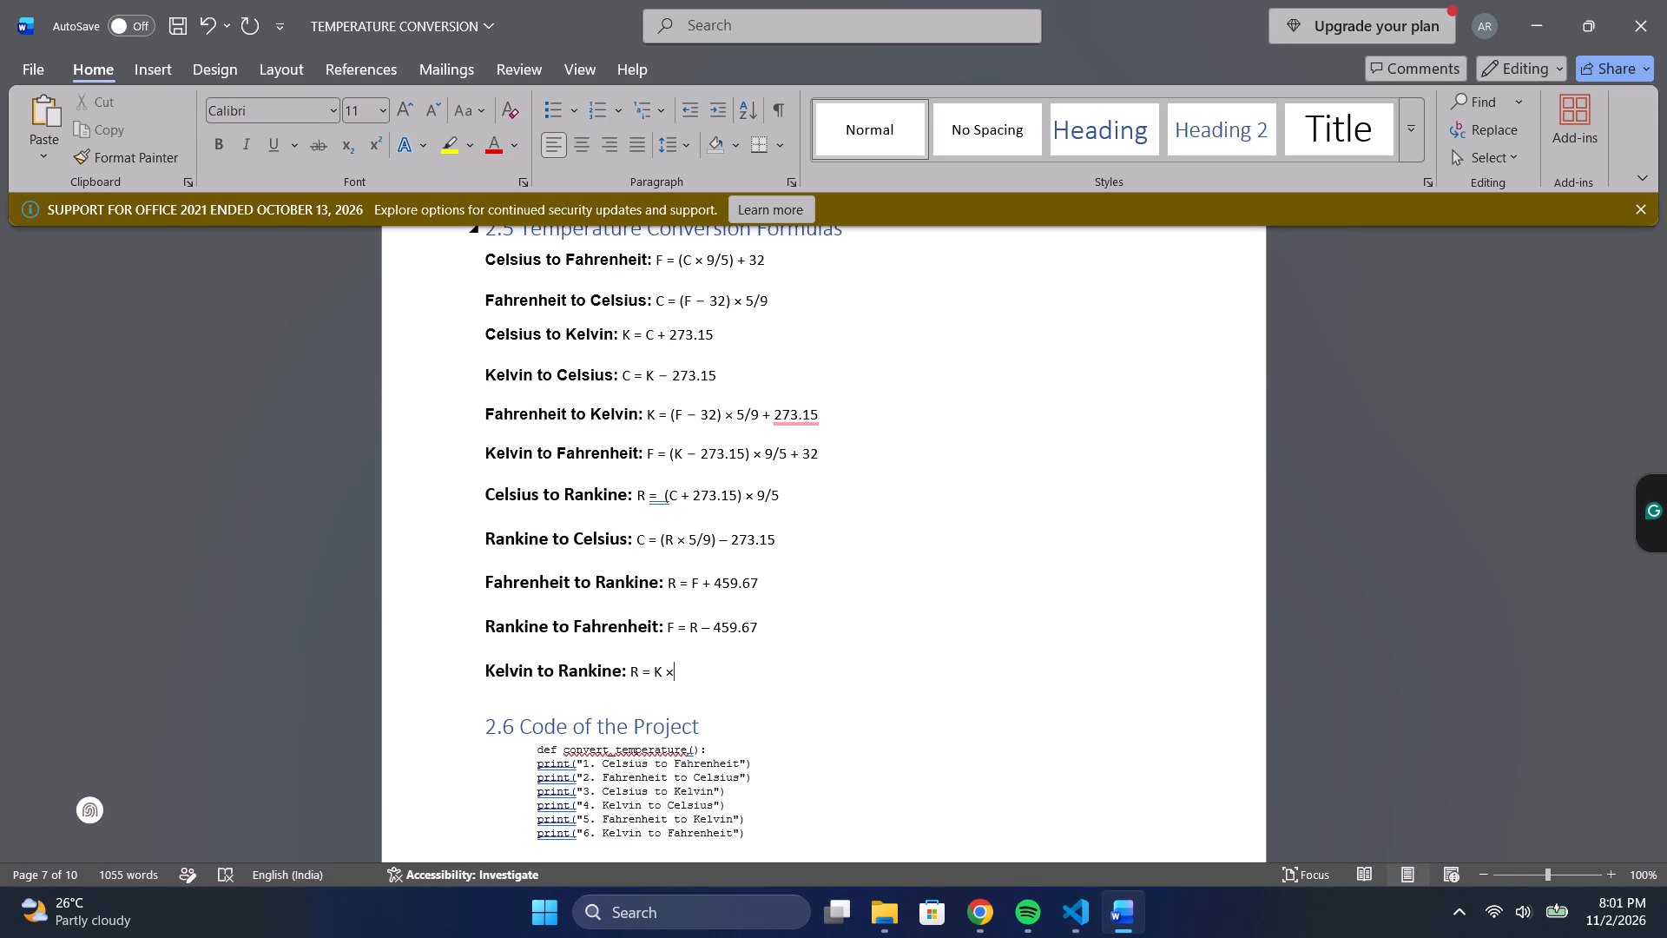
pyautogui.press('space')
pyautogui.write('9')
pyautogui.write('/5')
# Add a new line below the Kelvin to Rankine formula with the bold 13-point label "Rankine to Kelvin:".
pyautogui.press('Return')
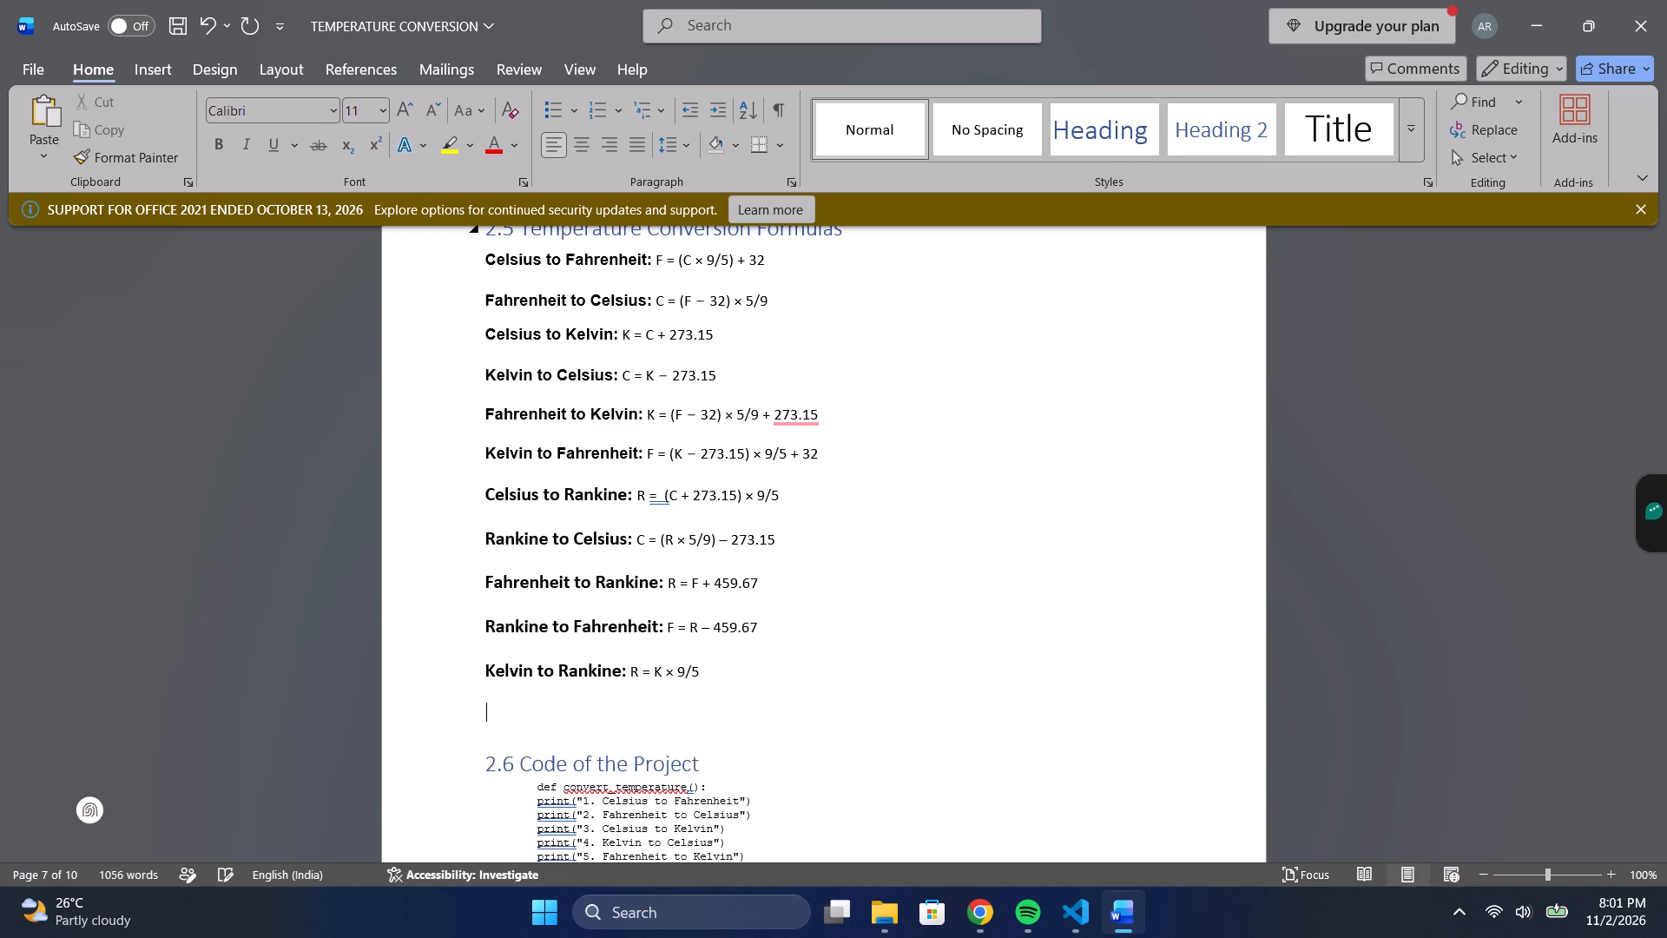
pyautogui.write('Rankine to')
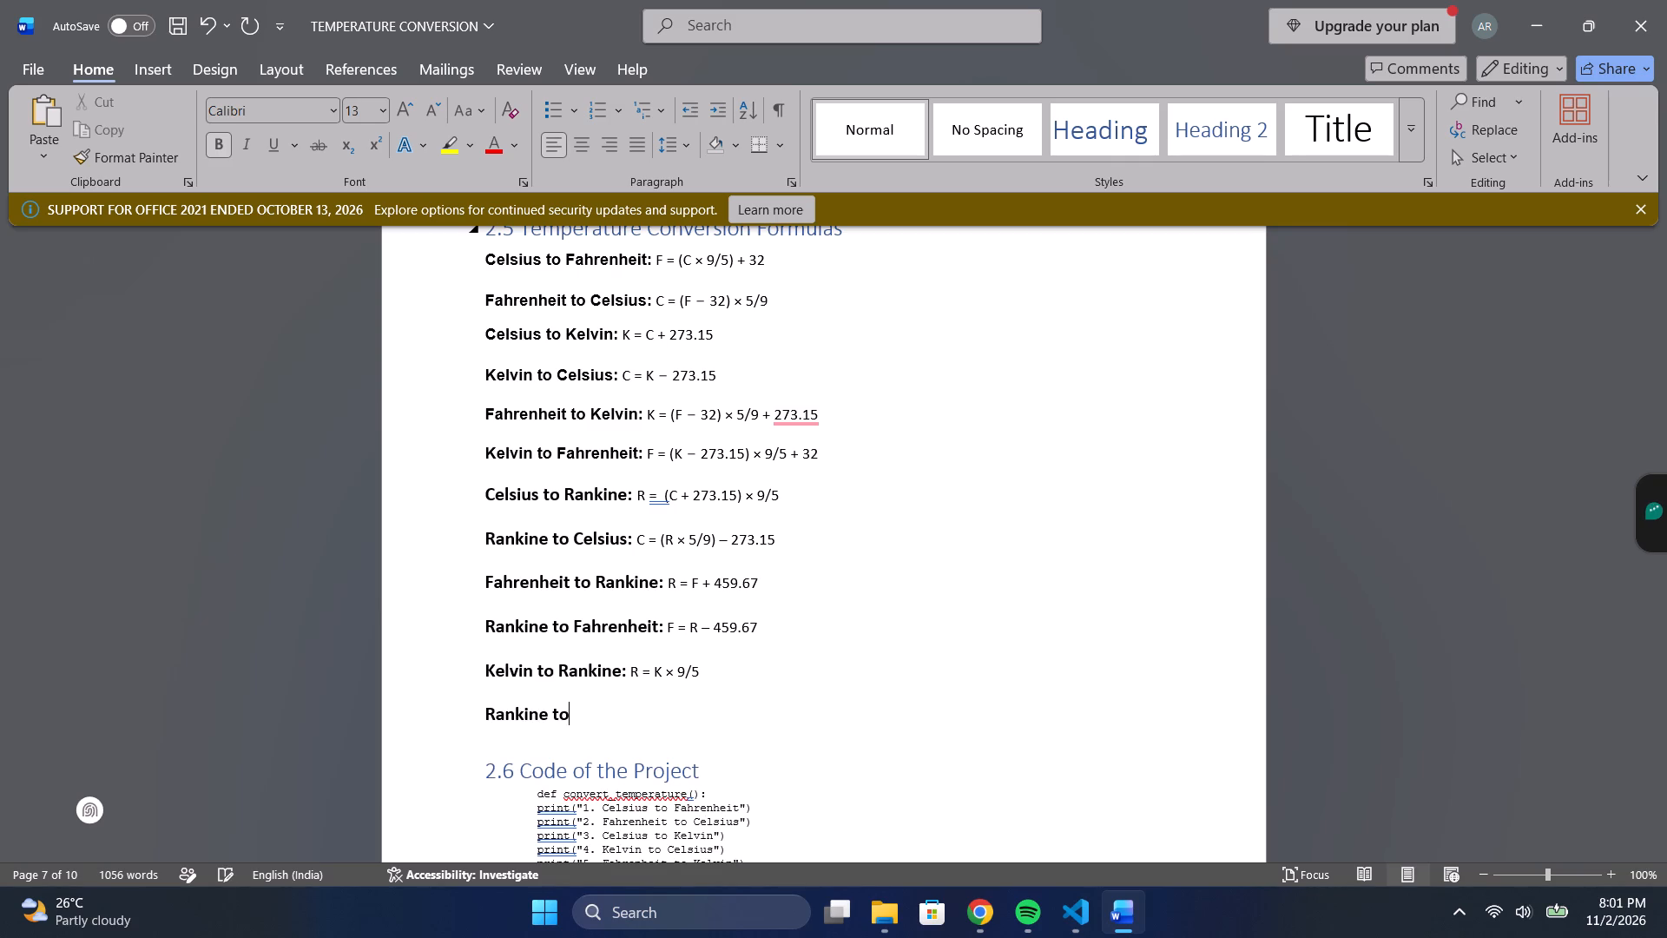
pyautogui.press('space')
pyautogui.press('k')
pyautogui.press('BackSpace')
pyautogui.write('Kelvin')
pyautogui.write(':')
pyautogui.press('space')
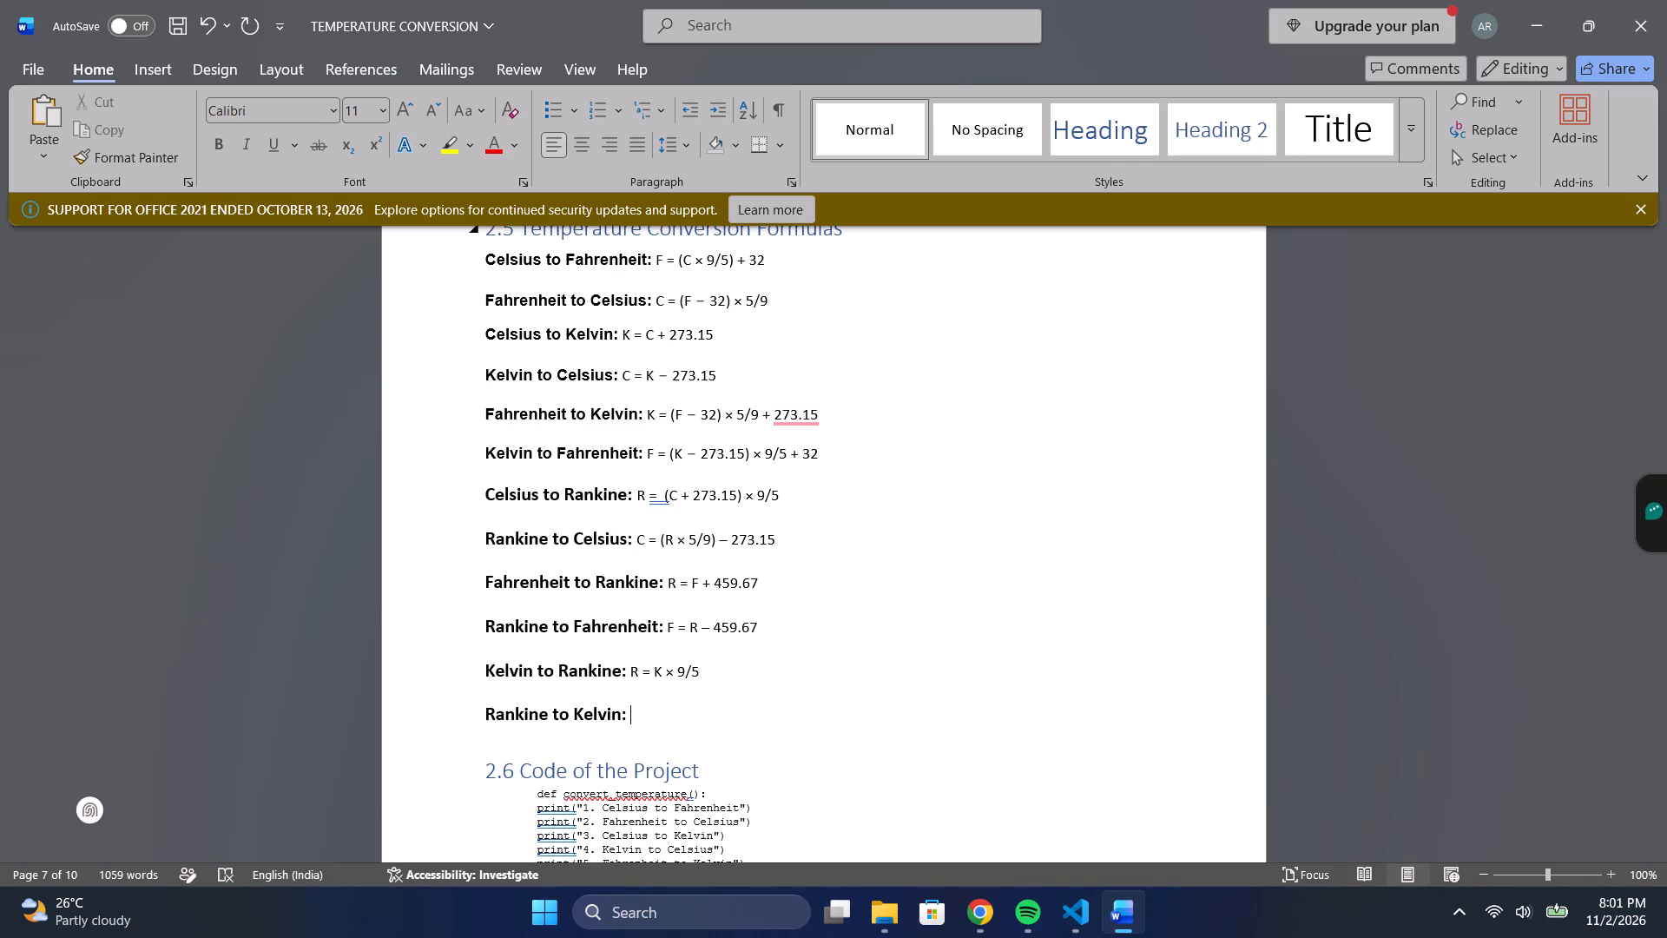
# Enter the formula "K = R × 5/9" after the "Rankine to Kelvin:" label, using the × symbol.
pyautogui.write('K')
pyautogui.press('space')
pyautogui.press('=')
pyautogui.press('space')
pyautogui.write('R')
pyautogui.press('space')
pyautogui.press('super+period')
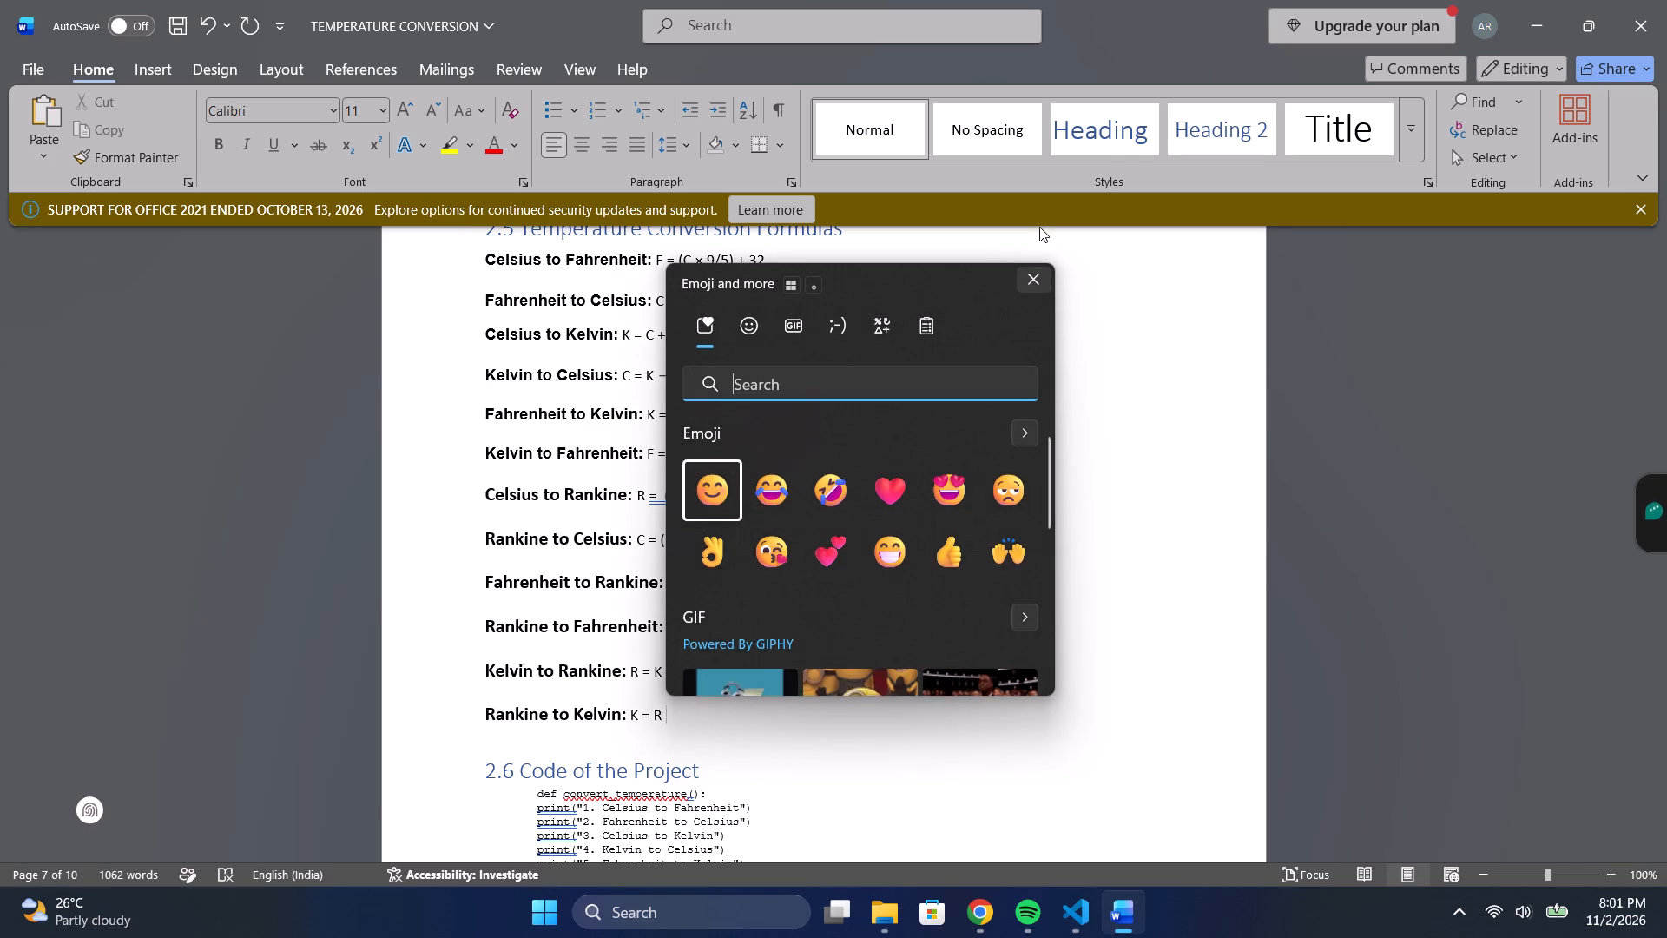
pyautogui.click(894, 320)
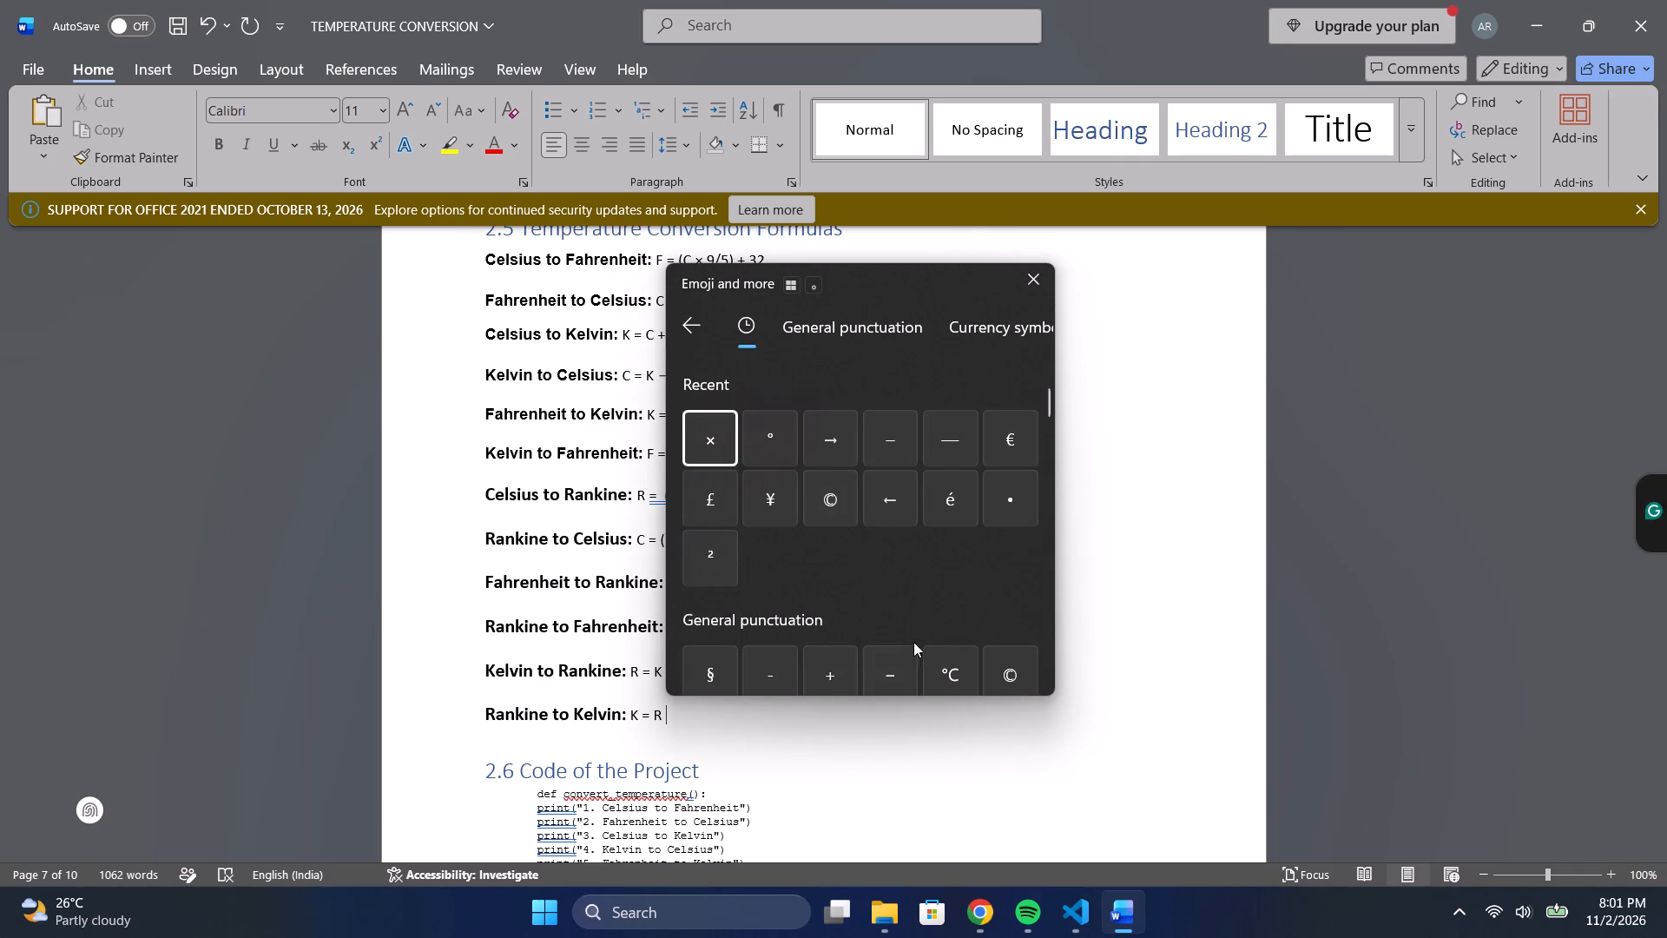
pyautogui.scroll(-1, 910, 631)
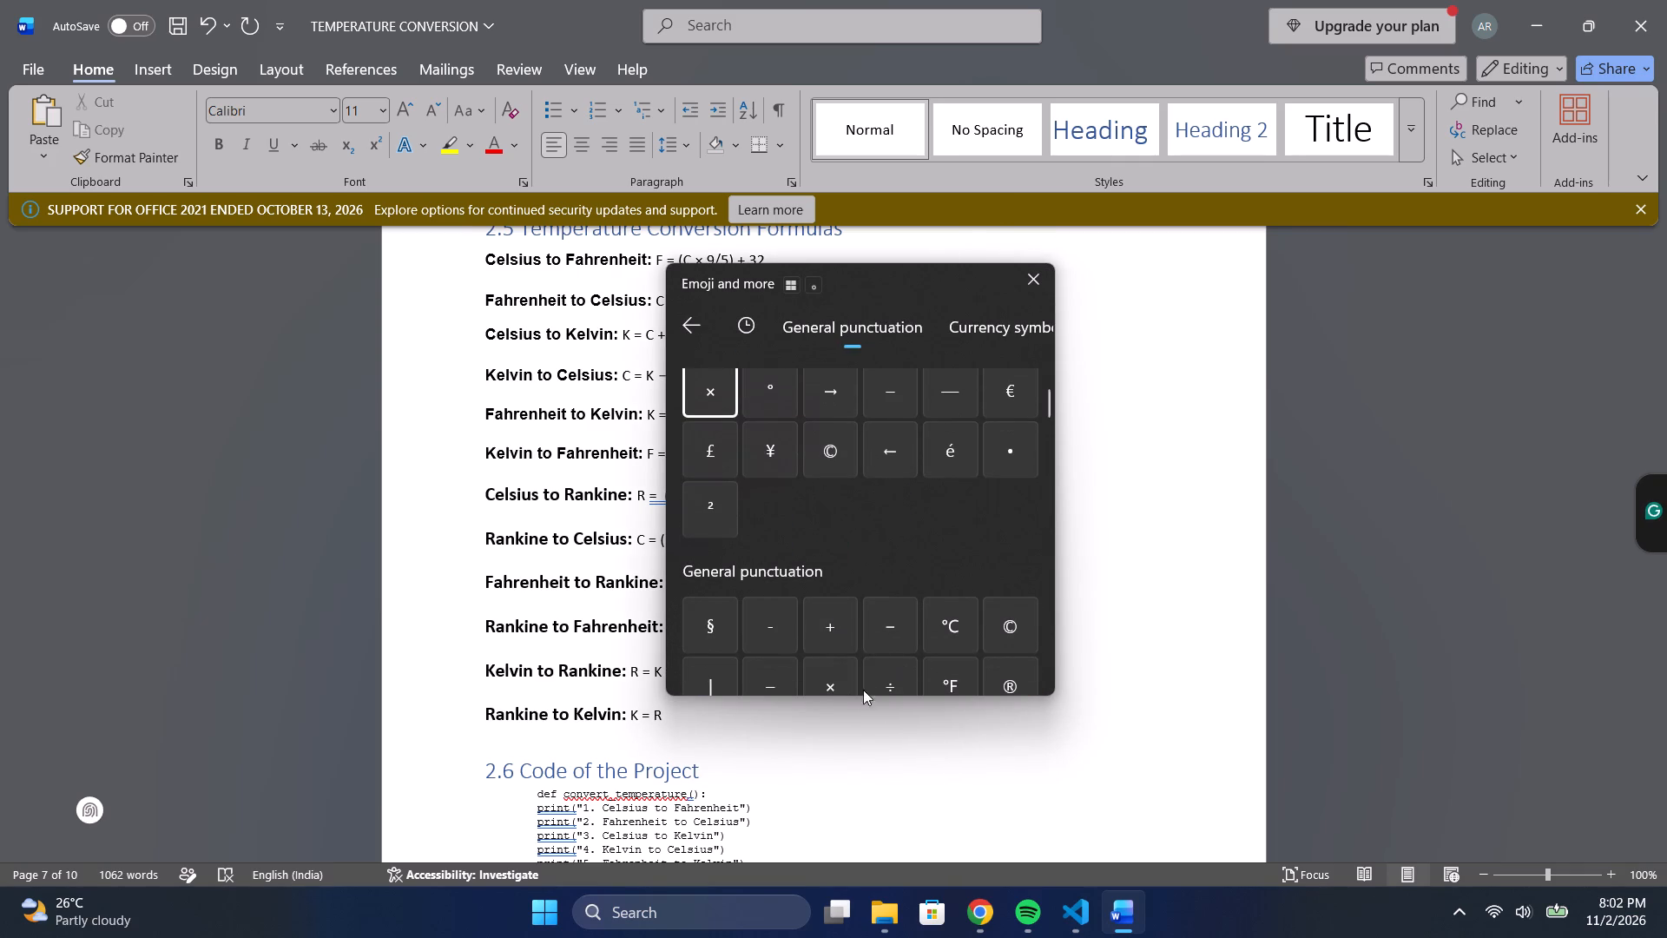
pyautogui.click(837, 691)
pyautogui.click(1308, 511)
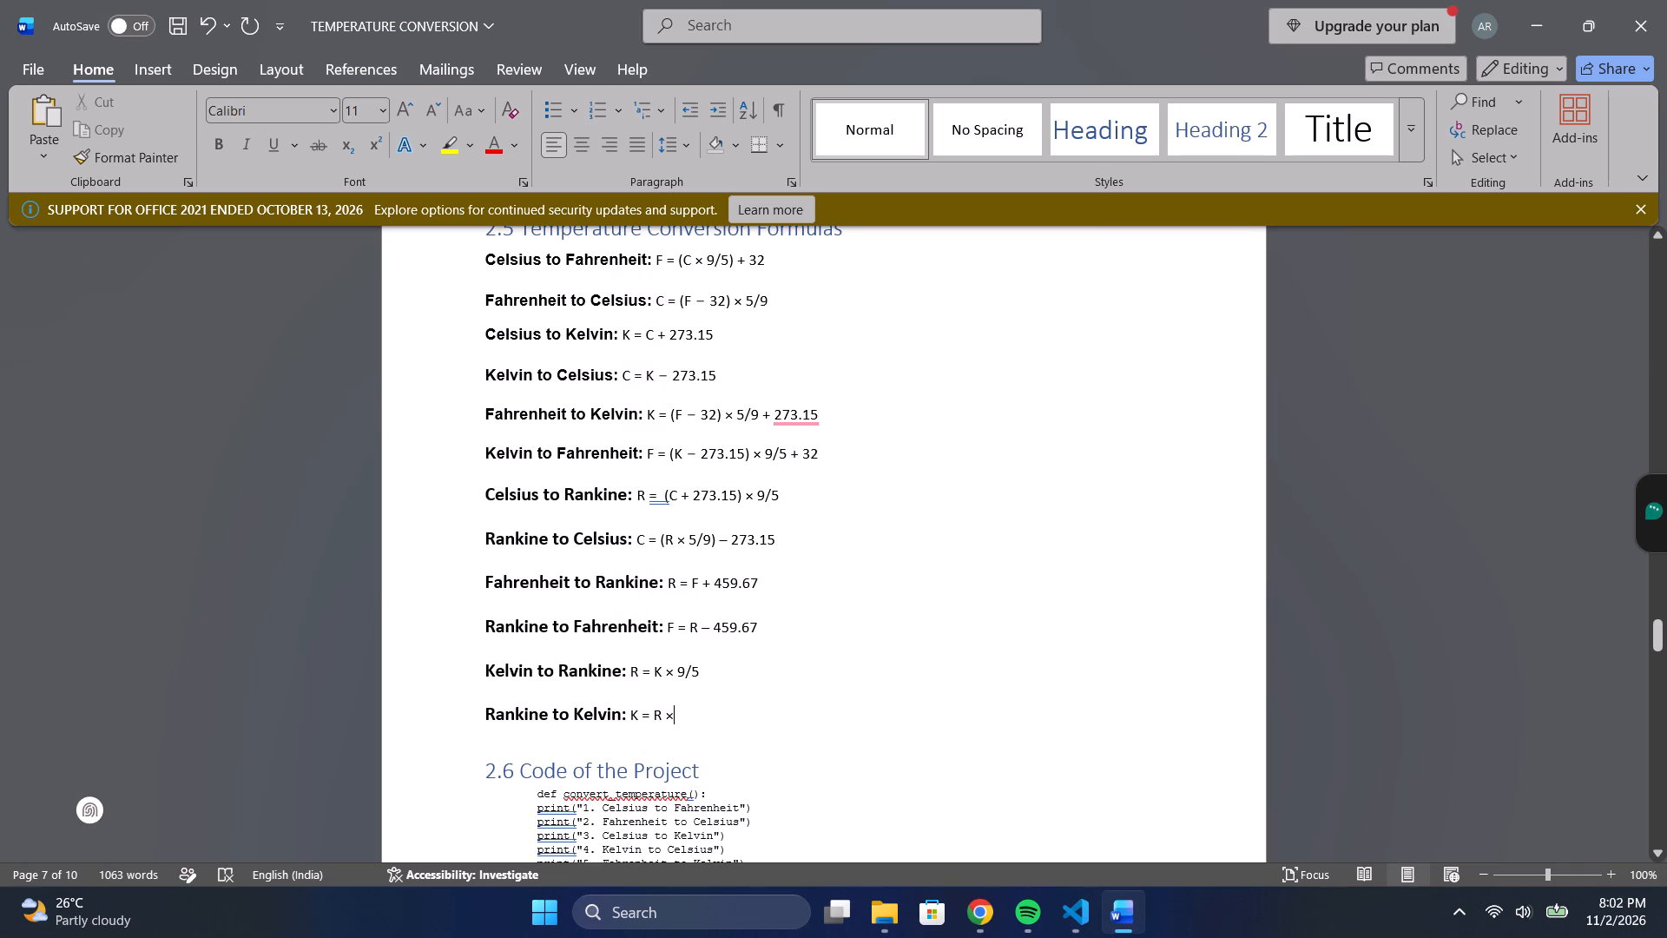
pyautogui.press('space')
pyautogui.write('5/9')
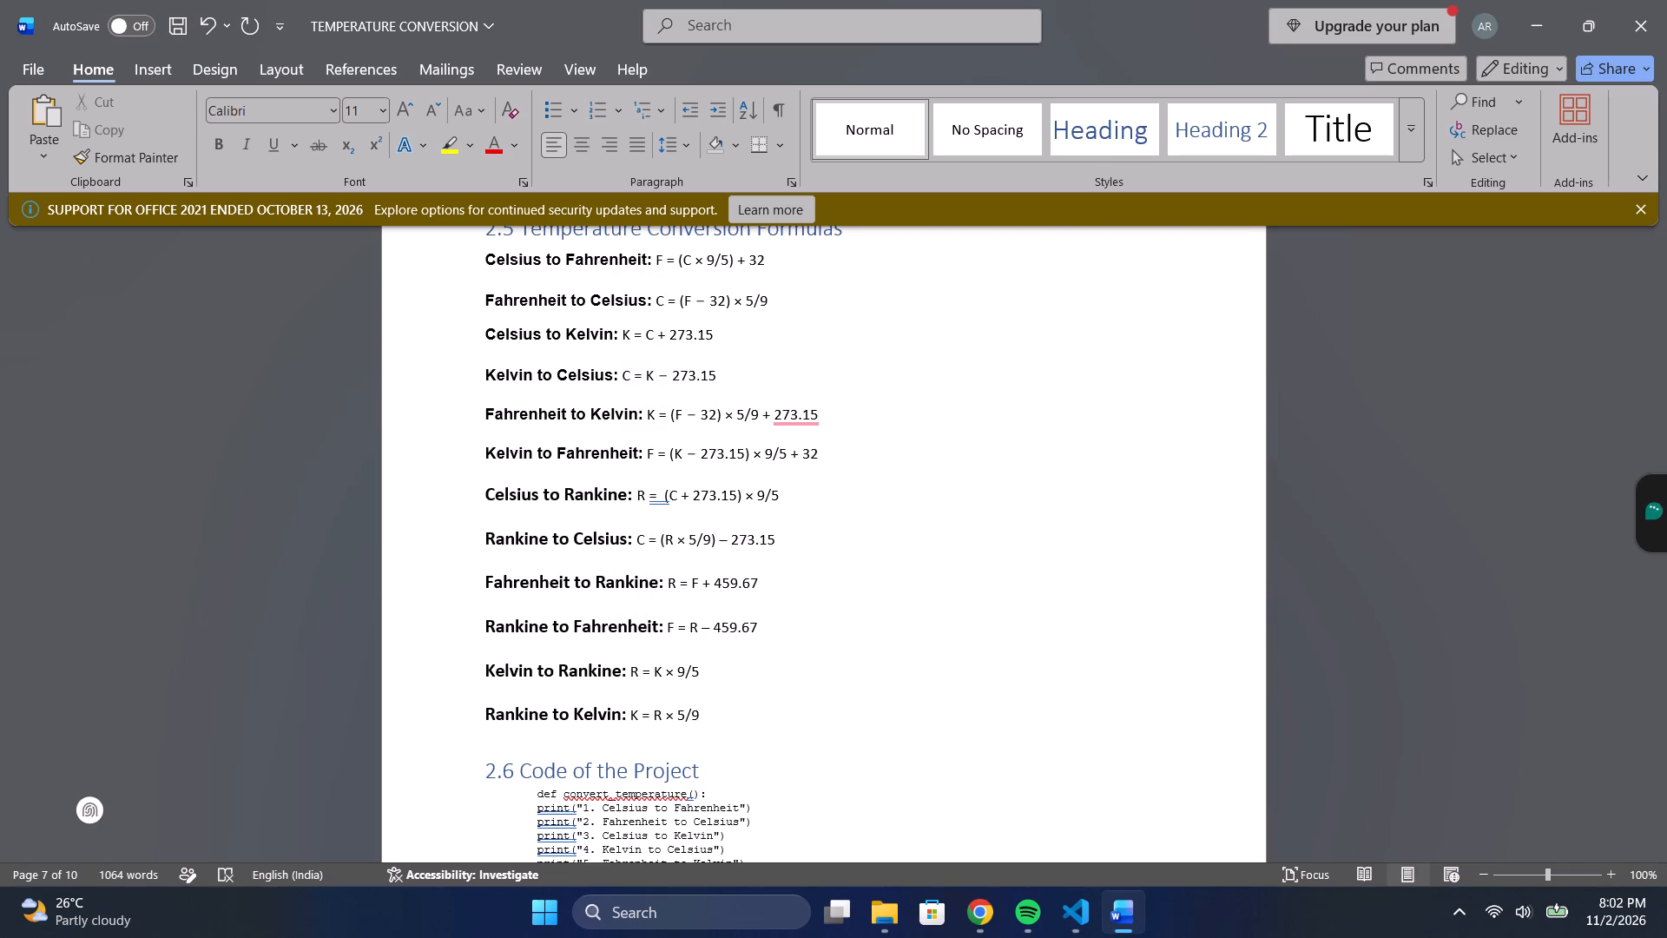
# Review the report from section 2.6 Code of the Project through the References to the blank last page.
pyautogui.scroll(-10, 770, 692)
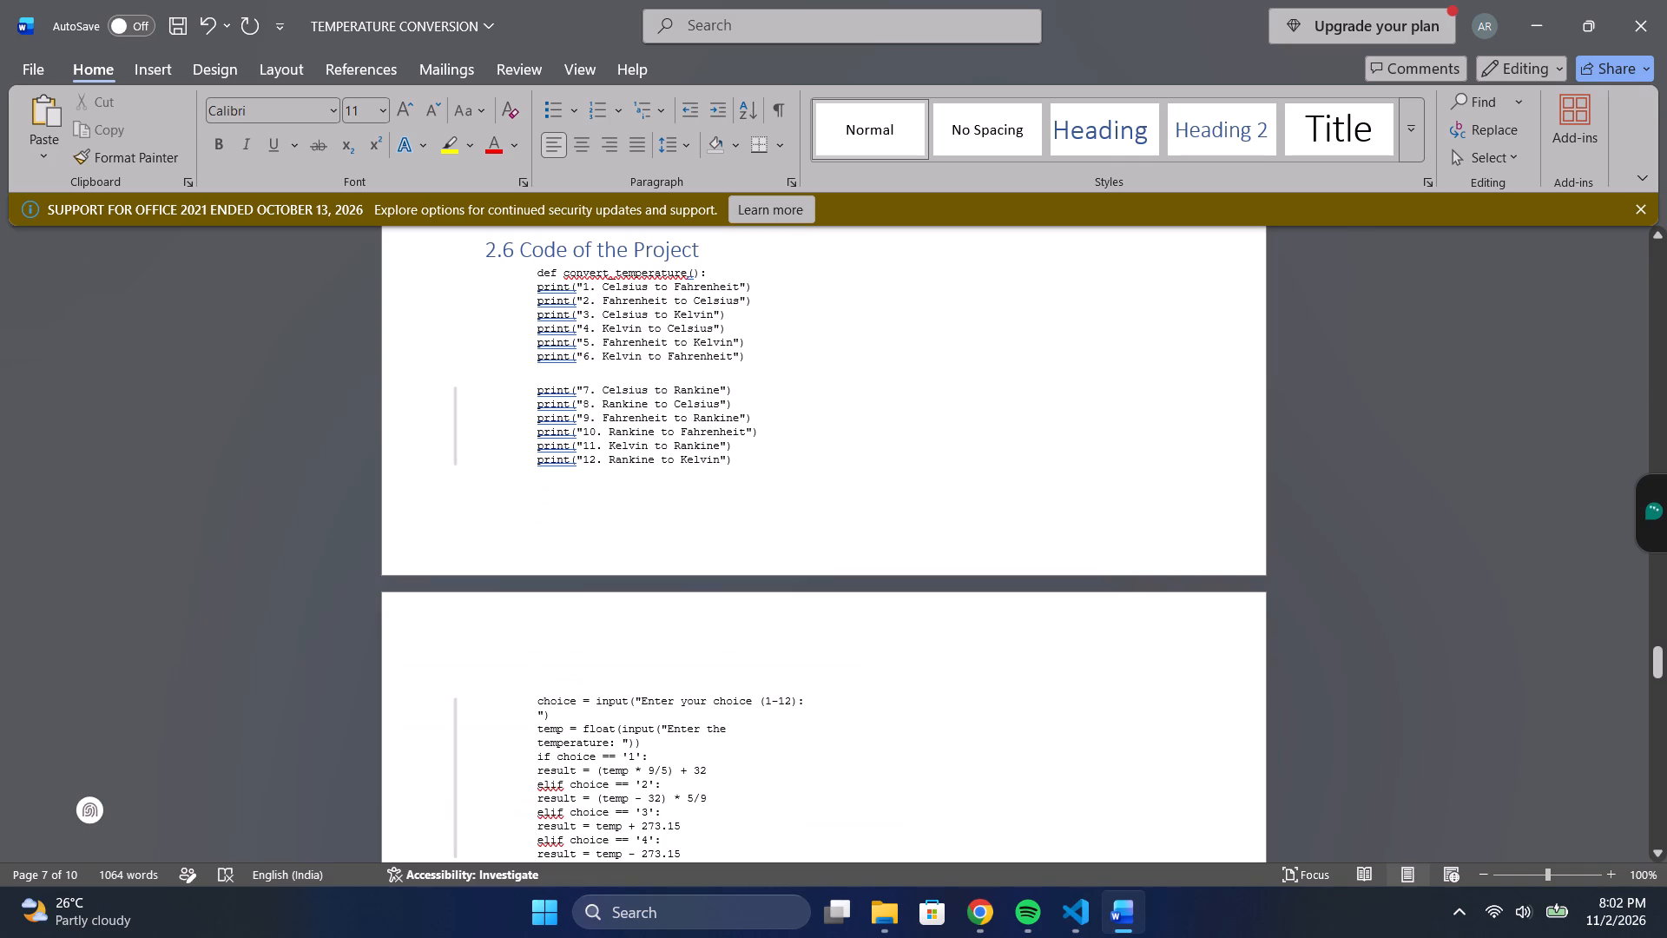
pyautogui.click(555, 383)
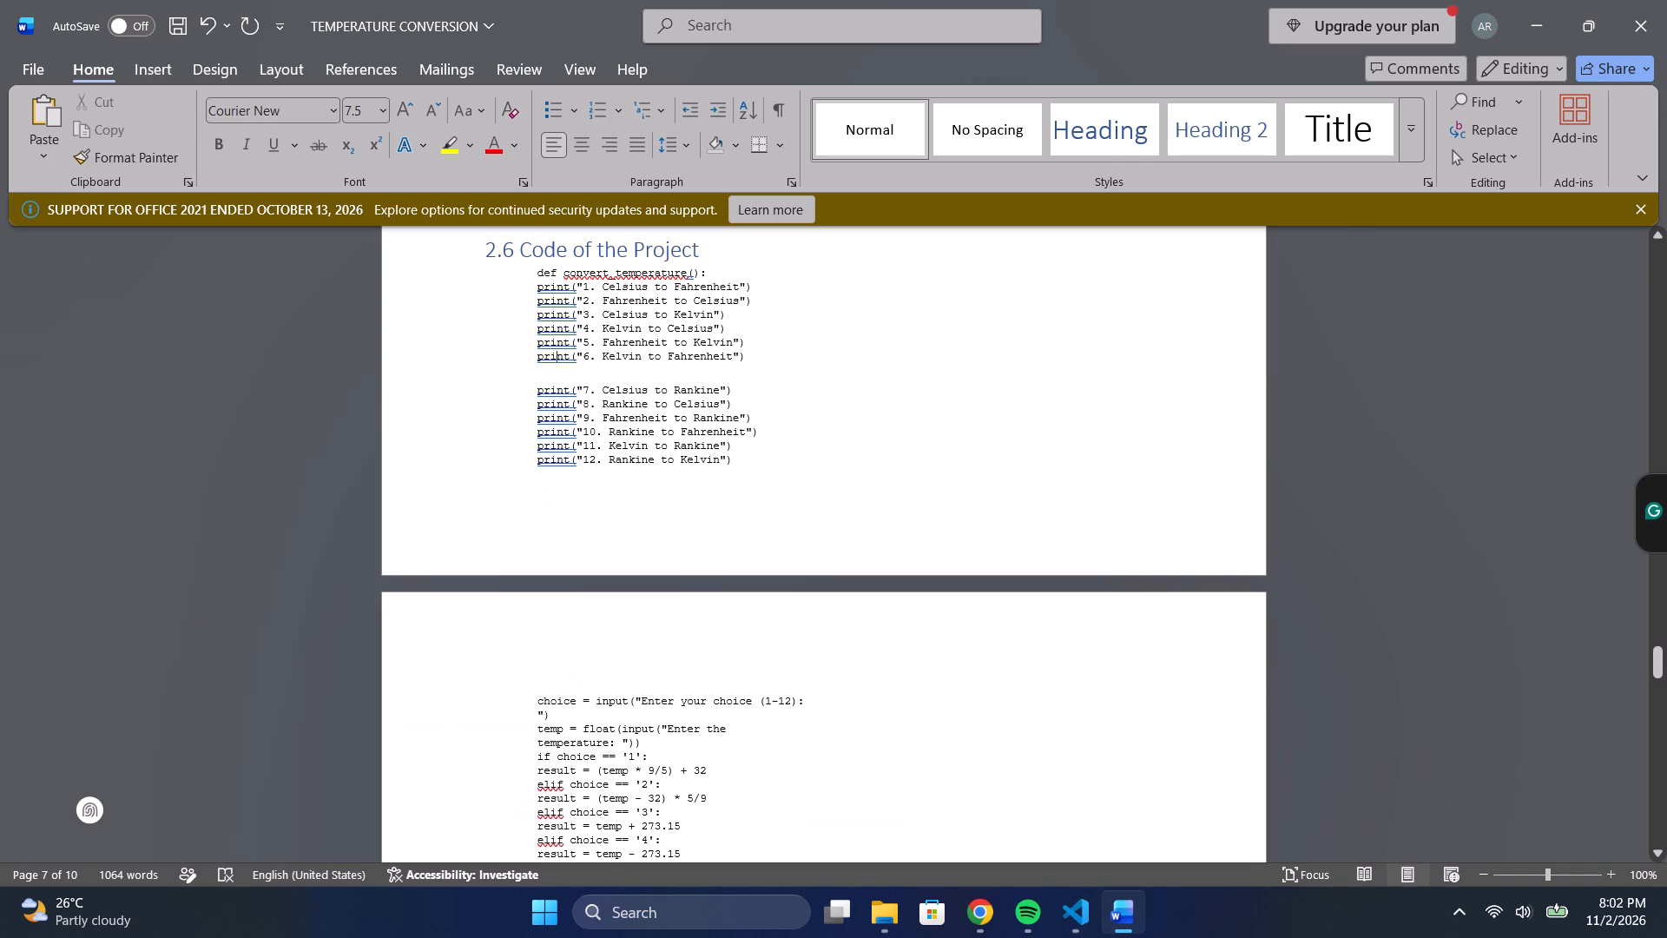
pyautogui.click(763, 362)
pyautogui.scroll(-10, 789, 510)
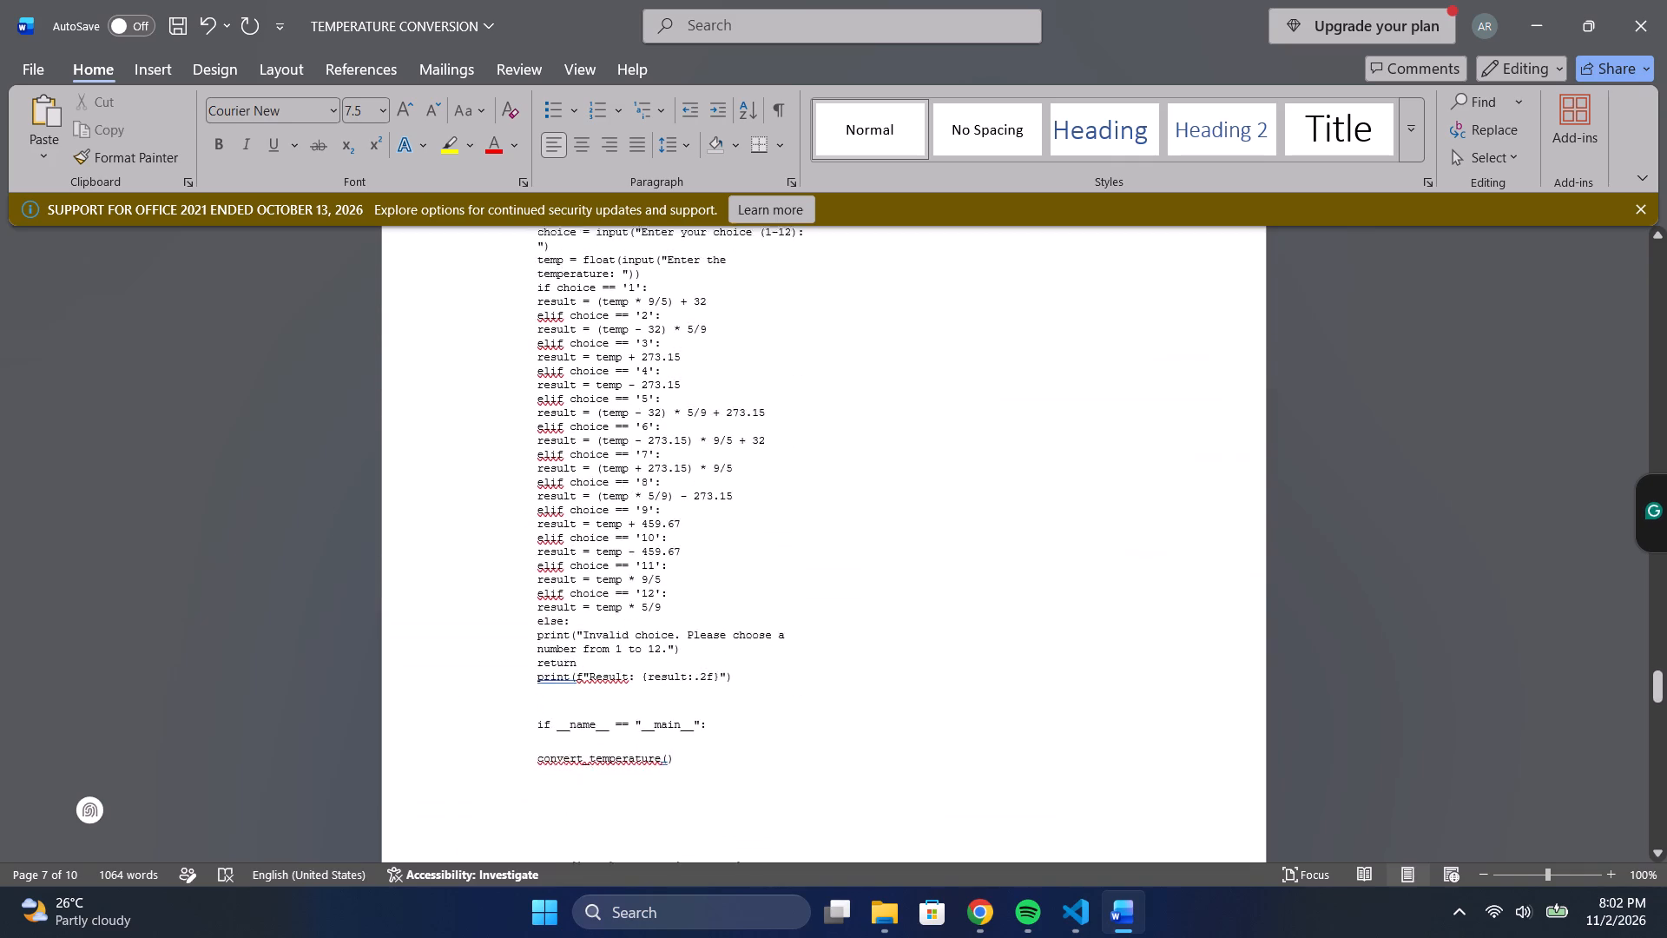
pyautogui.scroll(-12, 791, 511)
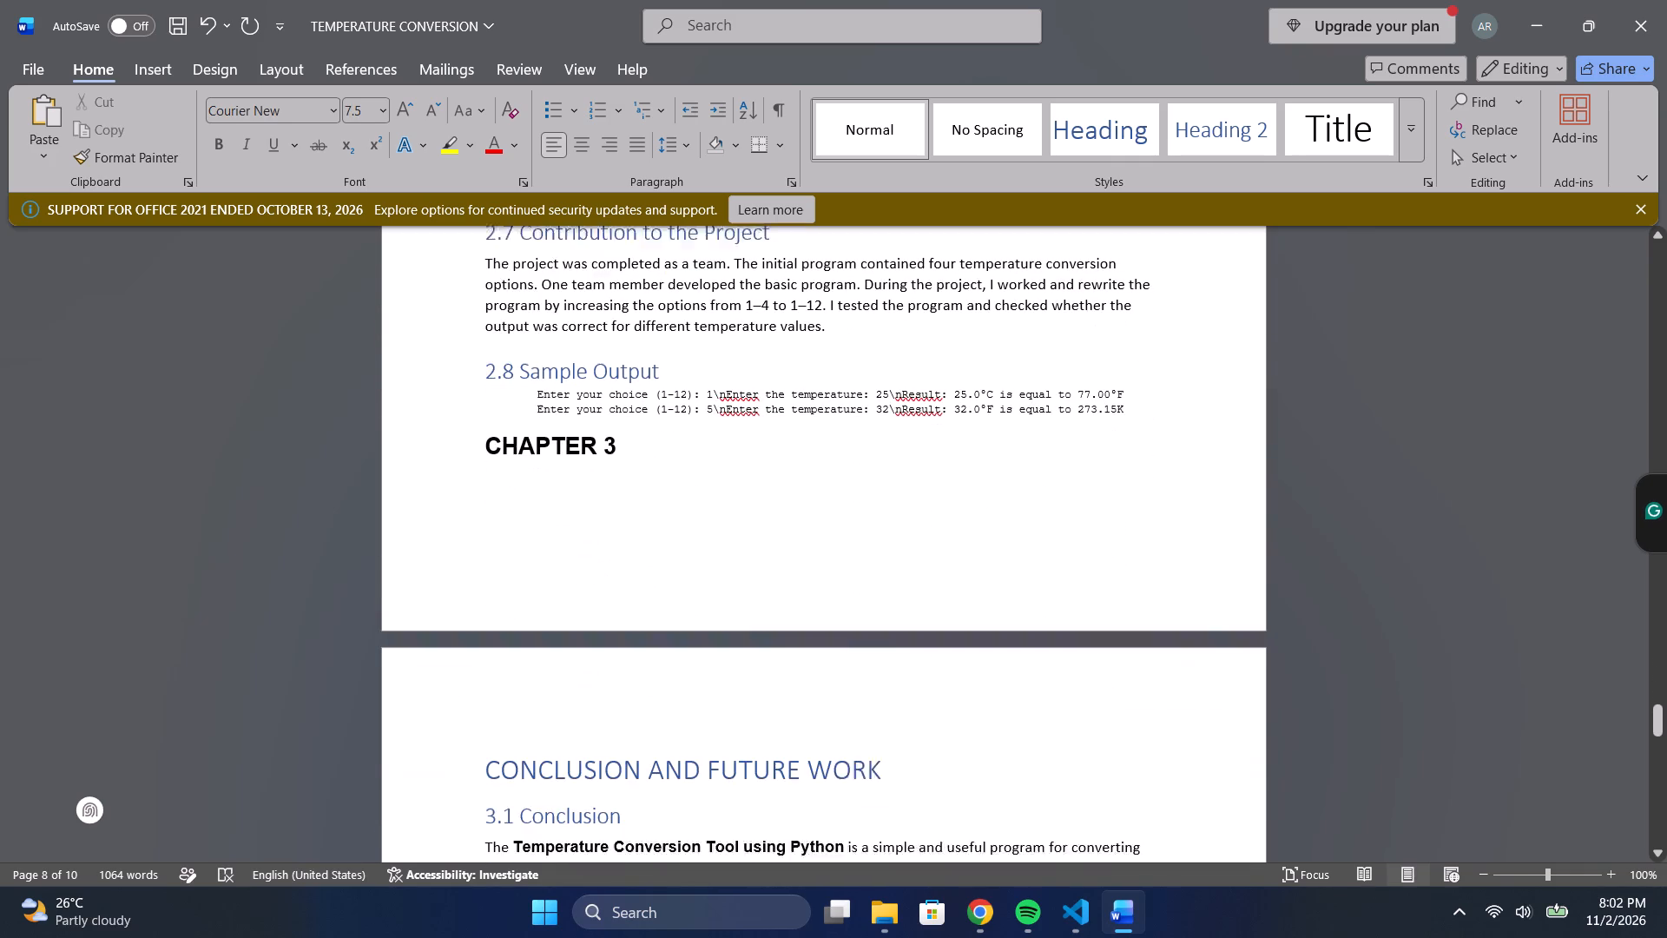
pyautogui.scroll(-18, 795, 511)
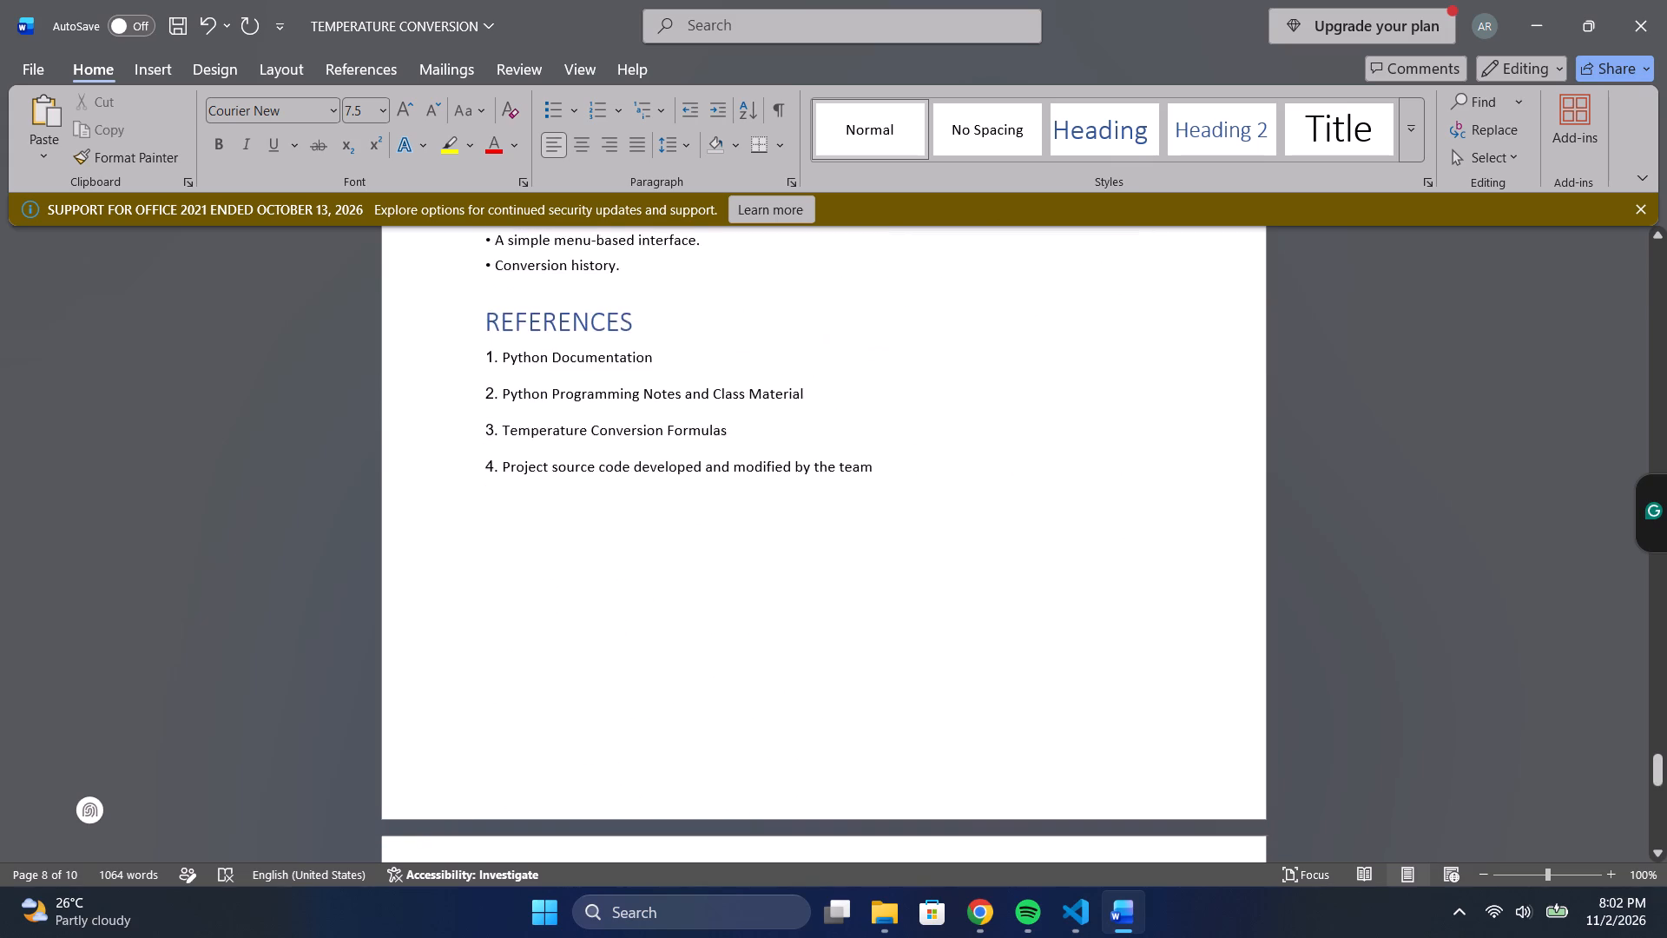
pyautogui.scroll(3, 795, 511)
pyautogui.scroll(-11, 795, 511)
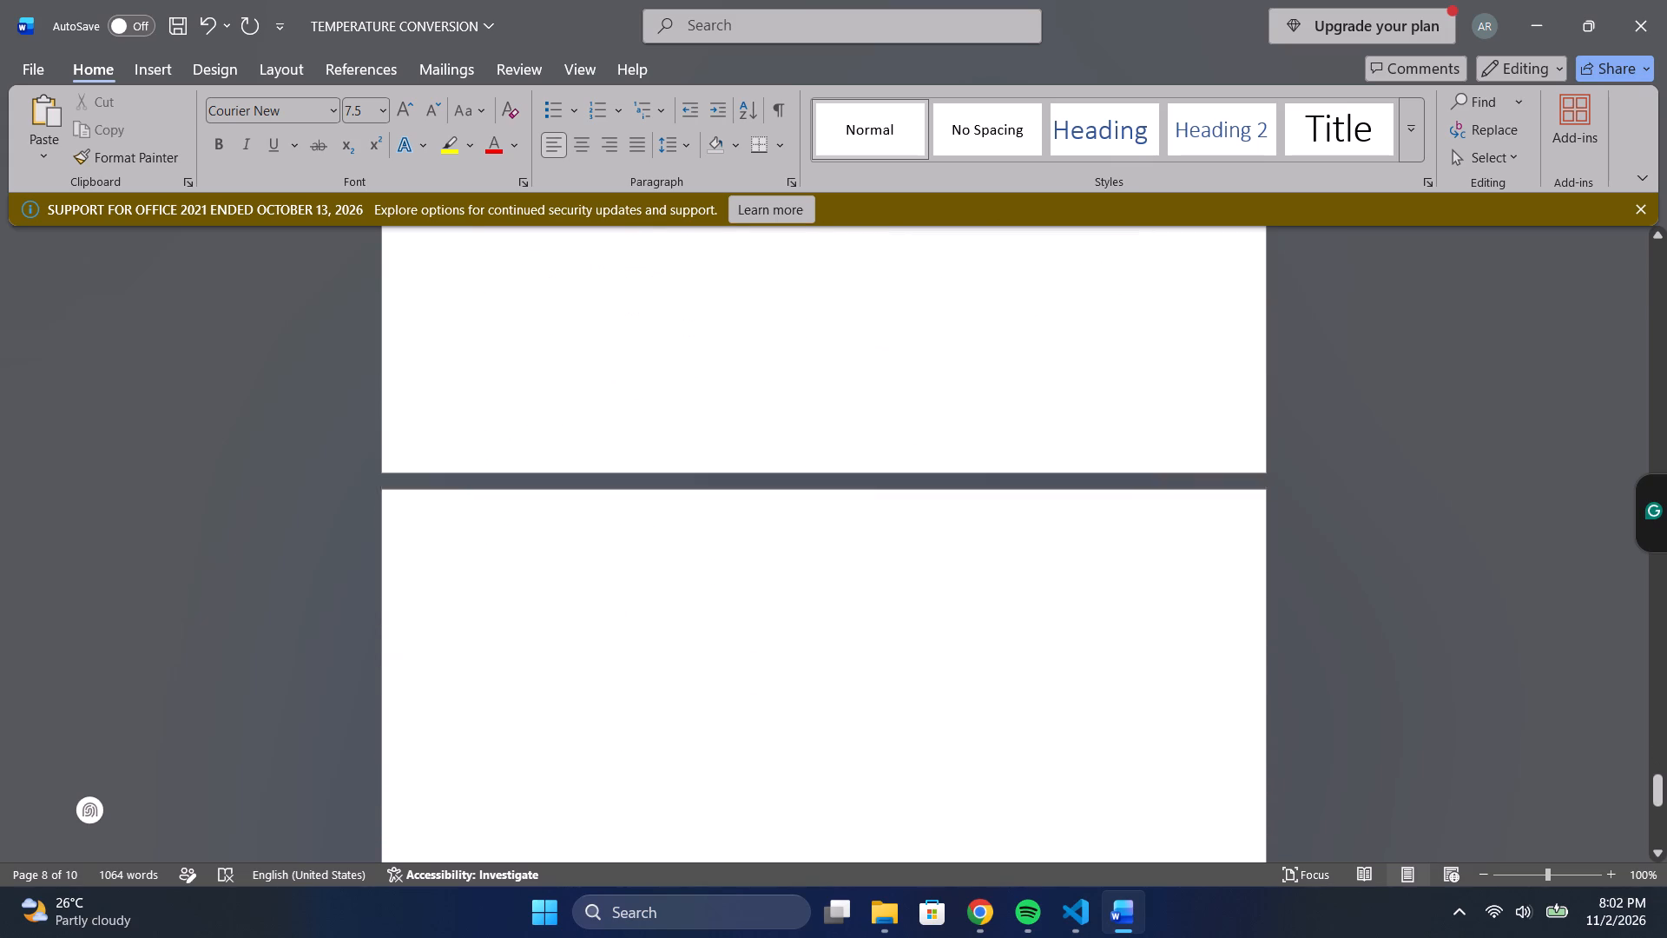
pyautogui.scroll(-12, 795, 510)
pyautogui.scroll(9, 798, 507)
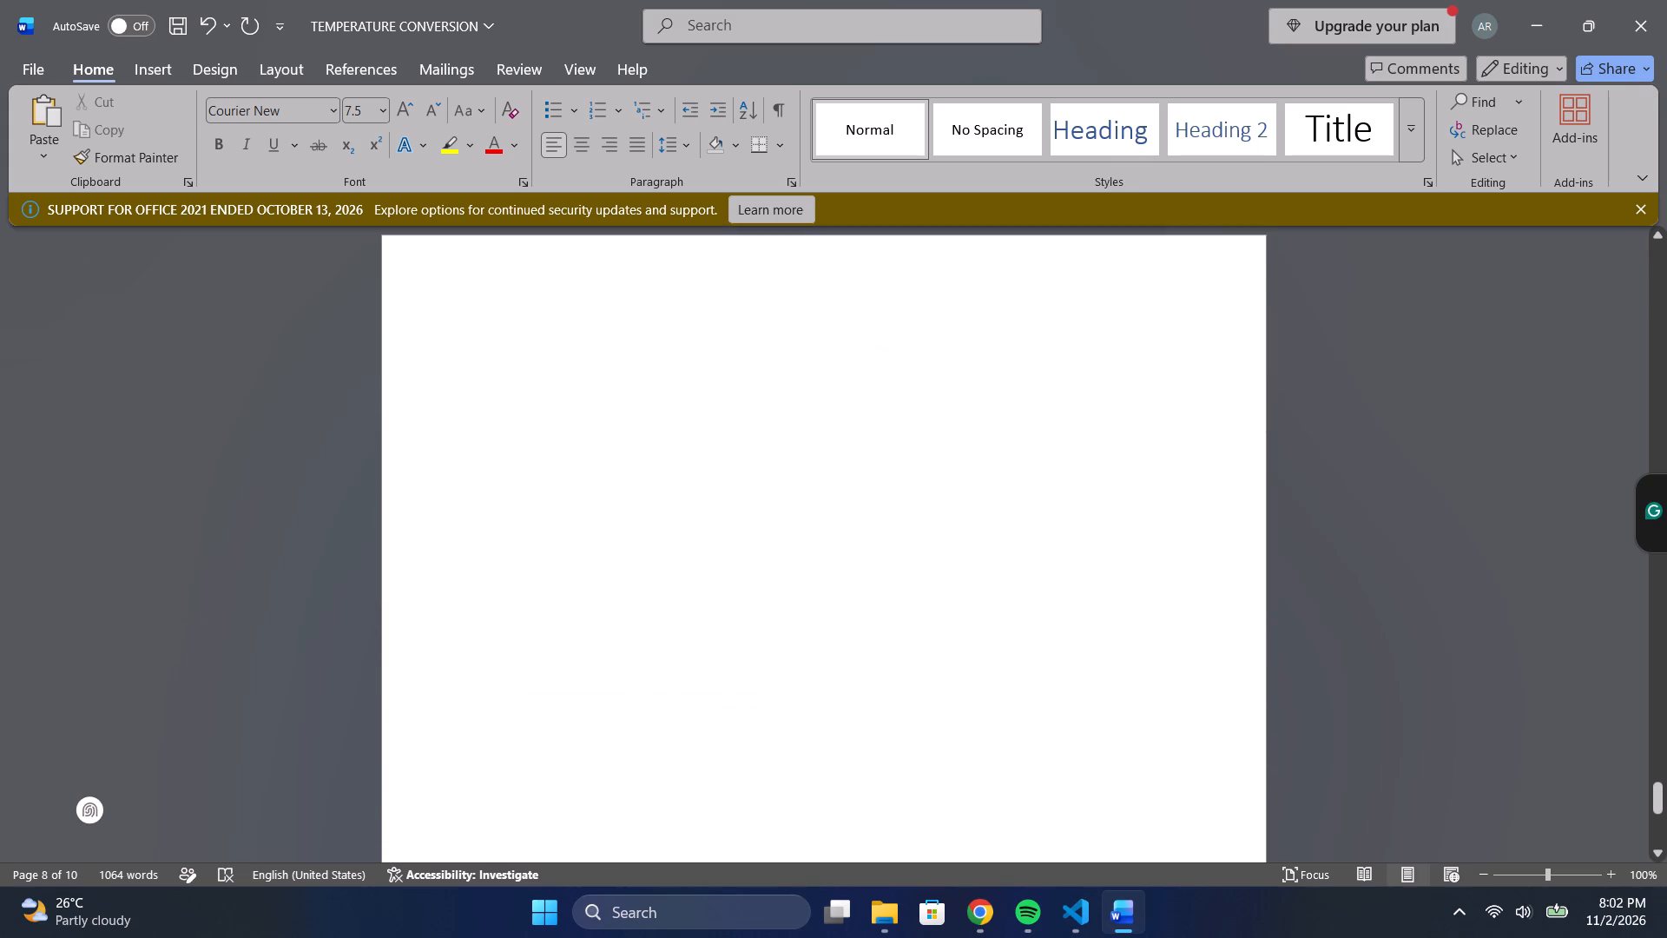
pyautogui.scroll(10, 796, 507)
pyautogui.scroll(-16, 796, 507)
pyautogui.click(796, 507)
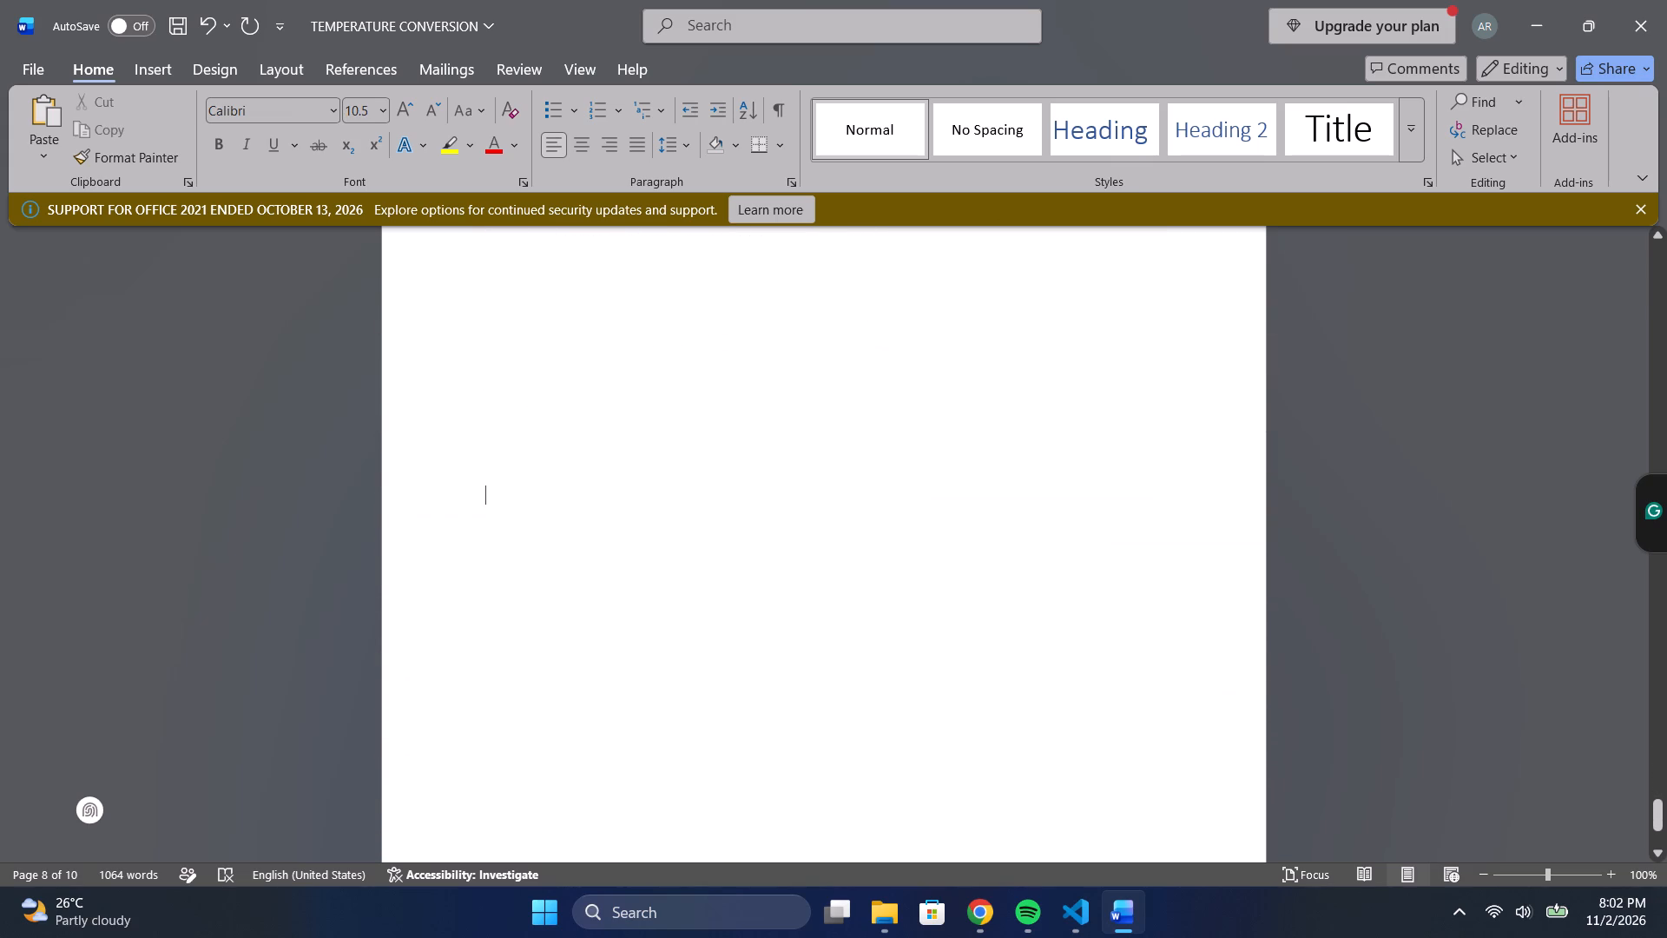
pyautogui.click(796, 507)
# Look back through the report from the last page up to Chapter 1, checking the code, formulas, options table and chapter headings.
pyautogui.scroll(9, 796, 507)
pyautogui.scroll(-1, 796, 507)
pyautogui.scroll(9, 796, 507)
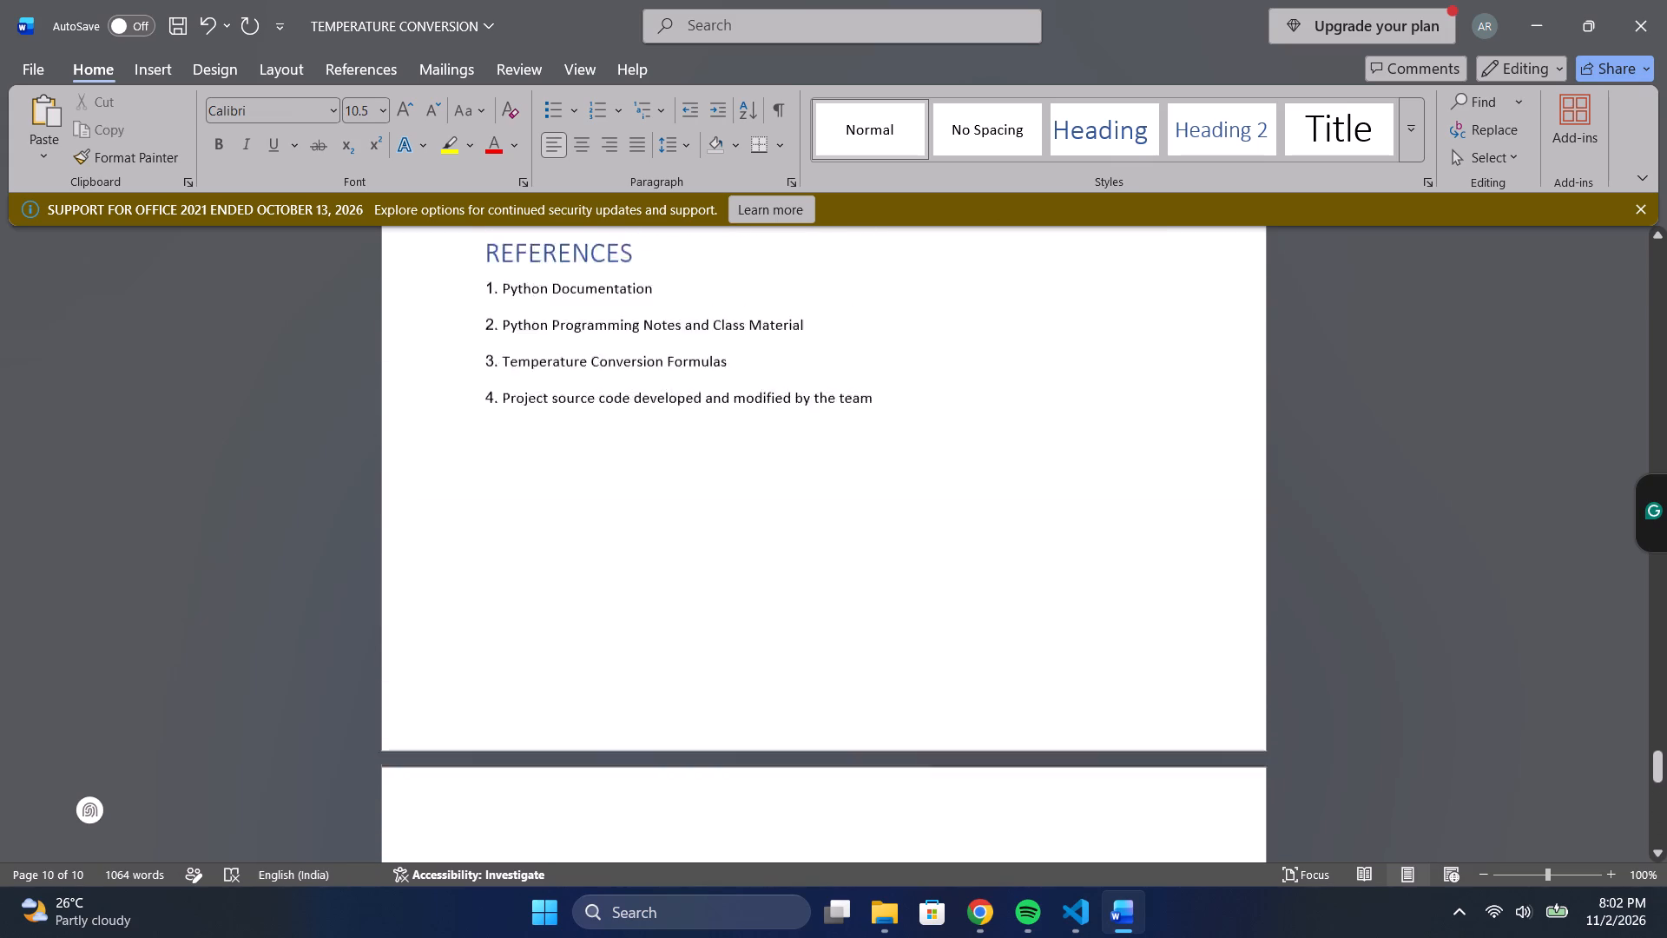
pyautogui.scroll(8, 796, 507)
pyautogui.scroll(-1, 796, 507)
pyautogui.scroll(5, 796, 507)
pyautogui.scroll(-1, 796, 507)
pyautogui.scroll(9, 796, 507)
pyautogui.scroll(-1, 796, 507)
pyautogui.scroll(5, 796, 507)
pyautogui.scroll(-1, 796, 507)
pyautogui.scroll(8, 796, 507)
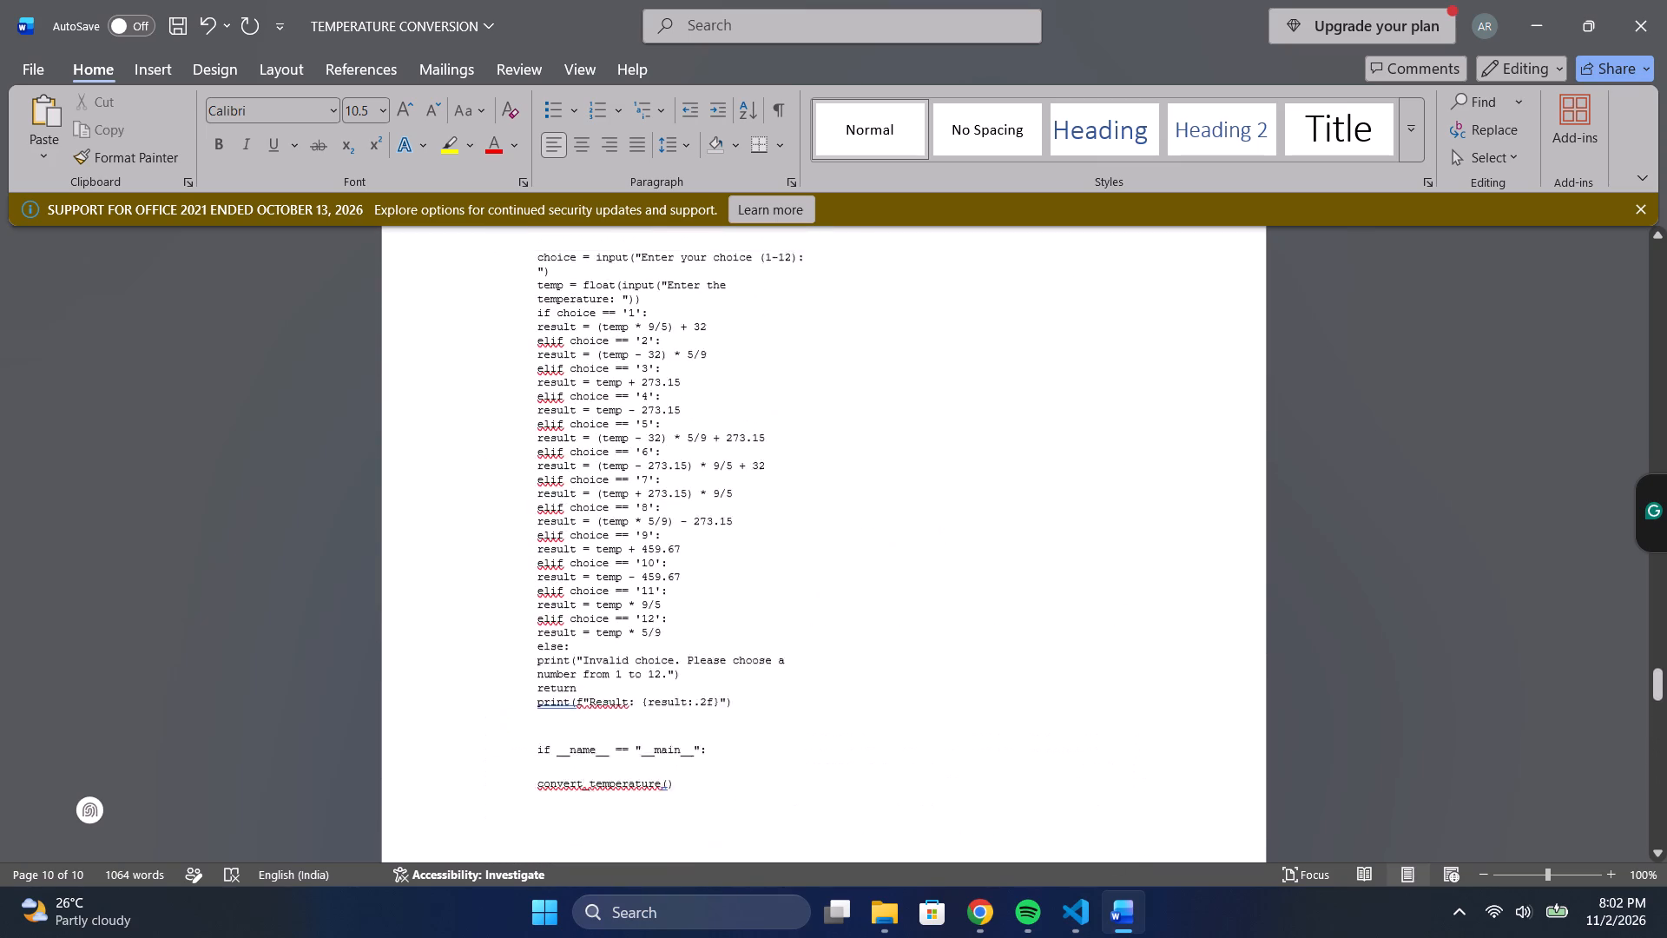
pyautogui.scroll(3, 796, 507)
pyautogui.scroll(-1, 796, 507)
pyautogui.scroll(13, 796, 507)
pyautogui.scroll(-1, 796, 507)
pyautogui.scroll(15, 796, 507)
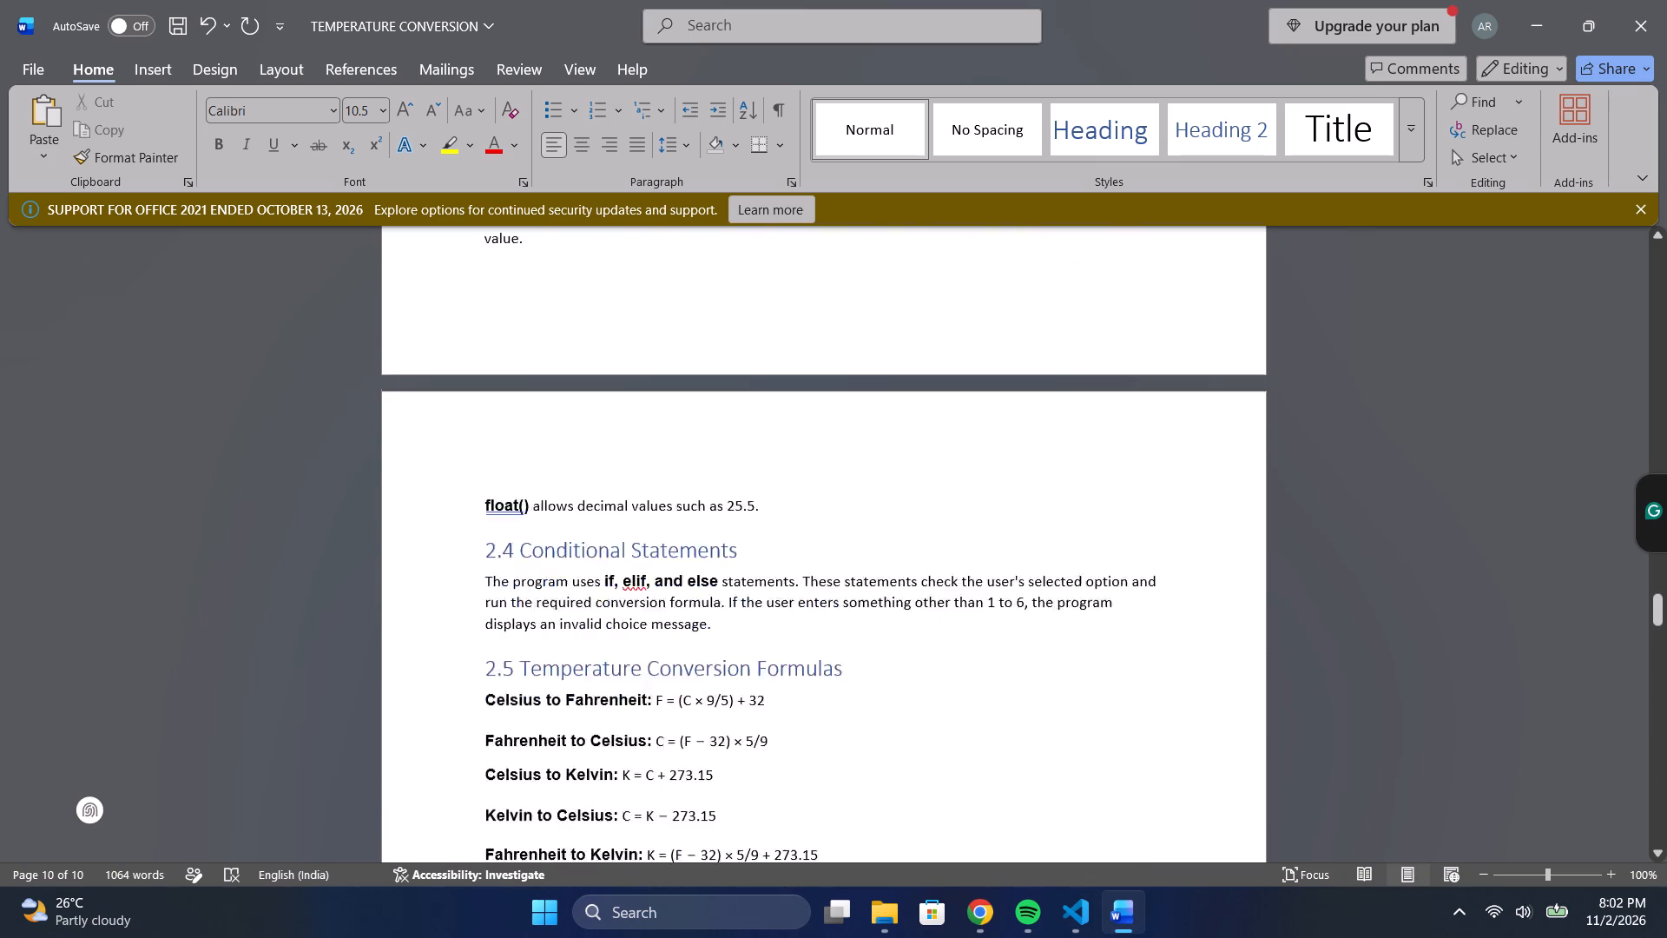
pyautogui.scroll(19, 796, 507)
pyautogui.scroll(4, 796, 507)
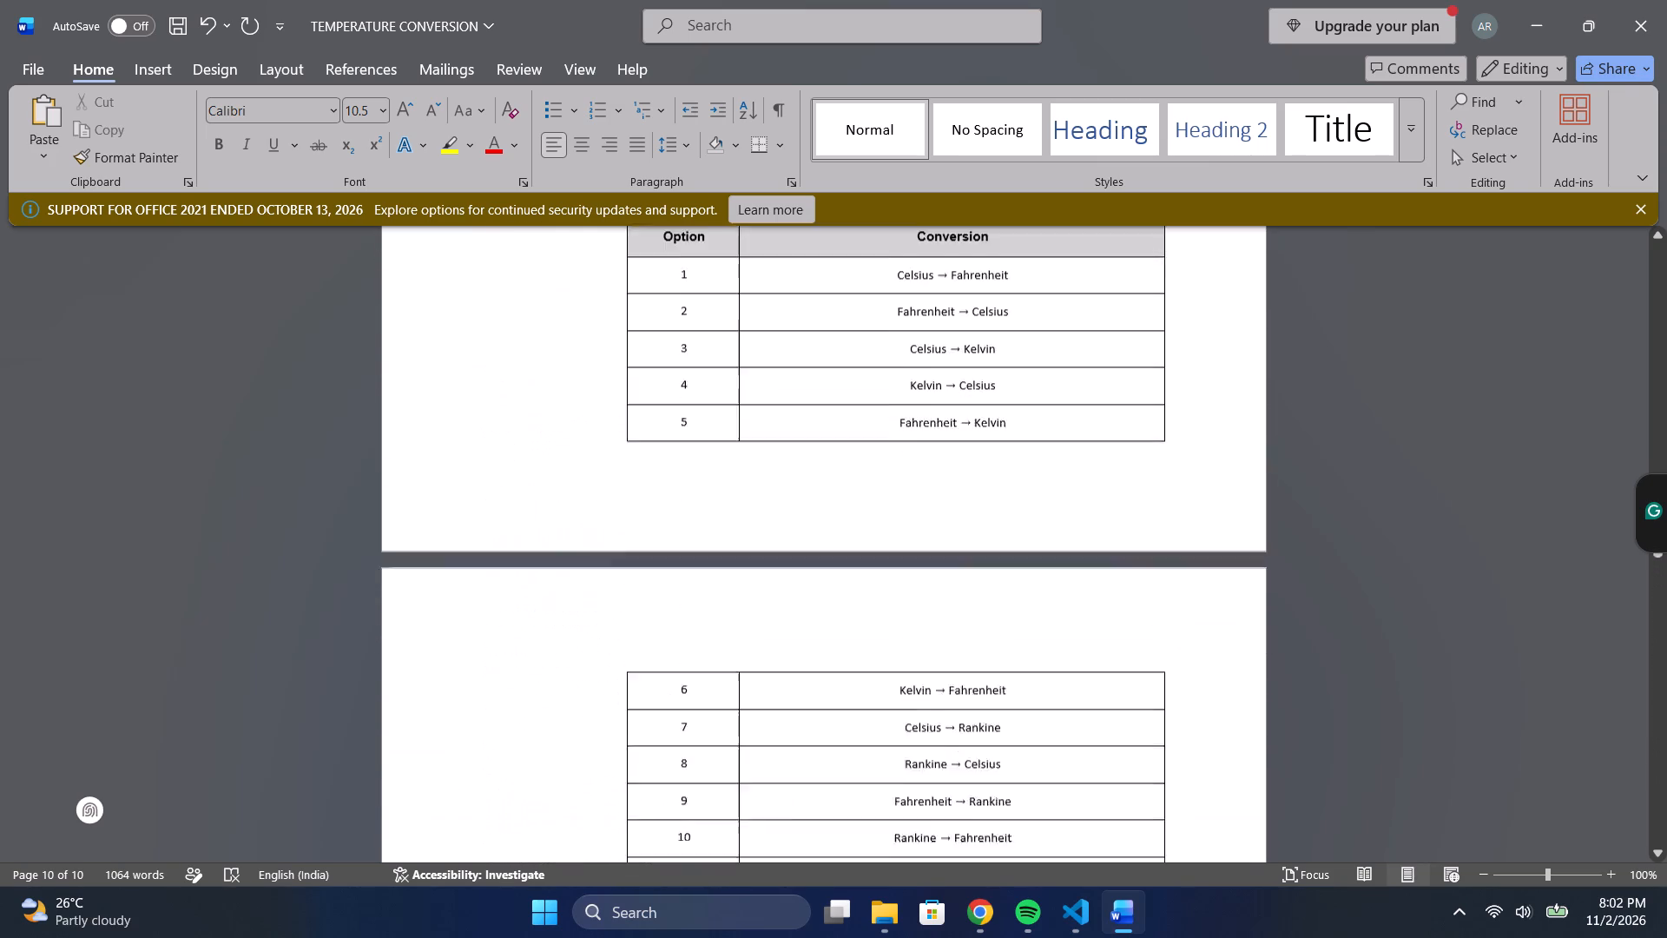
pyautogui.scroll(17, 796, 507)
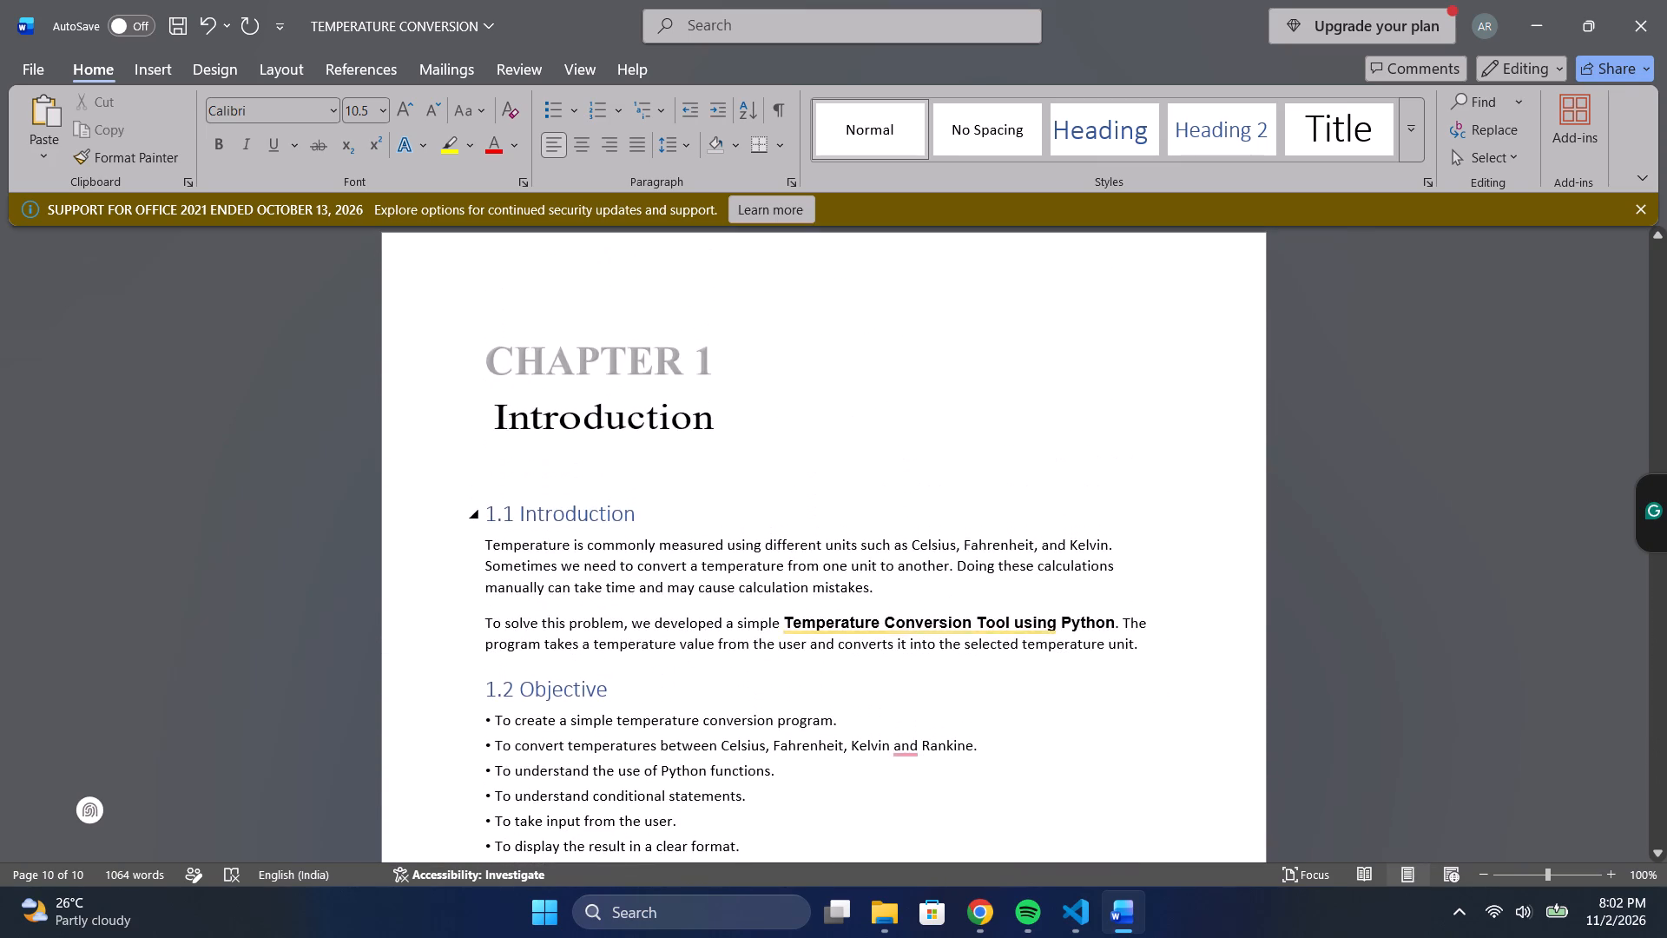
pyautogui.scroll(14, 796, 507)
pyautogui.scroll(-6, 794, 507)
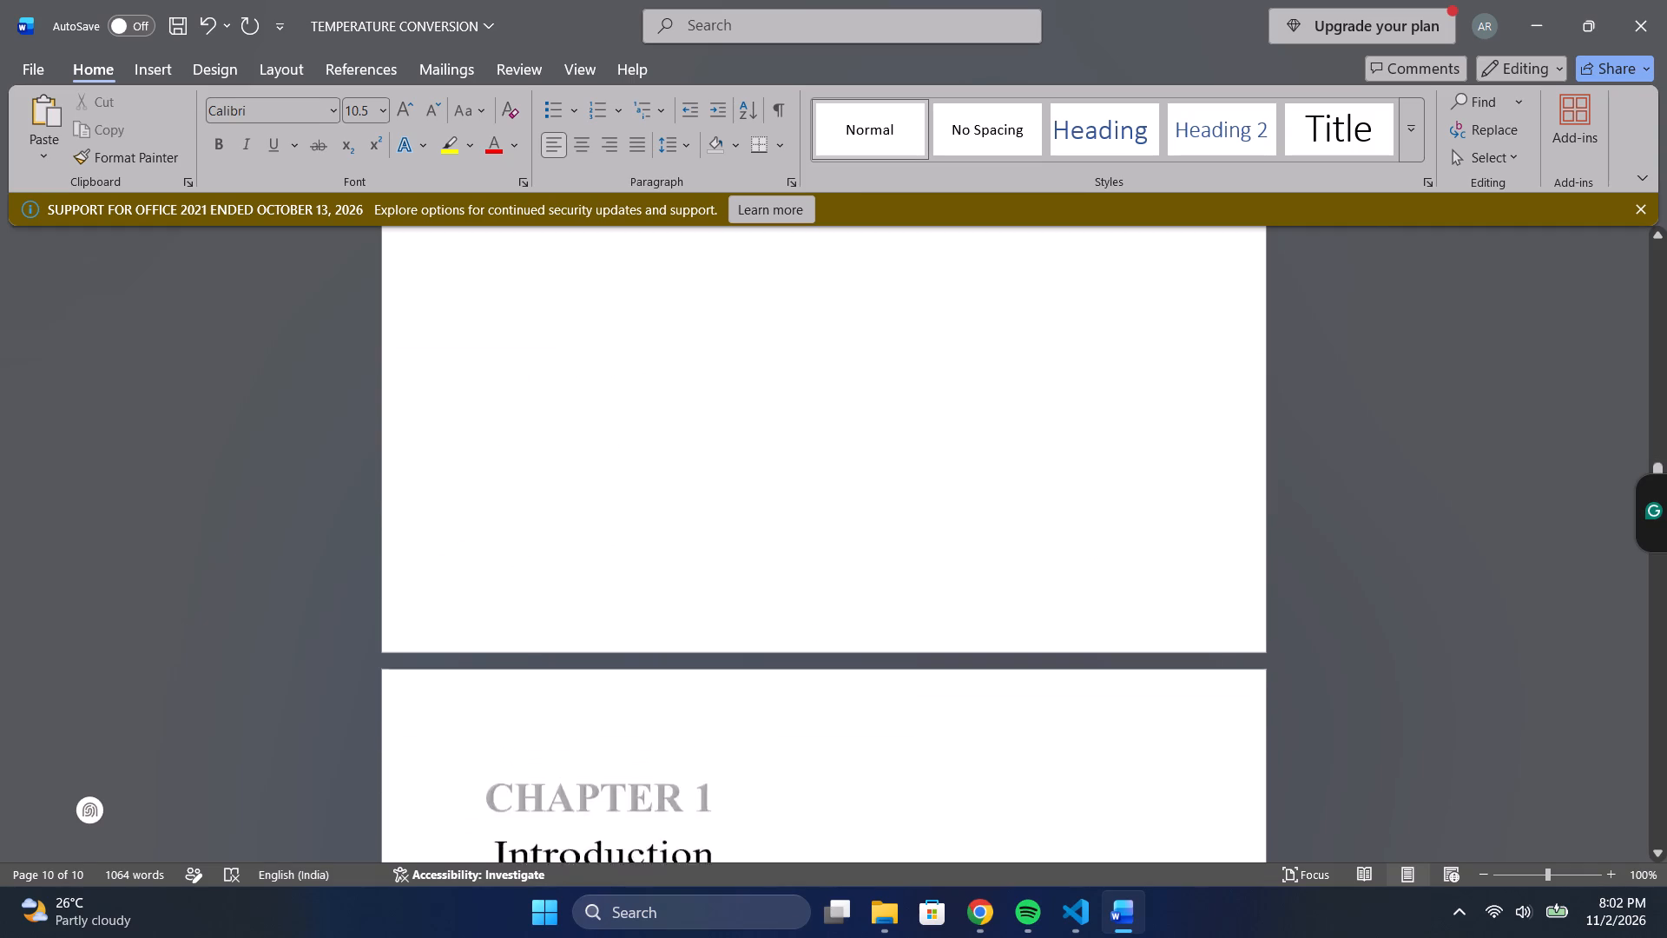
pyautogui.scroll(-20, 794, 507)
pyautogui.scroll(-16, 794, 507)
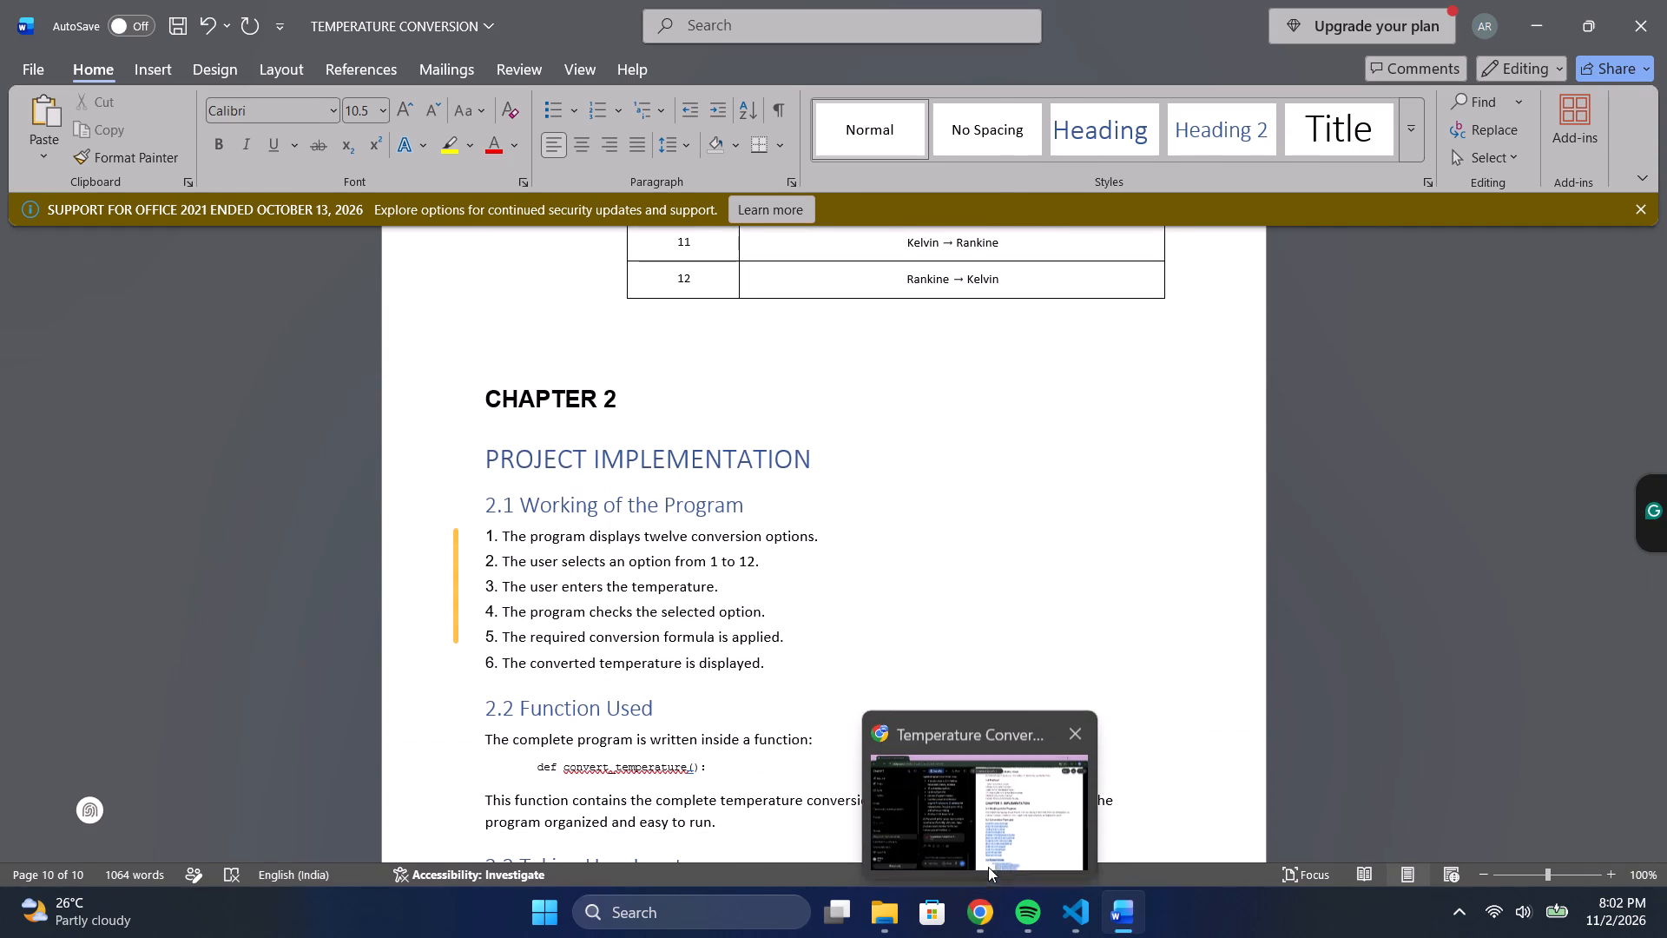
# Open the Word file Report_format_Capstone_project_CSDA from the Documents folder in File Explorer.
pyautogui.doubleClick(113, 130)
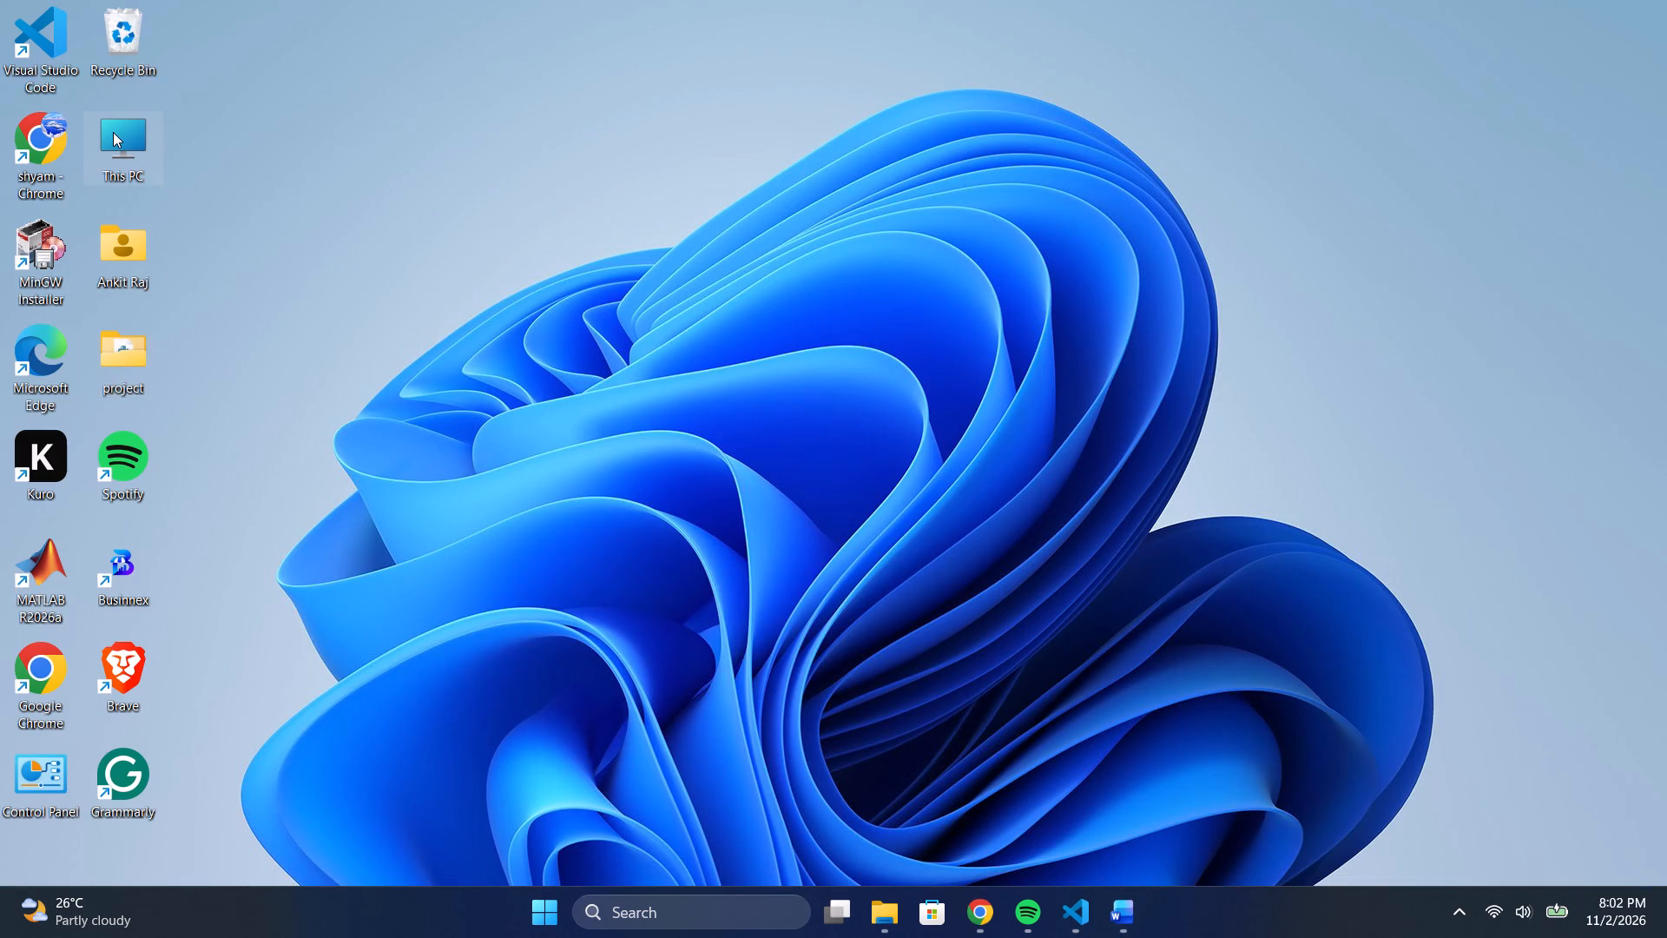
pyautogui.doubleClick(113, 132)
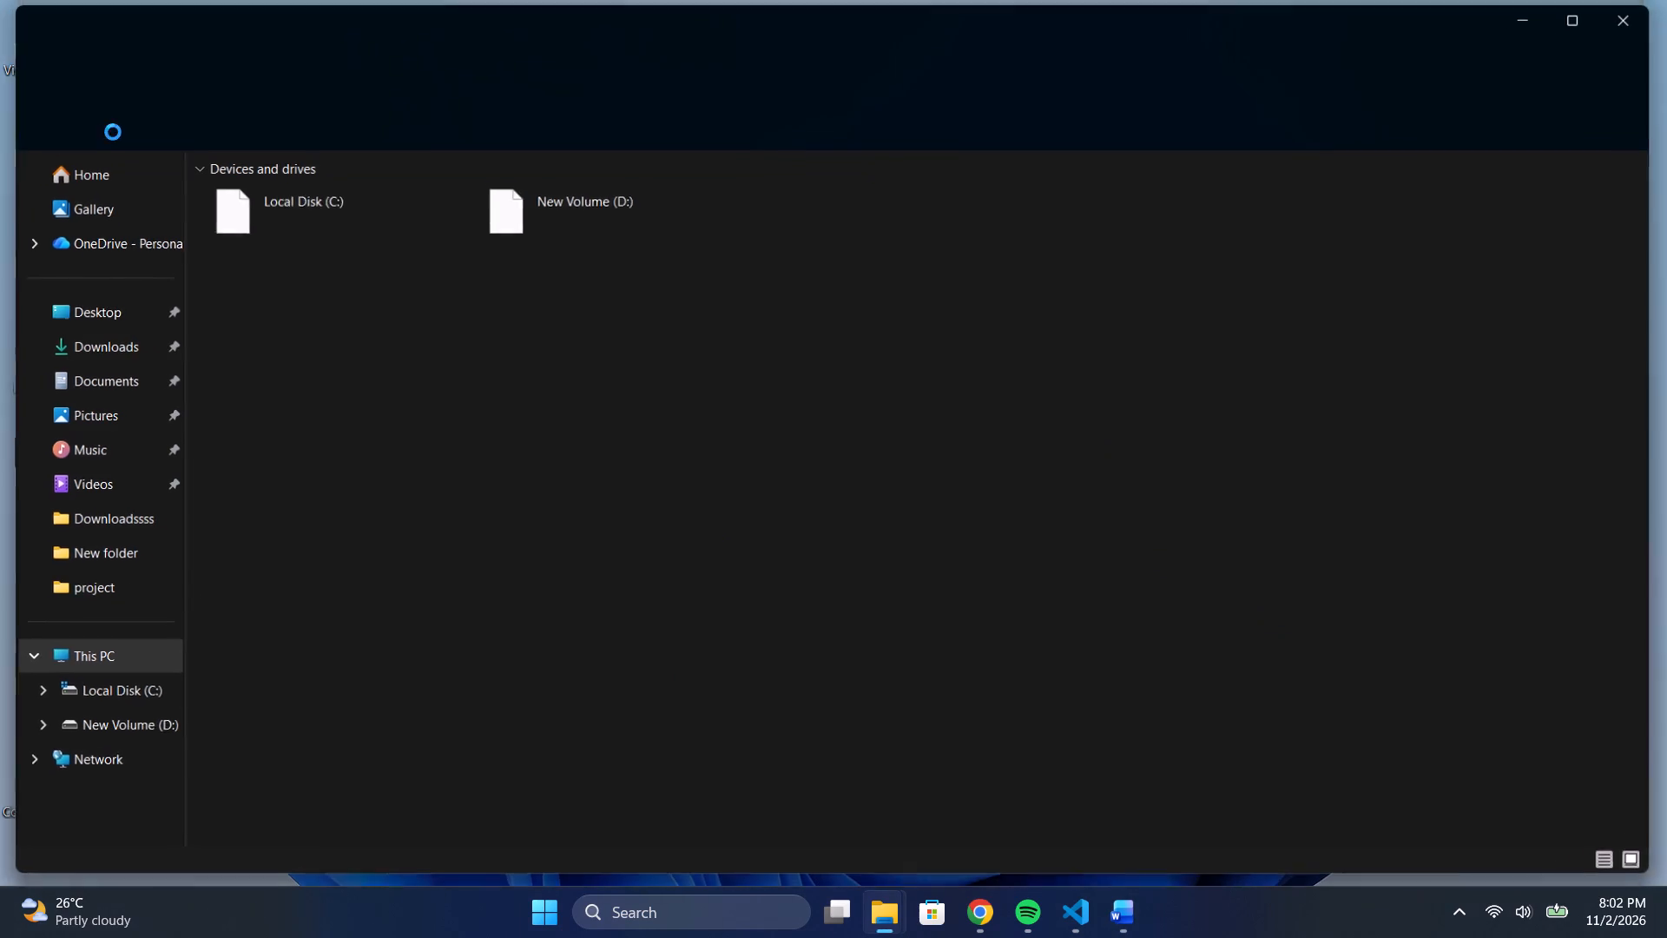
pyautogui.click(98, 369)
pyautogui.scroll(-5, 328, 386)
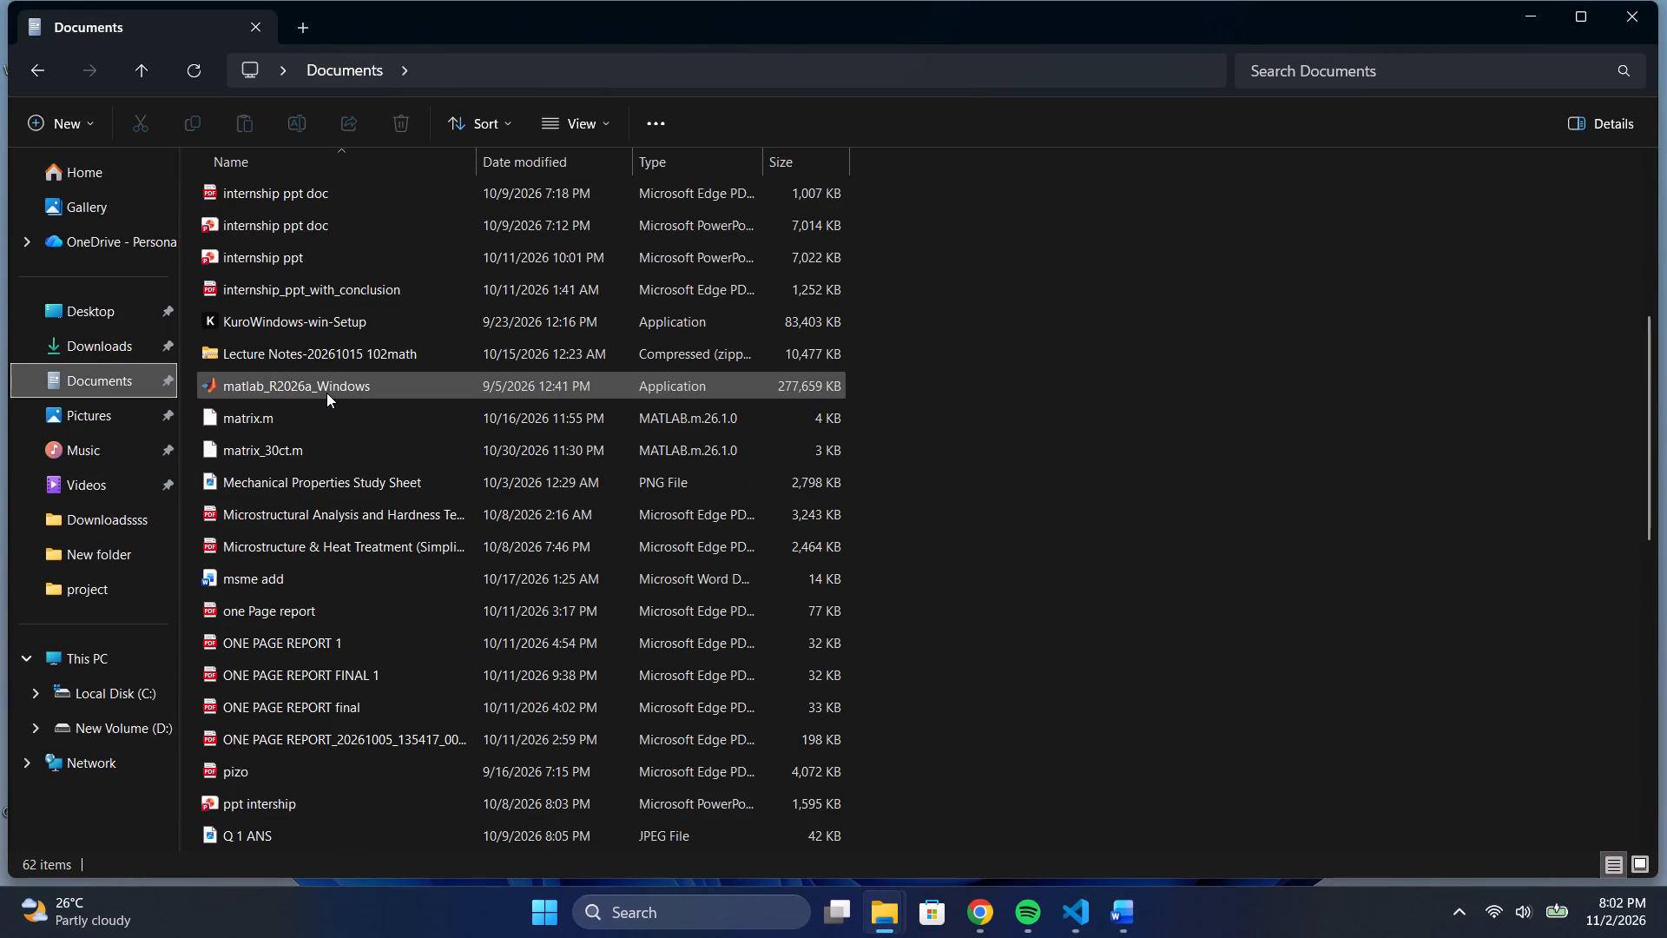
pyautogui.scroll(-5, 306, 448)
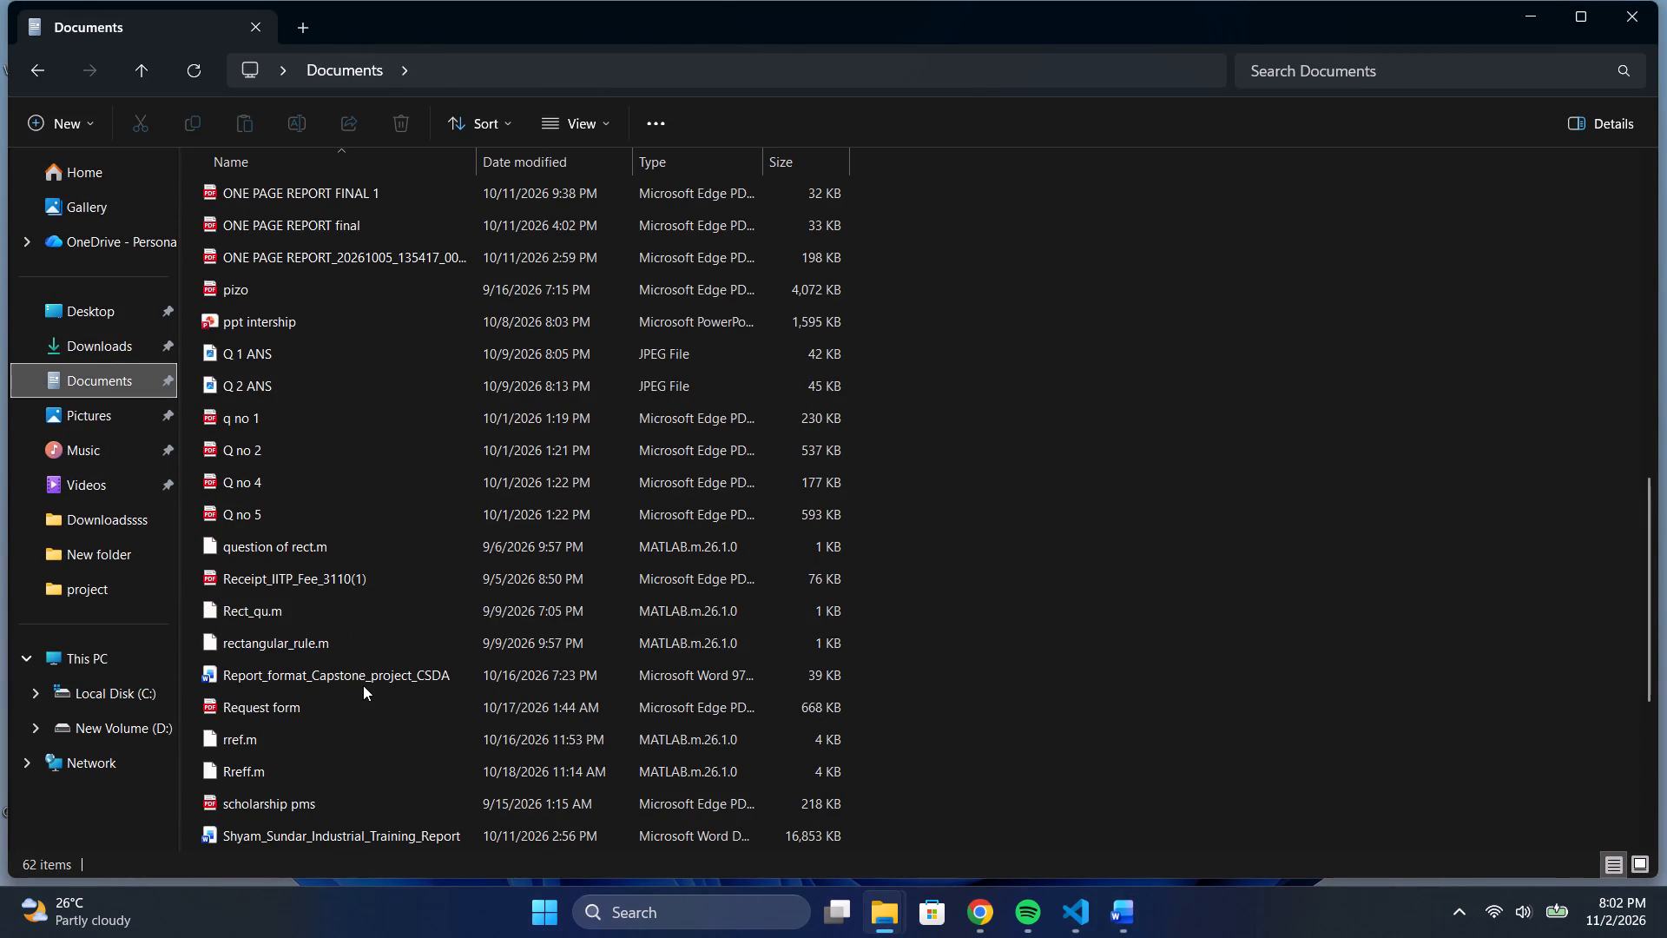
pyautogui.doubleClick(363, 685)
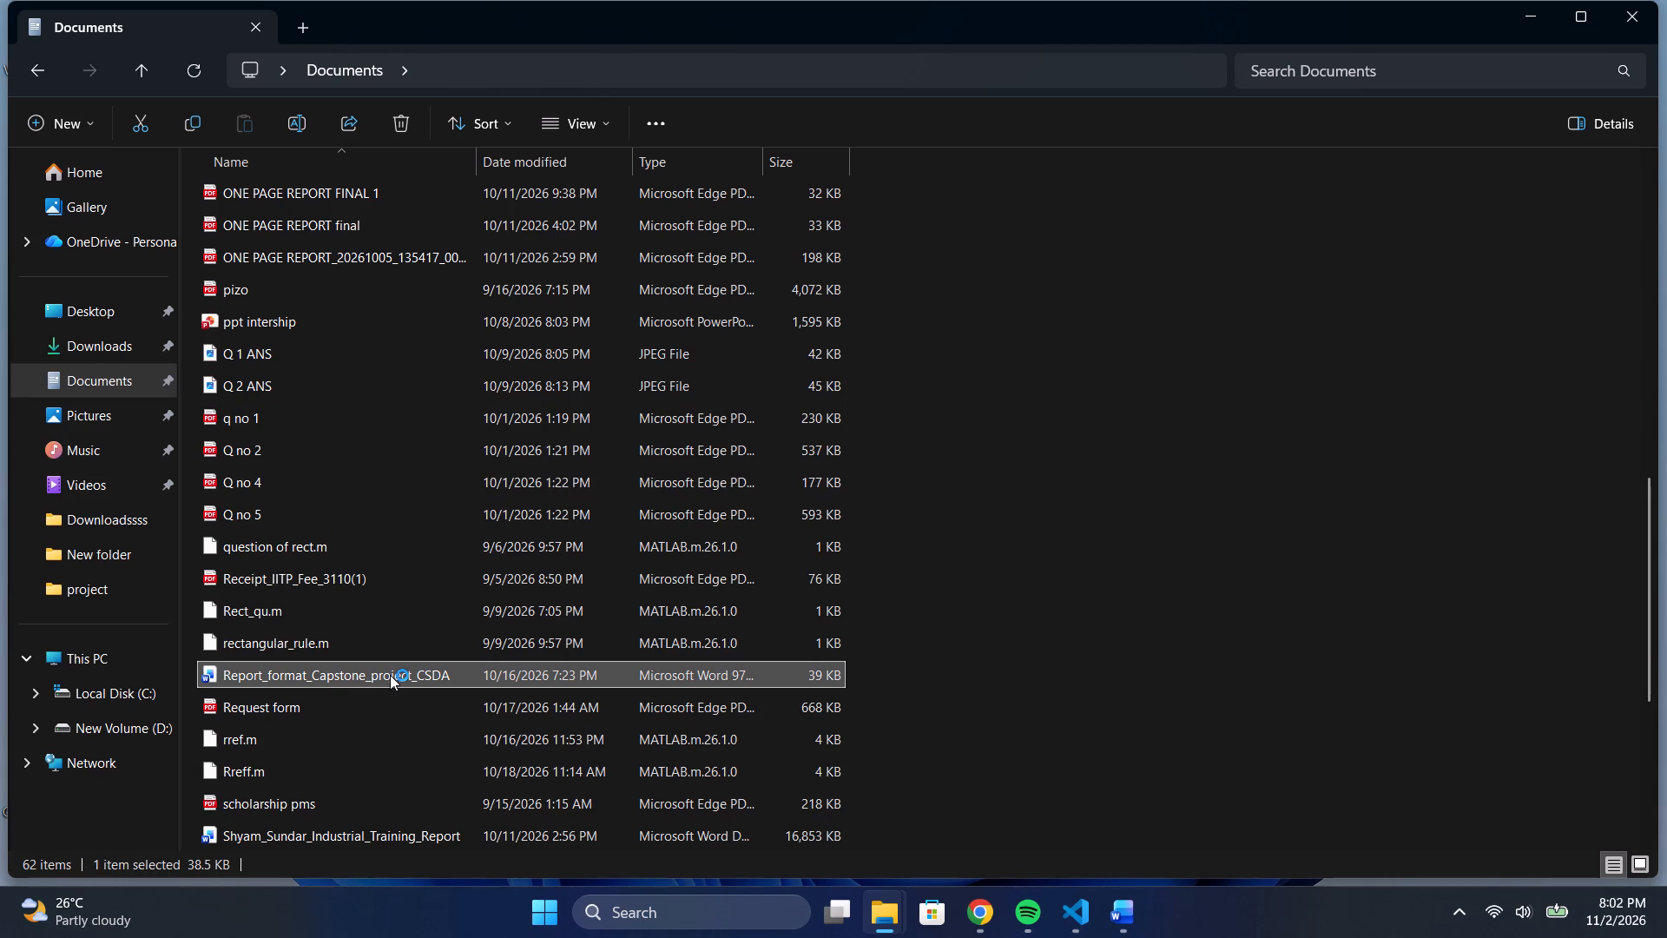
# Examine the report format template from the title page to Chapter 3, noting its page order and chapter heading layout.
pyautogui.scroll(-5, 606, 581)
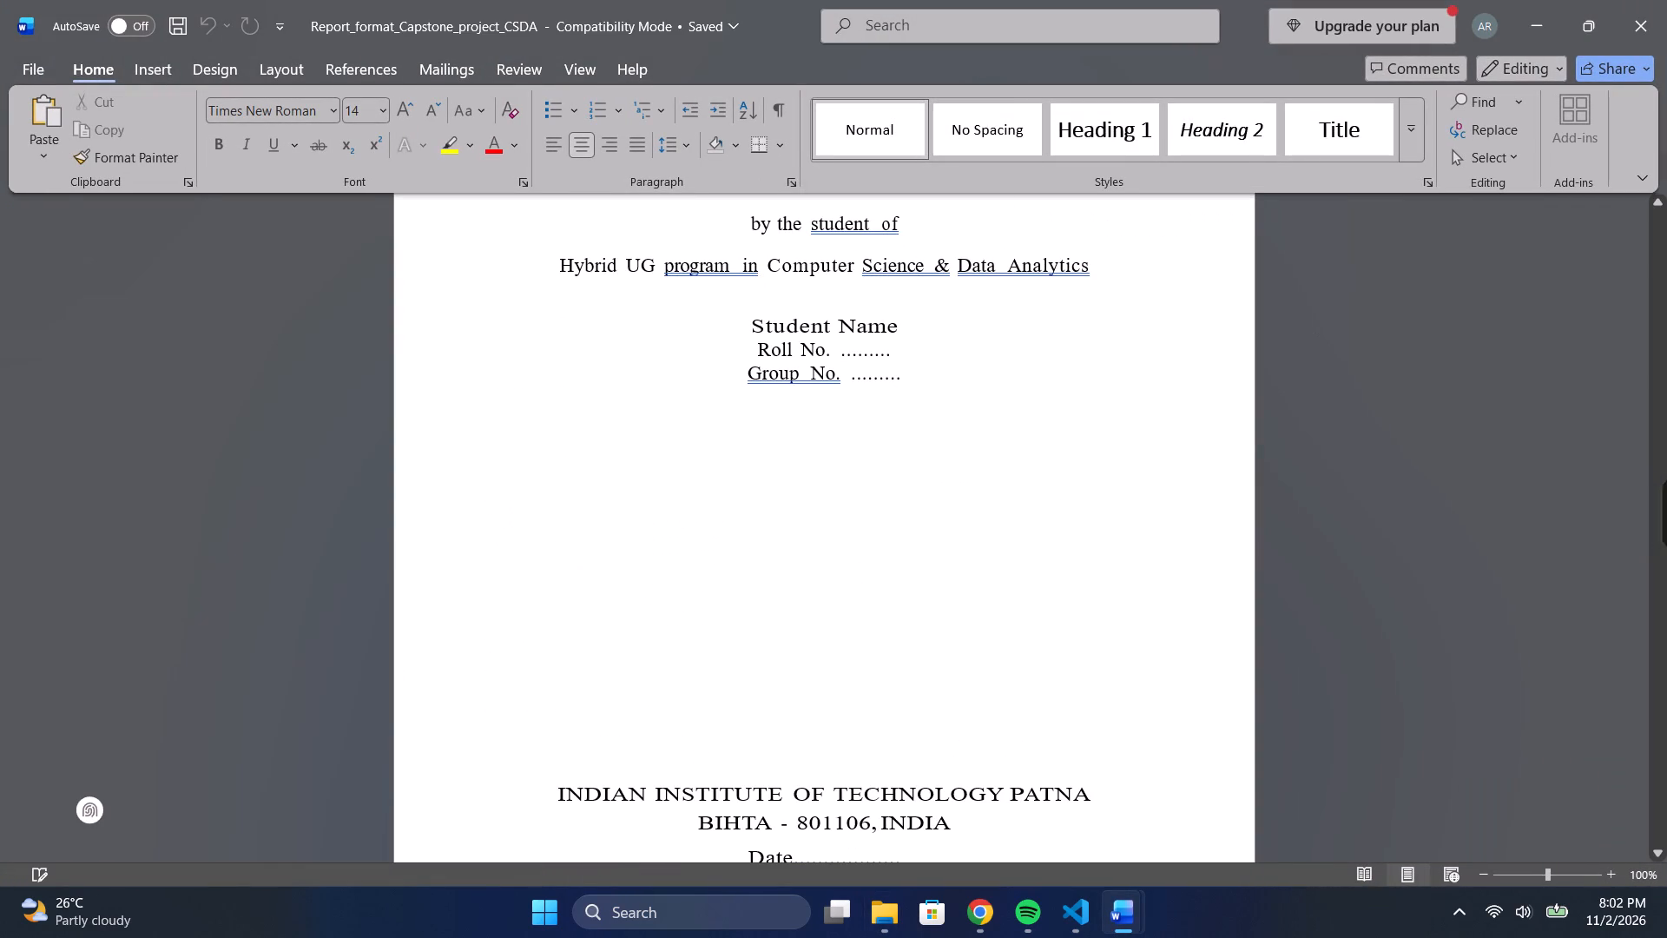
pyautogui.scroll(-18, 946, 613)
pyautogui.scroll(-11, 945, 613)
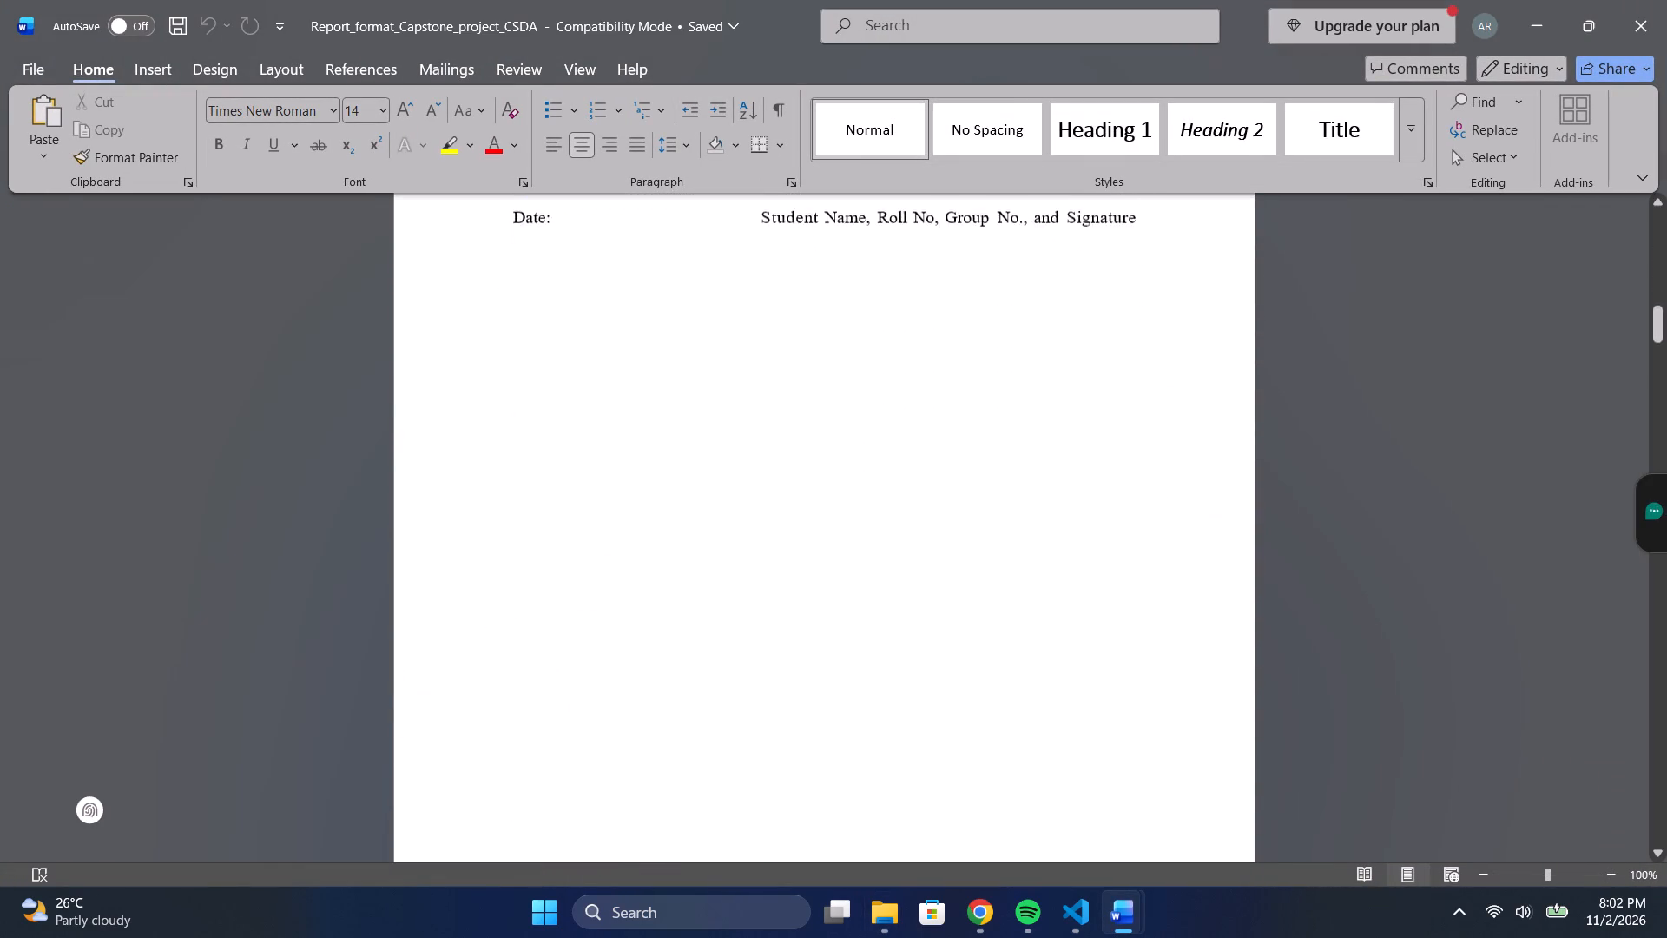
pyautogui.scroll(-20, 945, 613)
pyautogui.scroll(-16, 945, 613)
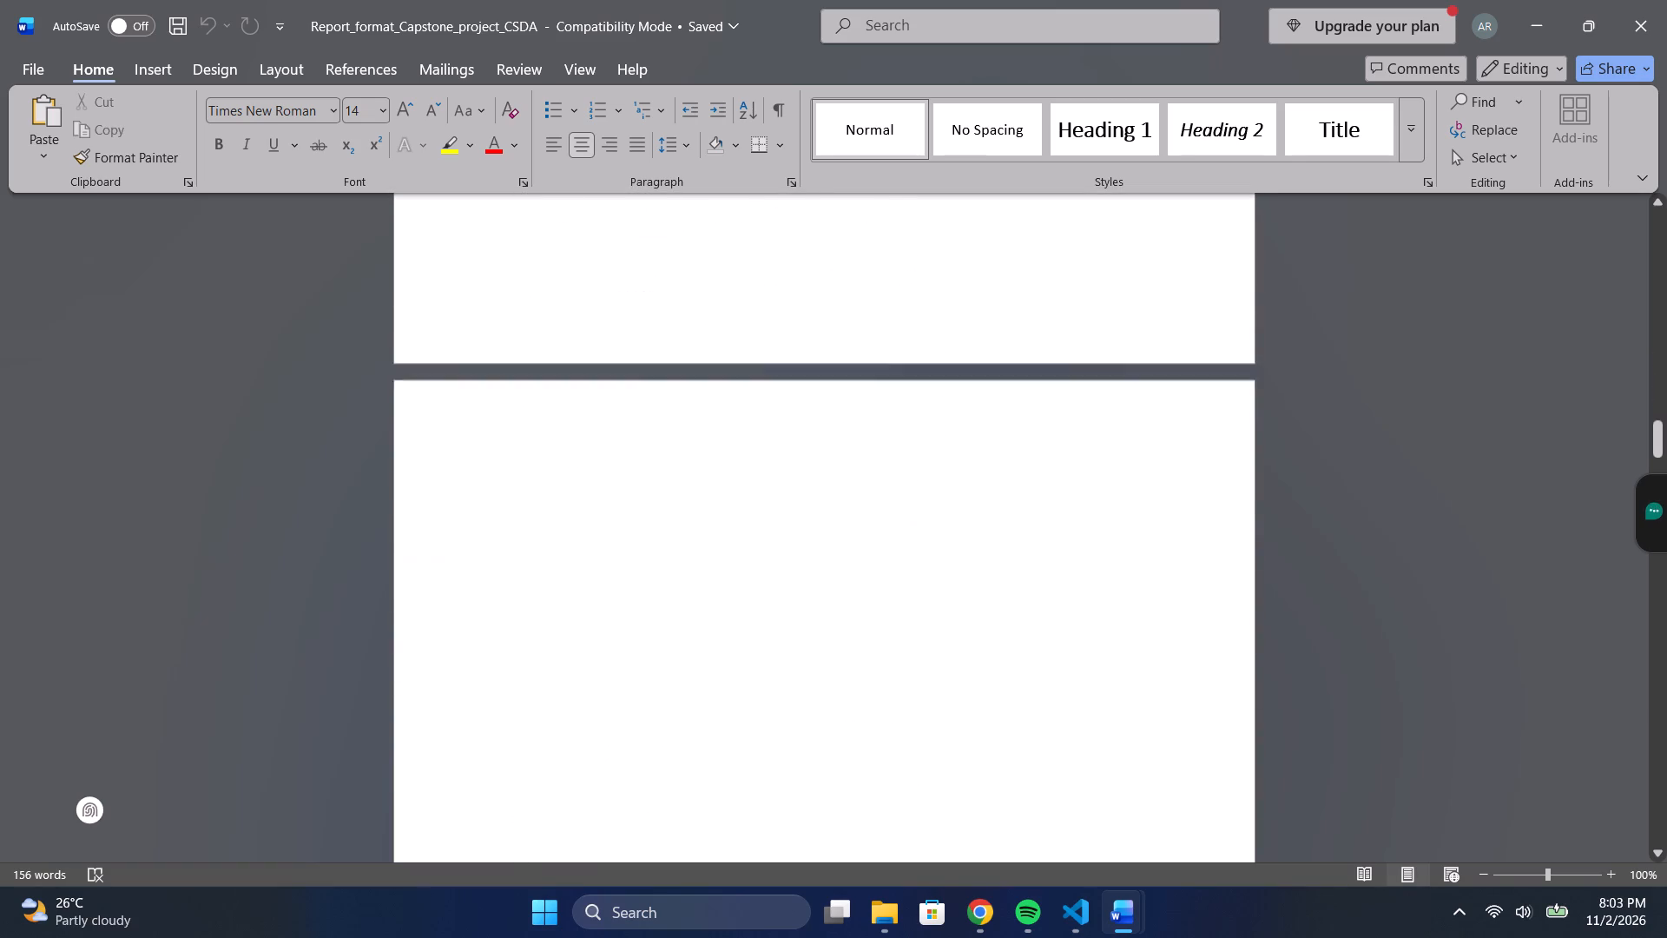
pyautogui.scroll(-20, 945, 613)
pyautogui.scroll(-16, 945, 613)
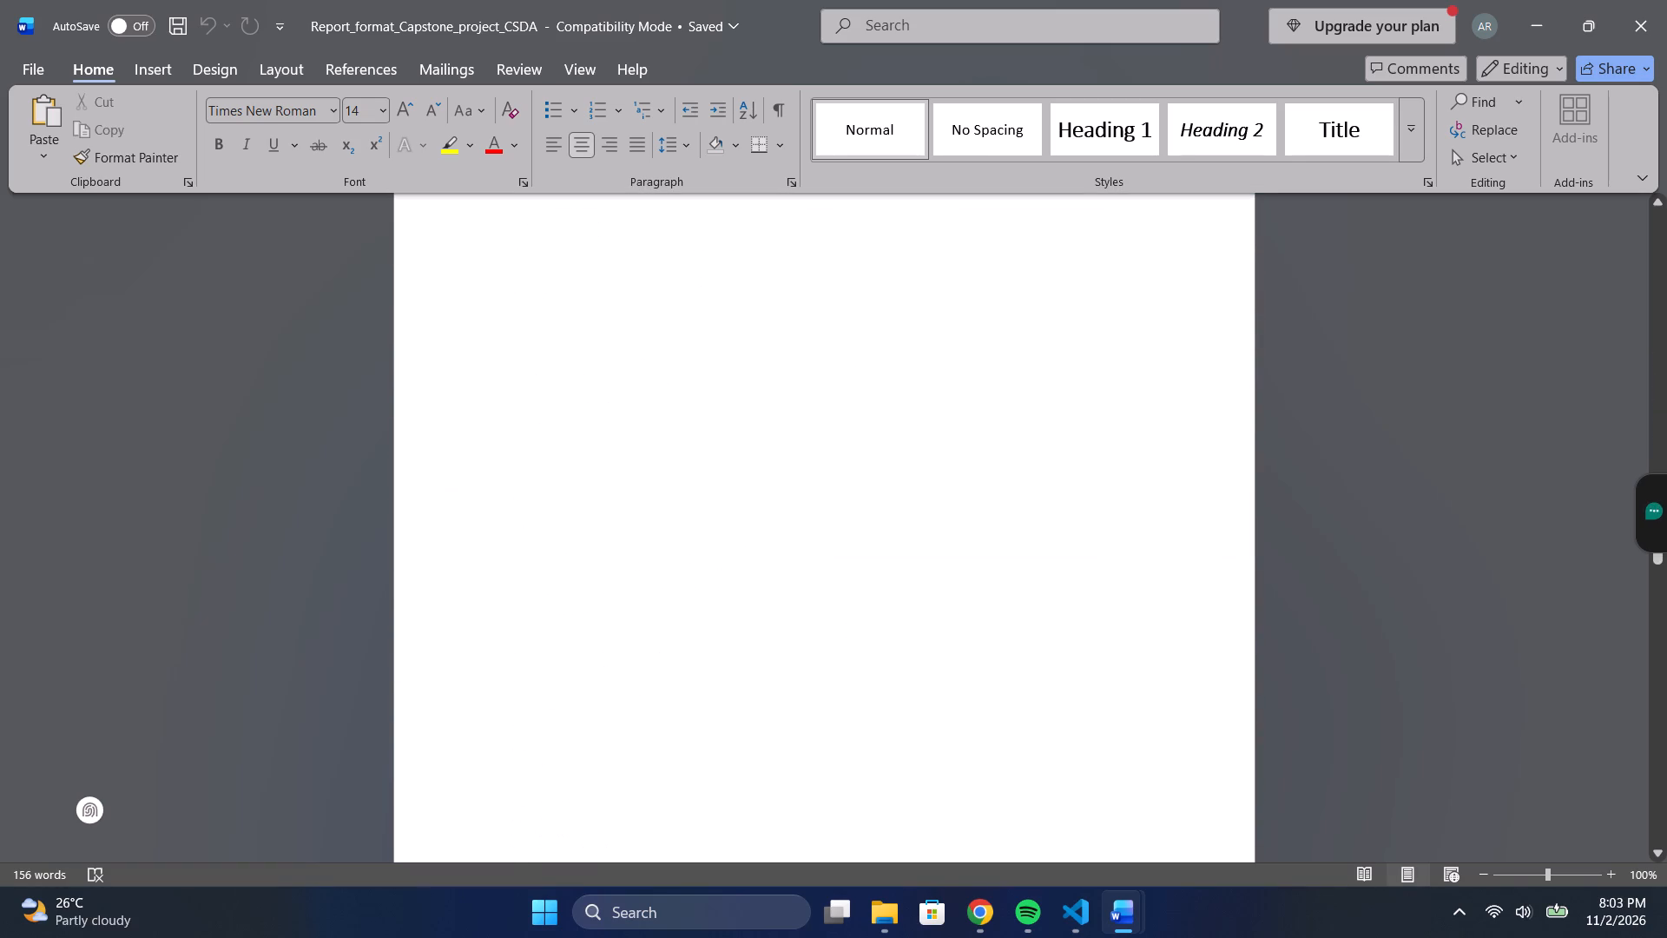
pyautogui.scroll(-19, 945, 613)
pyautogui.scroll(-13, 945, 613)
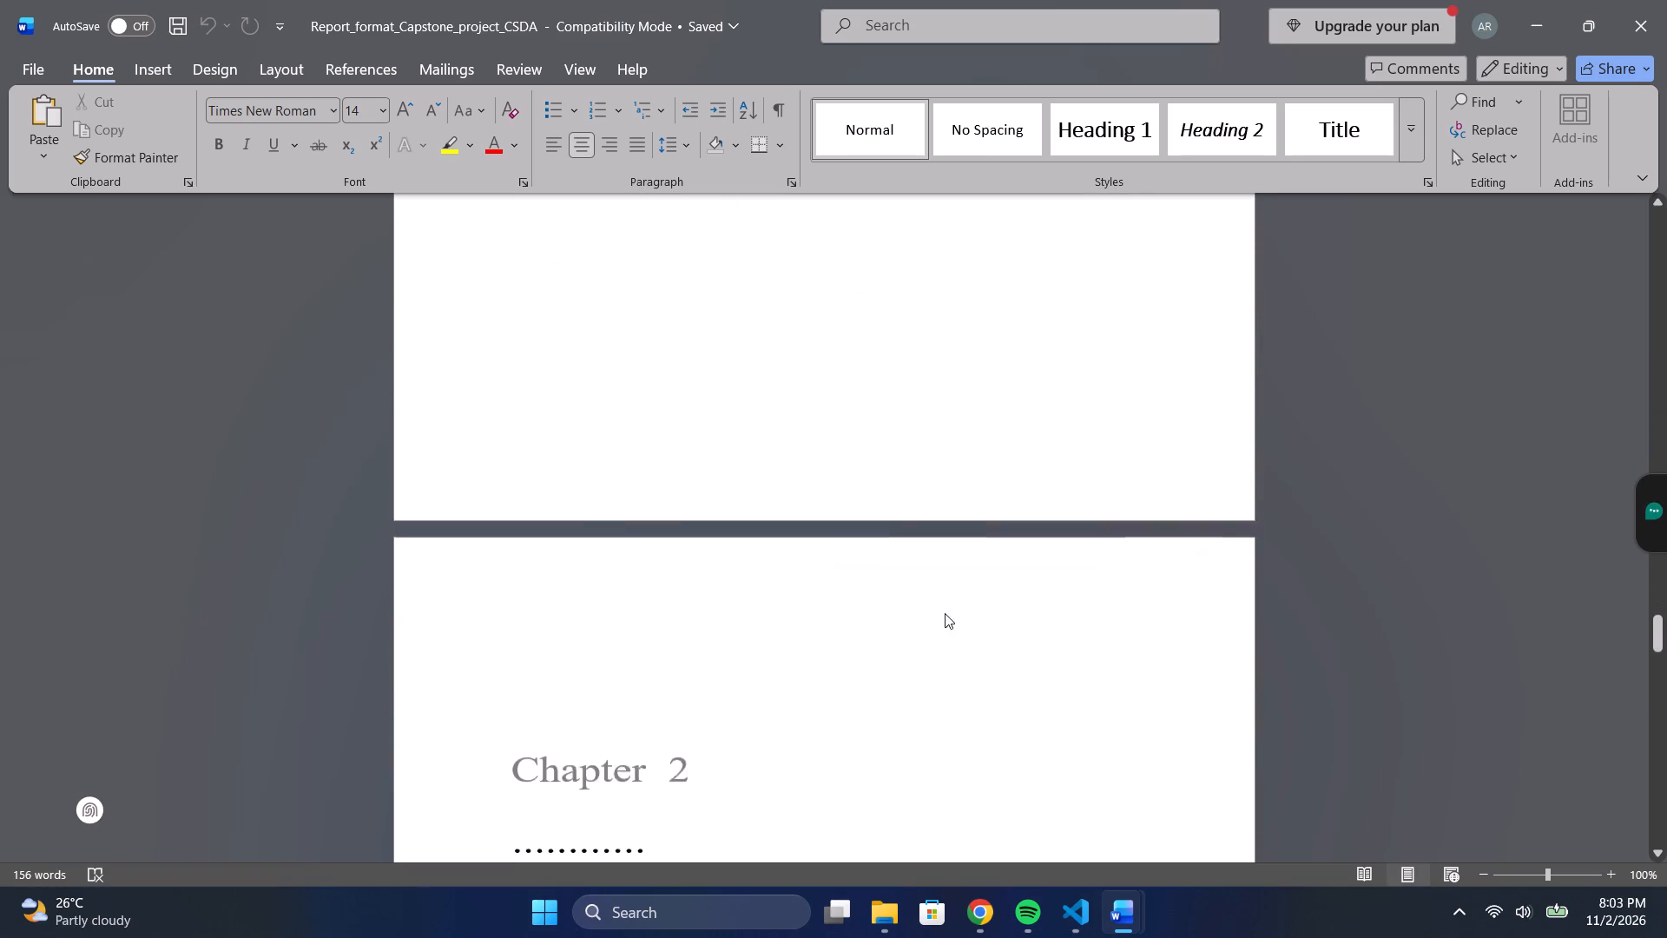
pyautogui.scroll(-11, 945, 613)
pyautogui.scroll(-12, 945, 613)
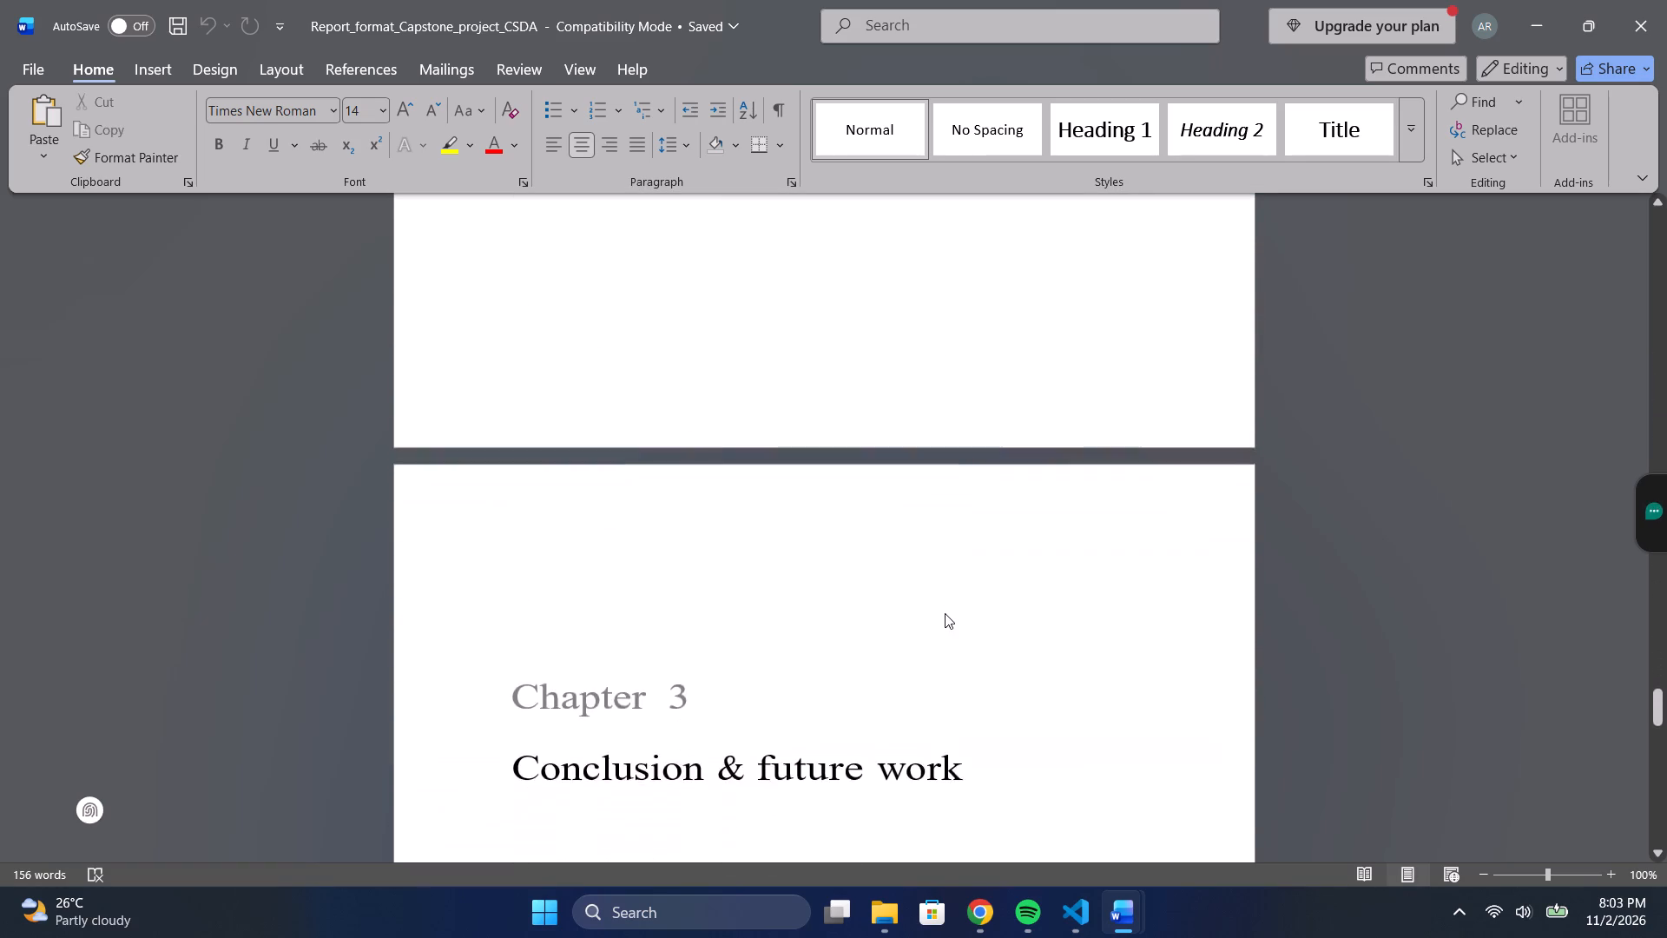
pyautogui.scroll(-6, 945, 613)
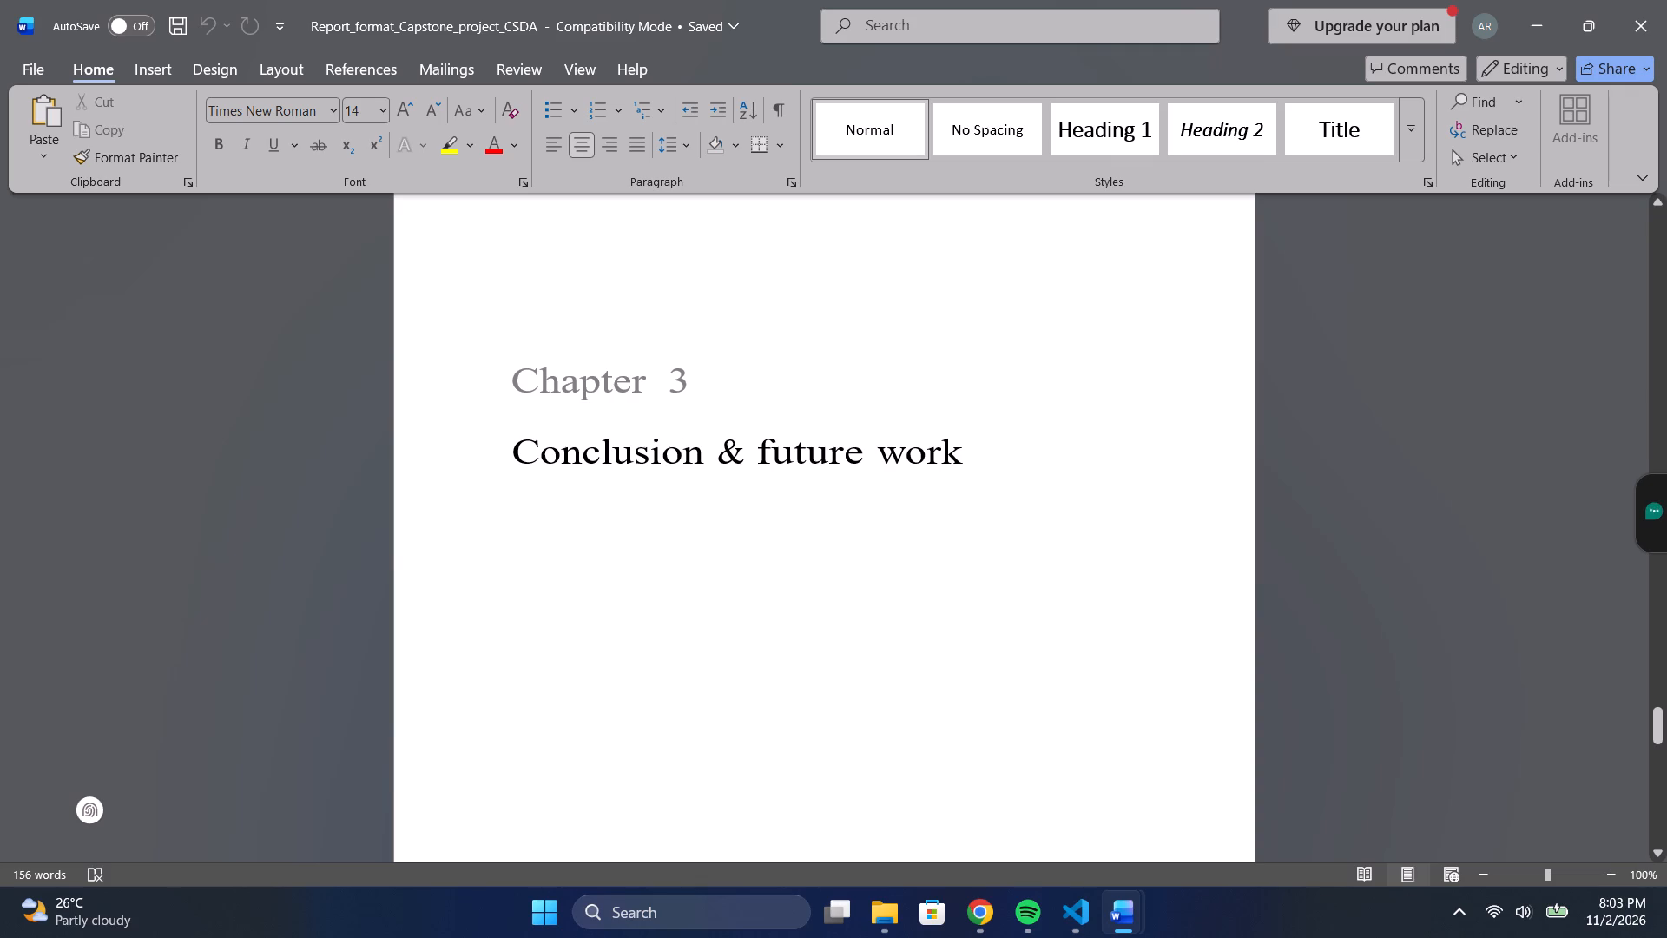
# Examine the remaining pages of the report format template after the Chapter 3 heading.
pyautogui.scroll(-11, 945, 613)
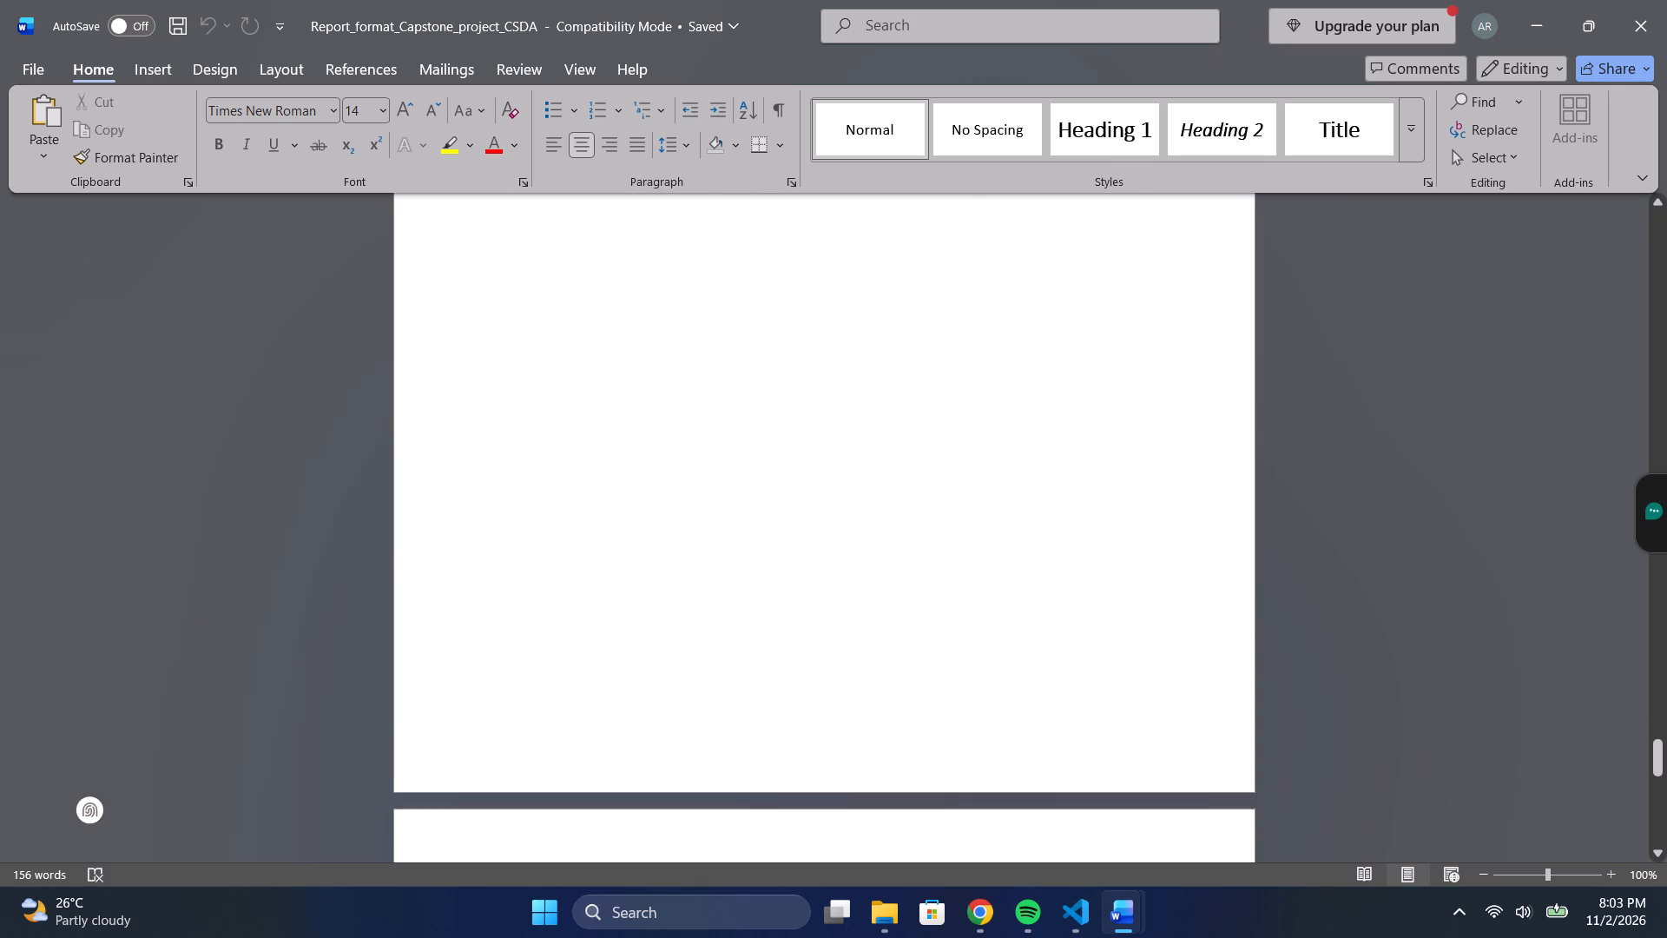
pyautogui.scroll(-17, 945, 613)
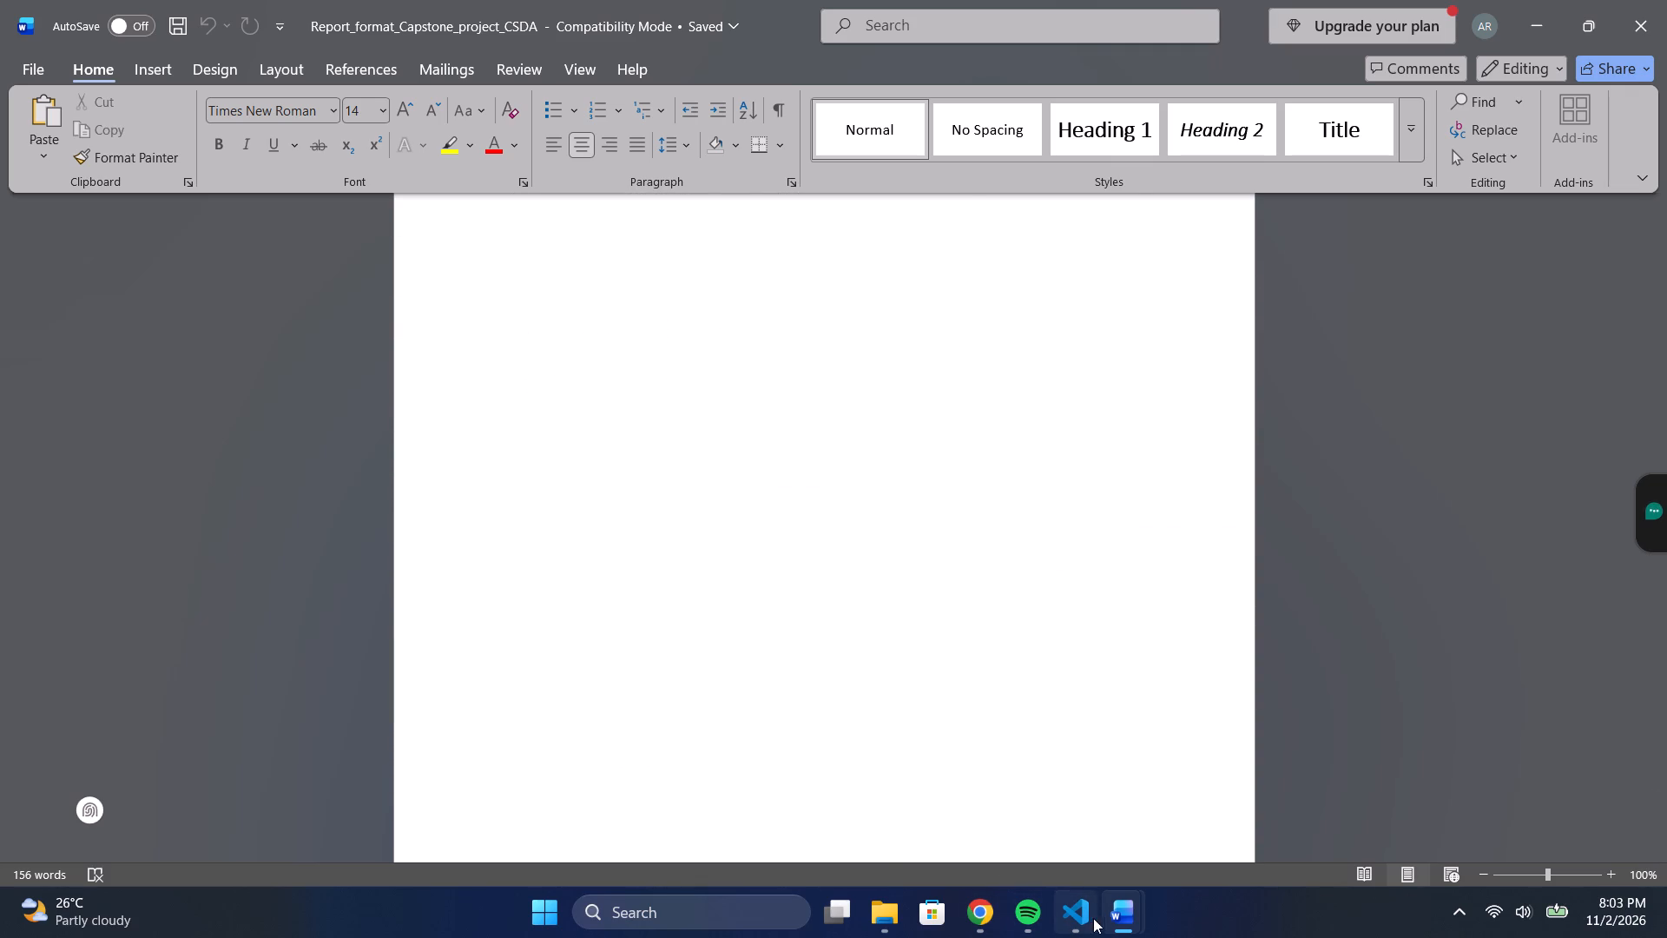
# Switch back to the TEMPERATURE CONVERSION report and check the Chapter 1 heading, options table and Chapter 2 through section 2.4.
pyautogui.click(1107, 917)
pyautogui.click(1058, 817)
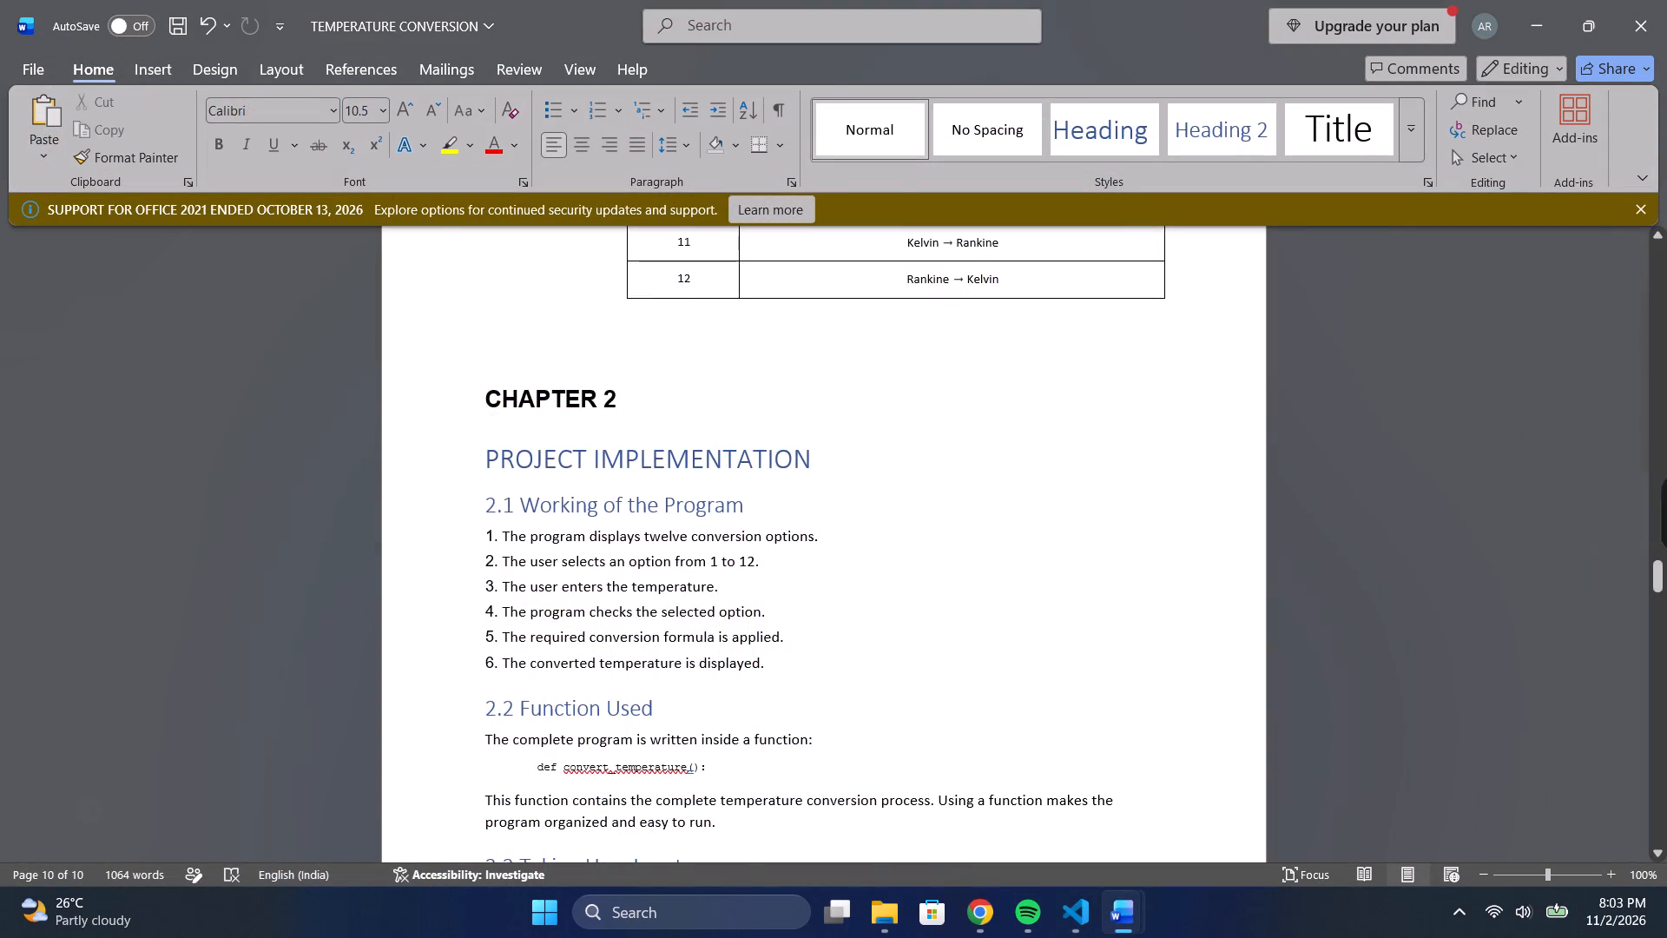
pyautogui.scroll(19, 727, 704)
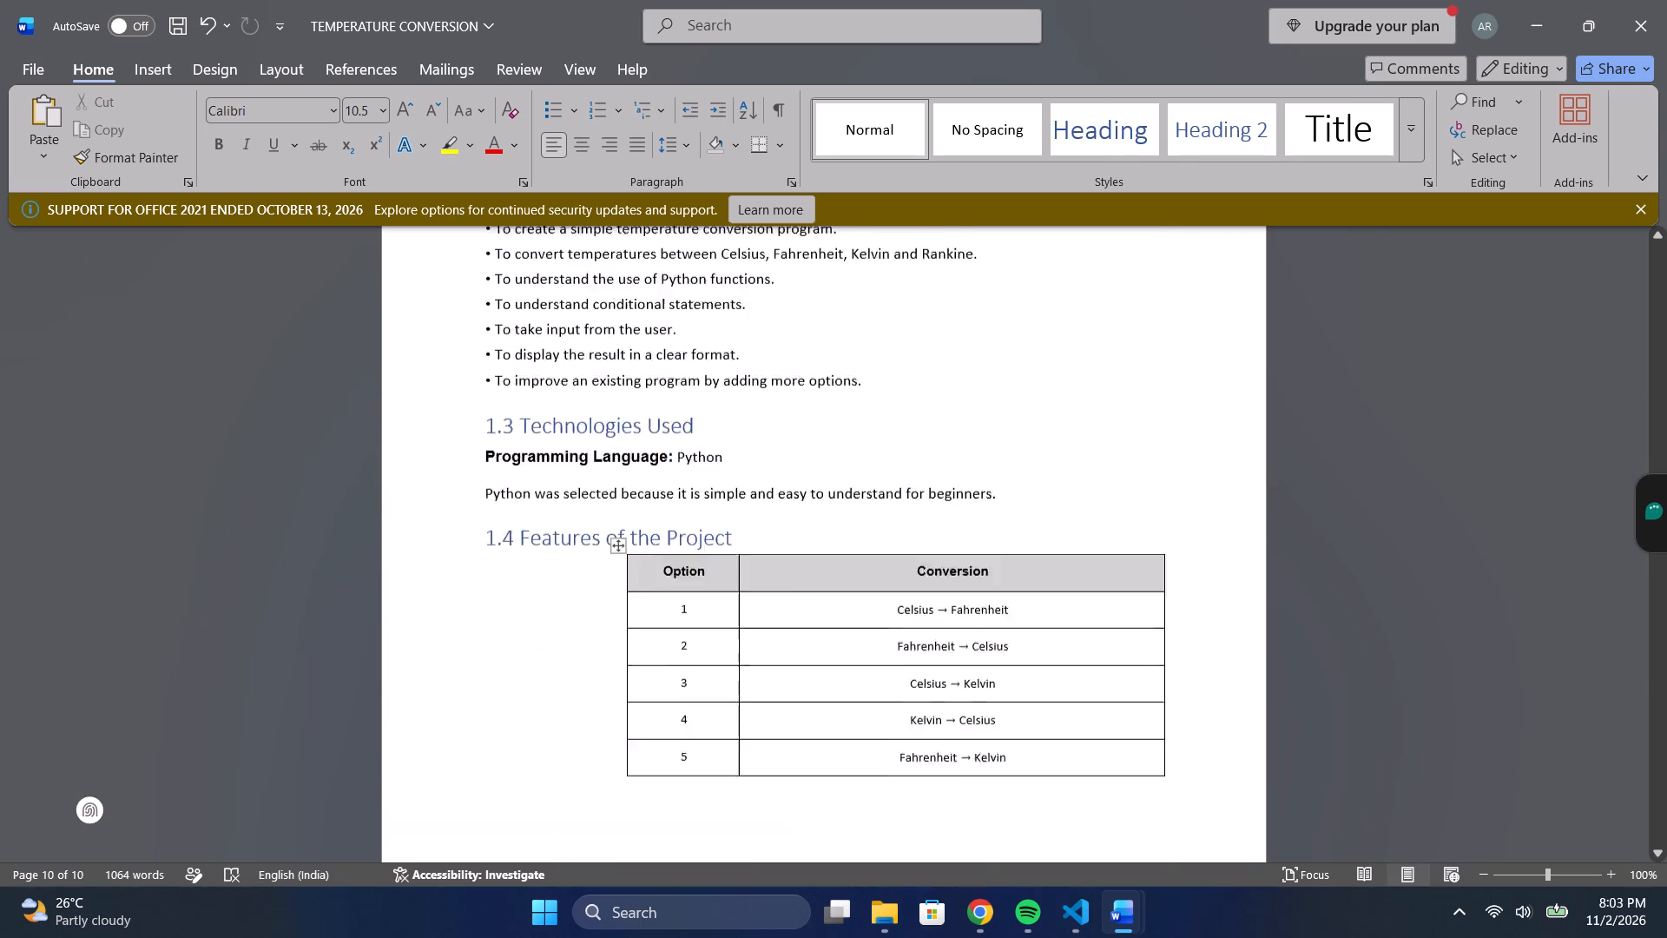
pyautogui.scroll(14, 727, 703)
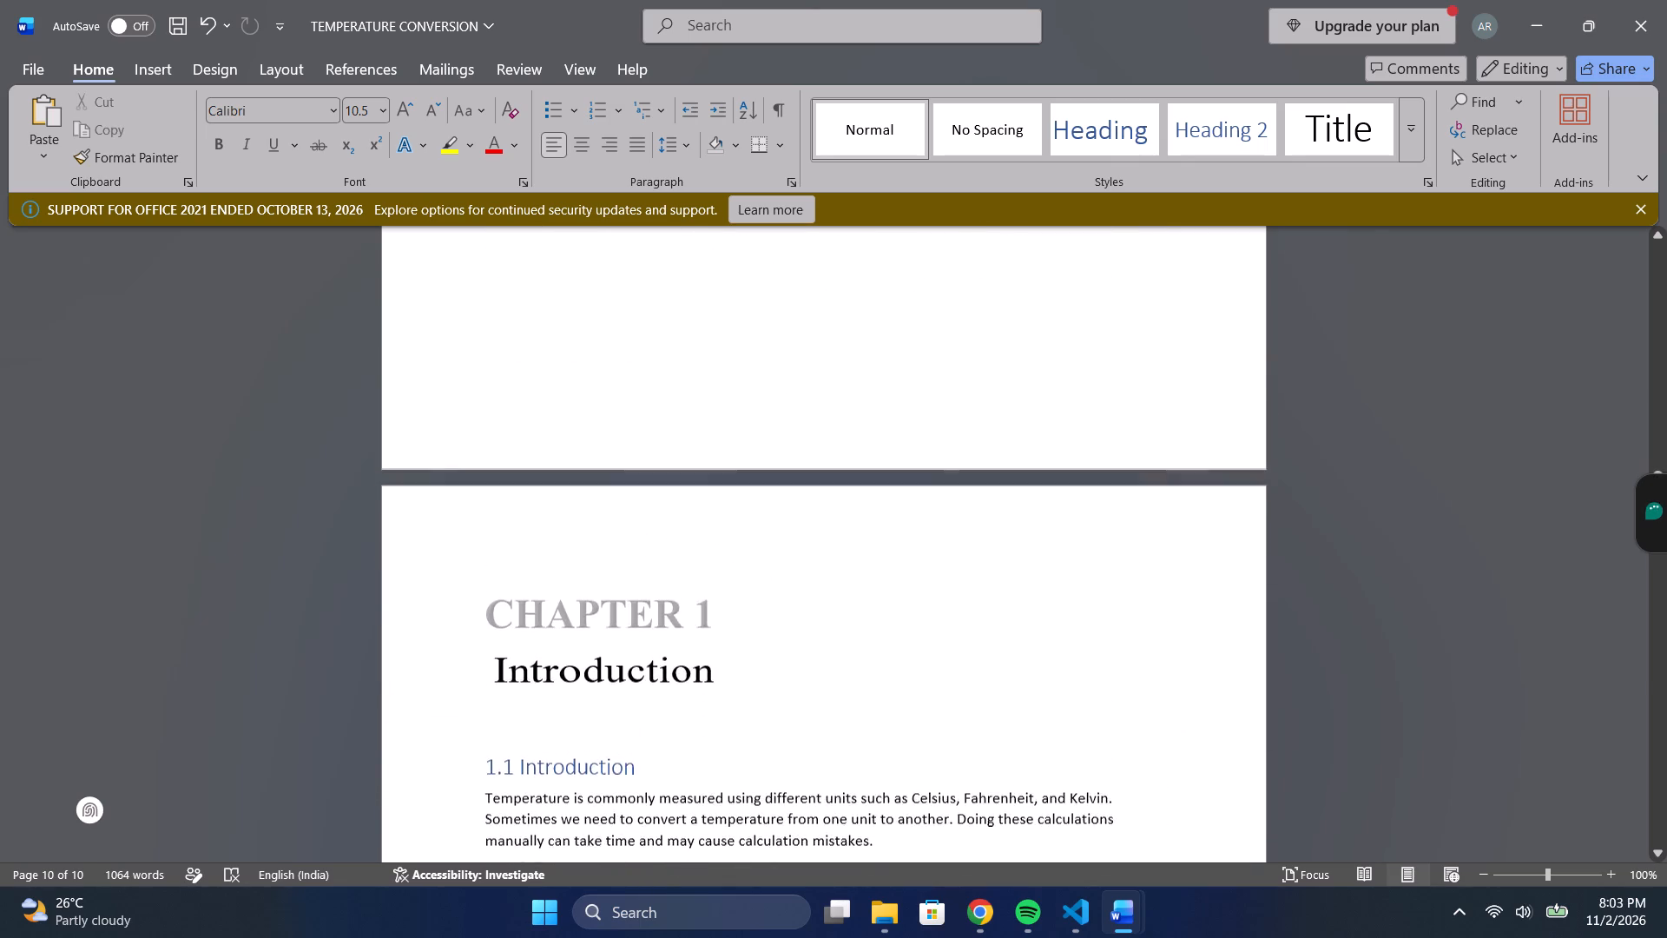
pyautogui.scroll(1, 727, 703)
pyautogui.scroll(-15, 727, 703)
pyautogui.scroll(-9, 727, 703)
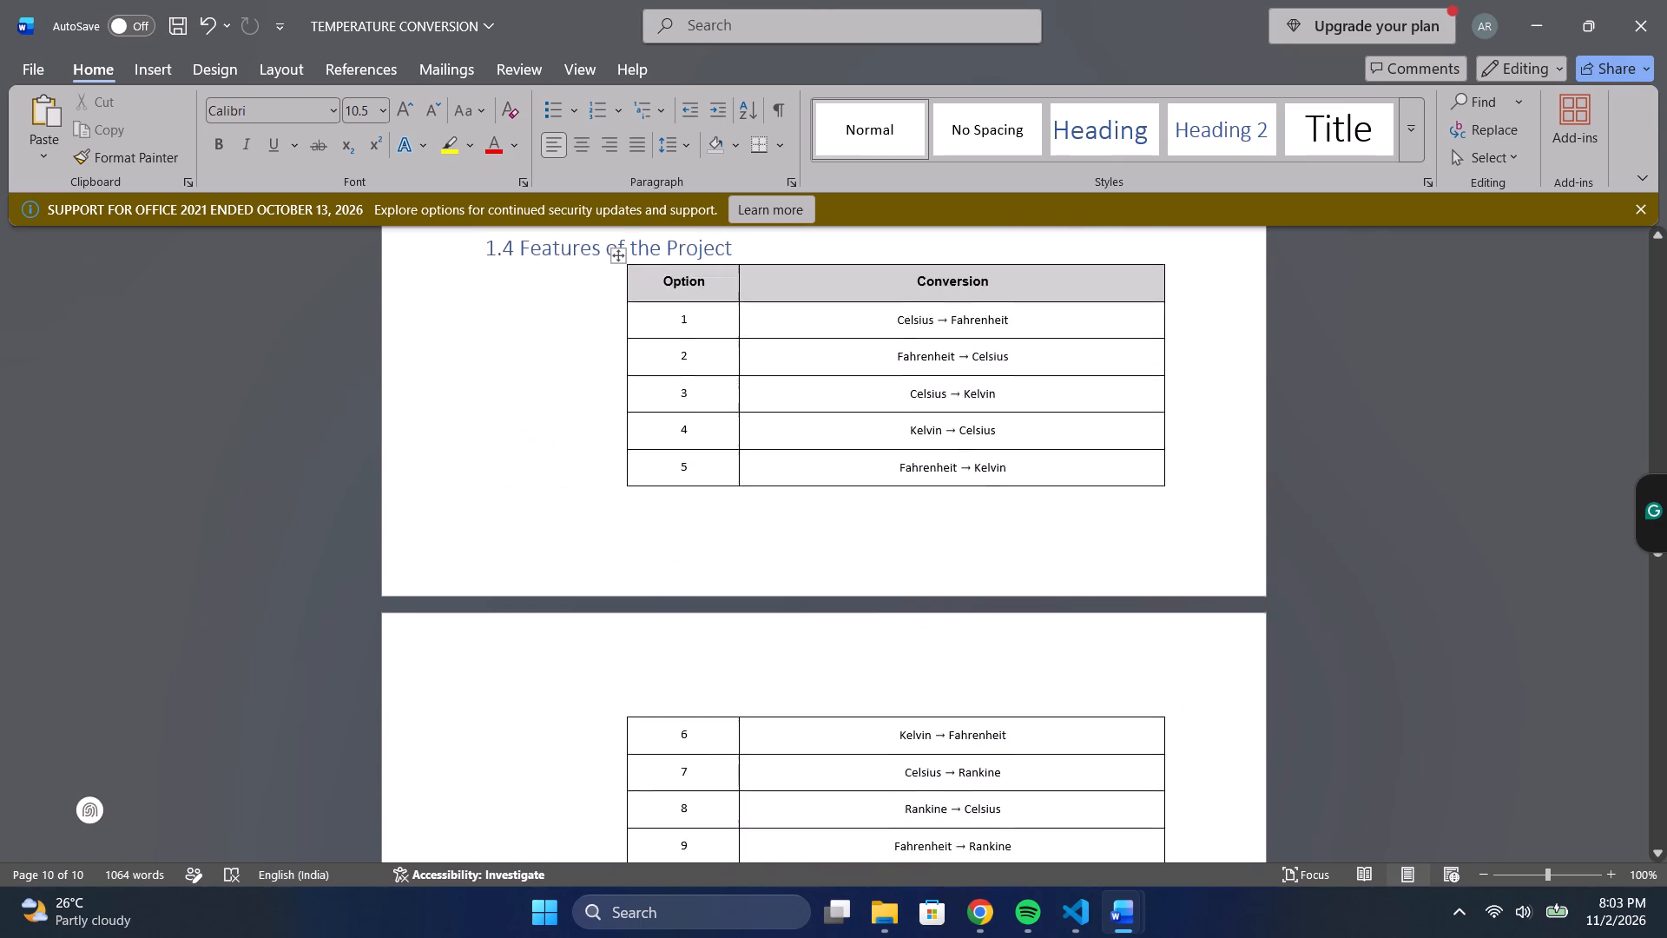
pyautogui.scroll(-6, 727, 703)
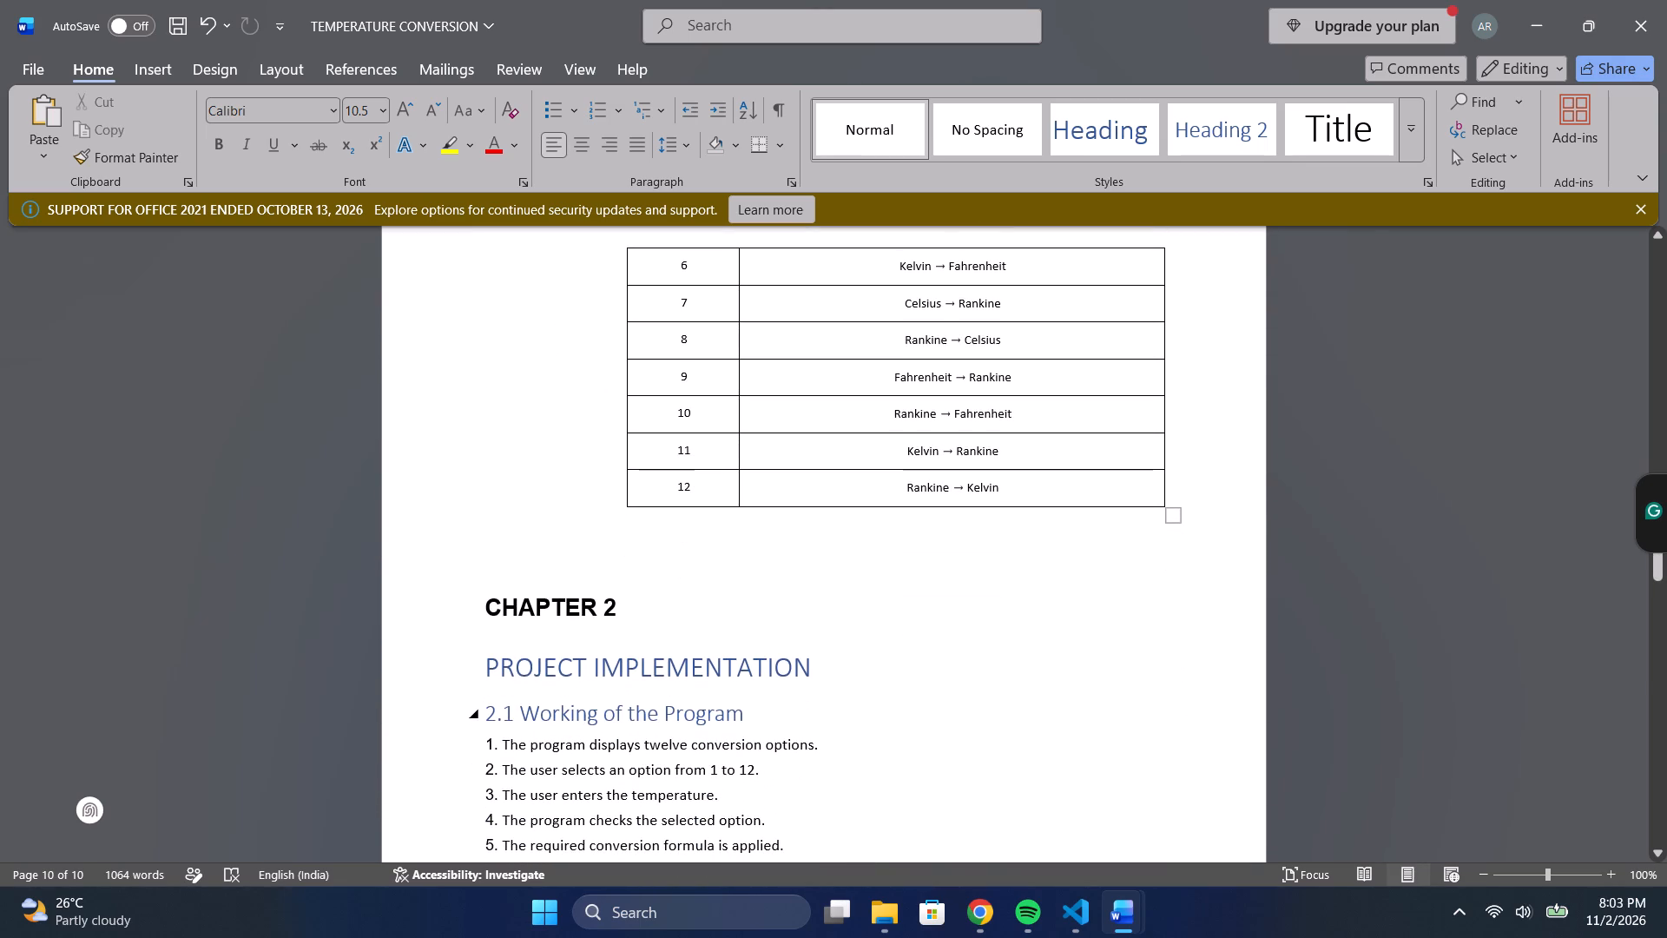
pyautogui.scroll(-14, 796, 659)
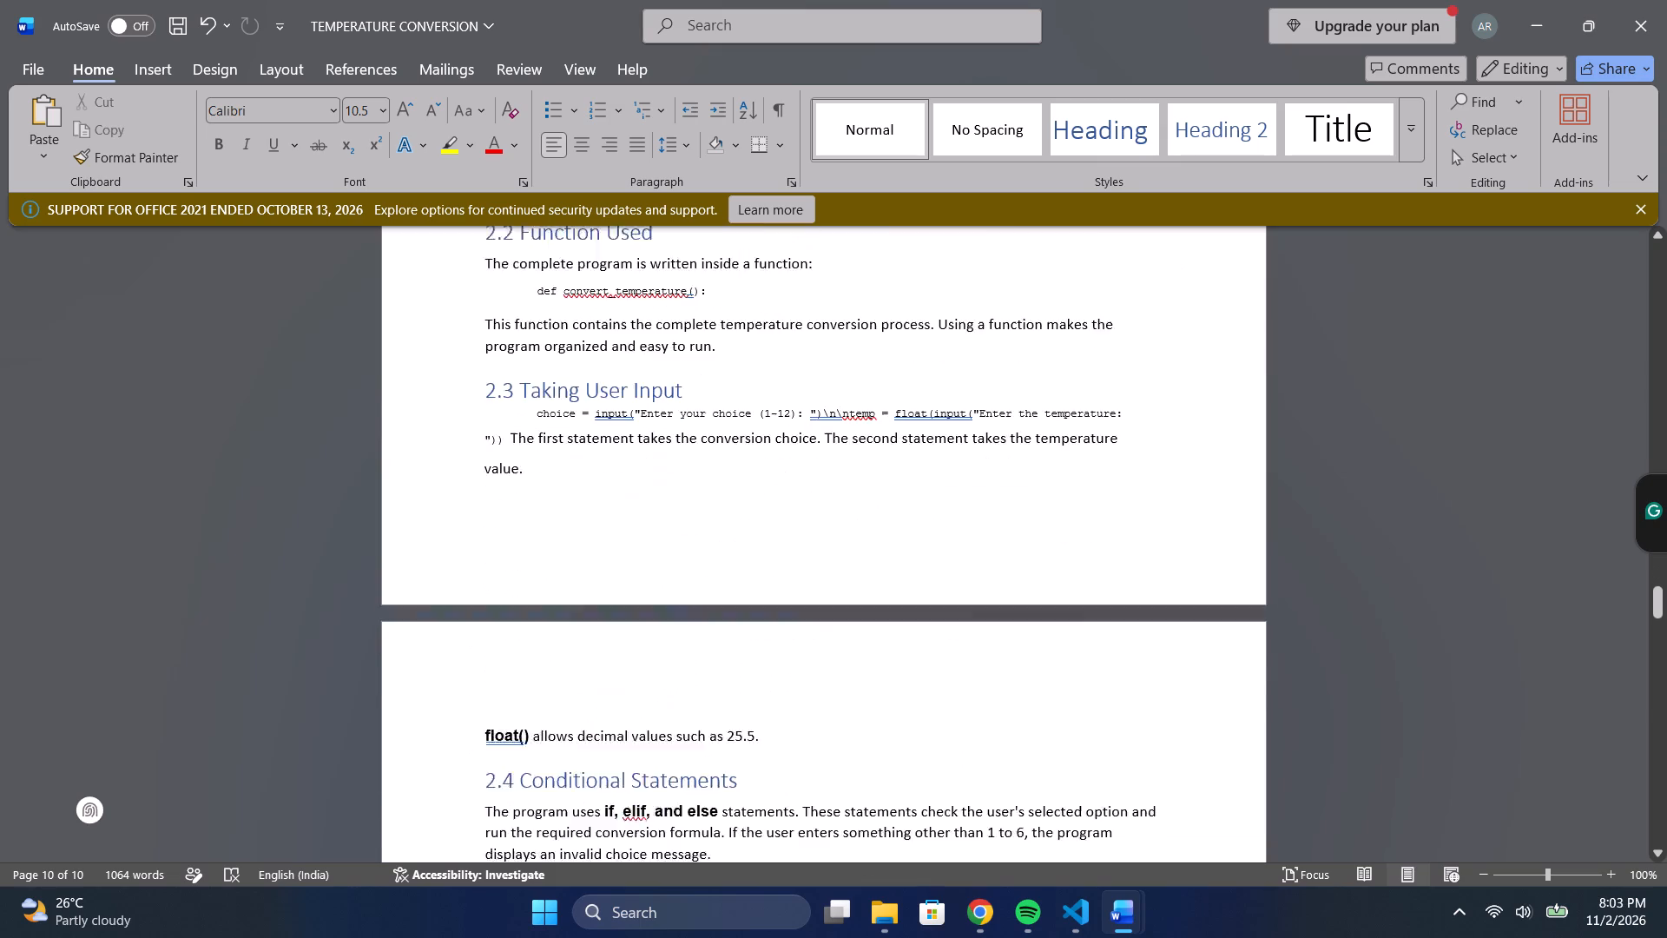
# Look back through the report's Contents and front pages to the page with the institute name and date line.
pyautogui.scroll(-4, 796, 659)
pyautogui.scroll(20, 796, 659)
pyautogui.scroll(7, 796, 659)
pyautogui.scroll(-1, 796, 659)
pyautogui.scroll(6, 796, 659)
pyautogui.scroll(-1, 796, 659)
pyautogui.scroll(12, 796, 659)
pyautogui.scroll(-1, 796, 659)
pyautogui.scroll(12, 796, 659)
pyautogui.scroll(-1, 796, 659)
pyautogui.scroll(17, 796, 659)
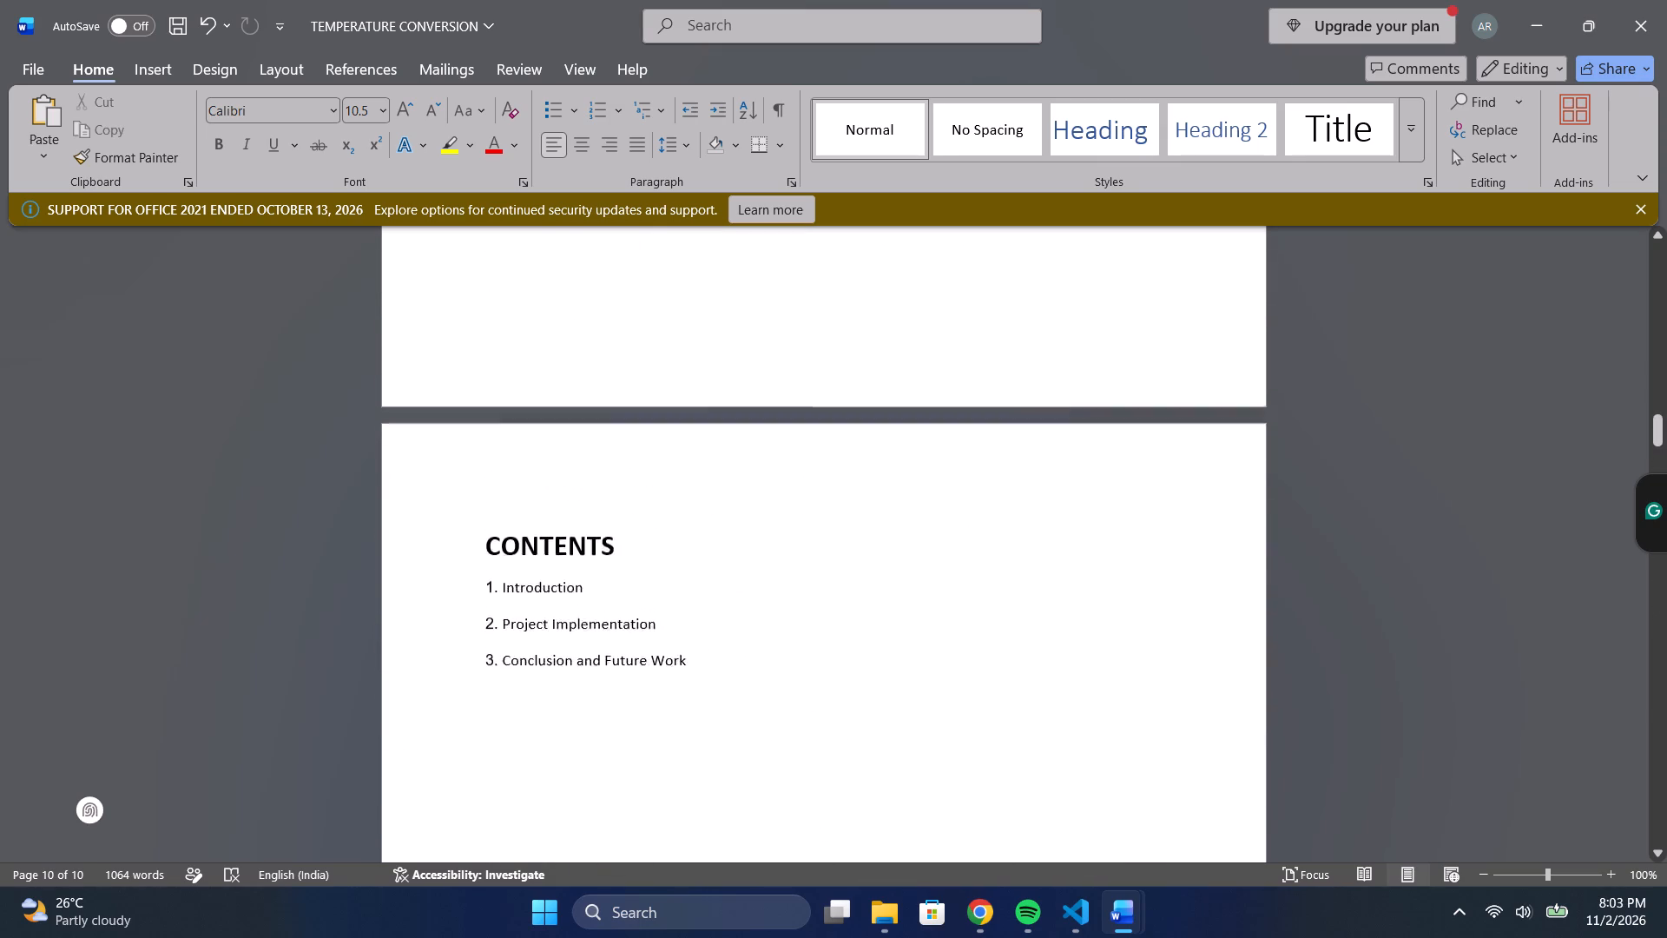
pyautogui.scroll(7, 796, 659)
pyautogui.scroll(-1, 796, 659)
pyautogui.scroll(5, 796, 659)
pyautogui.scroll(-1, 796, 659)
pyautogui.scroll(5, 796, 659)
pyautogui.scroll(-1, 796, 659)
pyautogui.scroll(4, 796, 659)
pyautogui.scroll(-1, 796, 659)
pyautogui.scroll(13, 796, 659)
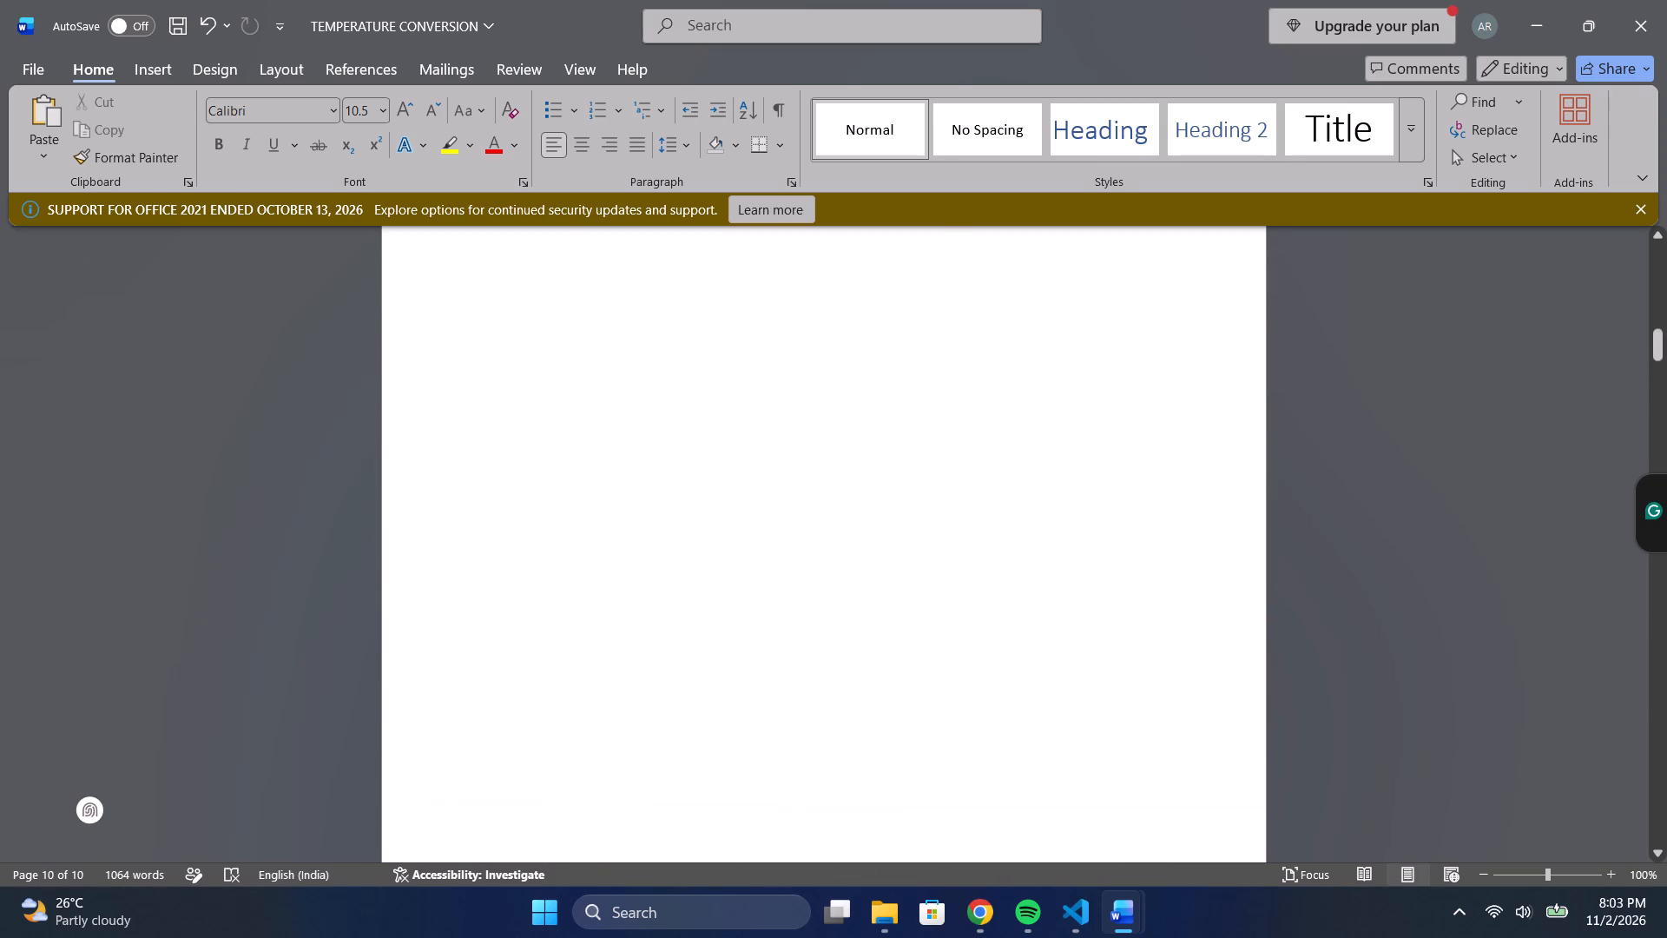
pyautogui.scroll(-1, 796, 659)
pyautogui.scroll(5, 796, 659)
pyautogui.scroll(-1, 796, 659)
pyautogui.scroll(8, 796, 659)
pyautogui.scroll(-1, 796, 659)
pyautogui.scroll(8, 796, 659)
pyautogui.scroll(-1, 796, 659)
pyautogui.scroll(8, 796, 659)
pyautogui.scroll(-4, 796, 659)
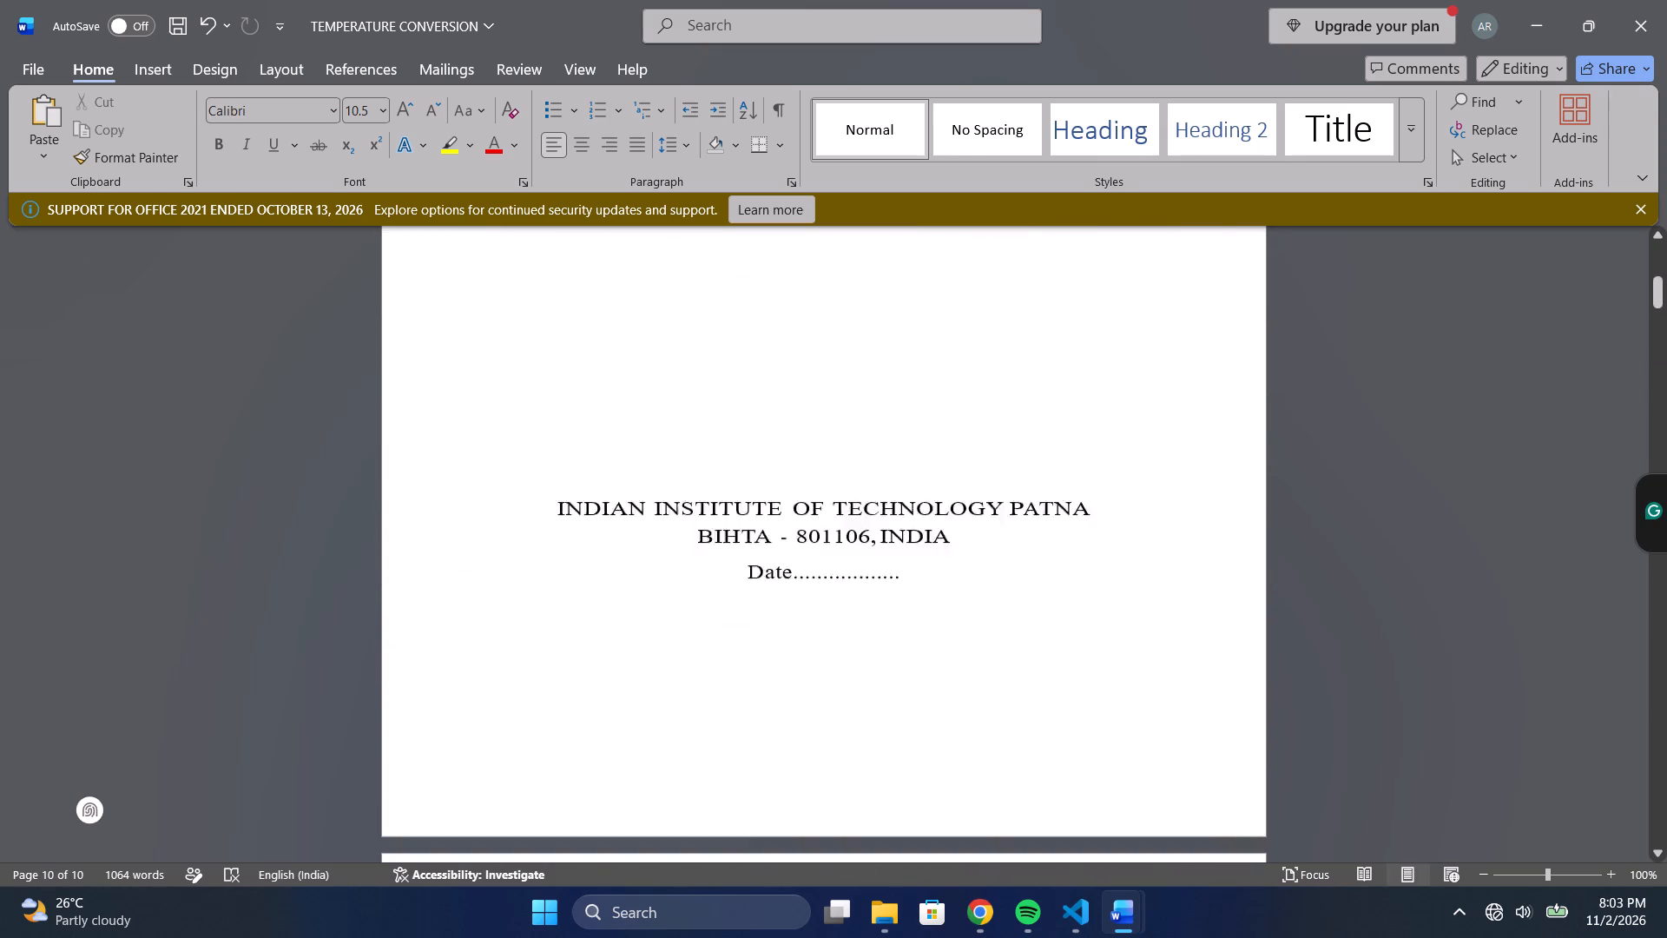
# Apply the grey text effect to the CONTENTS heading, matching the look of the CHAPTER 1 heading.
pyautogui.scroll(-20, 796, 659)
pyautogui.scroll(-15, 796, 659)
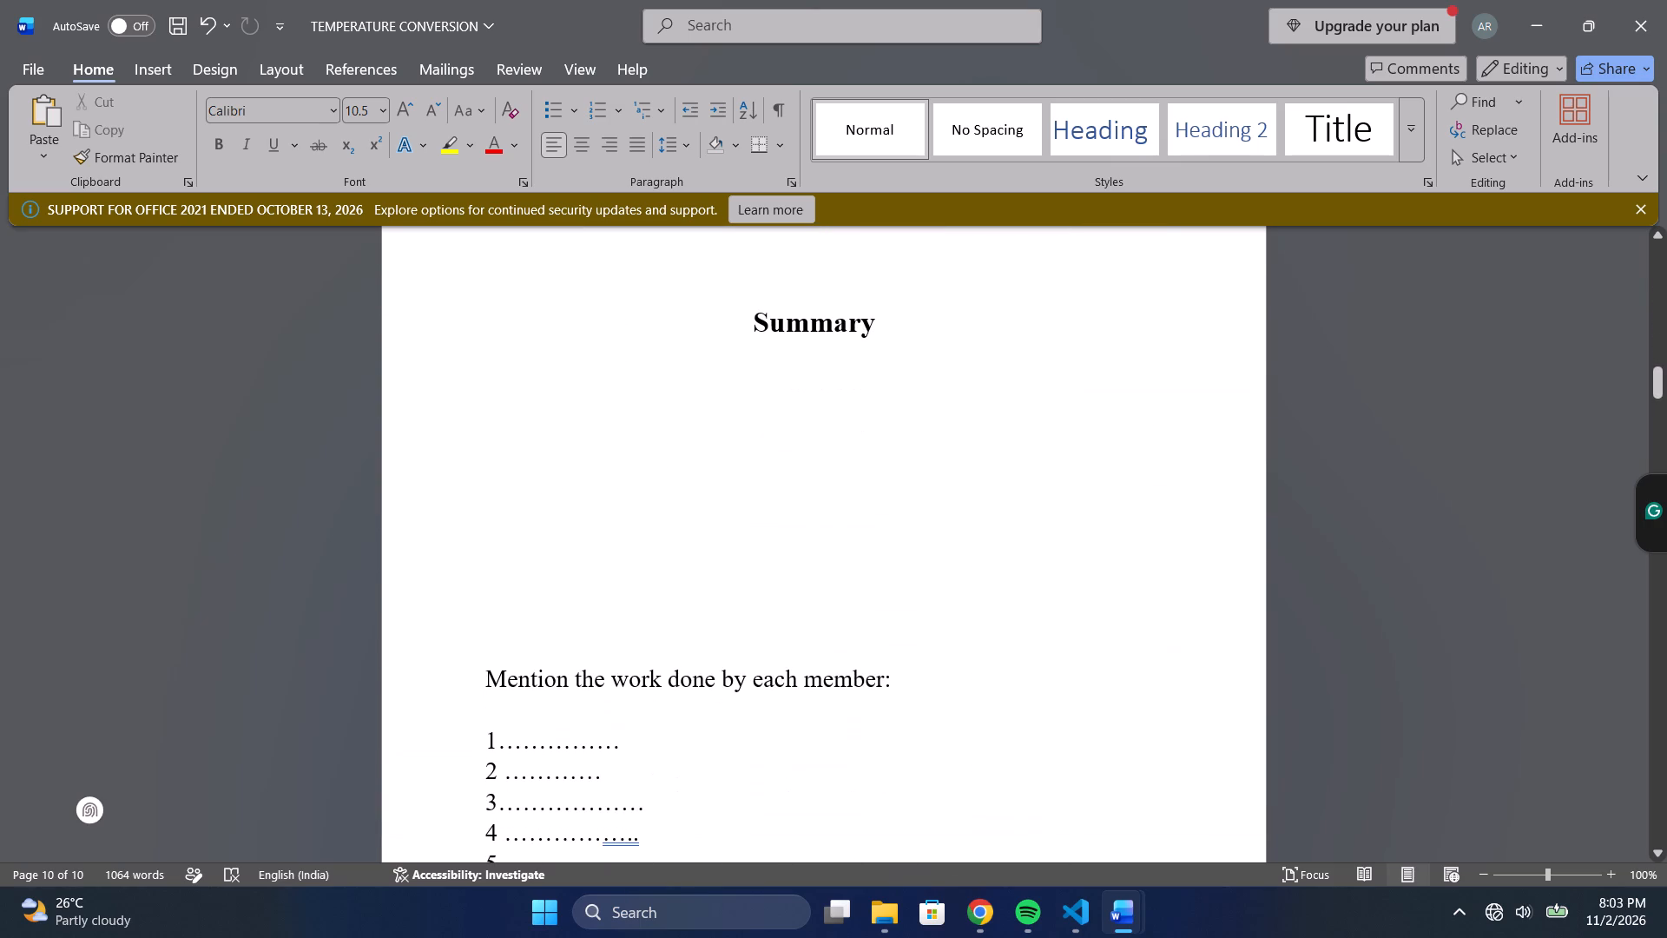
pyautogui.scroll(-17, 796, 659)
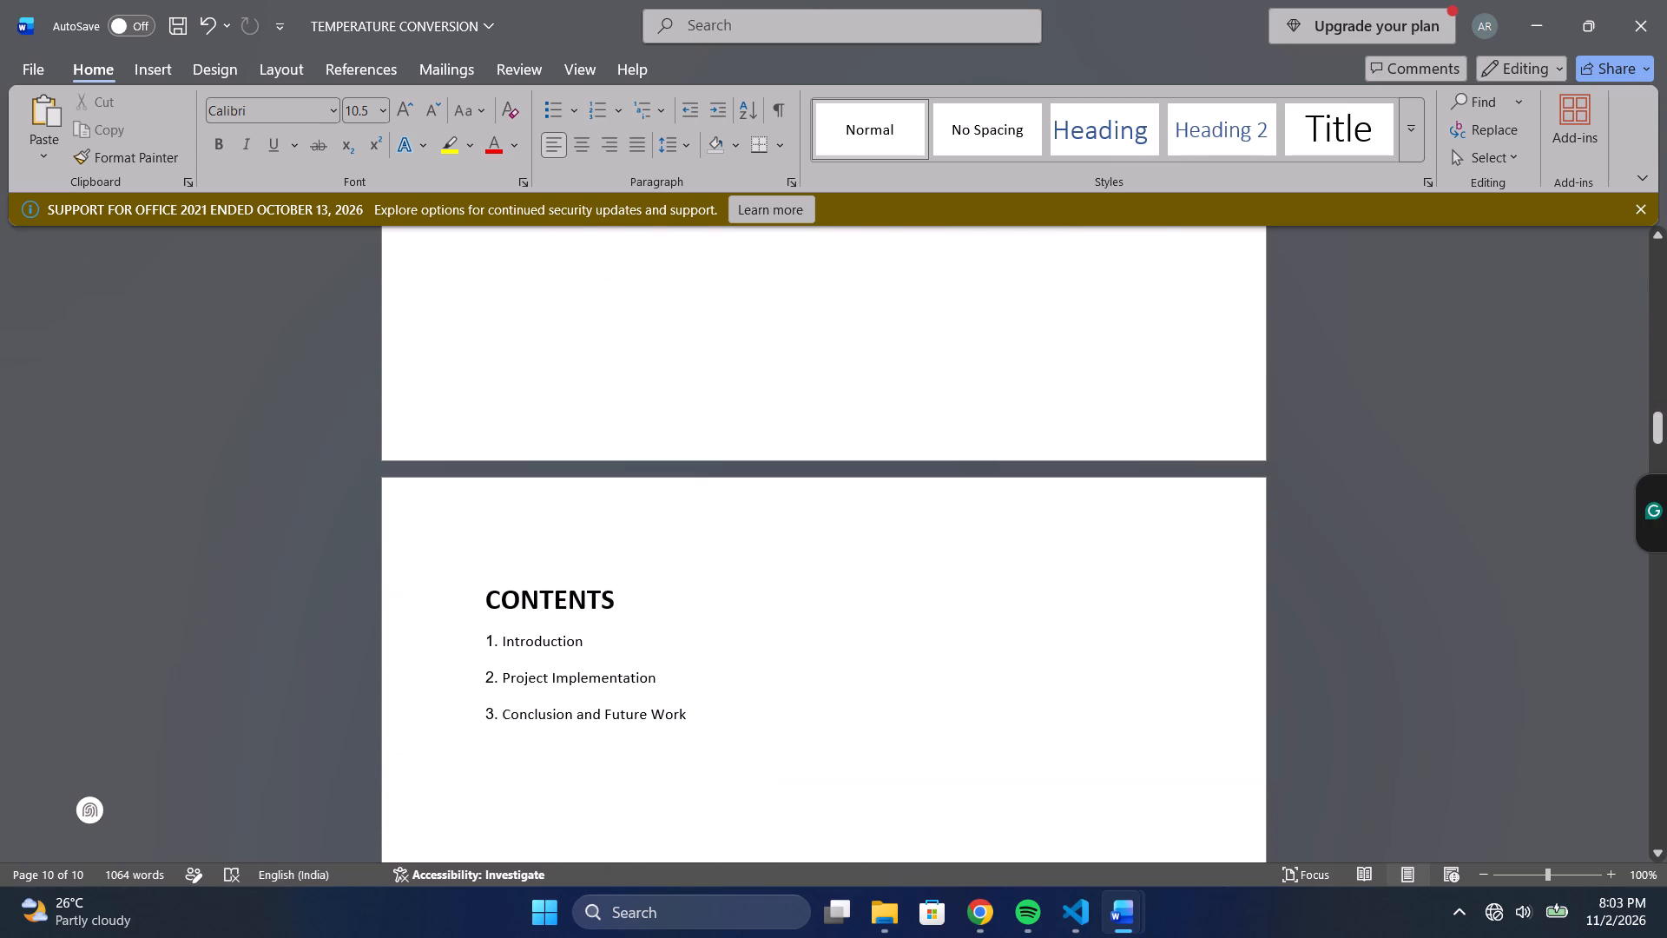
pyautogui.click(630, 591)
pyautogui.moveTo(630, 591); pyautogui.dragTo(526, 586)
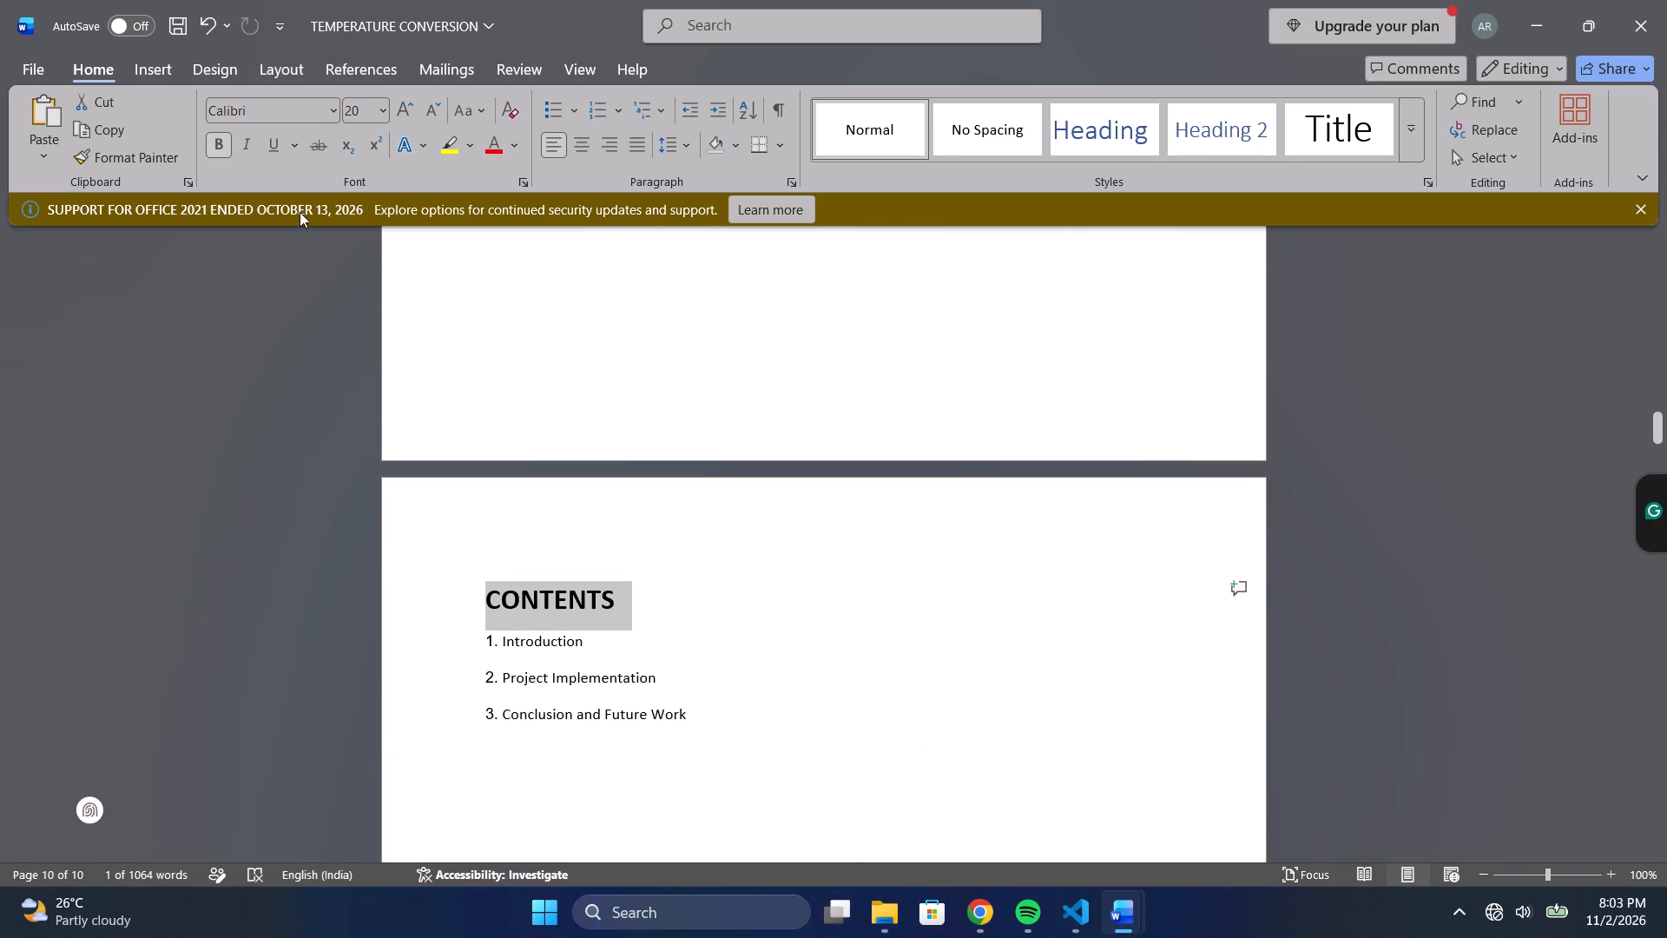
pyautogui.click(412, 146)
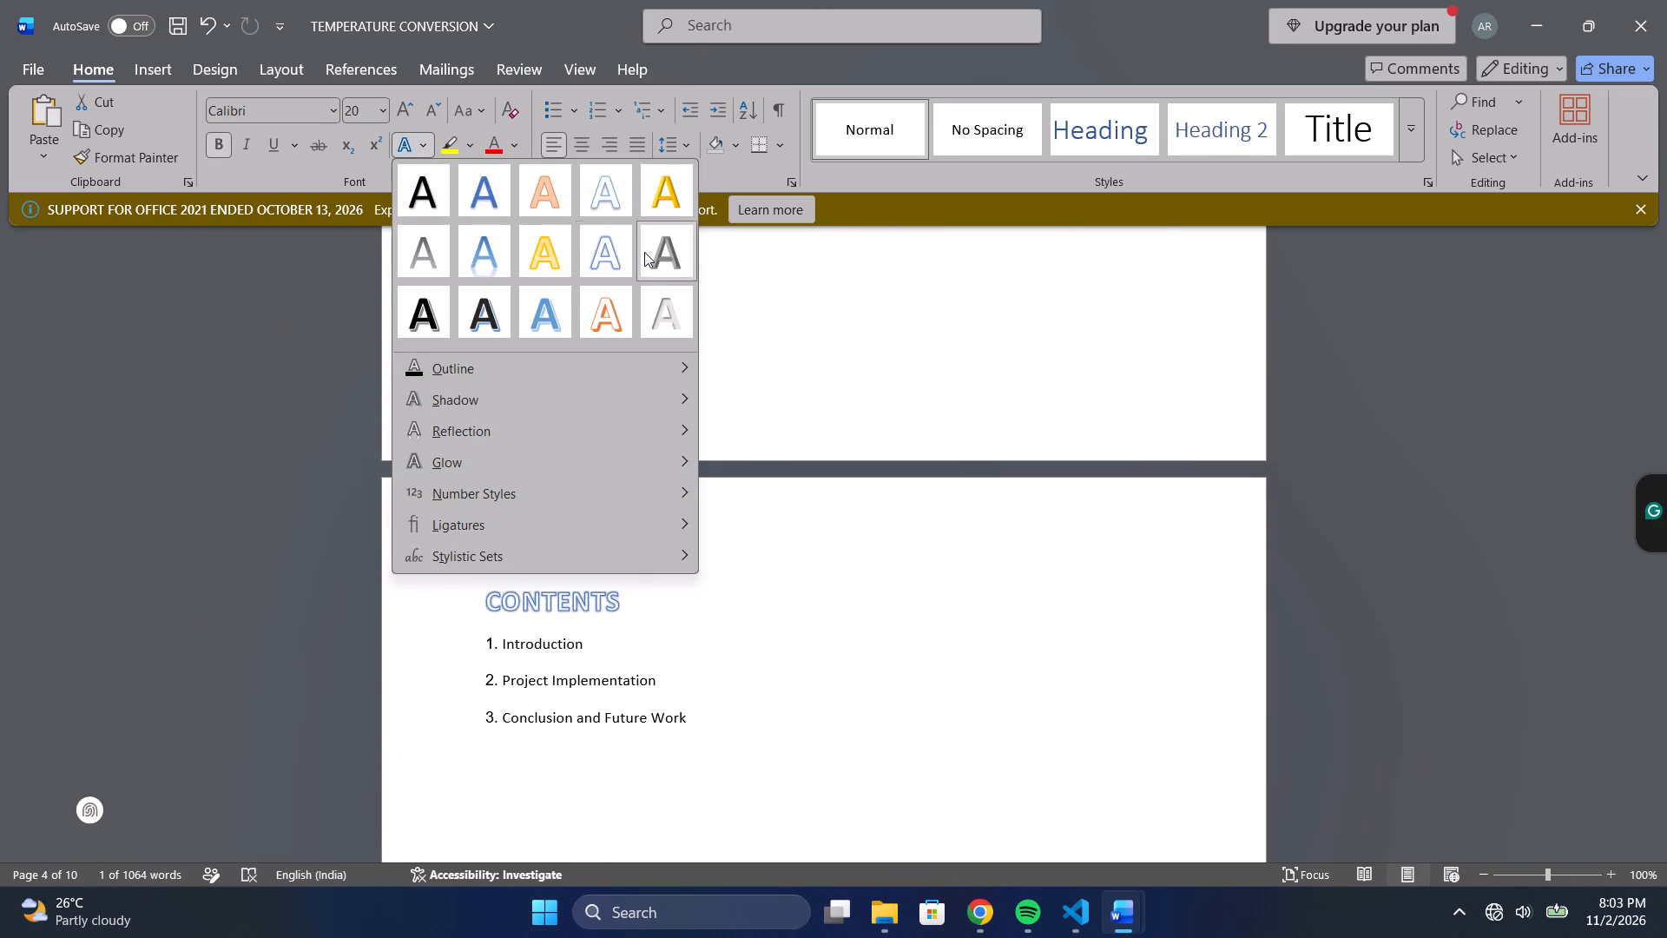
pyautogui.click(668, 251)
pyautogui.click(792, 564)
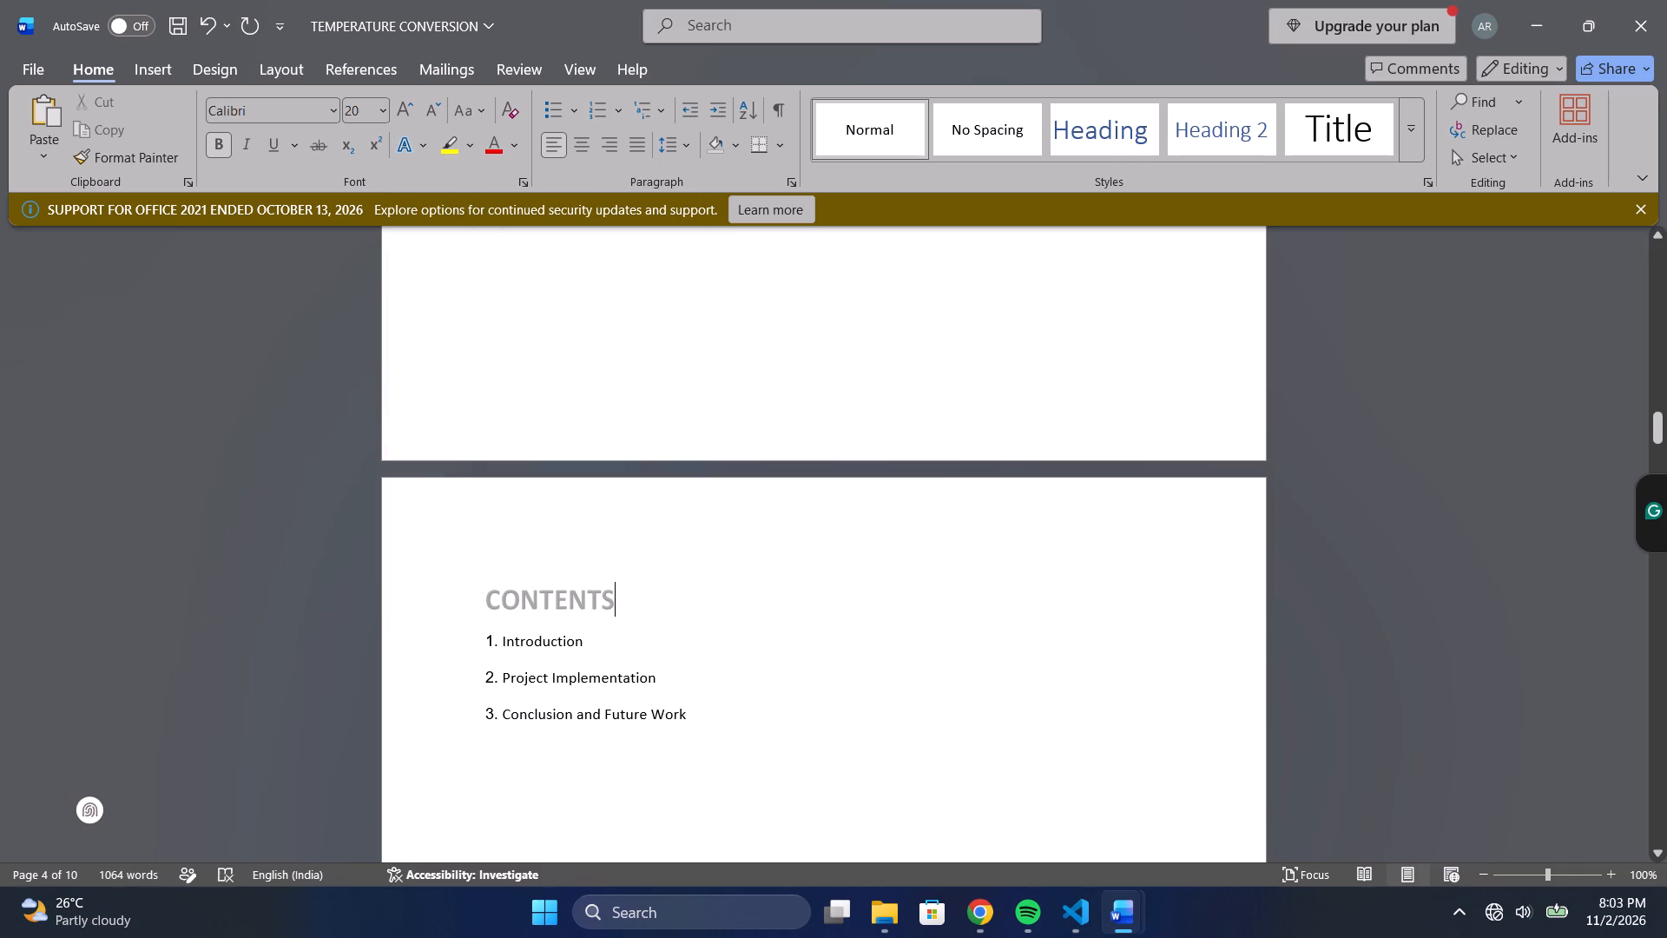
# Change the font of the CHAPTER 2 heading to Times New Roman.
pyautogui.scroll(-20, 818, 572)
pyautogui.scroll(-1, 818, 572)
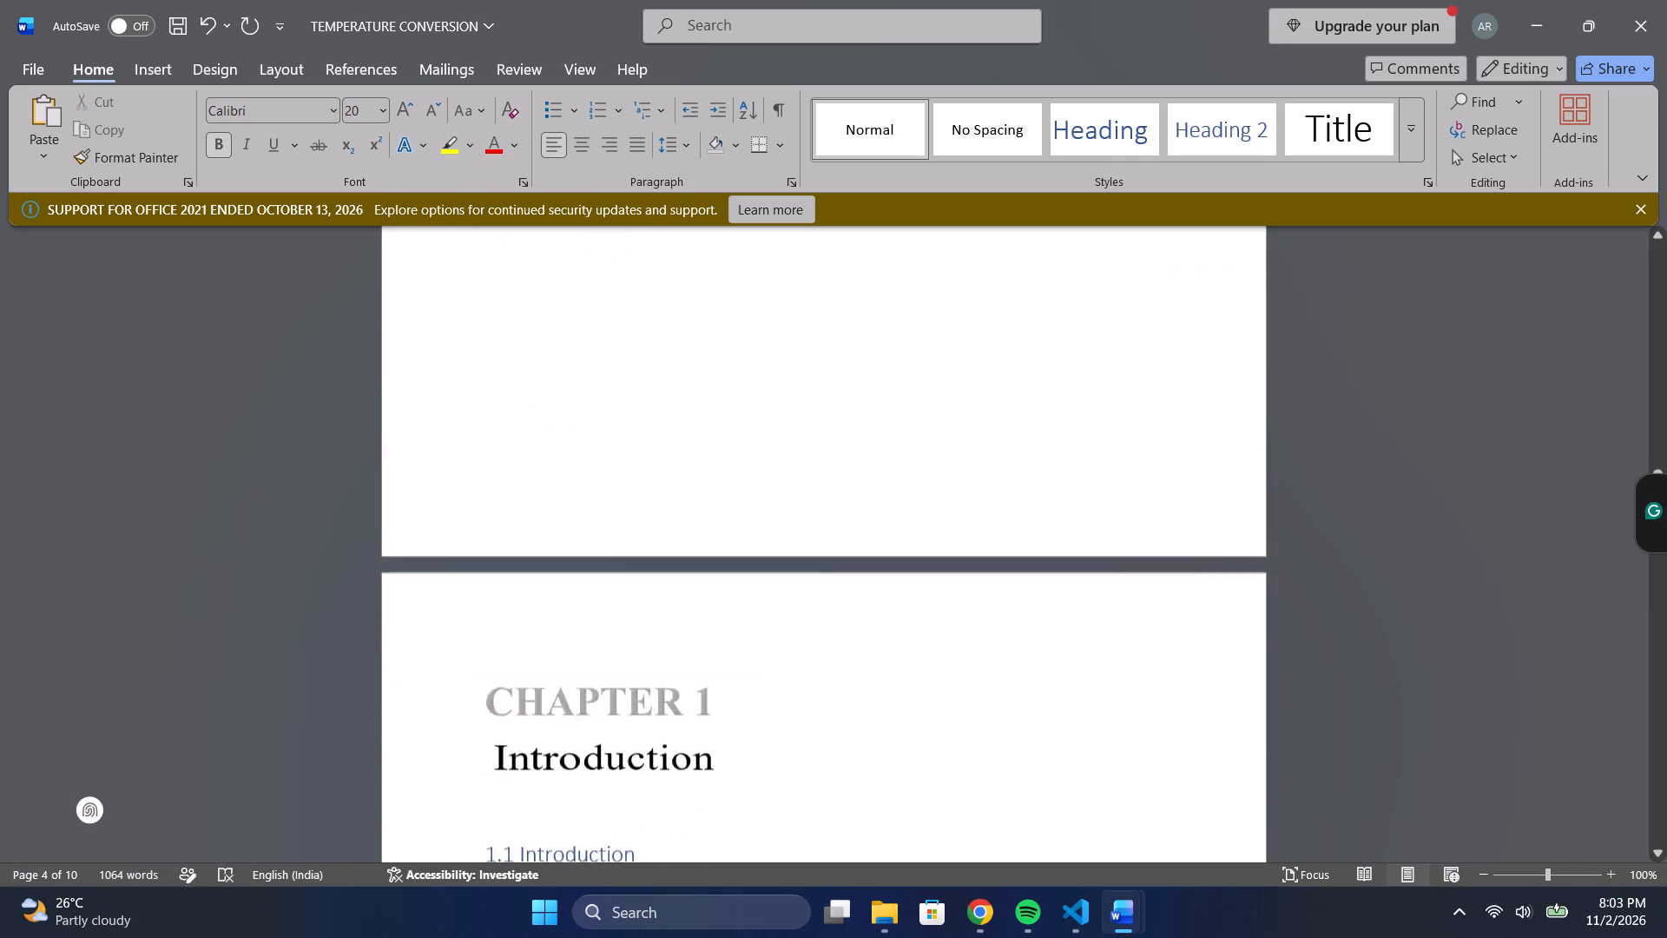
pyautogui.scroll(-16, 818, 572)
pyautogui.scroll(-11, 818, 572)
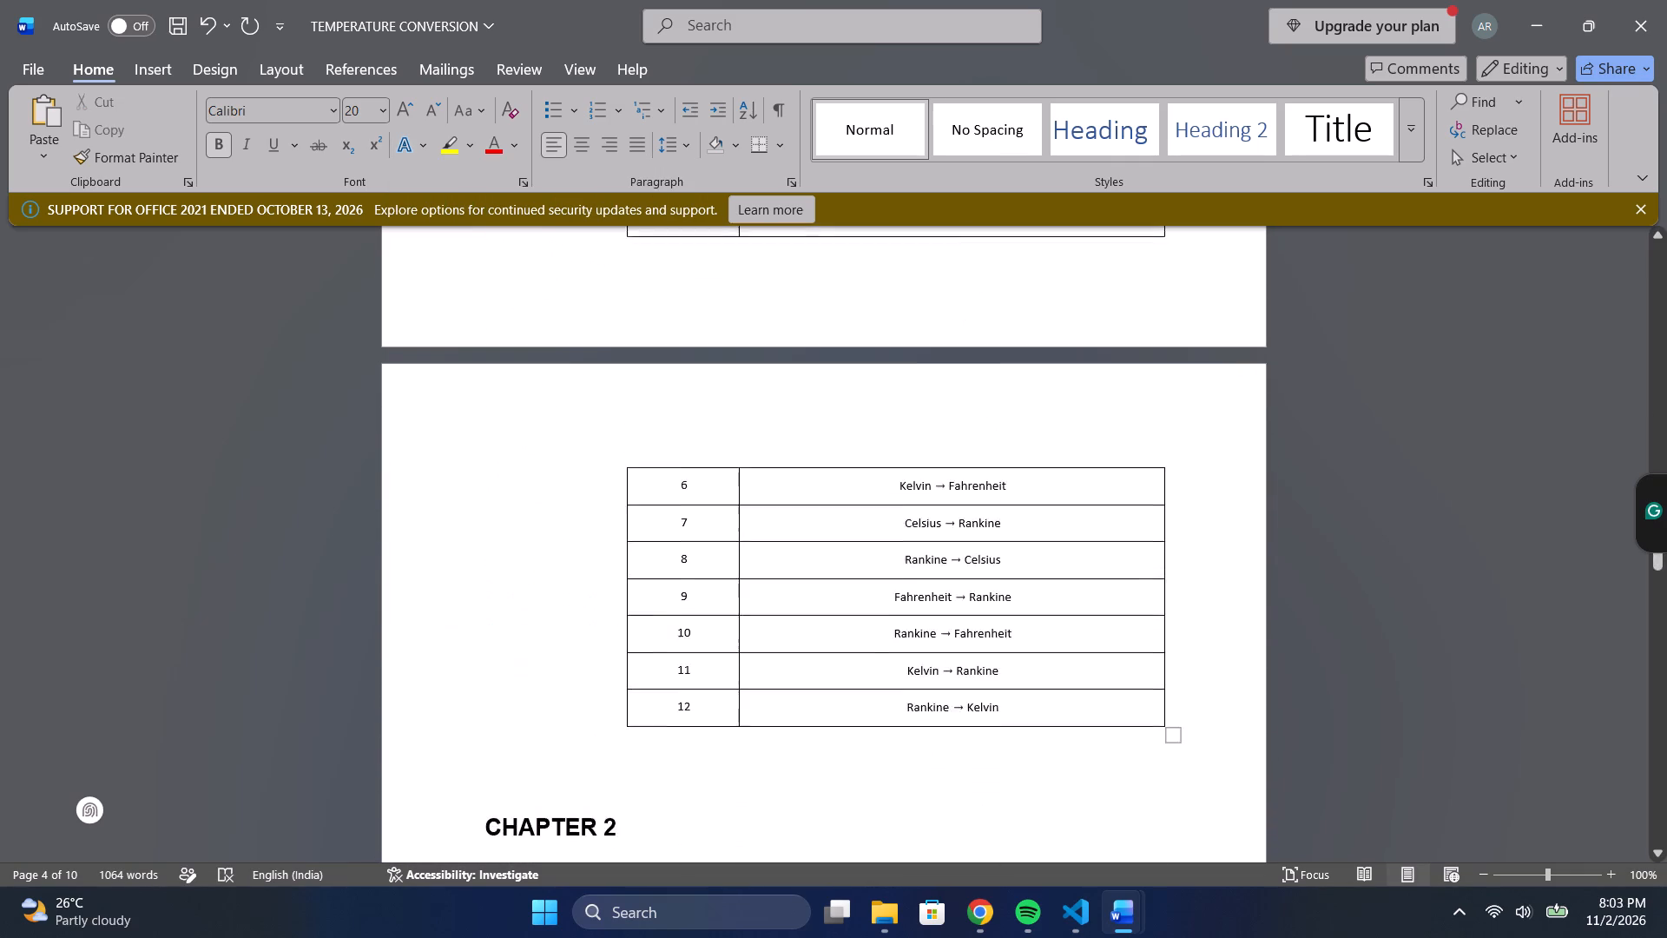
pyautogui.scroll(-4, 818, 572)
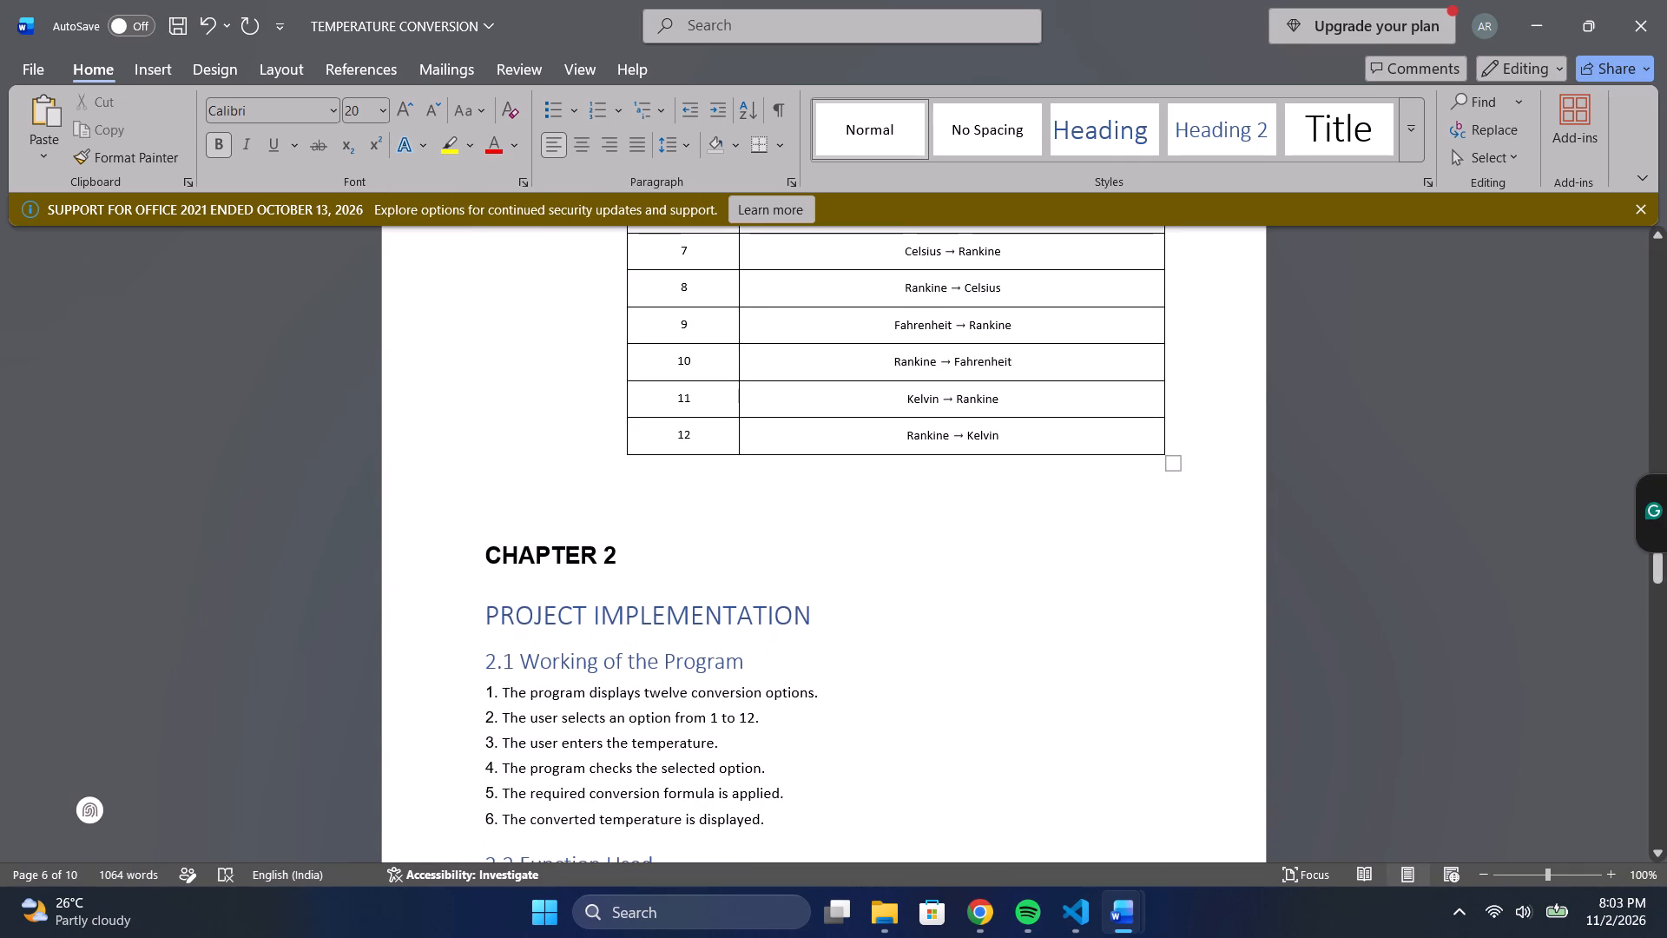
pyautogui.moveTo(627, 554); pyautogui.dragTo(607, 569)
pyautogui.moveTo(607, 569); pyautogui.dragTo(475, 533)
pyautogui.click(754, 611)
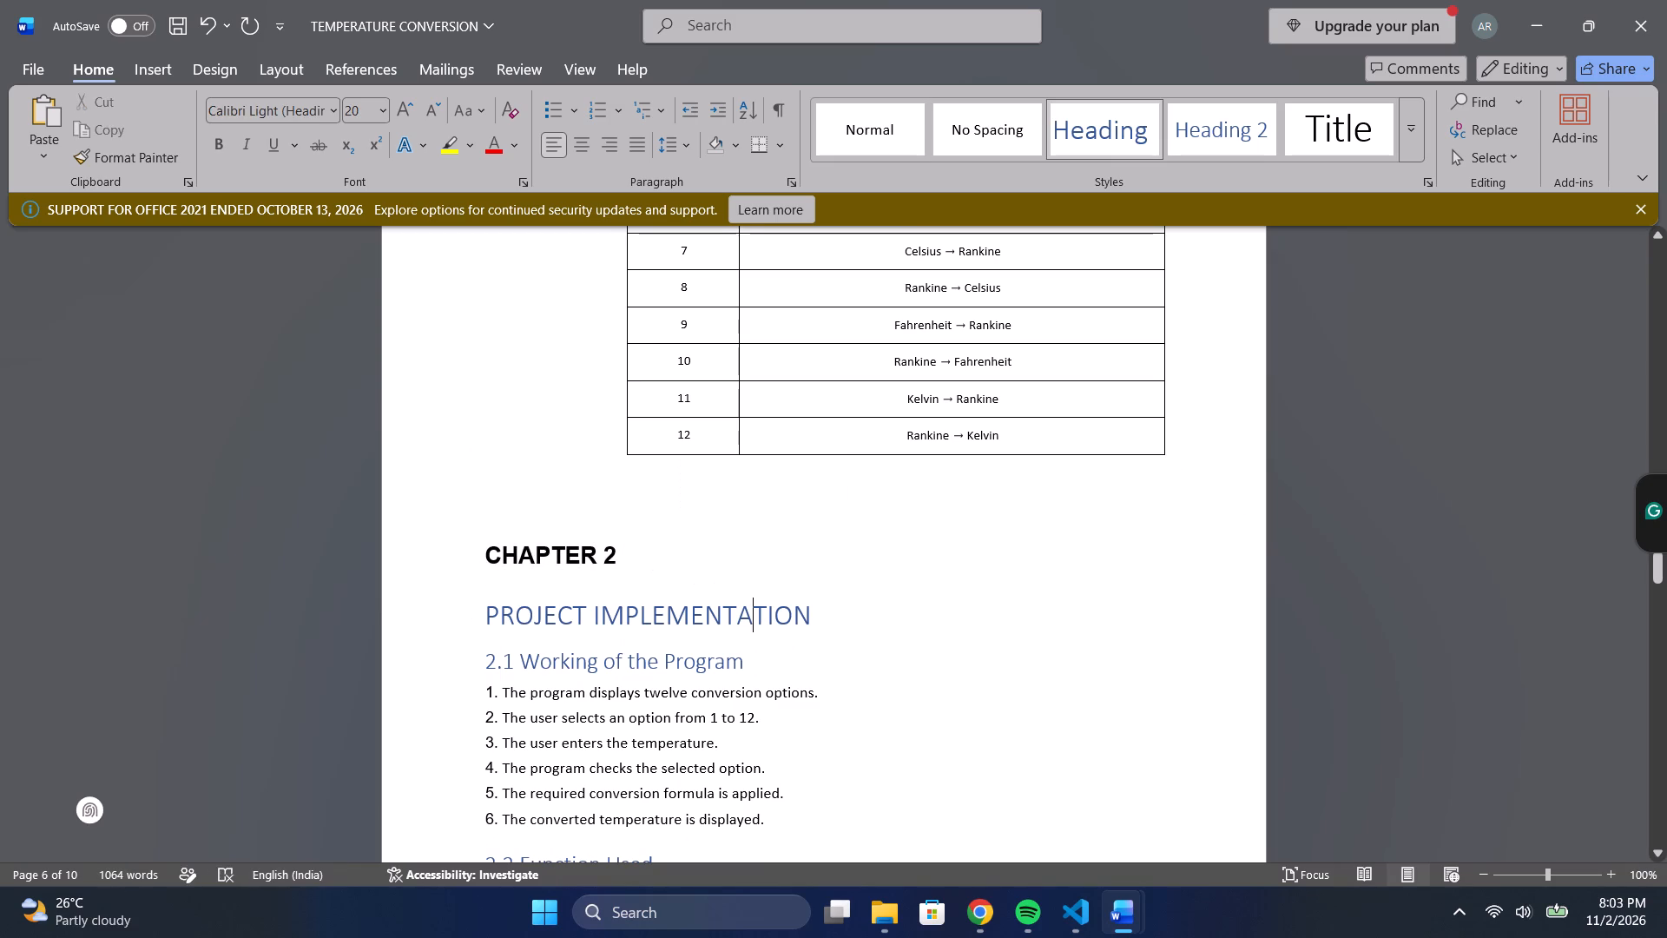
pyautogui.moveTo(634, 558); pyautogui.dragTo(501, 554)
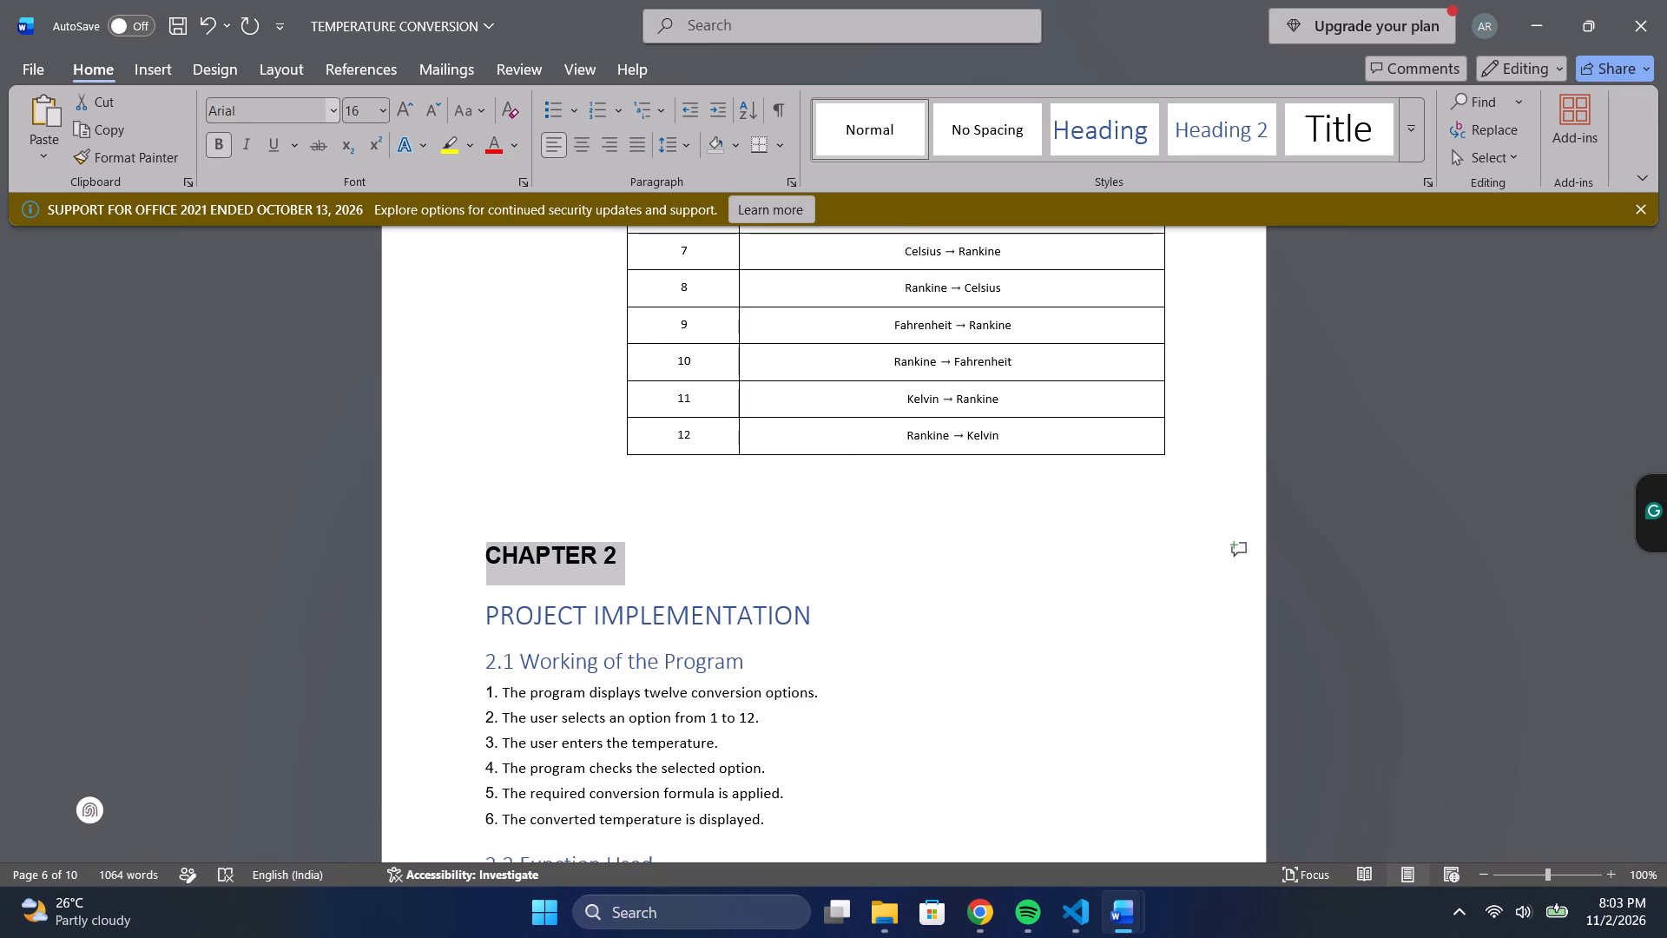
pyautogui.click(311, 113)
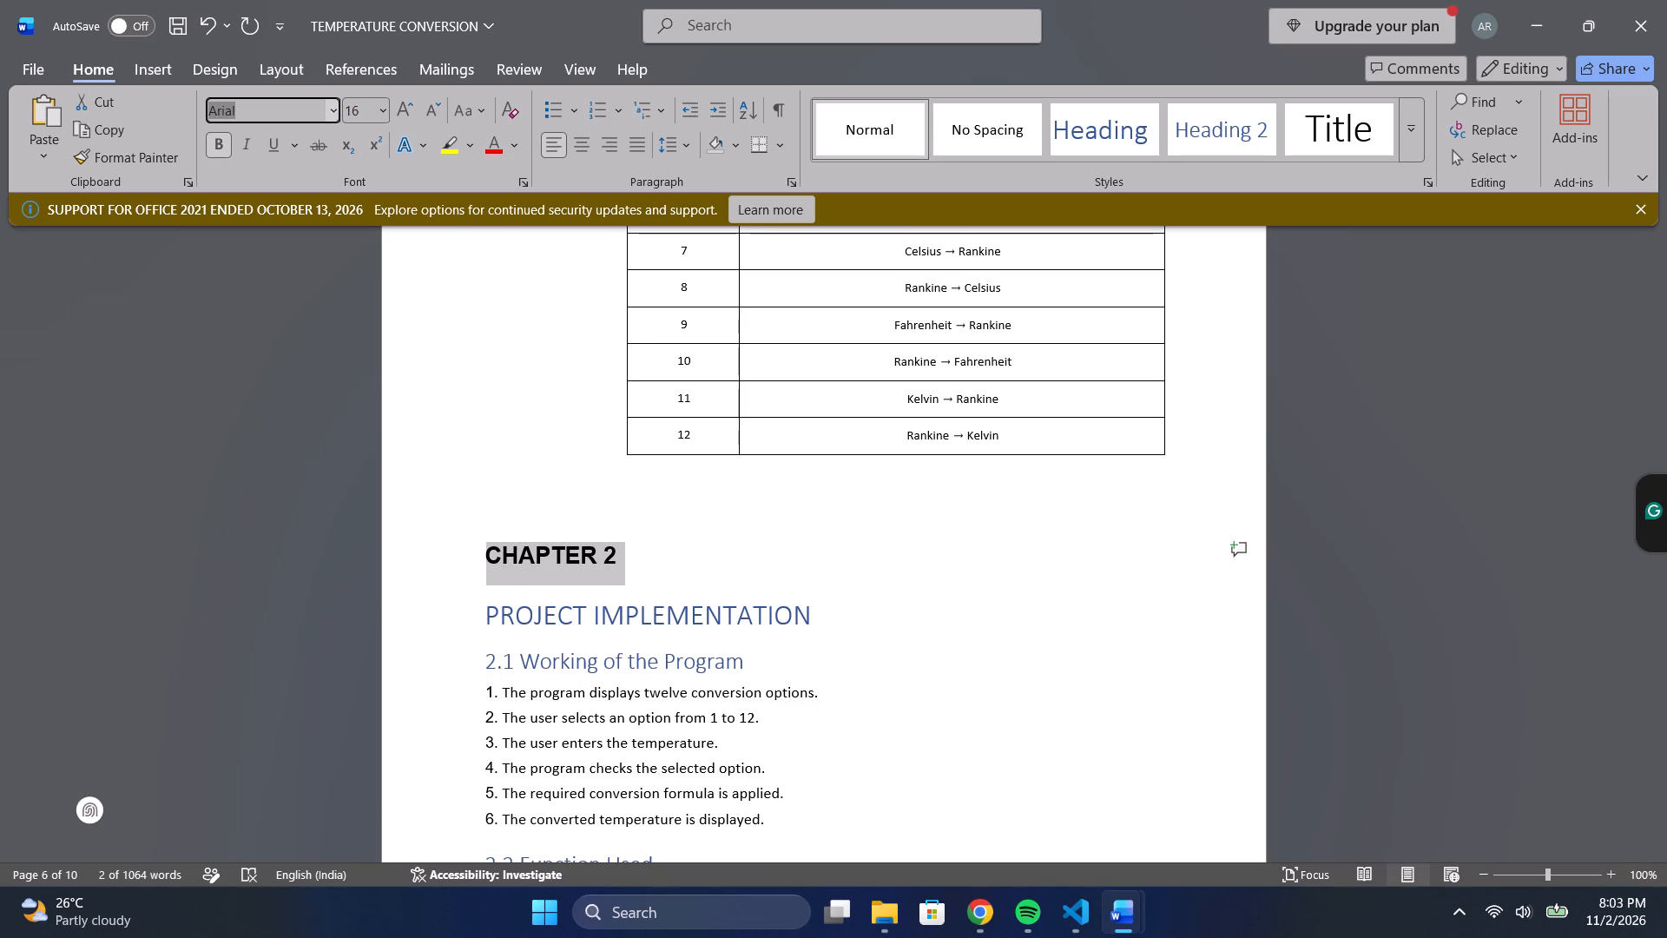
pyautogui.press('BackSpace')
pyautogui.write('time')
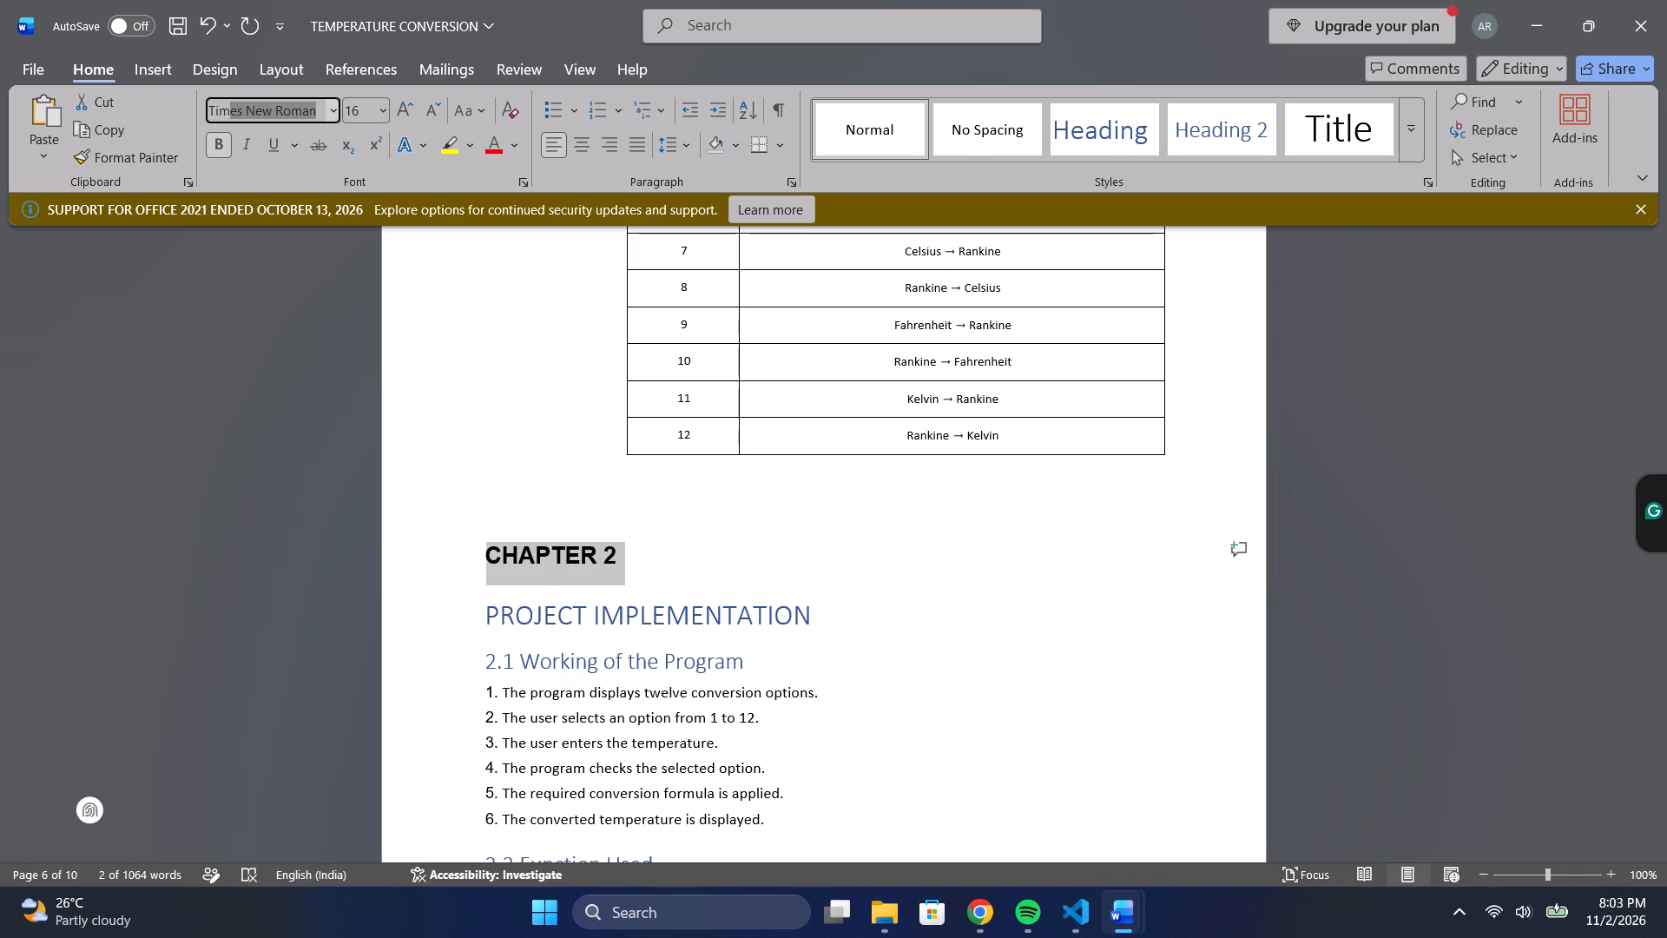
pyautogui.press('Return')
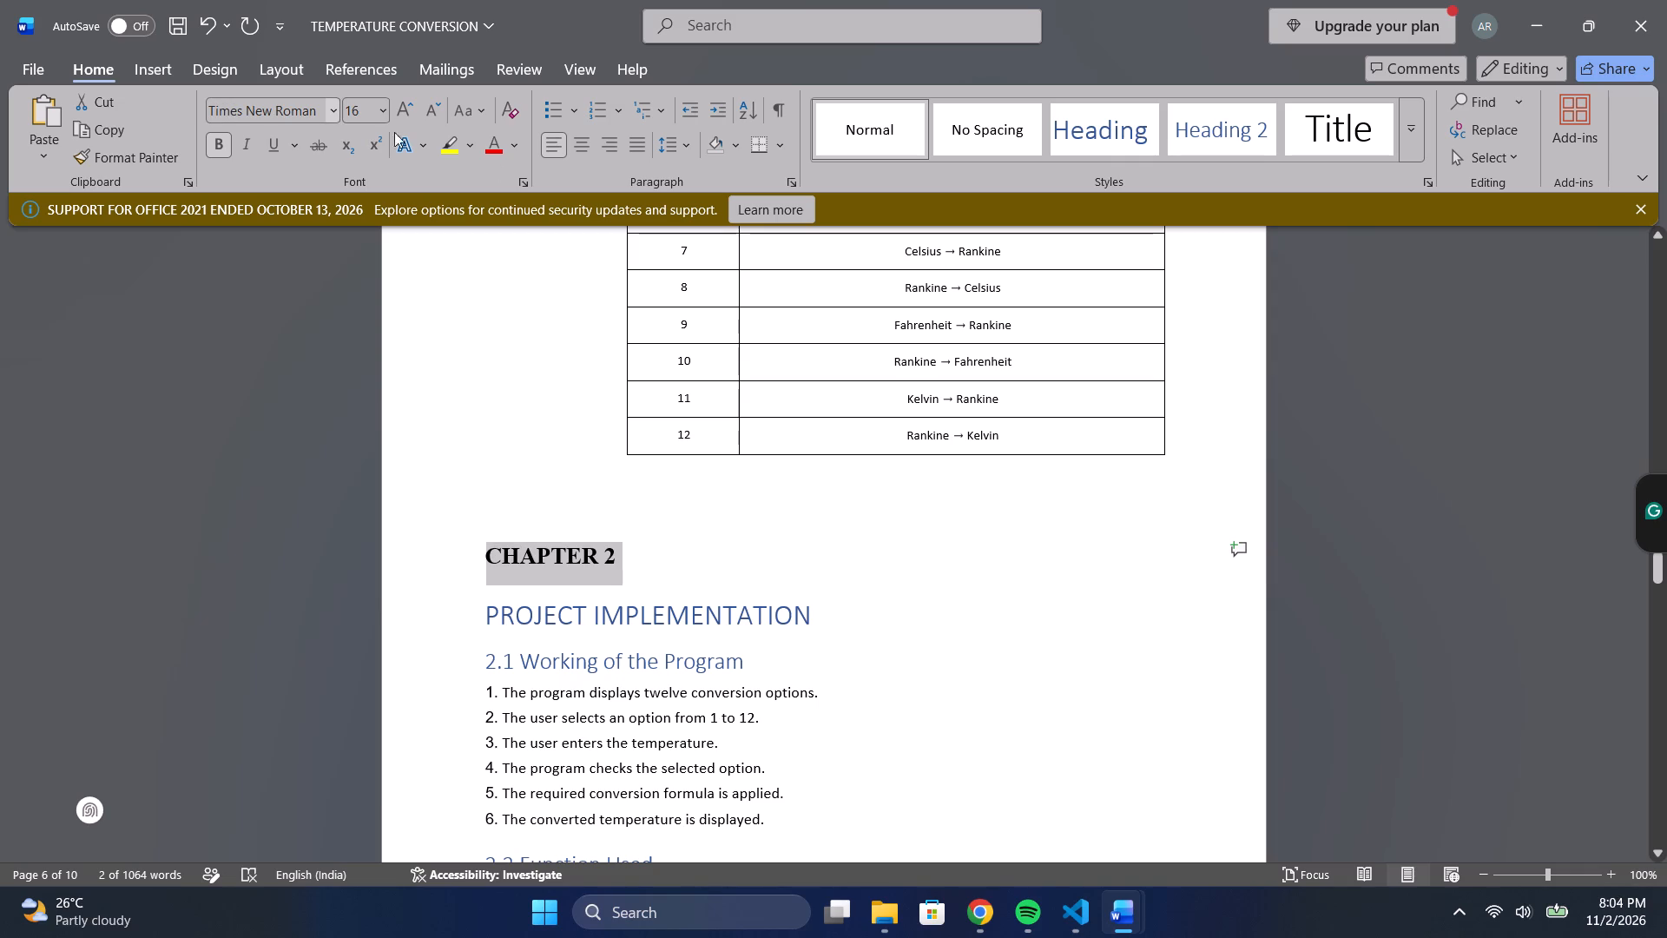
# Give the CHAPTER 2 heading the same grey text effect as CONTENTS and set its font size to 22.
pyautogui.click(395, 148)
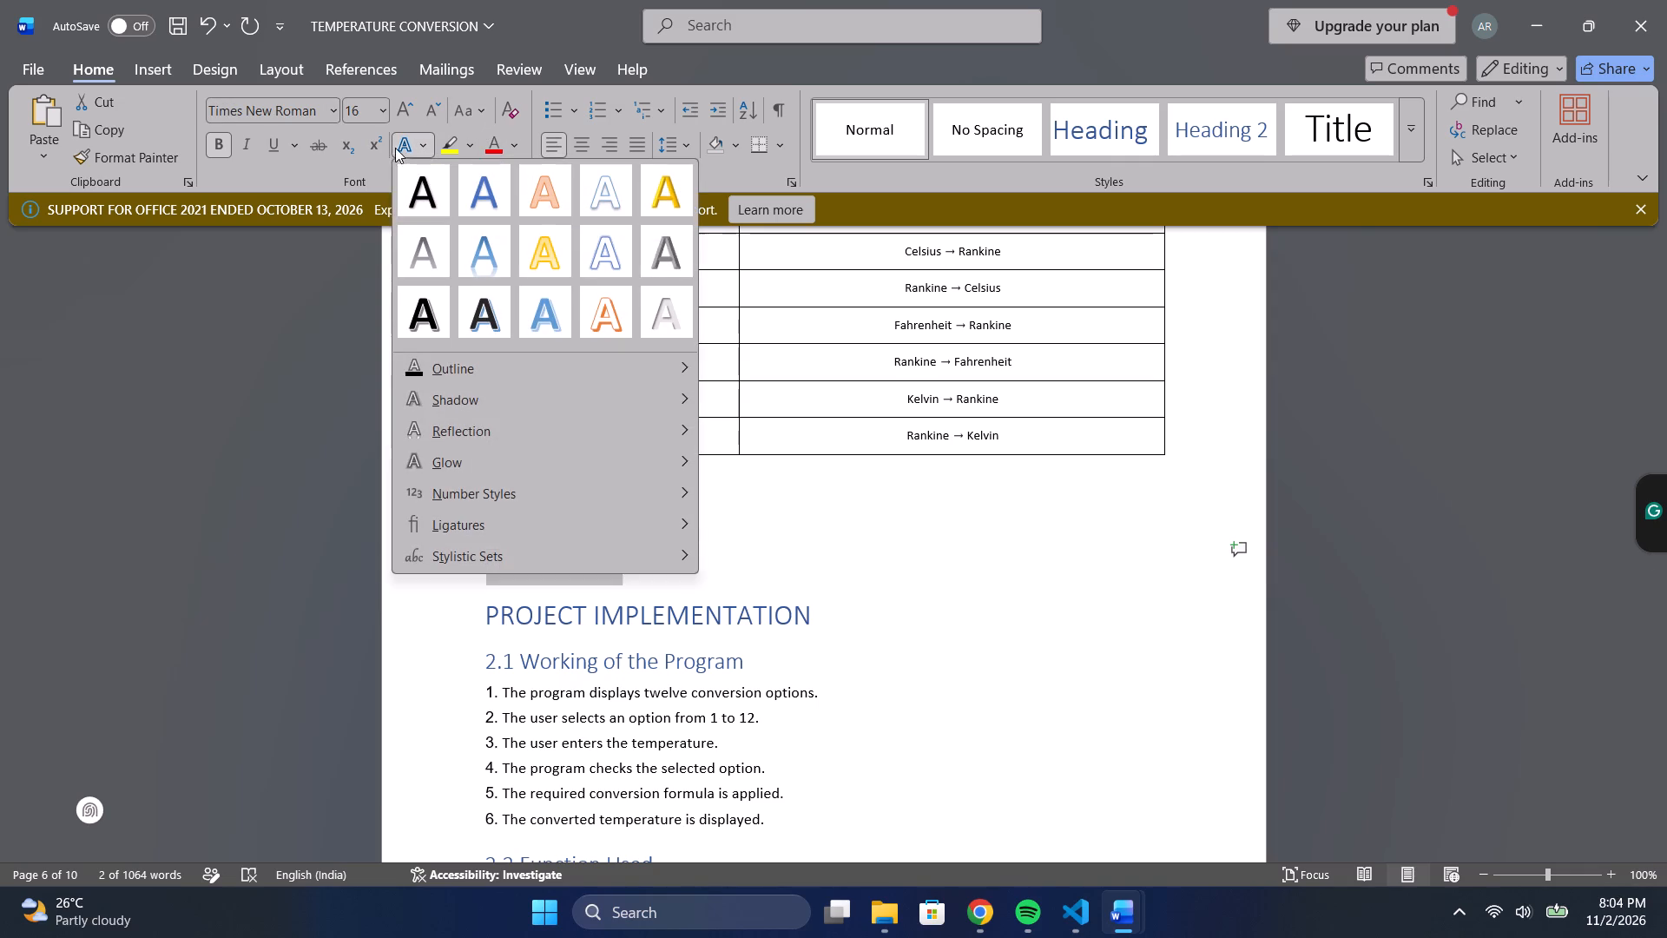
pyautogui.click(682, 251)
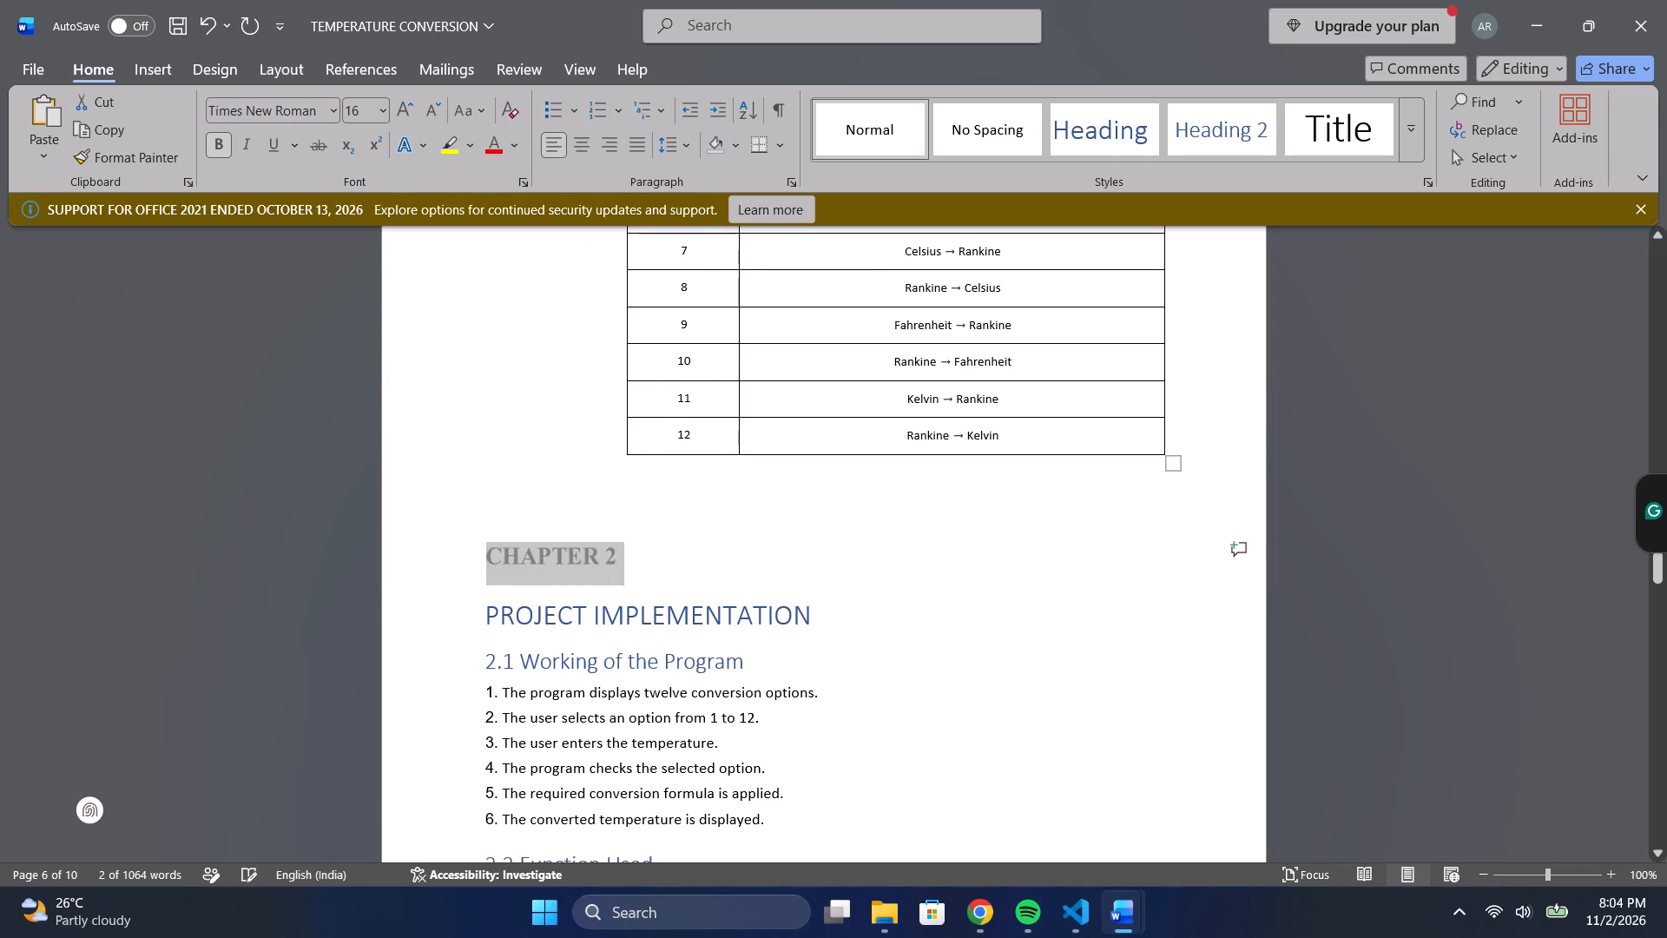
pyautogui.click(978, 511)
pyautogui.moveTo(623, 558); pyautogui.dragTo(494, 533)
pyautogui.click(386, 112)
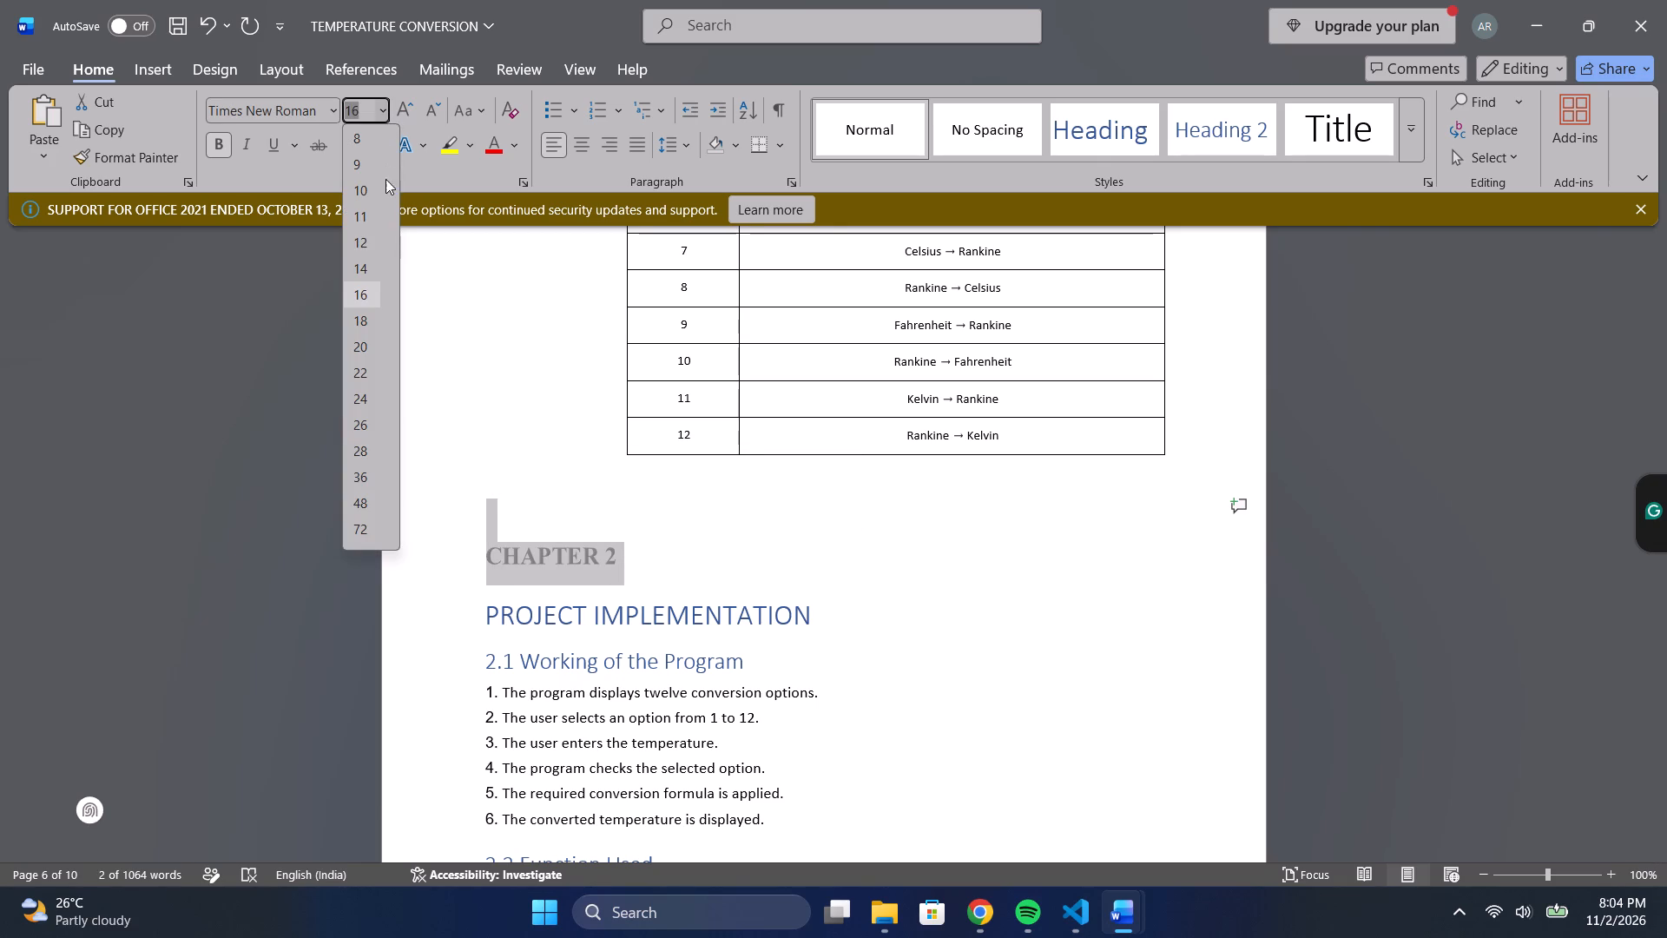
pyautogui.click(366, 365)
pyautogui.click(527, 388)
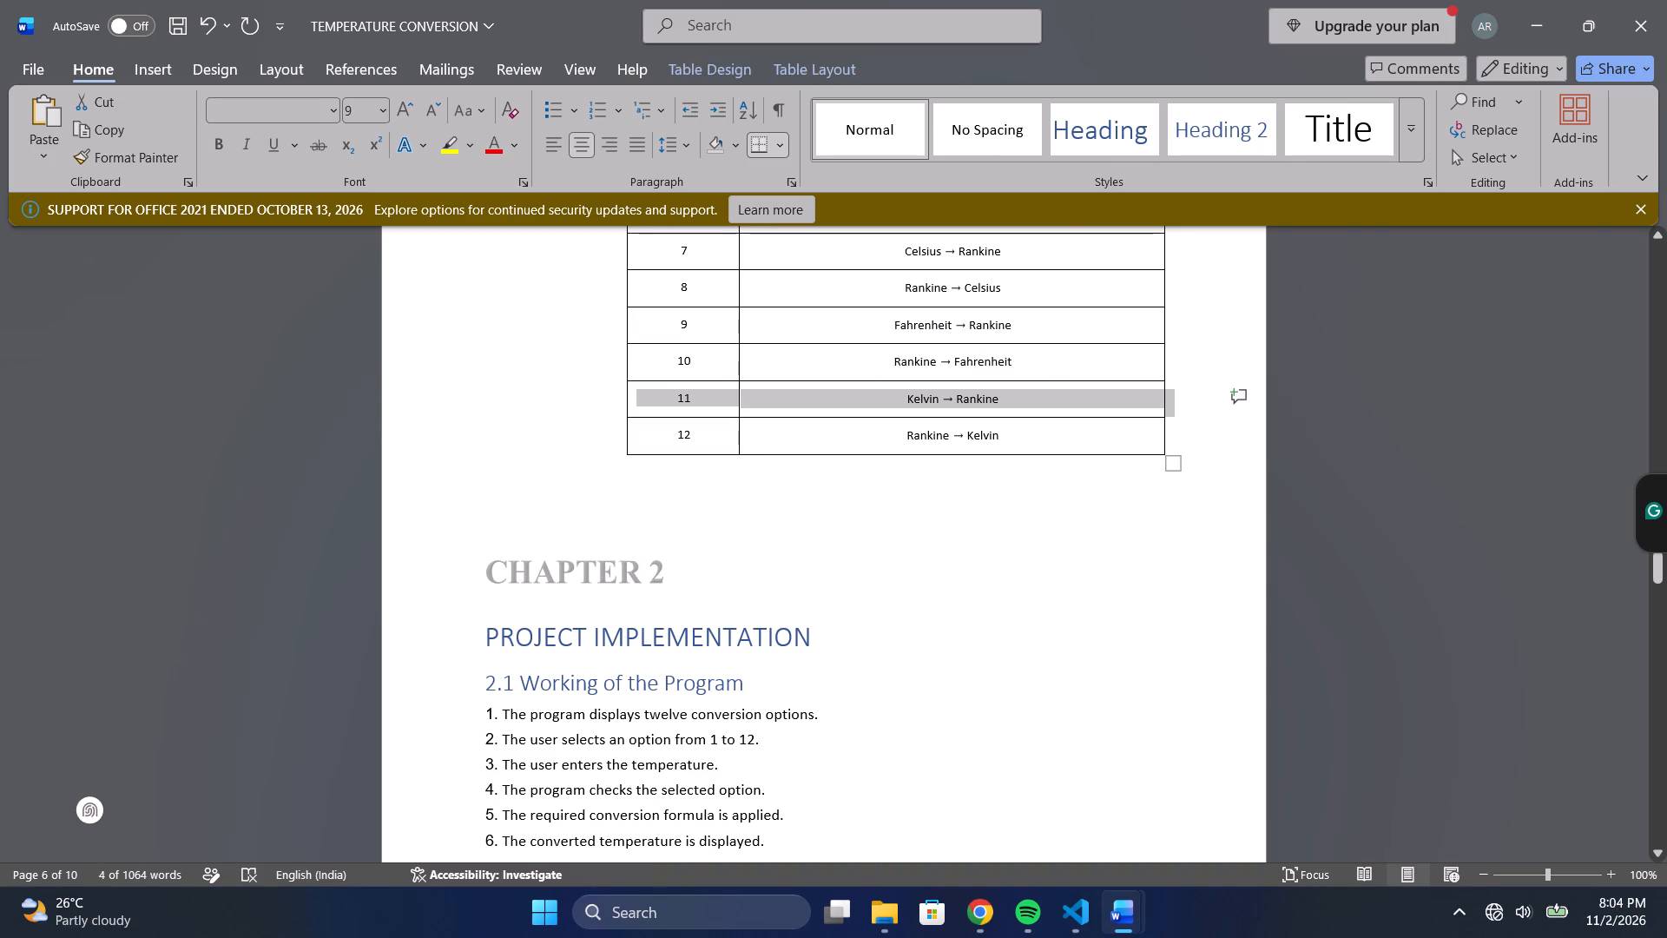
# Move the CHAPTER 3 heading below section 2.8 onto the following page by inserting three empty lines before it.
pyautogui.scroll(-8, 851, 571)
pyautogui.scroll(3, 853, 551)
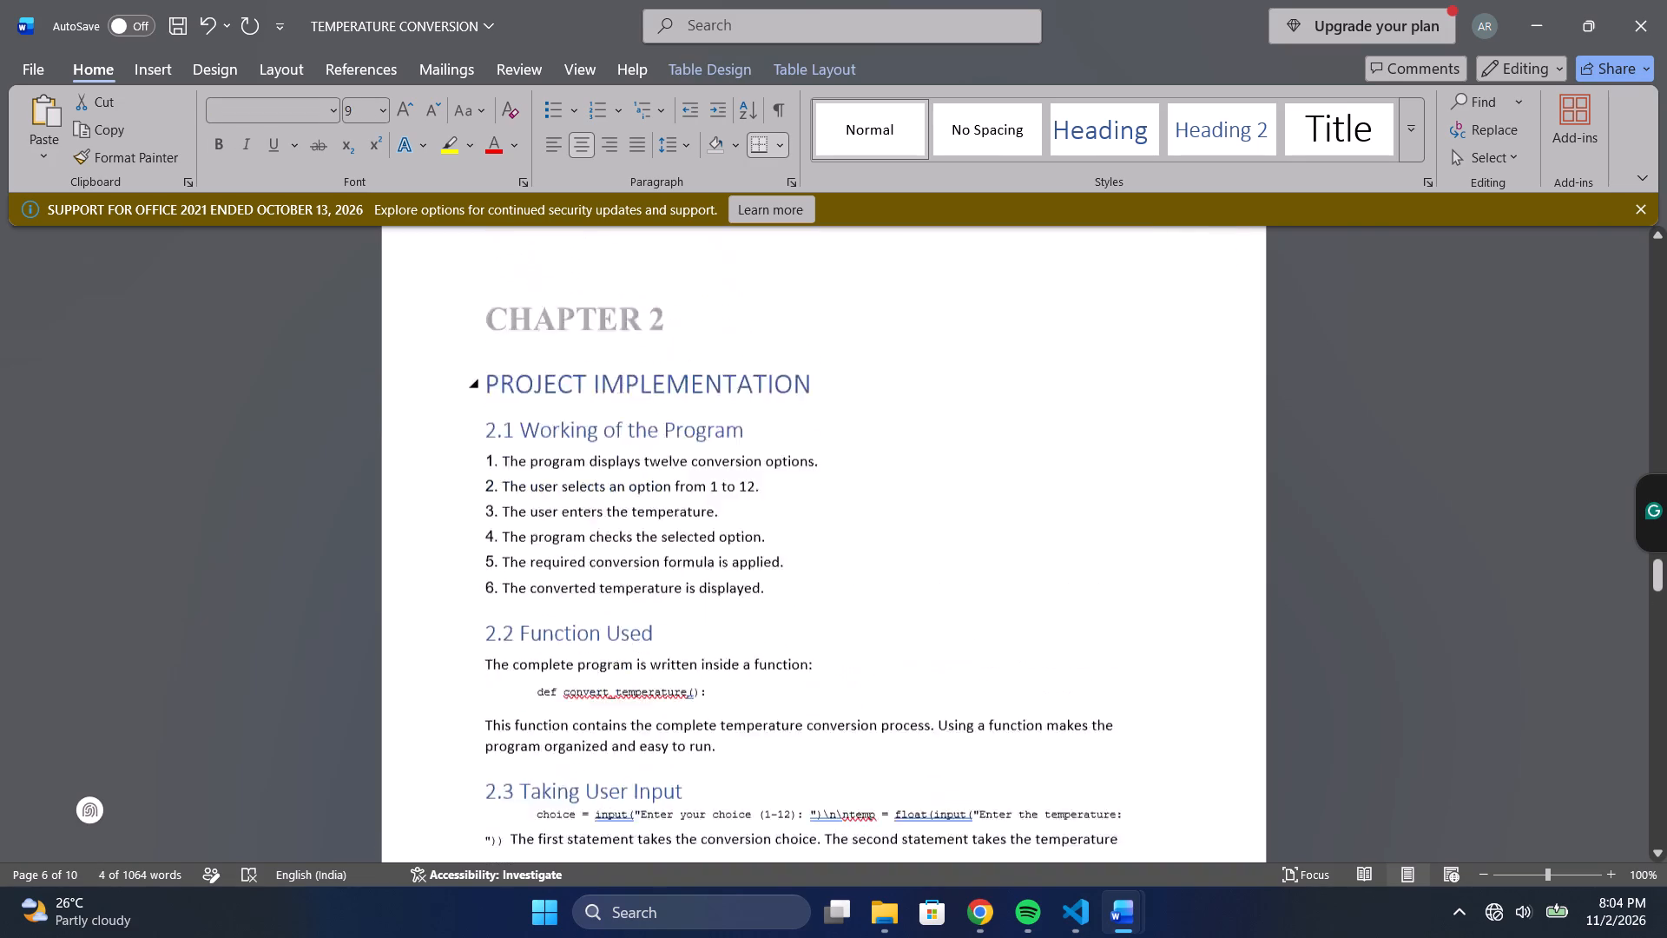
pyautogui.scroll(20, 853, 551)
pyautogui.scroll(10, 853, 551)
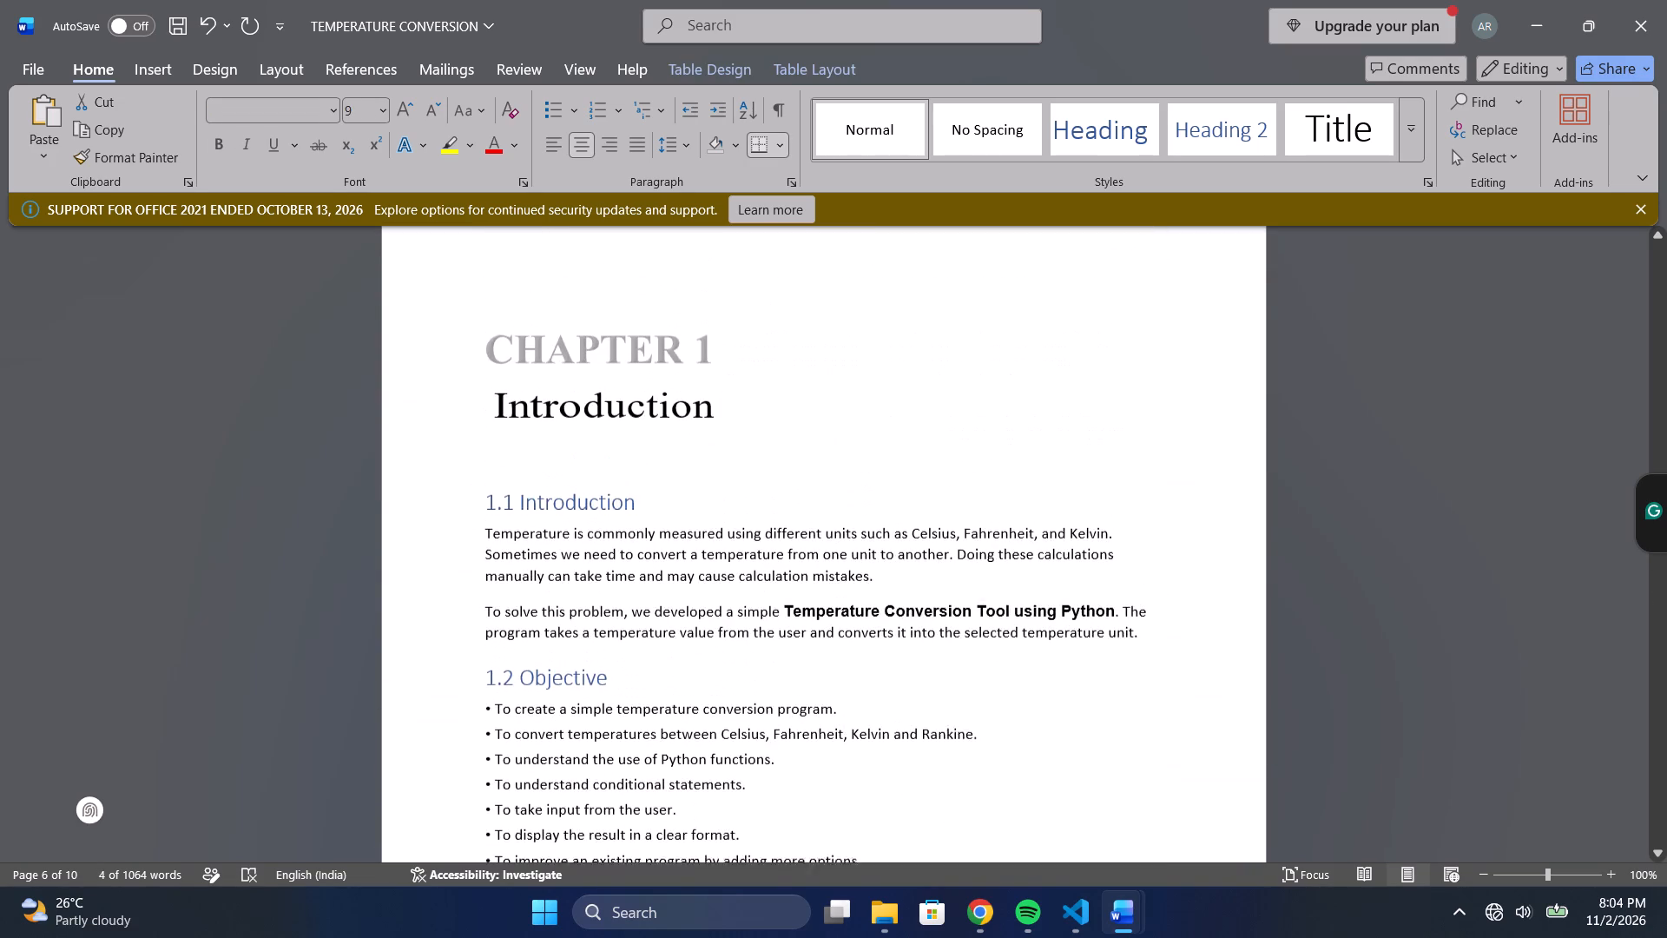
pyautogui.scroll(-20, 853, 551)
pyautogui.scroll(-12, 853, 551)
pyautogui.scroll(1, 853, 551)
pyautogui.scroll(-20, 853, 551)
pyautogui.scroll(-7, 853, 551)
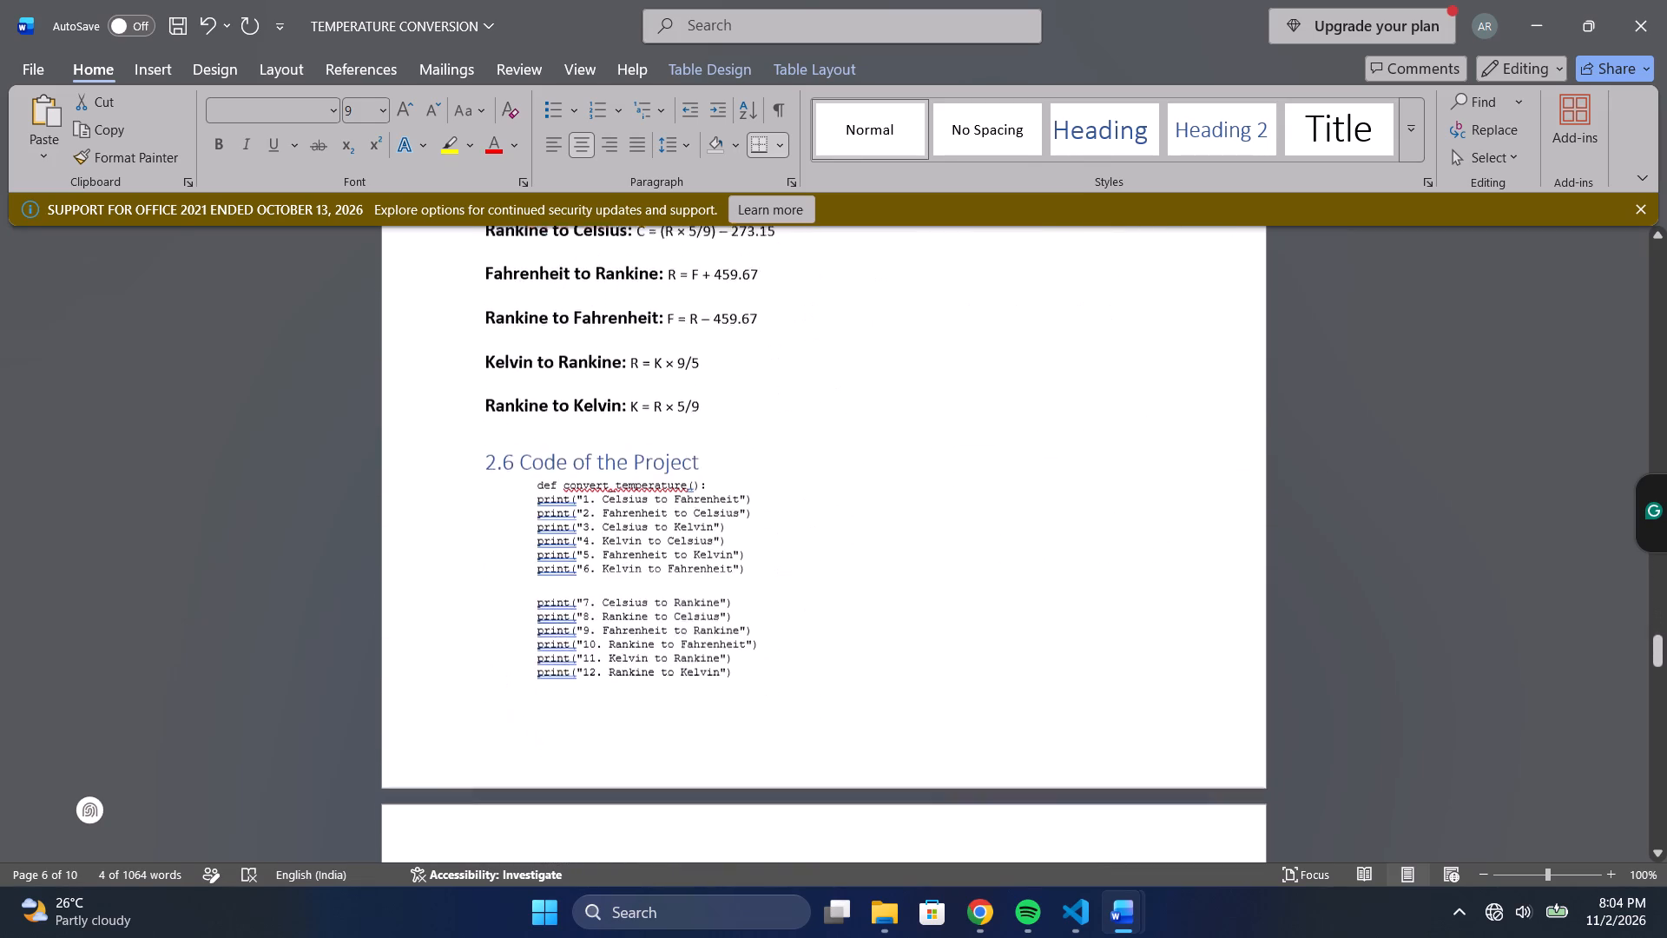
pyautogui.scroll(-19, 853, 551)
pyautogui.scroll(-4, 853, 551)
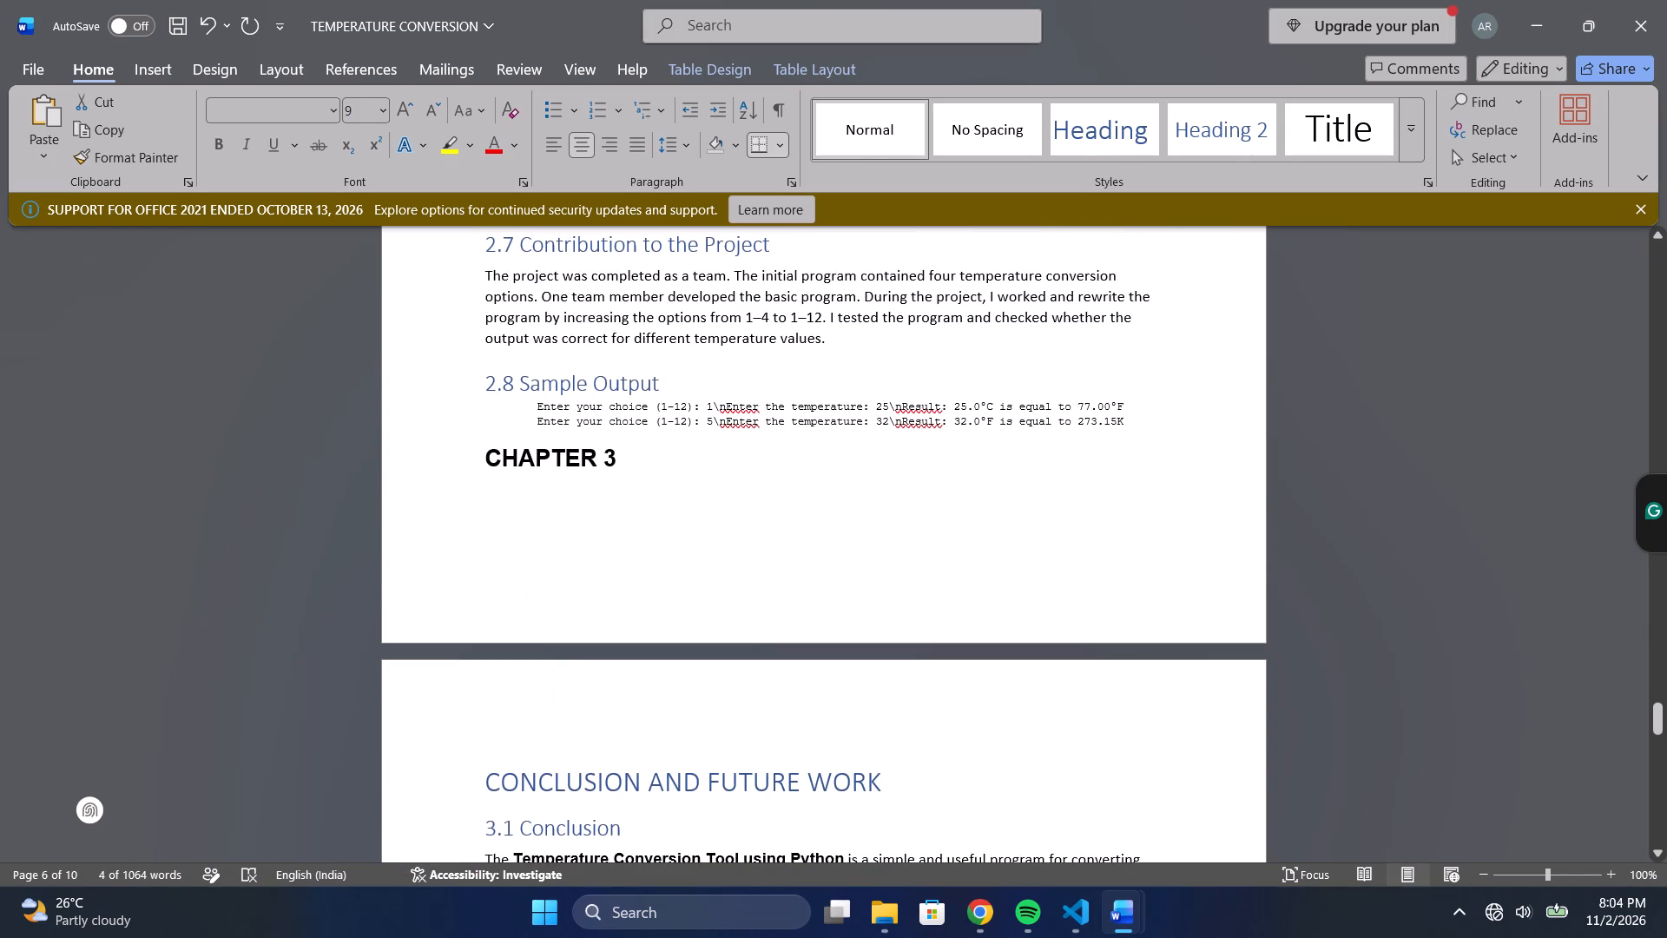
pyautogui.click(478, 458)
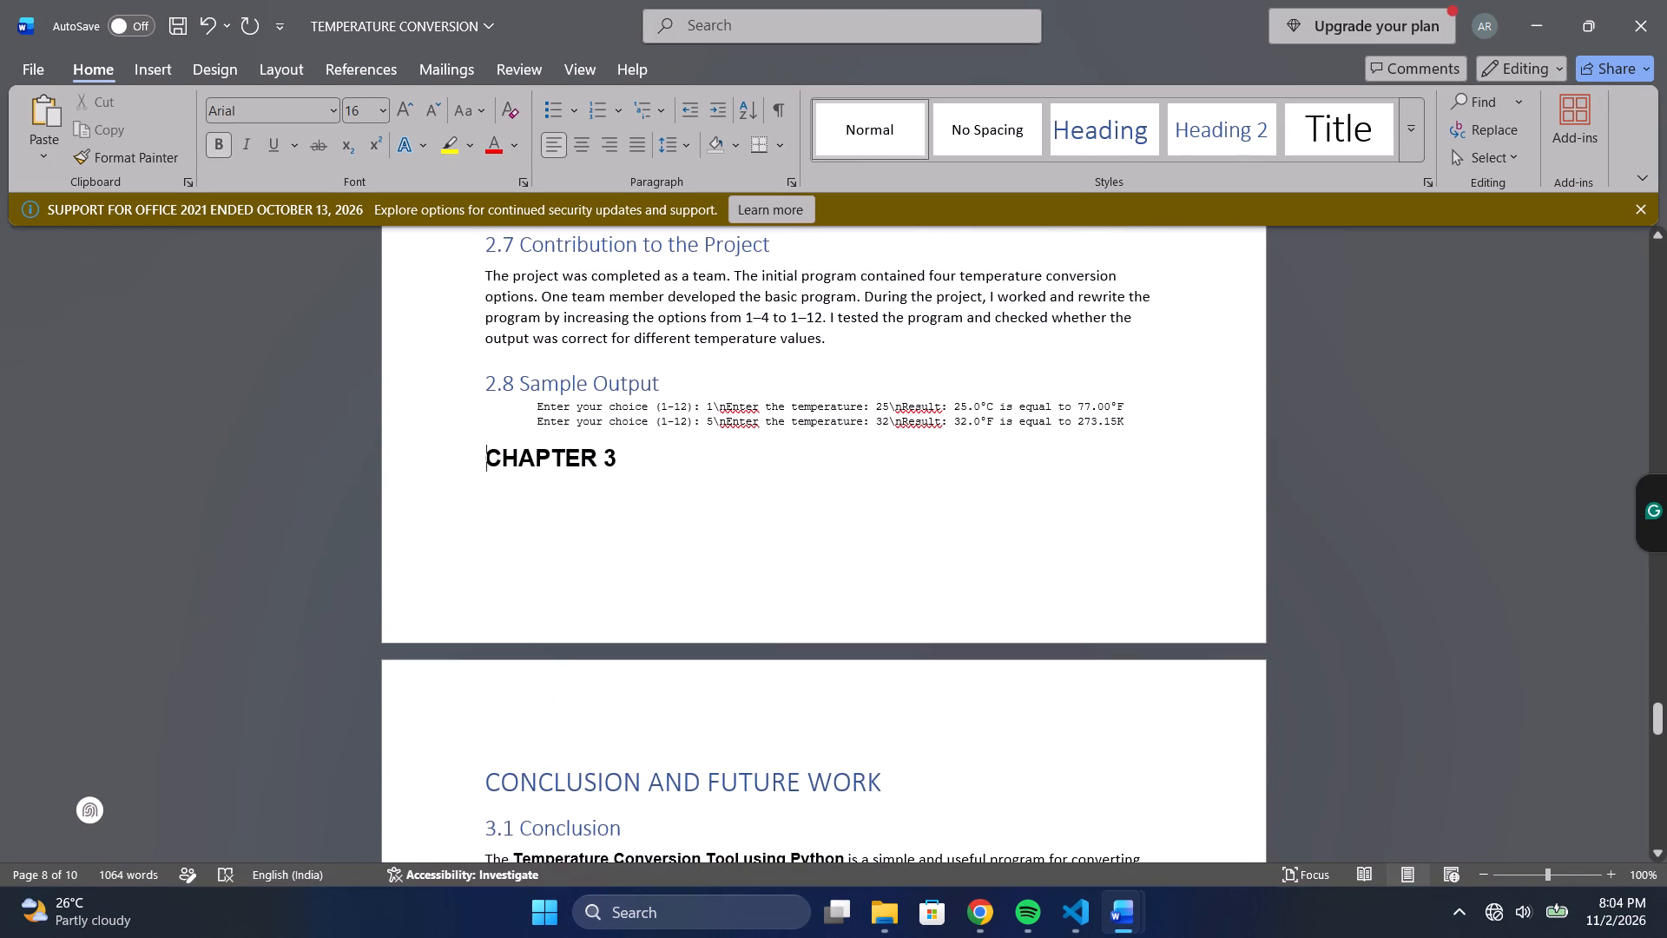
pyautogui.press('Return')
pyautogui.press('Return')
pyautogui.press('Return')
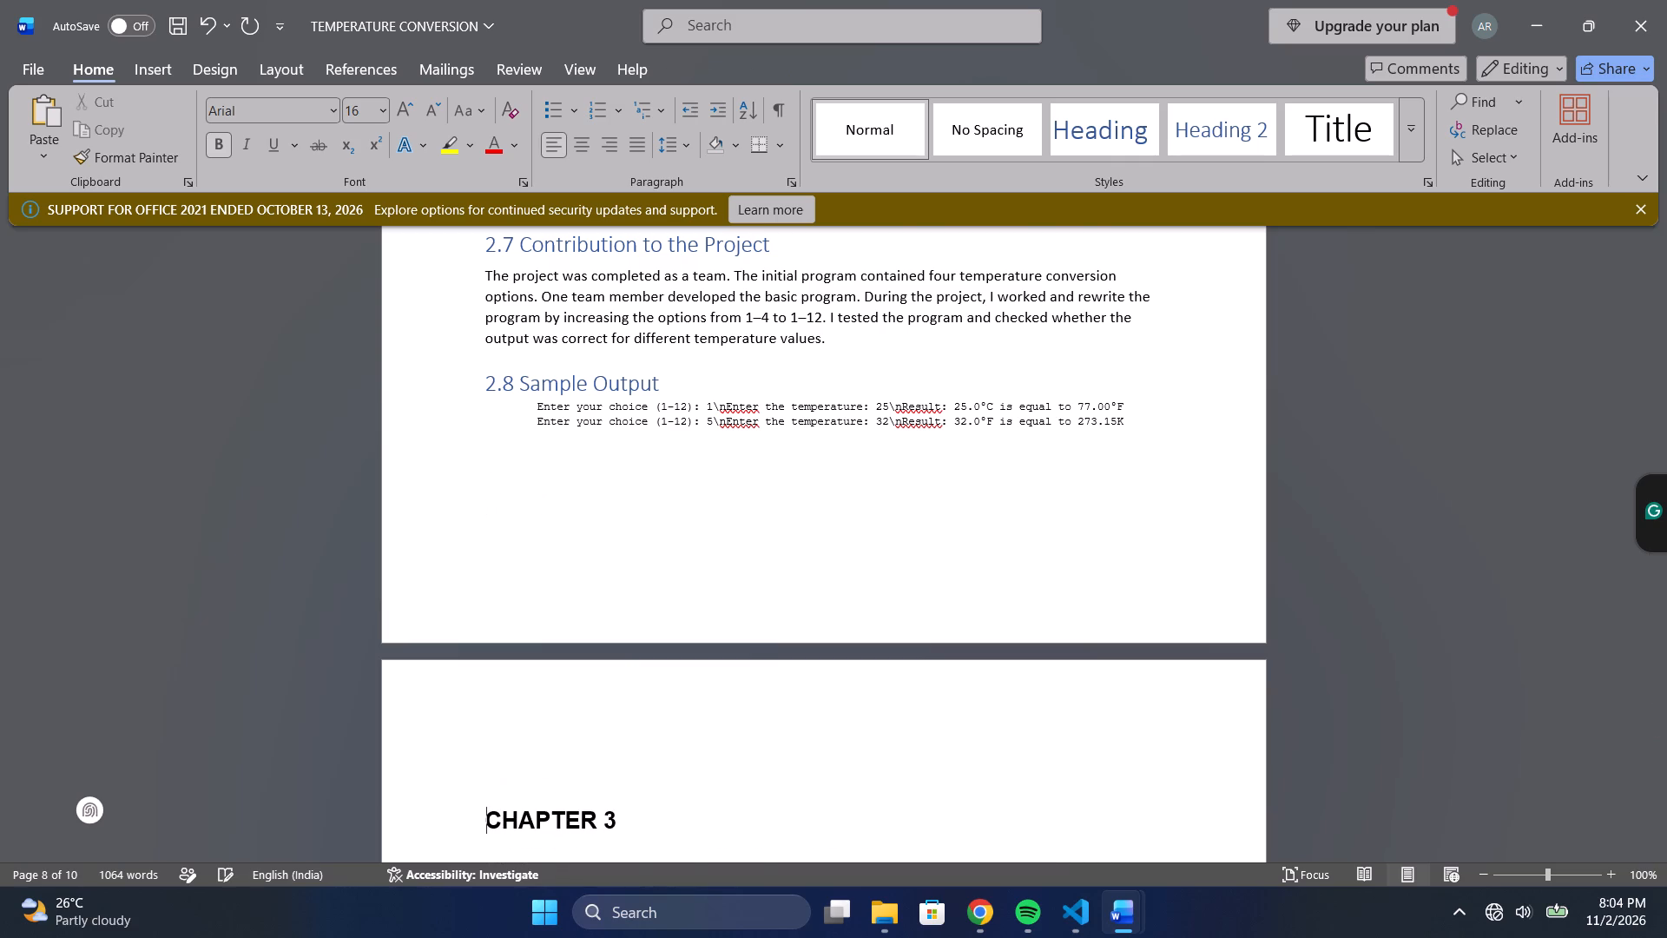
# Undo the empty lines before CHAPTER 3 and insert two instead, placing it on the same page as CONCLUSION AND FUTURE WORK.
pyautogui.scroll(-1, 478, 458)
pyautogui.hotkey('ctrl', 'z')
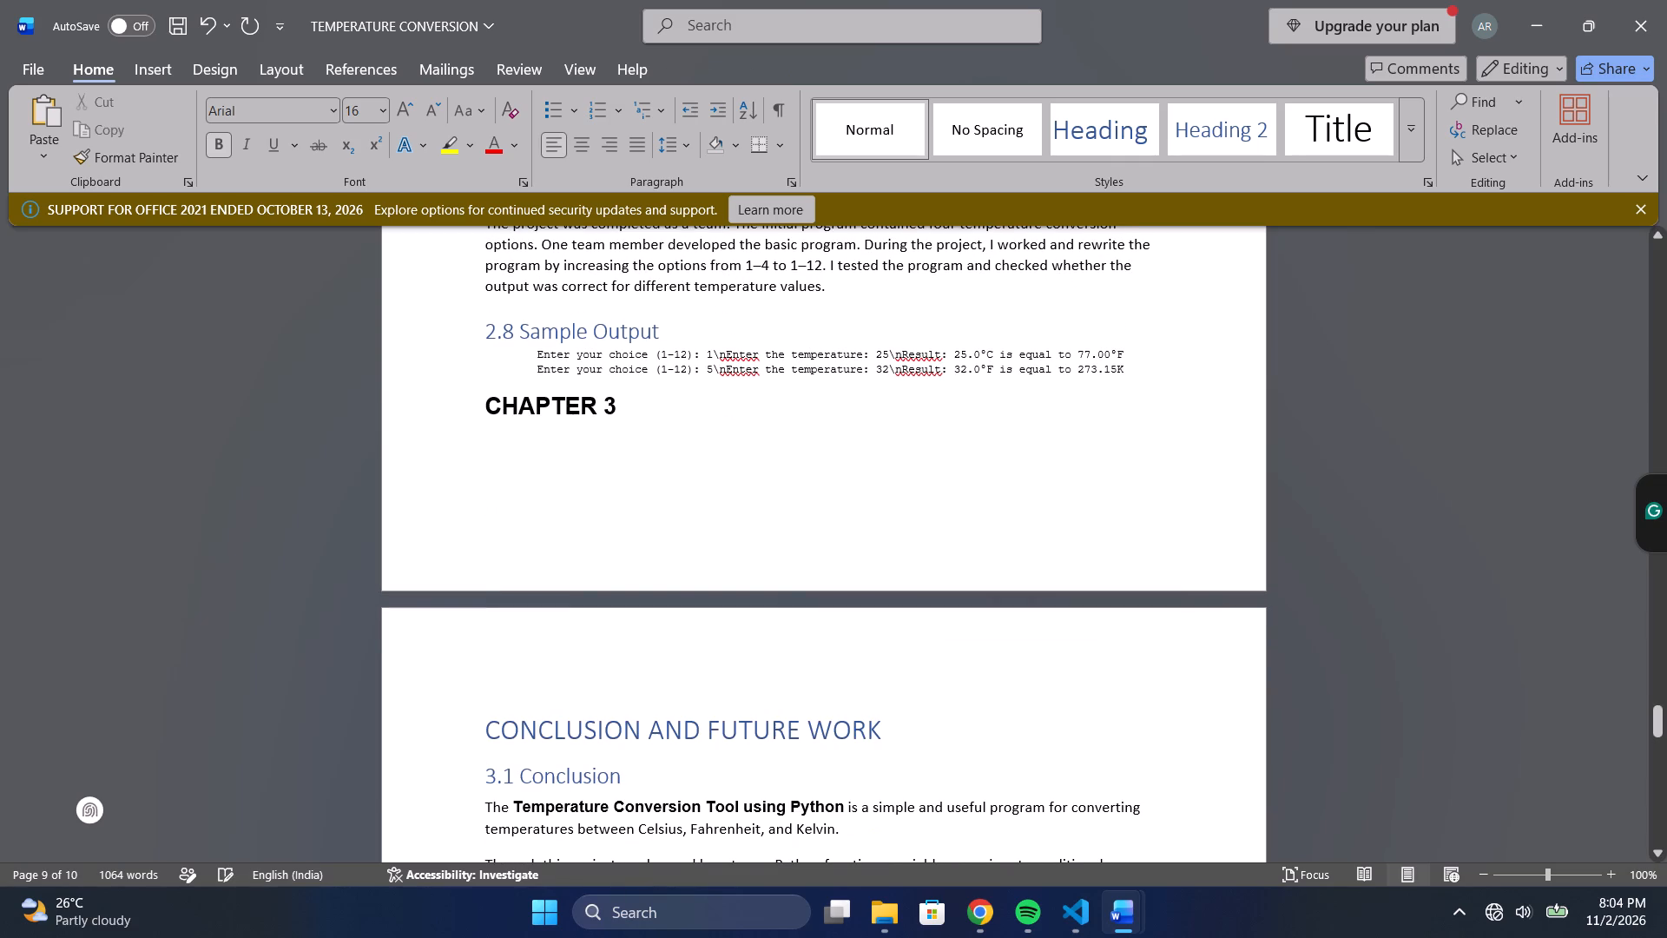
pyautogui.press('Return')
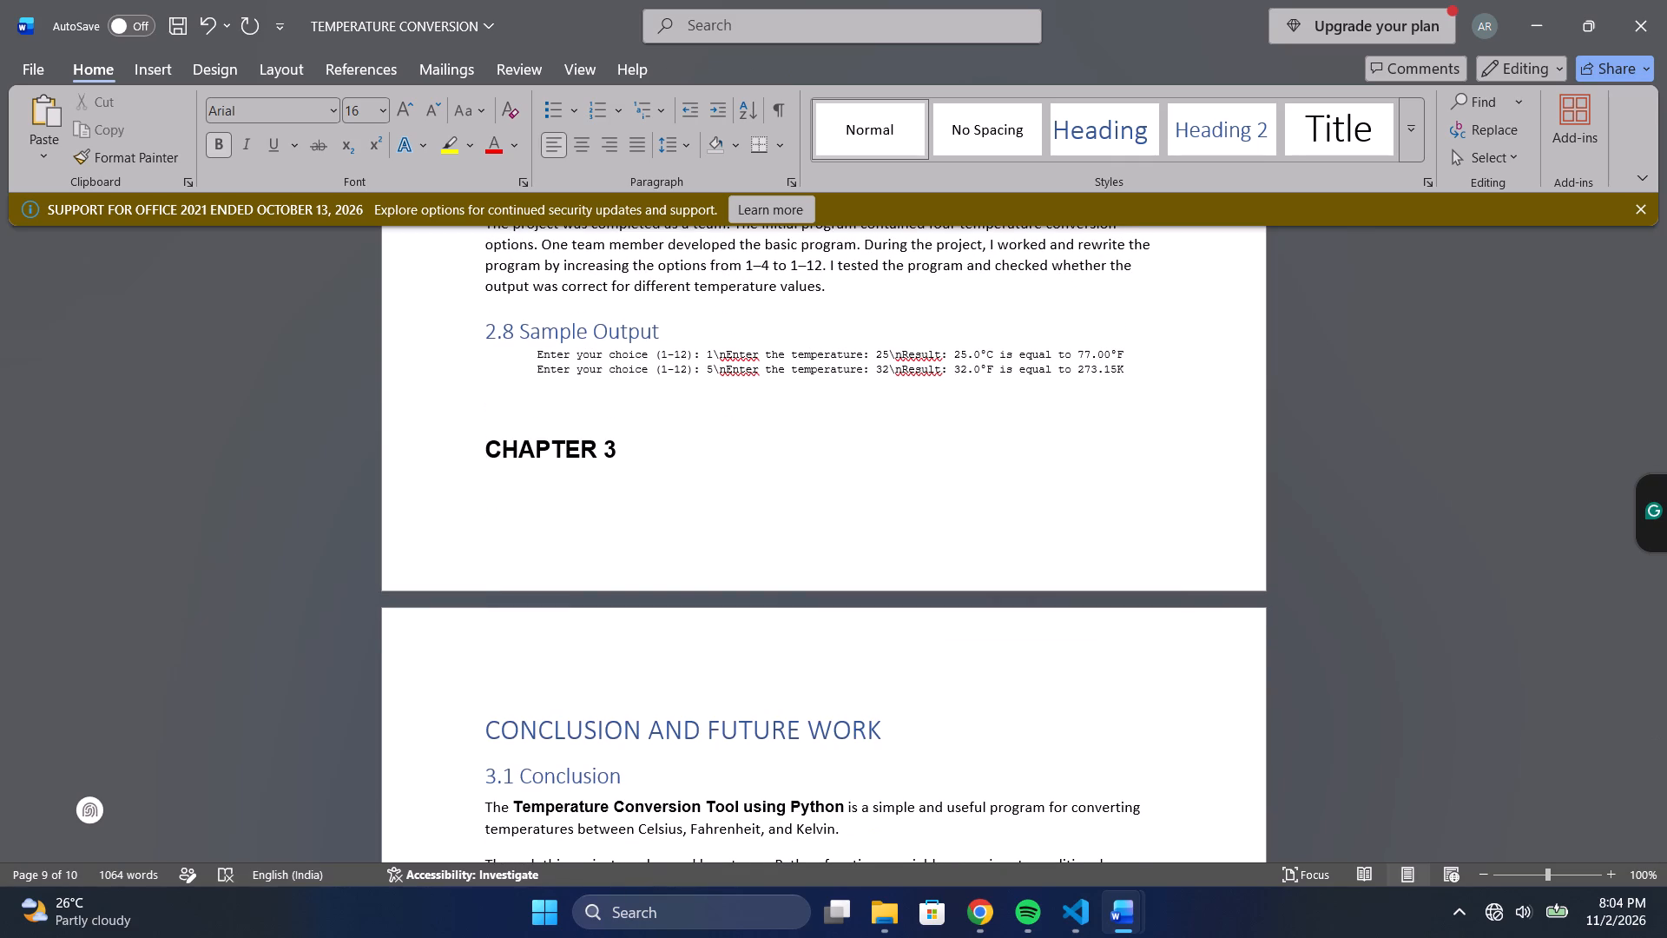
pyautogui.press('Return')
pyautogui.scroll(-4, 478, 458)
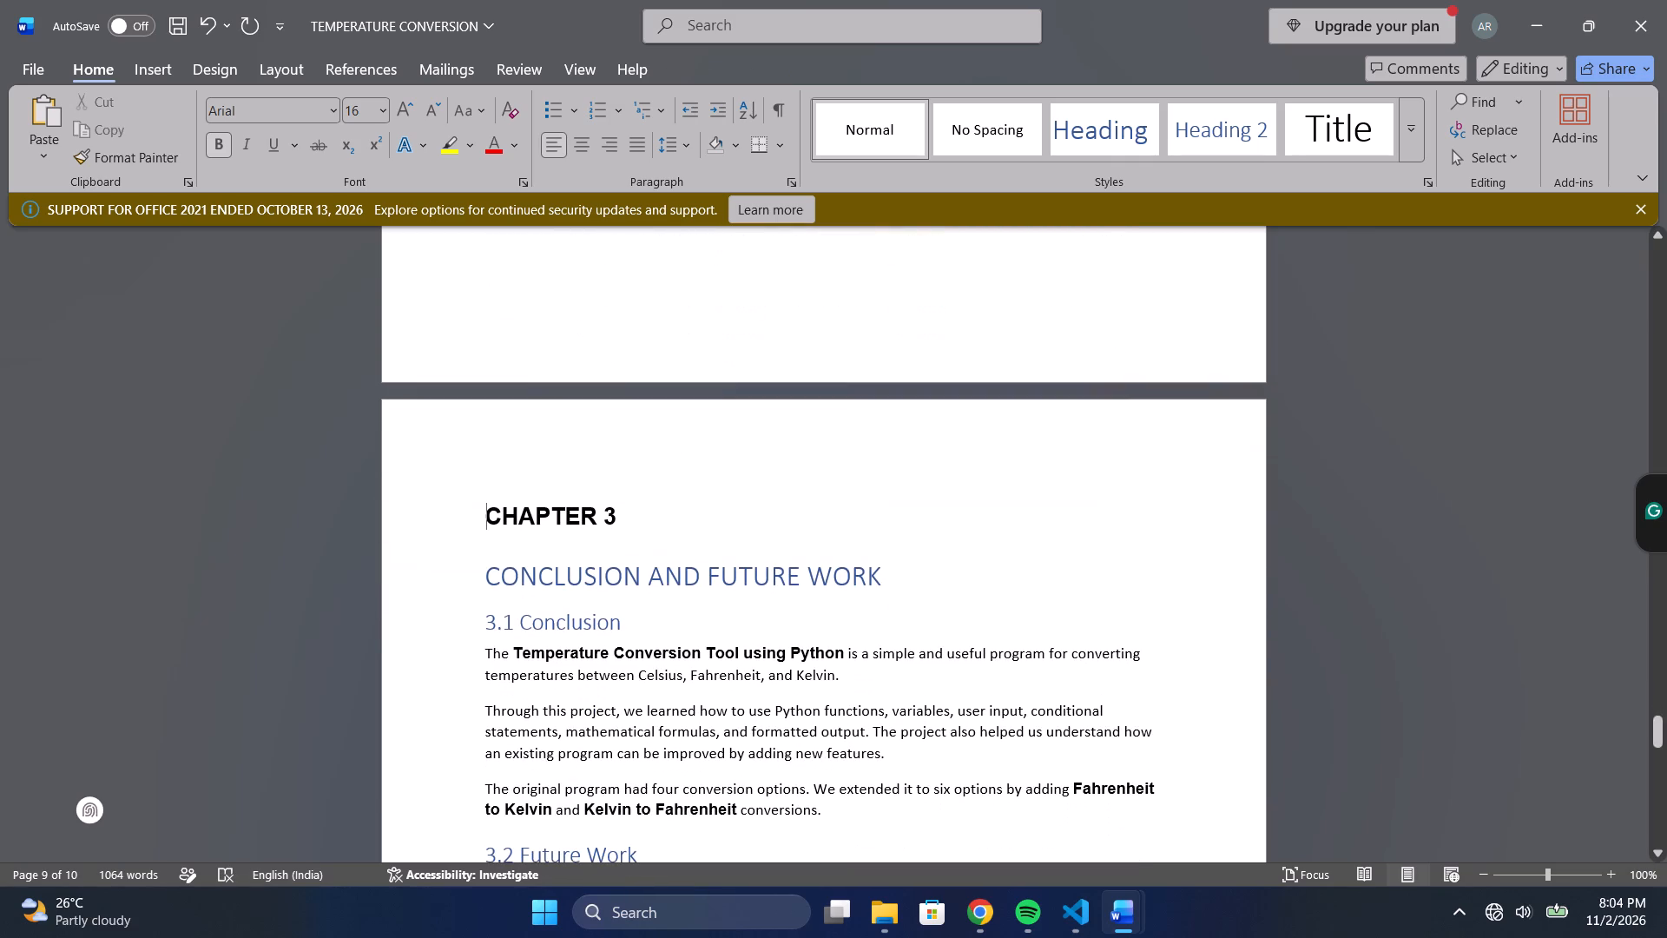
# Format the CHAPTER 3 heading to match CHAPTER 2: Times New Roman, size 22, with the grey text effect.
pyautogui.moveTo(631, 505); pyautogui.dragTo(485, 513)
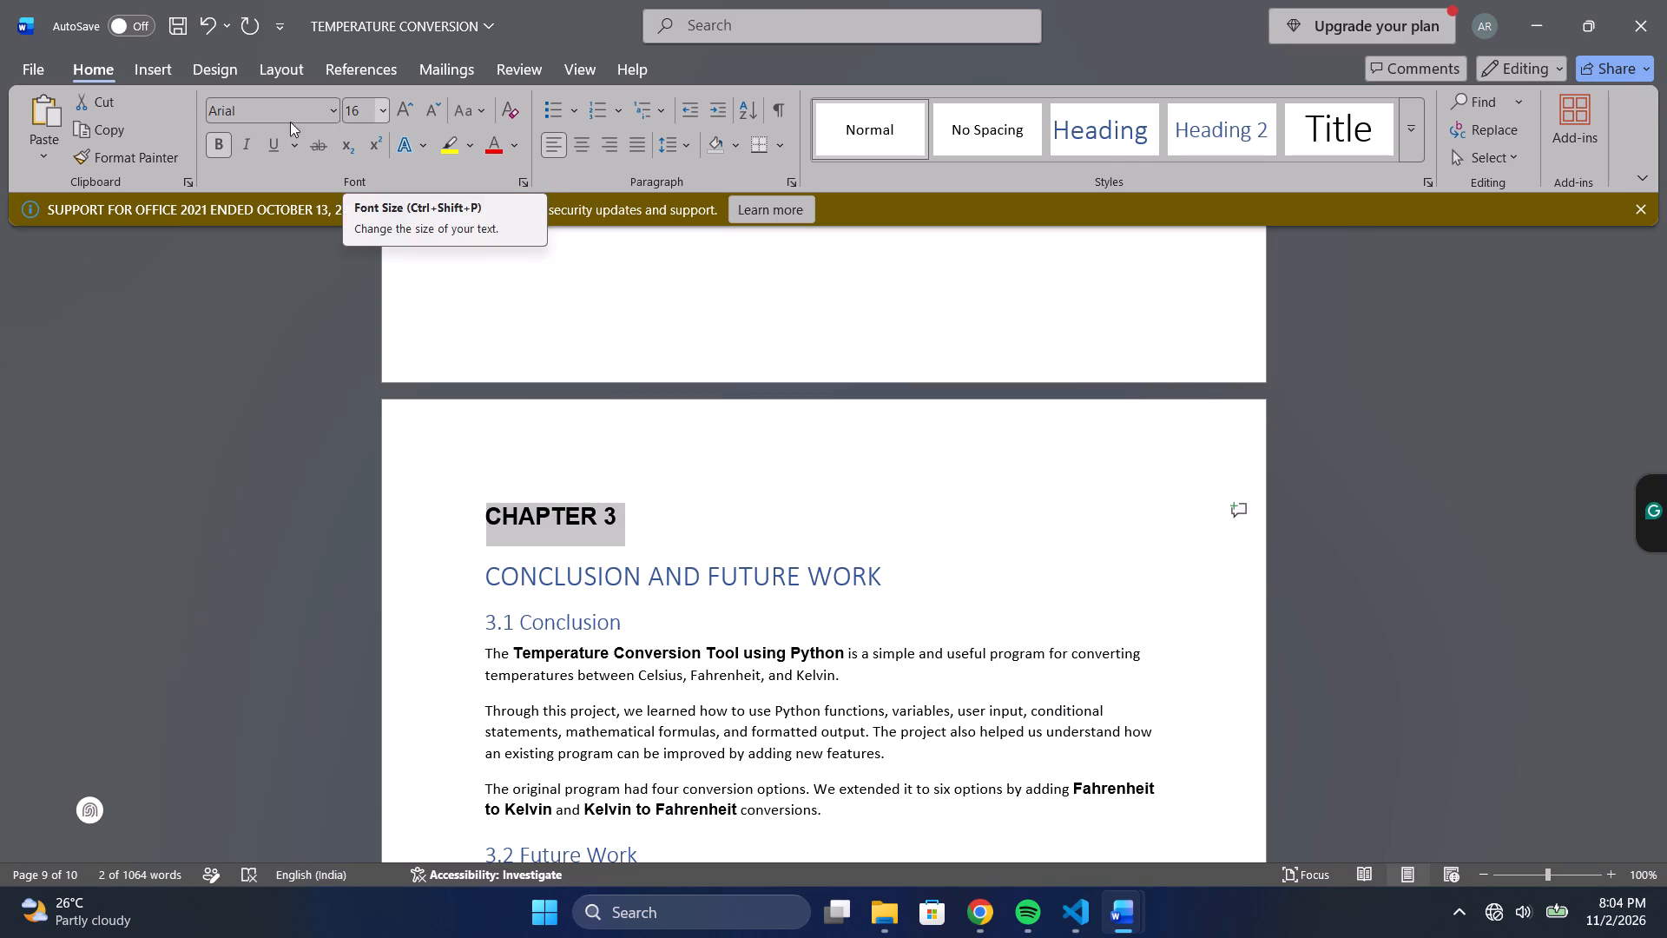
pyautogui.click(260, 106)
pyautogui.write('time')
pyautogui.press('Return')
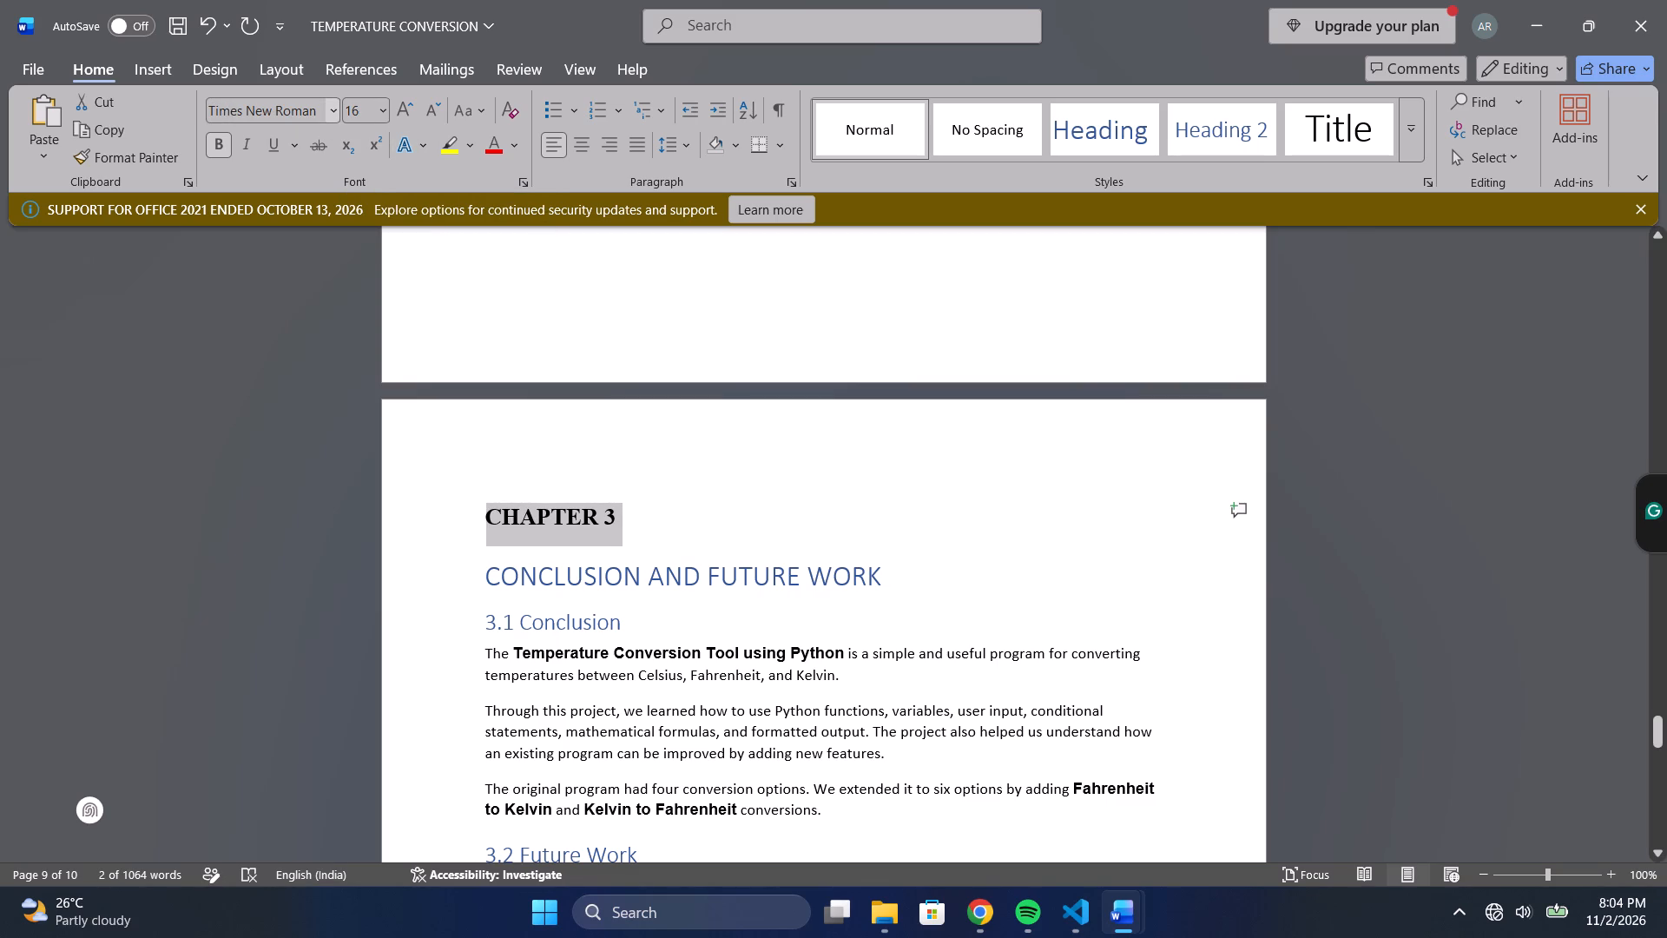
pyautogui.click(375, 115)
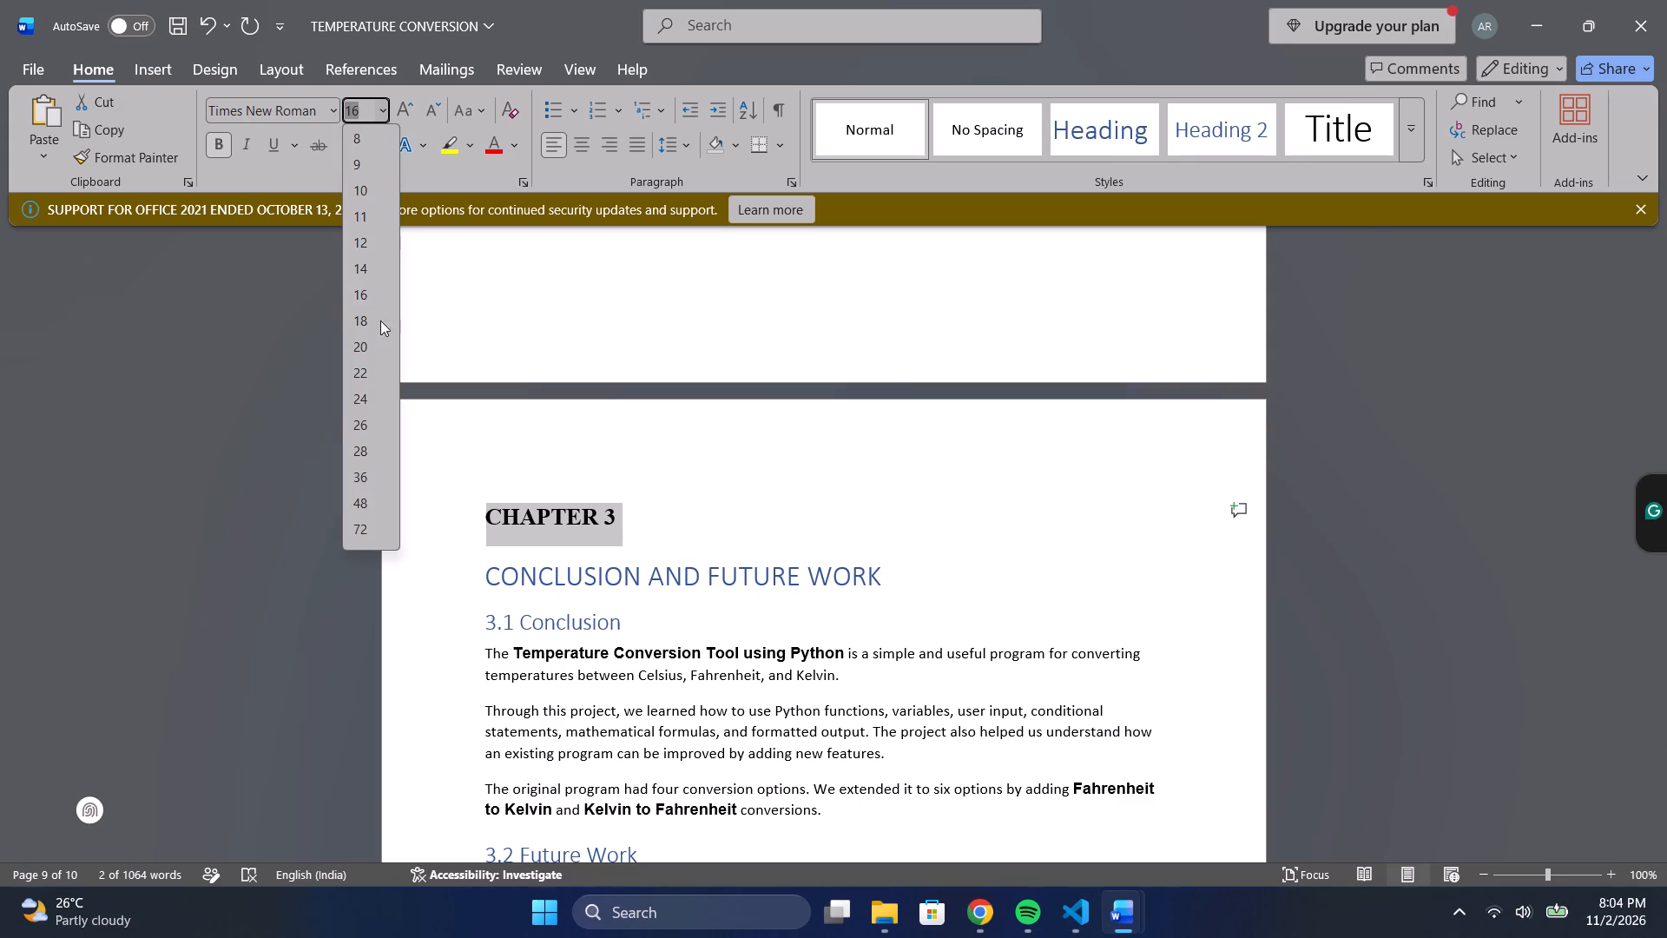
pyautogui.click(367, 367)
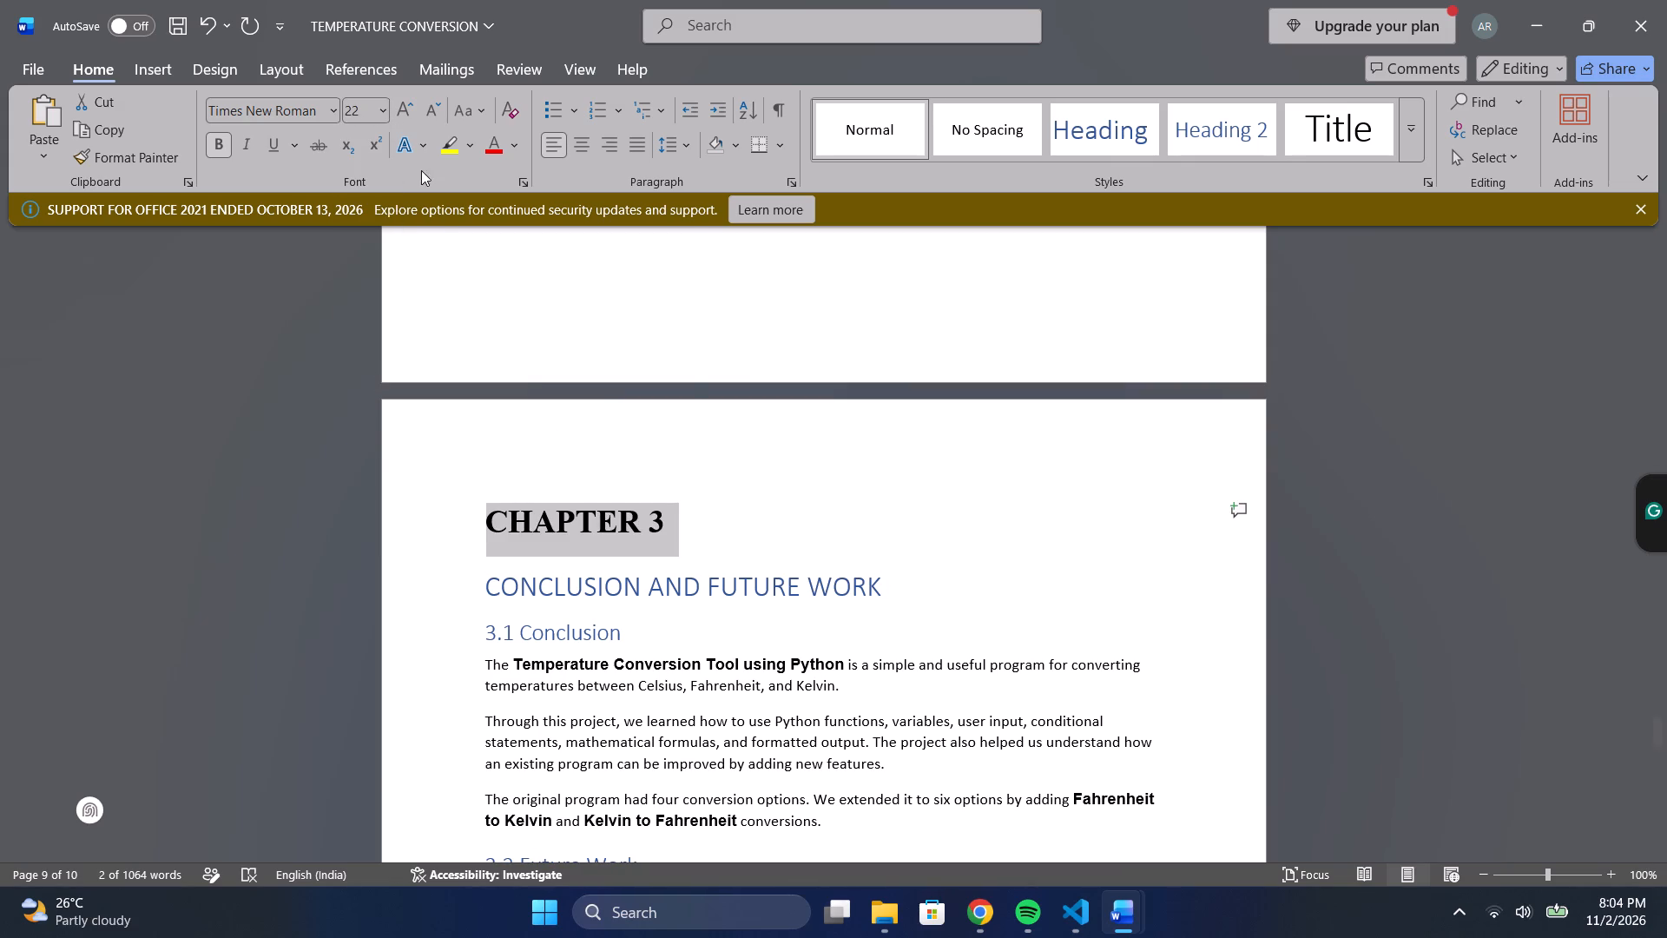
pyautogui.click(416, 149)
pyautogui.click(680, 238)
pyautogui.click(853, 450)
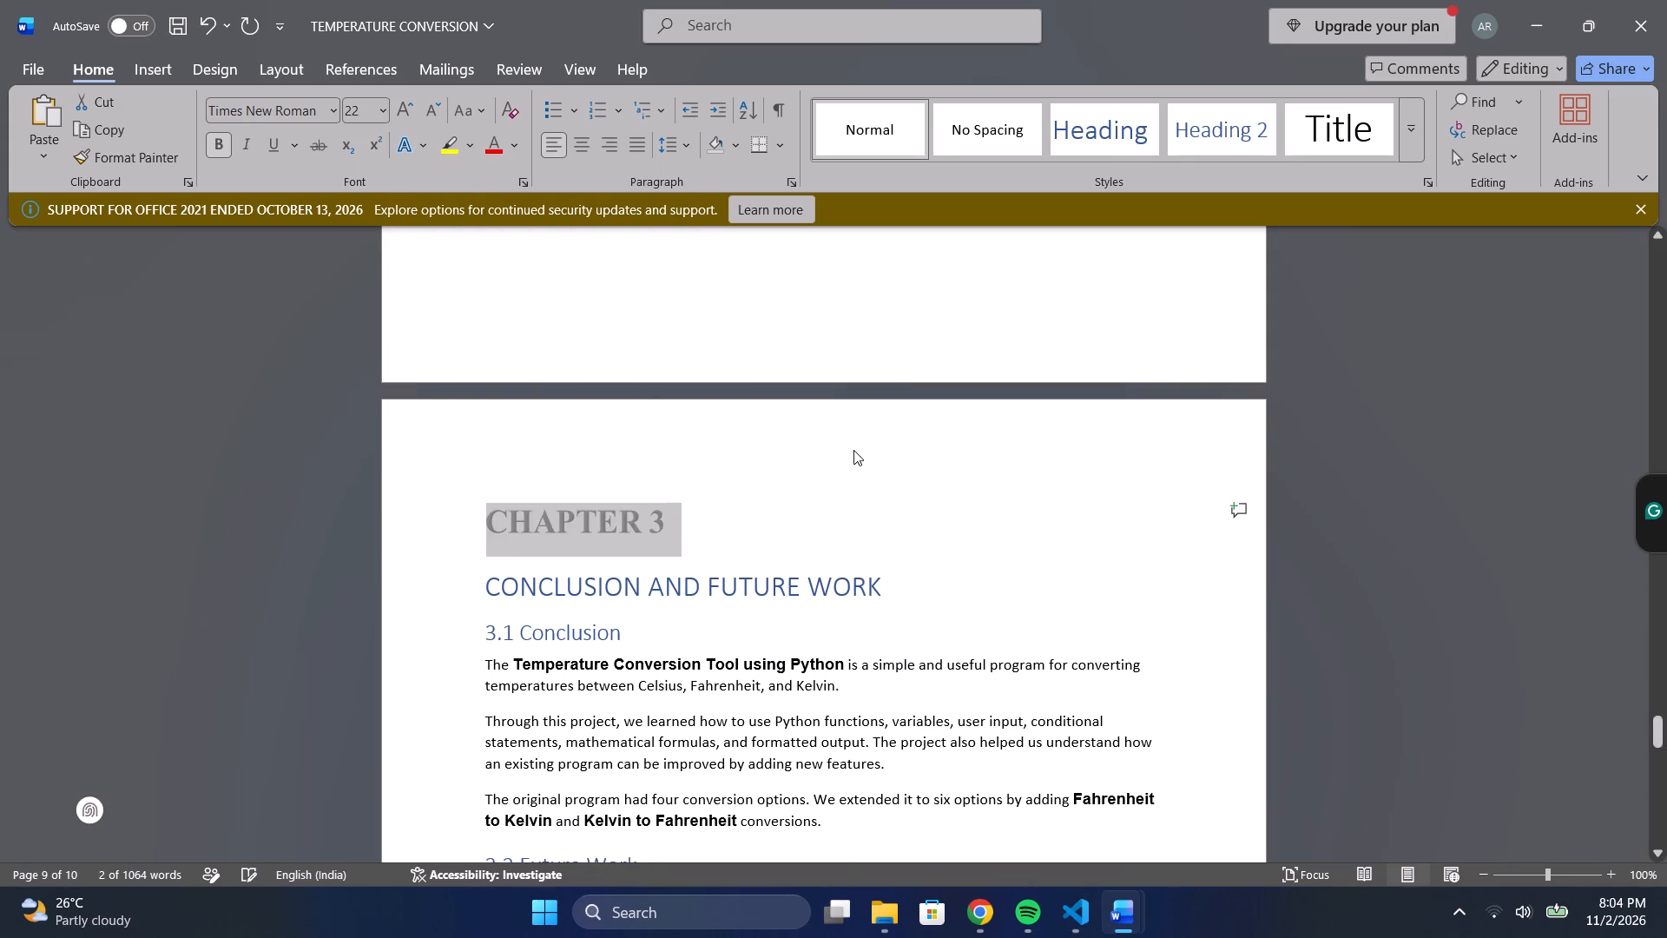
# Compare the report's Chapter 3 and closing pages with the corresponding pages of the Report_format_Capstone_project_CSDA template.
pyautogui.scroll(-6, 868, 470)
pyautogui.scroll(-20, 868, 489)
pyautogui.scroll(-3, 868, 489)
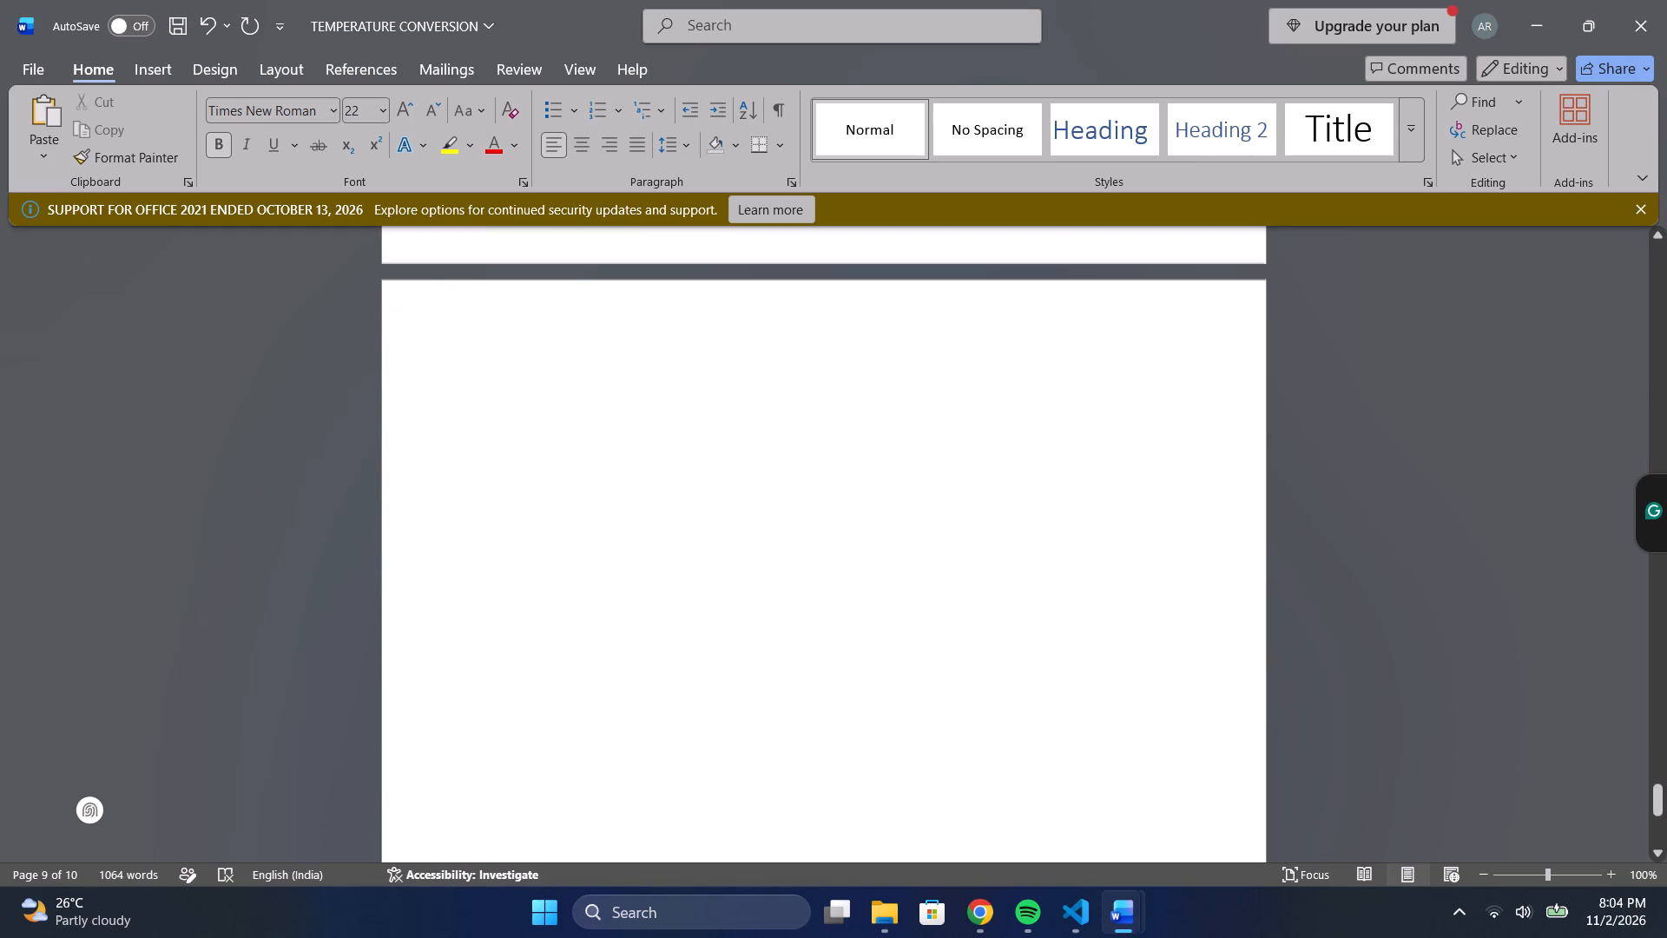
pyautogui.scroll(-10, 856, 483)
pyautogui.scroll(20, 856, 483)
pyautogui.scroll(12, 856, 483)
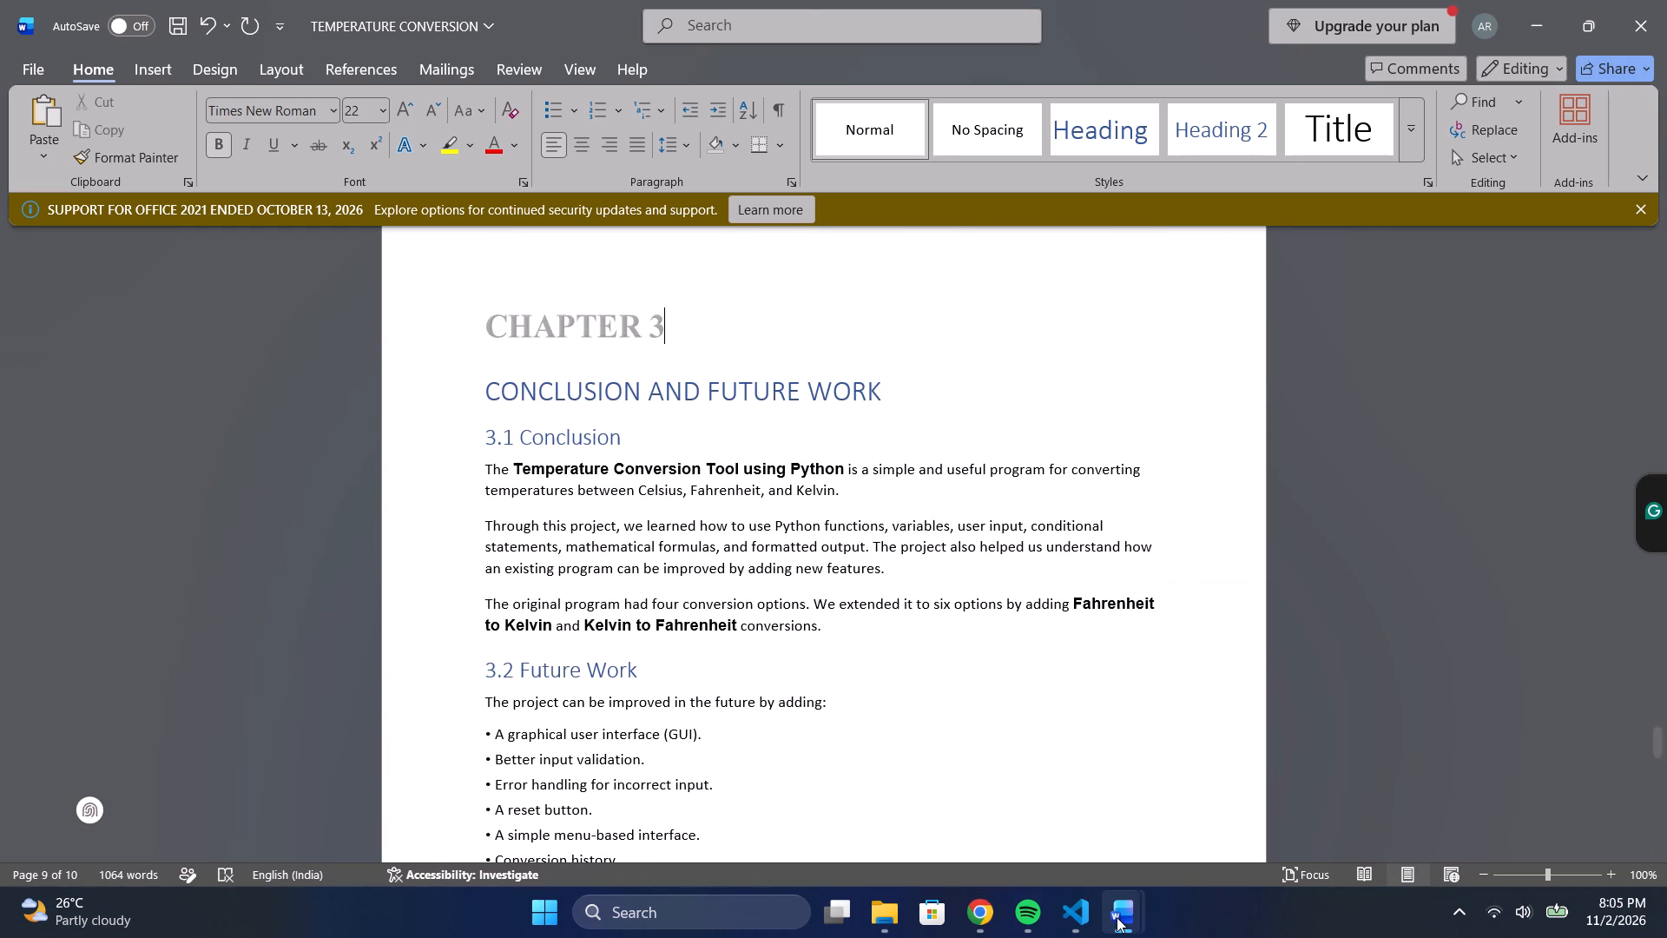
pyautogui.click(1222, 803)
pyautogui.scroll(-7, 861, 532)
pyautogui.scroll(7, 861, 532)
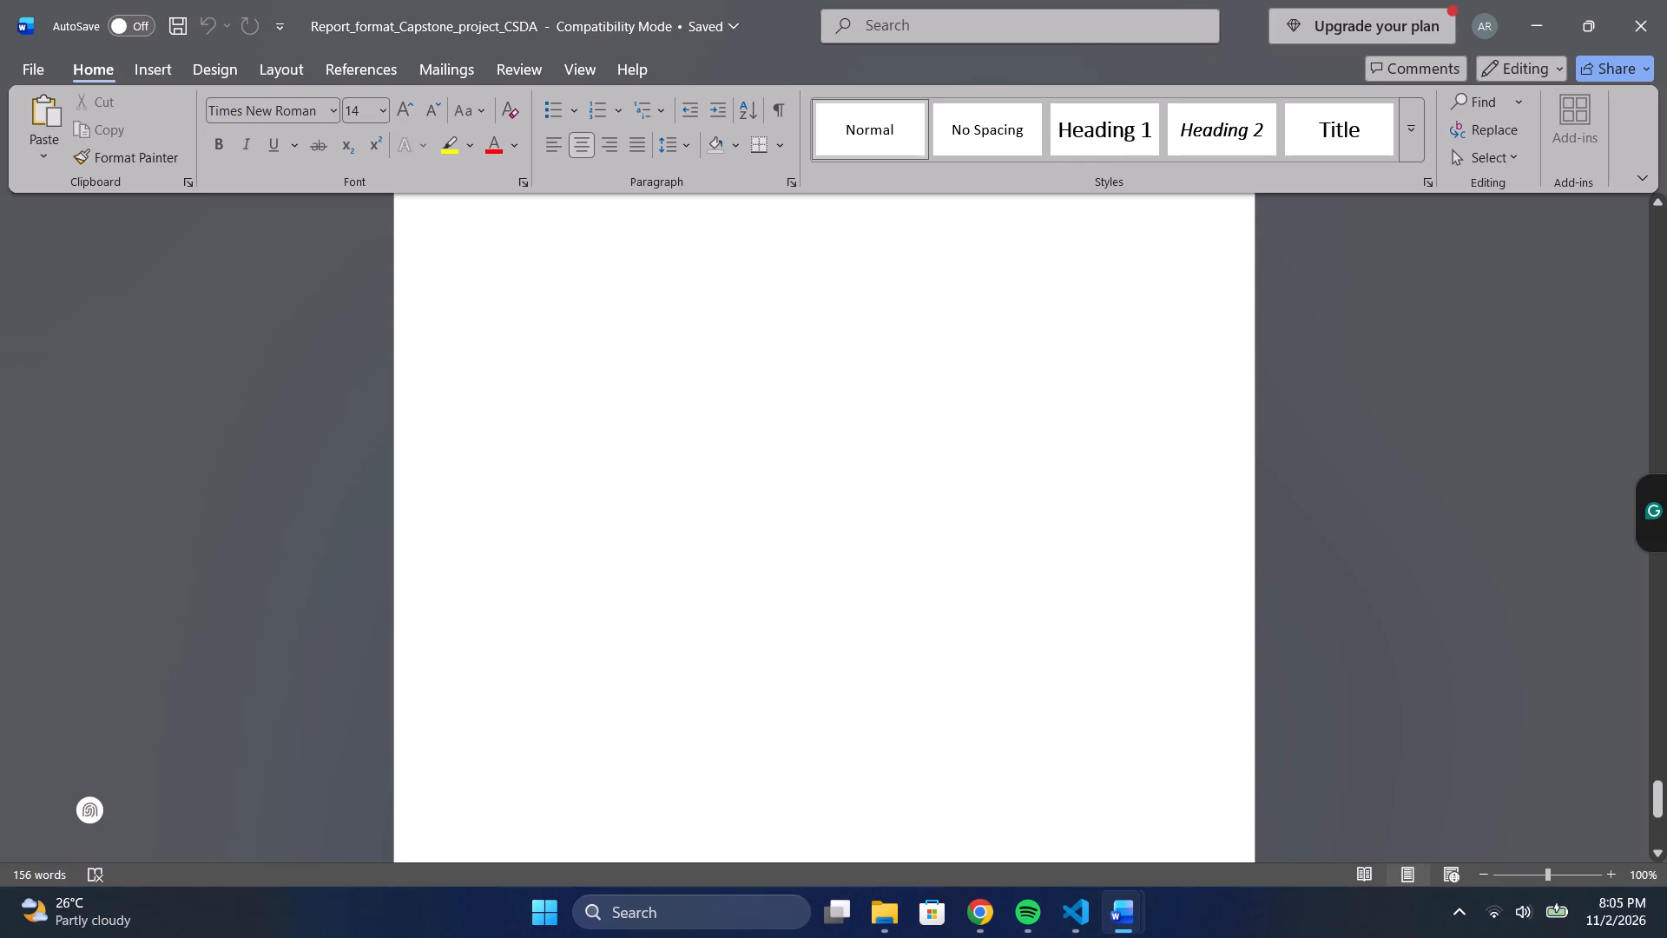
pyautogui.scroll(11, 861, 532)
pyautogui.scroll(14, 861, 532)
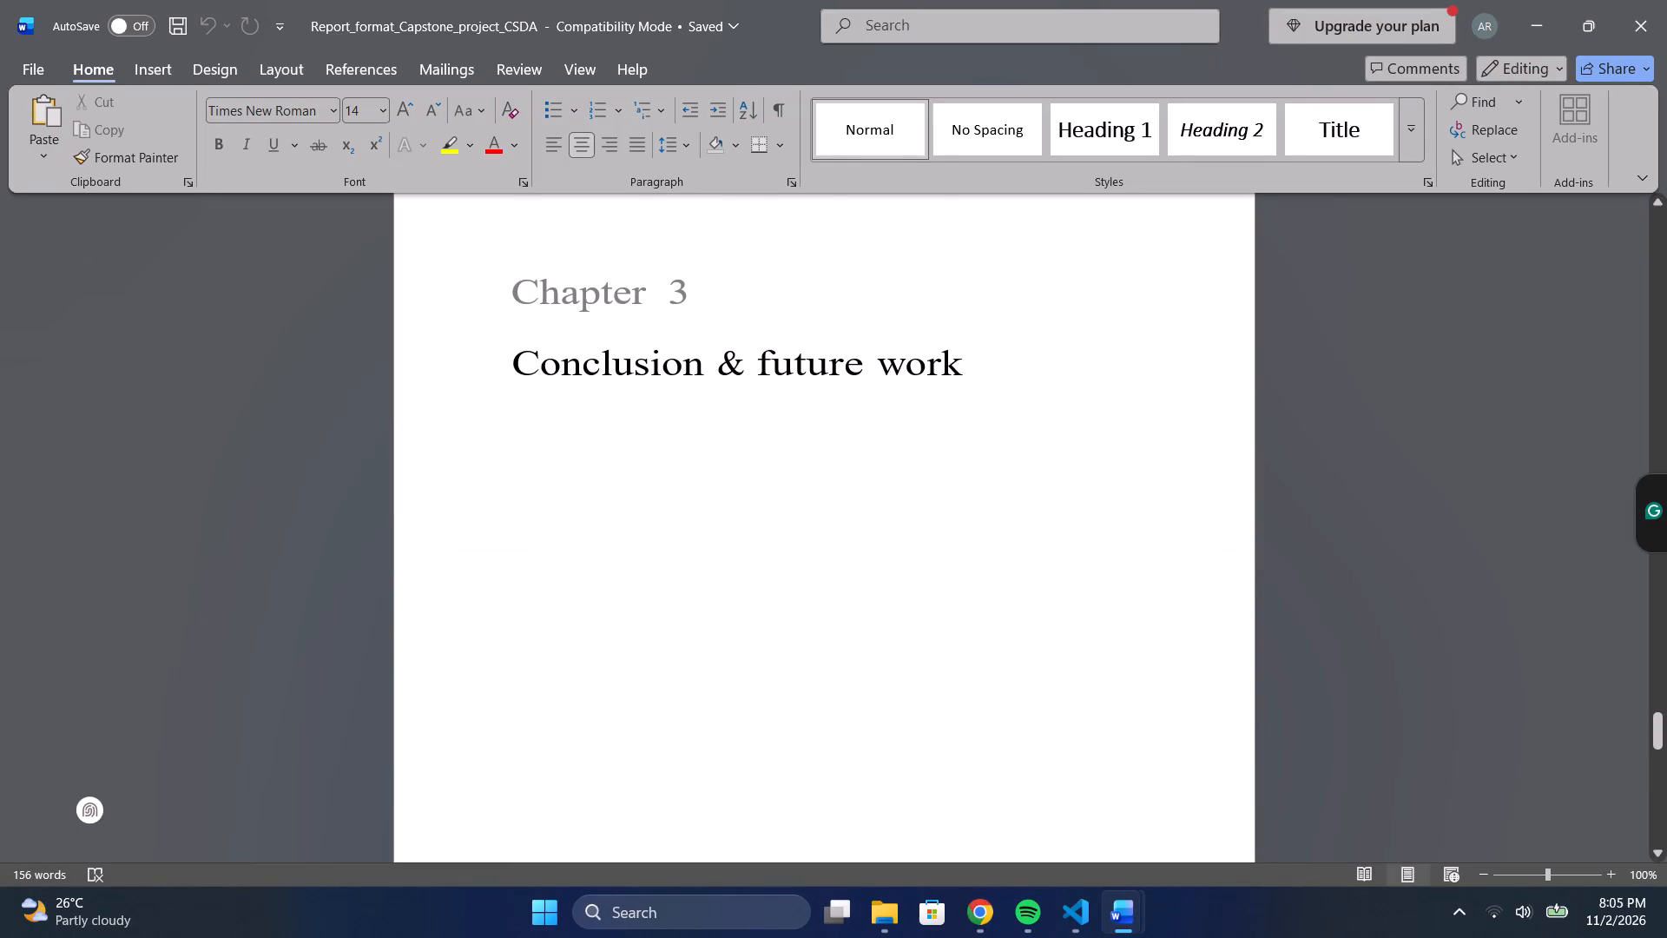
pyautogui.scroll(-4, 861, 532)
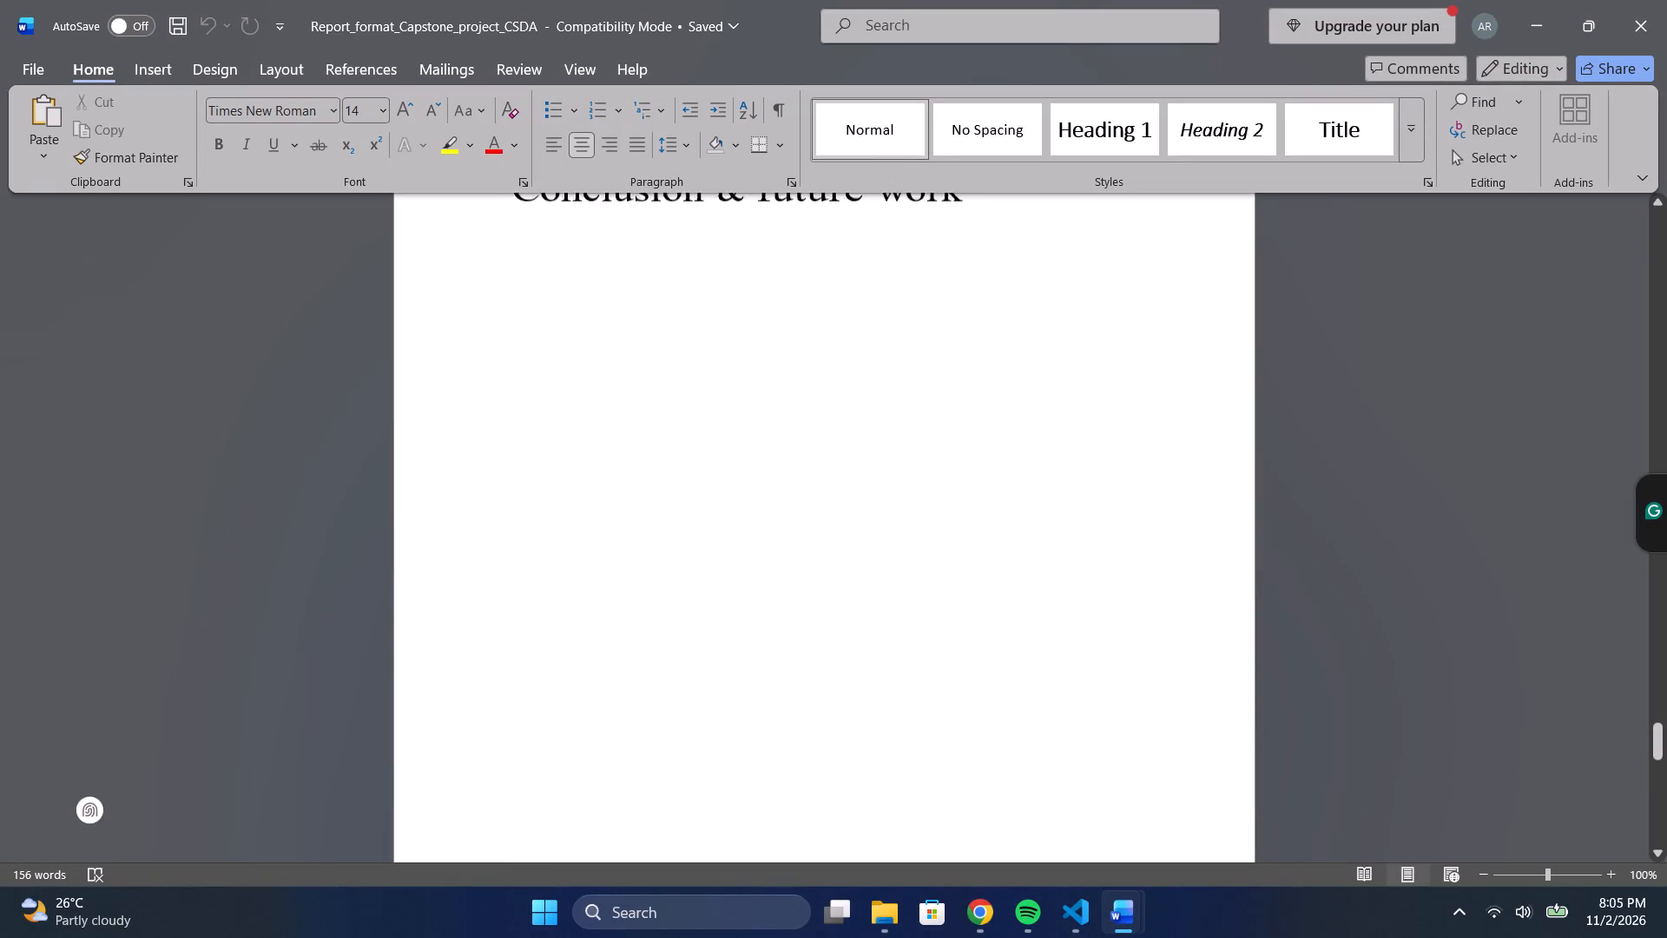
pyautogui.scroll(-19, 861, 532)
pyautogui.scroll(-6, 861, 532)
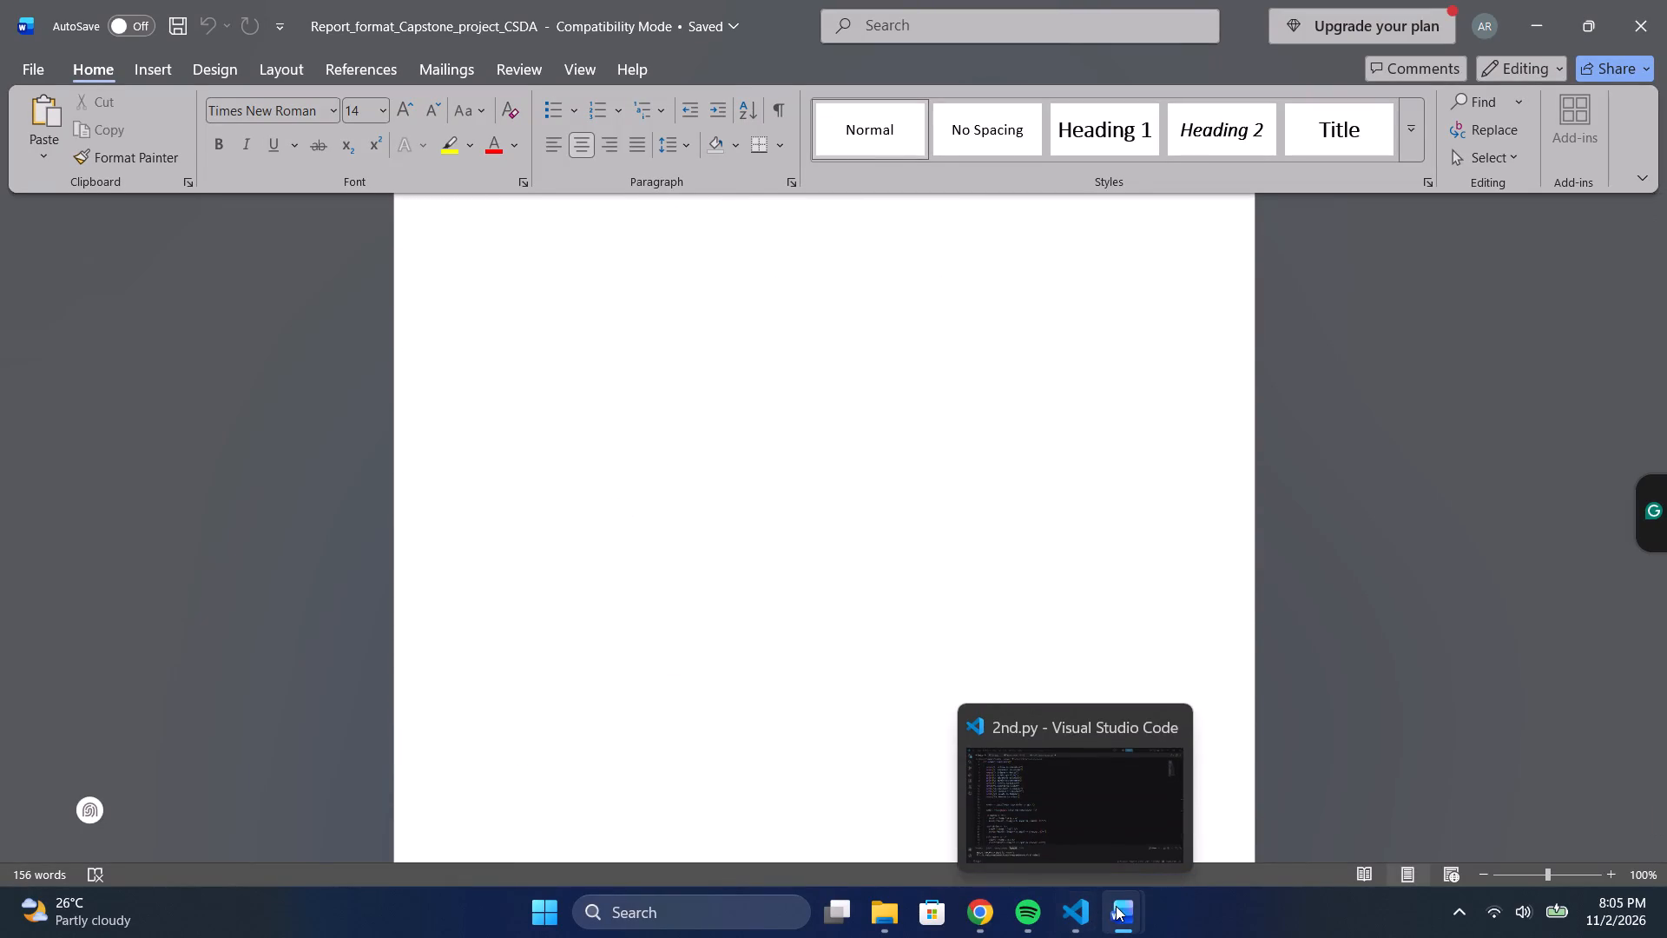
# Switch to the TEMPERATURE CONVERSION report and review its closing pages, from 3.2 Future Work and REFERENCES through the last page.
pyautogui.click(992, 805)
pyautogui.scroll(5, 666, 574)
pyautogui.scroll(-17, 666, 574)
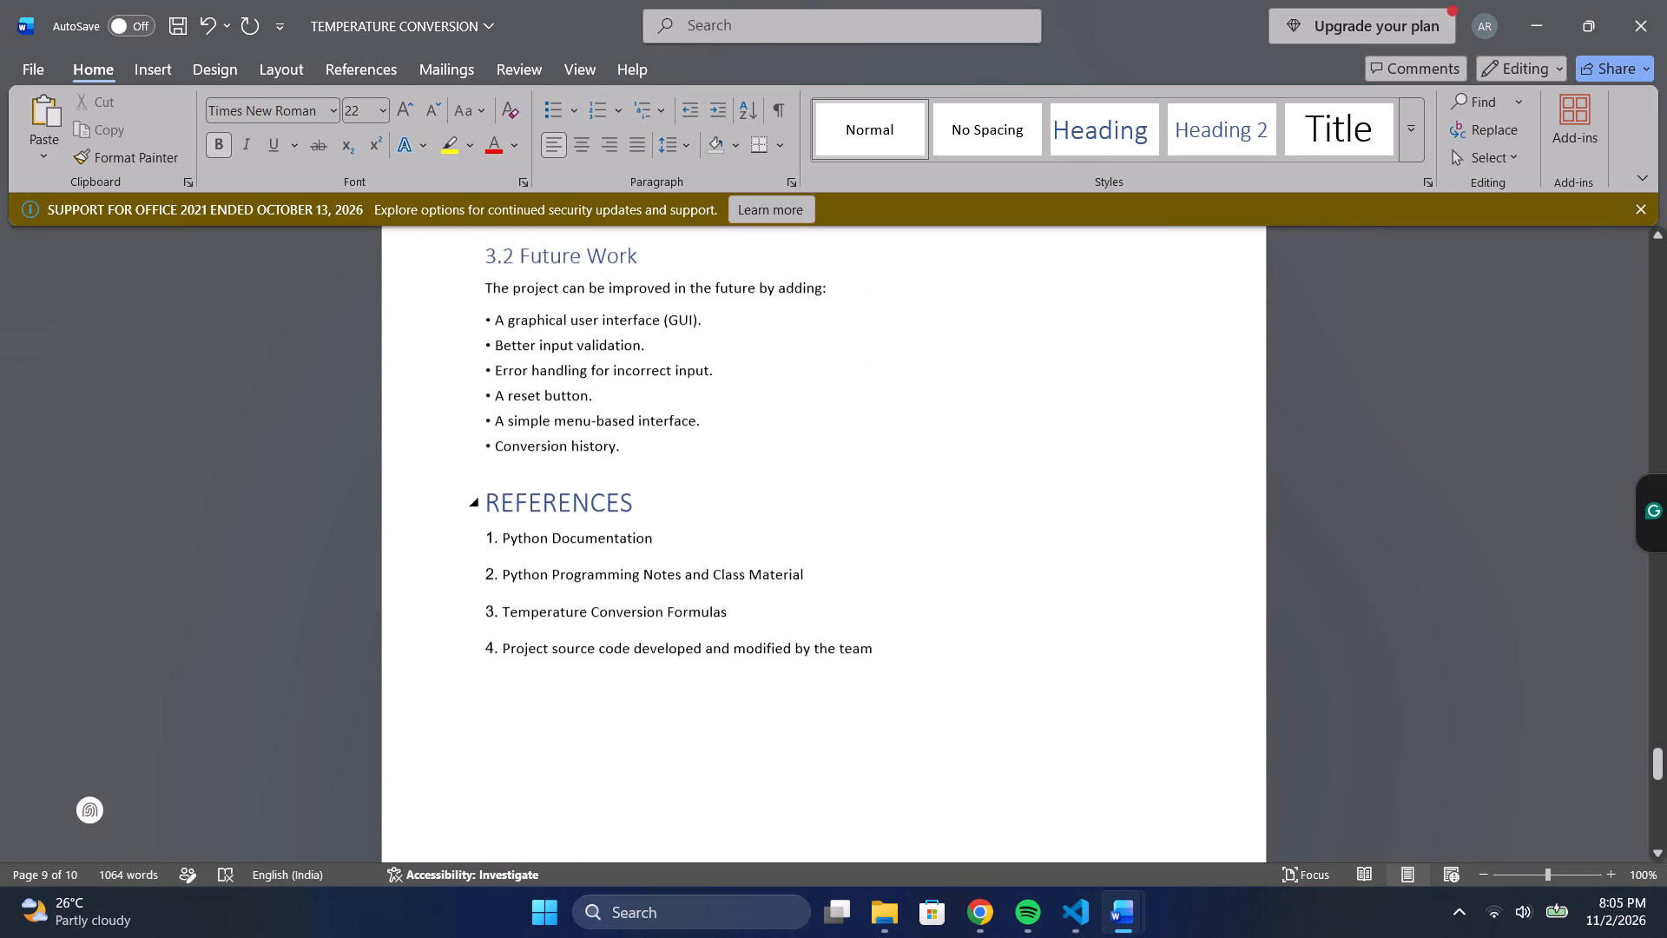
pyautogui.scroll(-4, 771, 480)
pyautogui.scroll(3, 774, 478)
pyautogui.scroll(-4, 774, 478)
pyautogui.scroll(1, 774, 478)
pyautogui.scroll(-8, 774, 478)
pyautogui.scroll(-14, 774, 475)
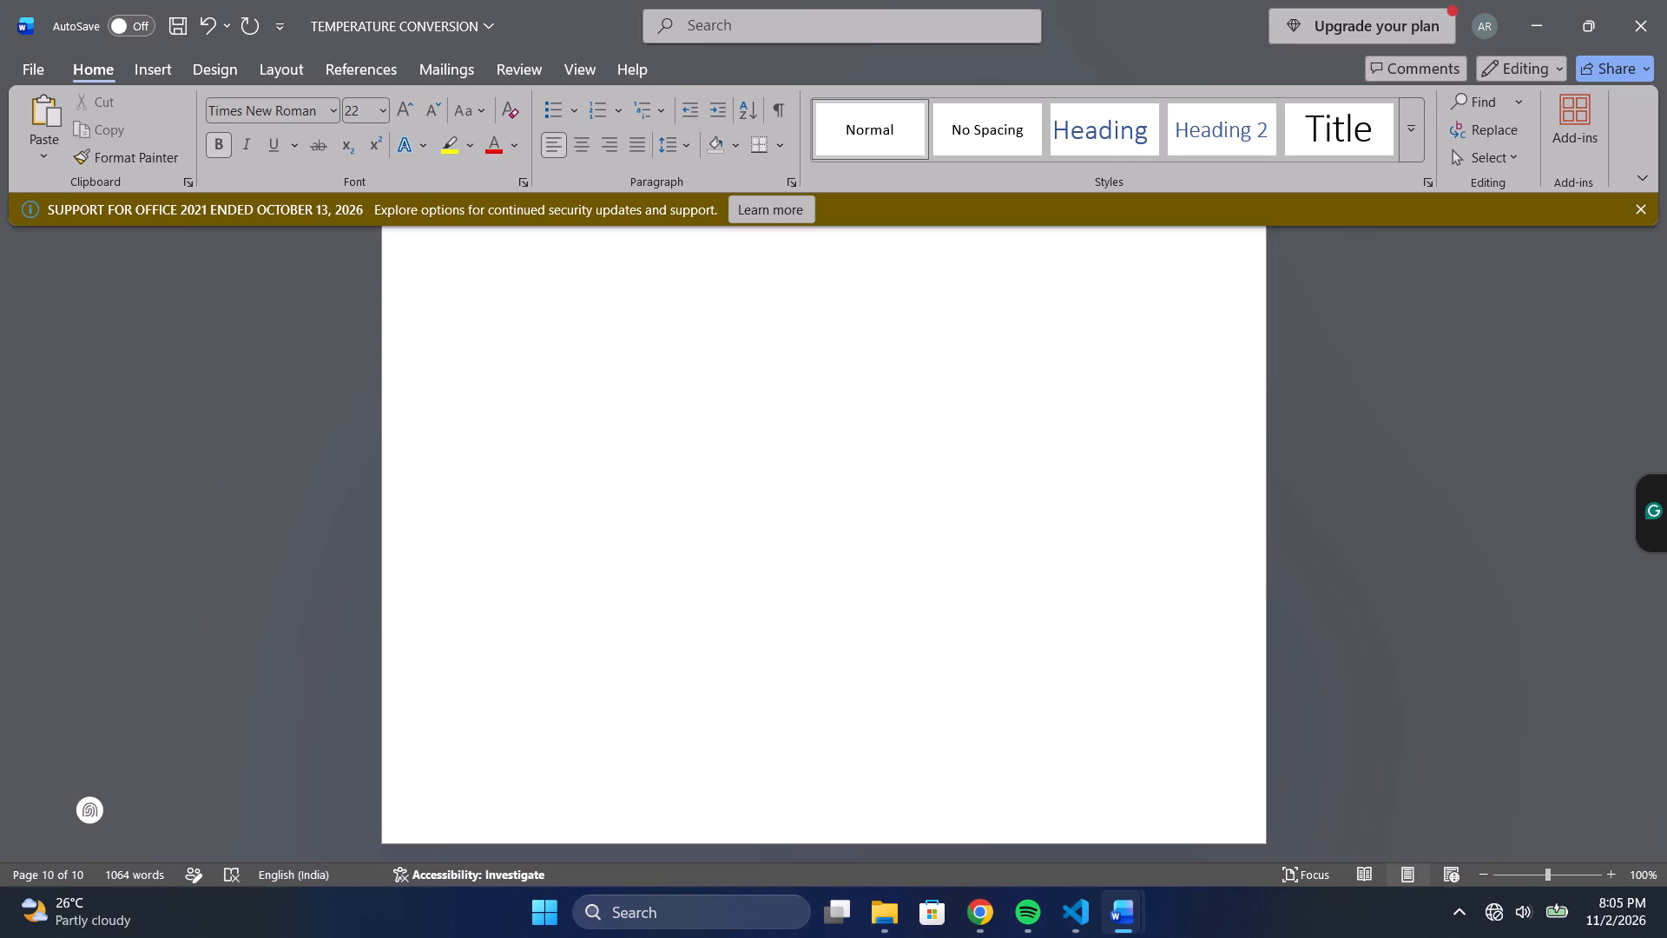
# Open the list of available Wi-Fi networks from the Windows quick settings.
pyautogui.click(1486, 930)
pyautogui.click(1370, 517)
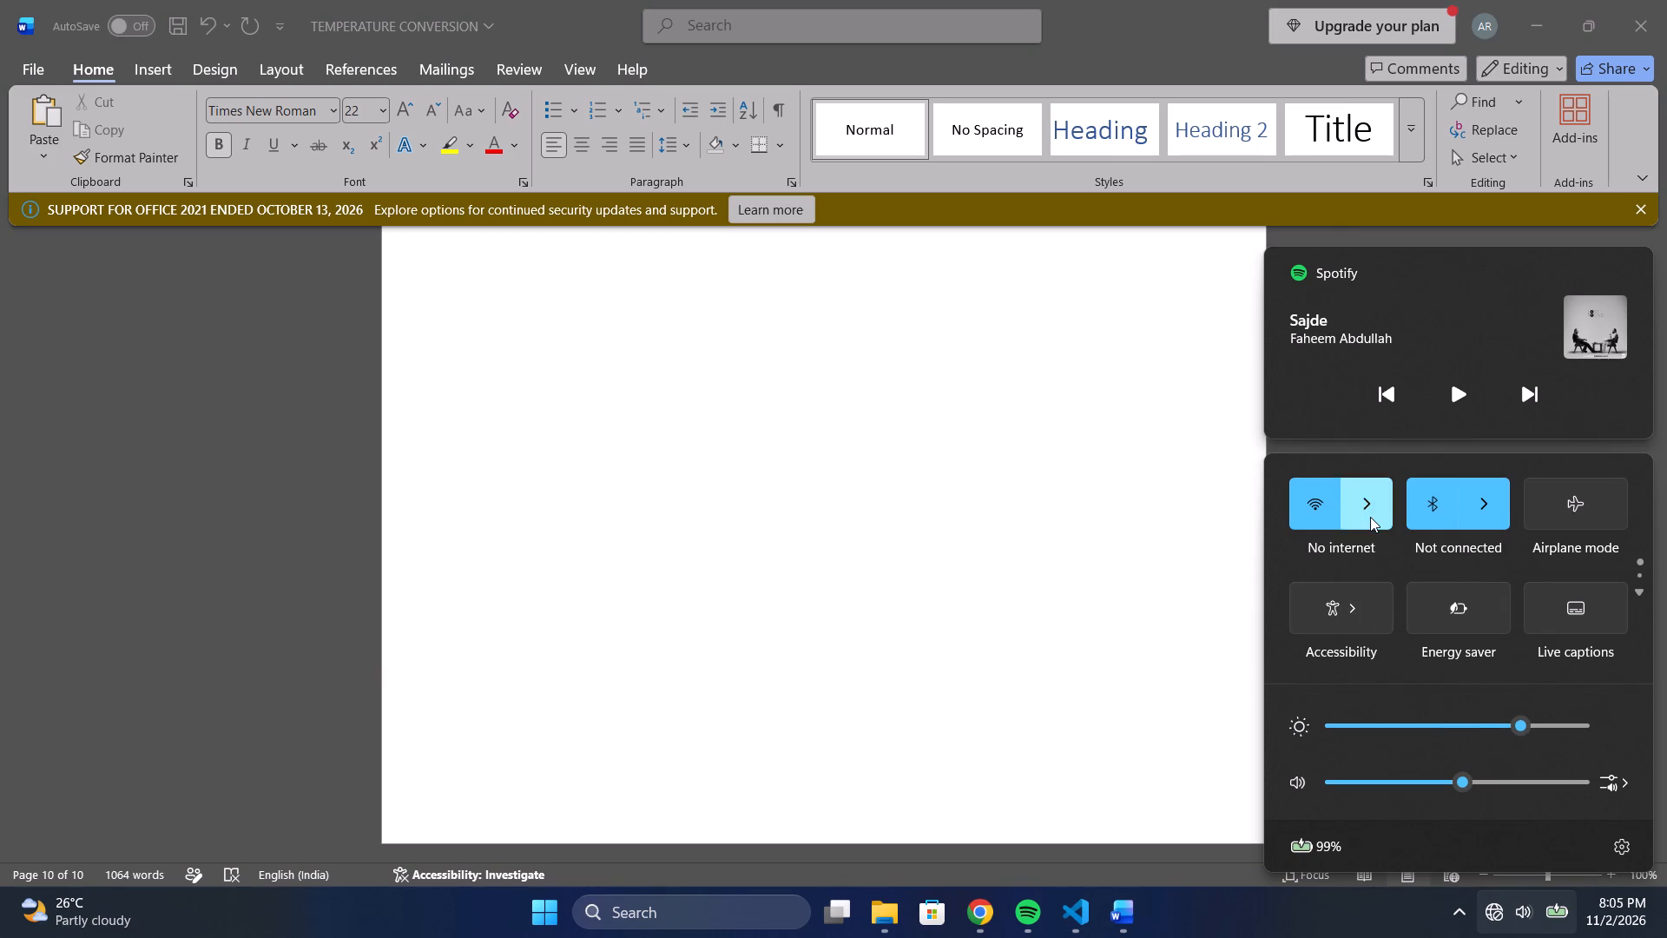
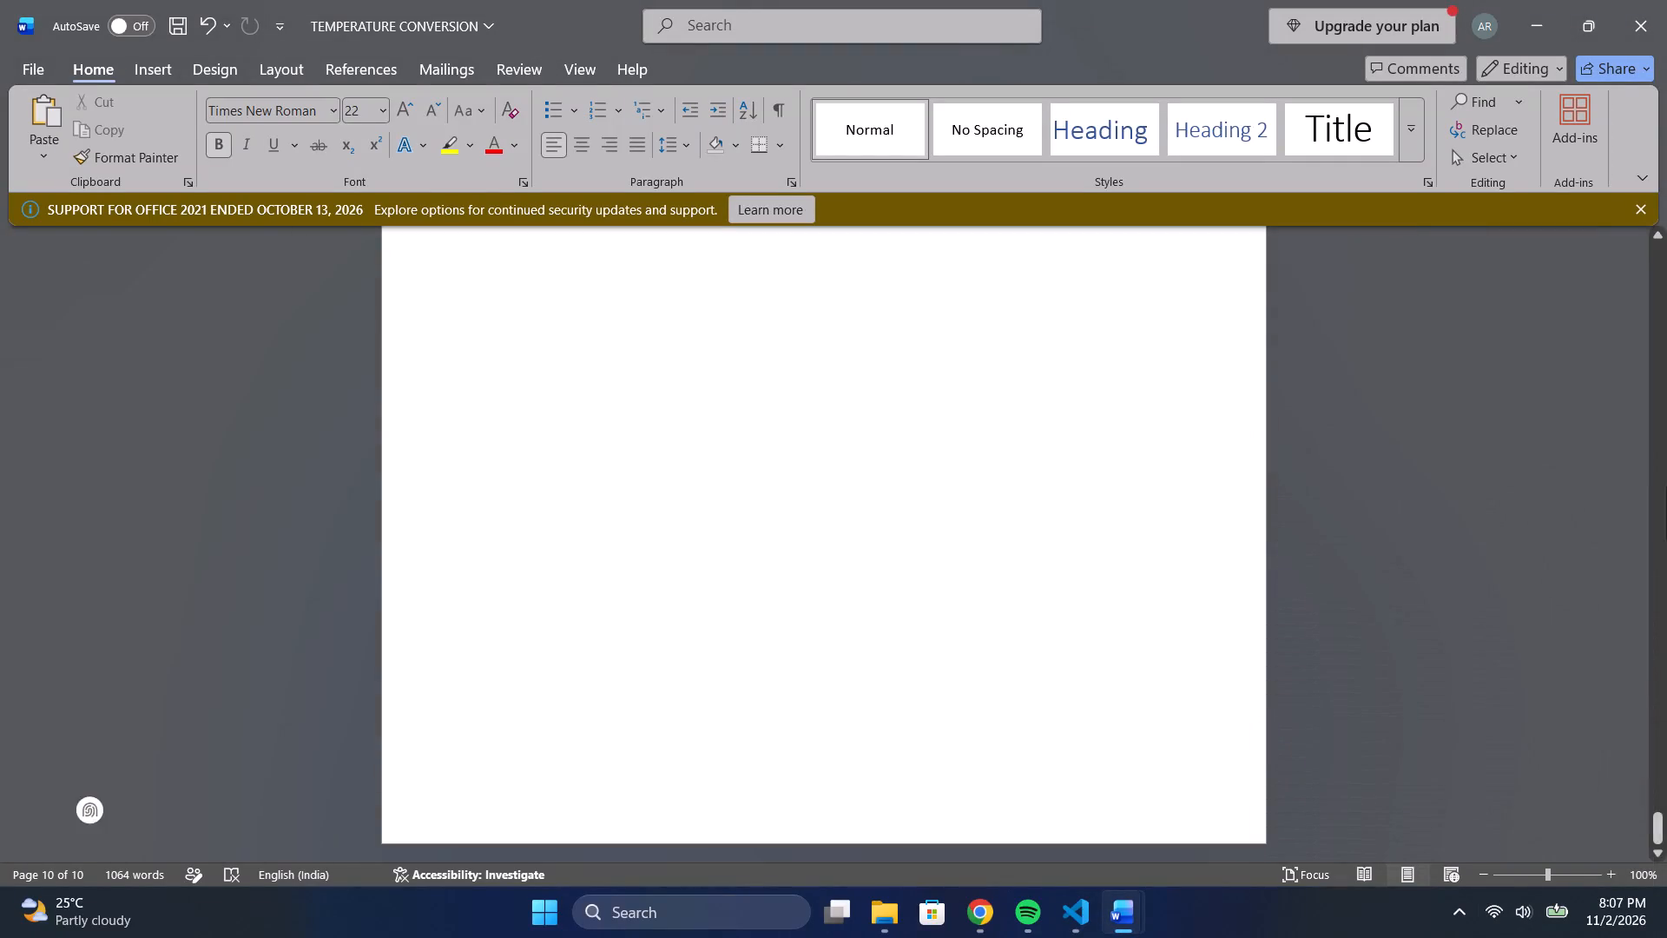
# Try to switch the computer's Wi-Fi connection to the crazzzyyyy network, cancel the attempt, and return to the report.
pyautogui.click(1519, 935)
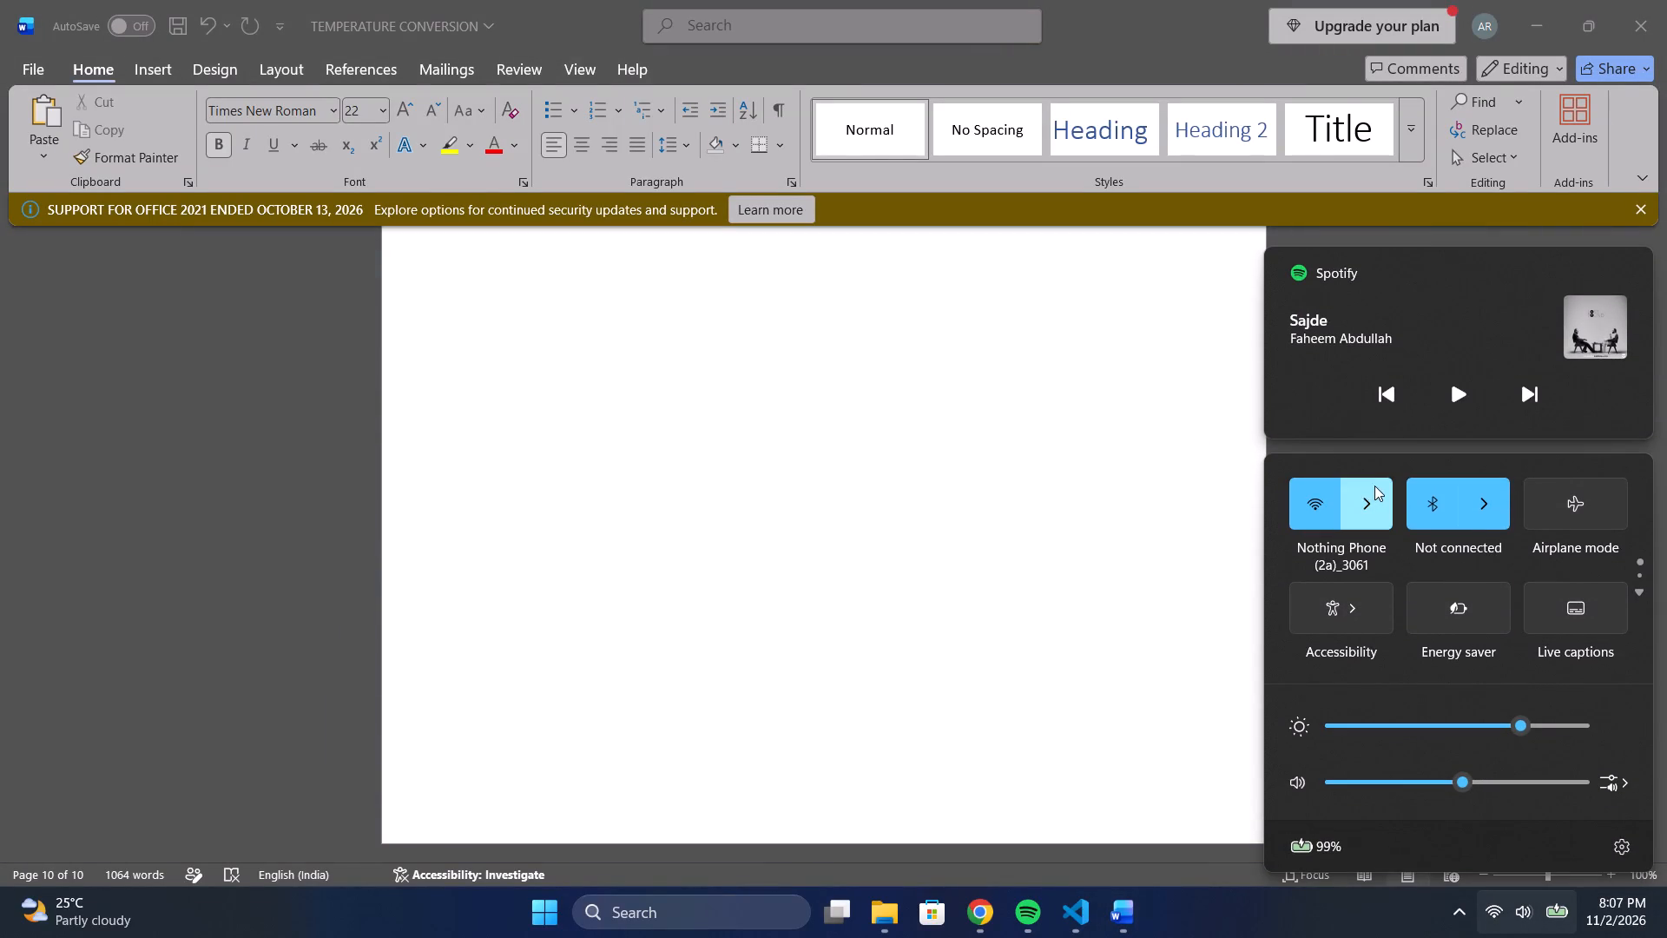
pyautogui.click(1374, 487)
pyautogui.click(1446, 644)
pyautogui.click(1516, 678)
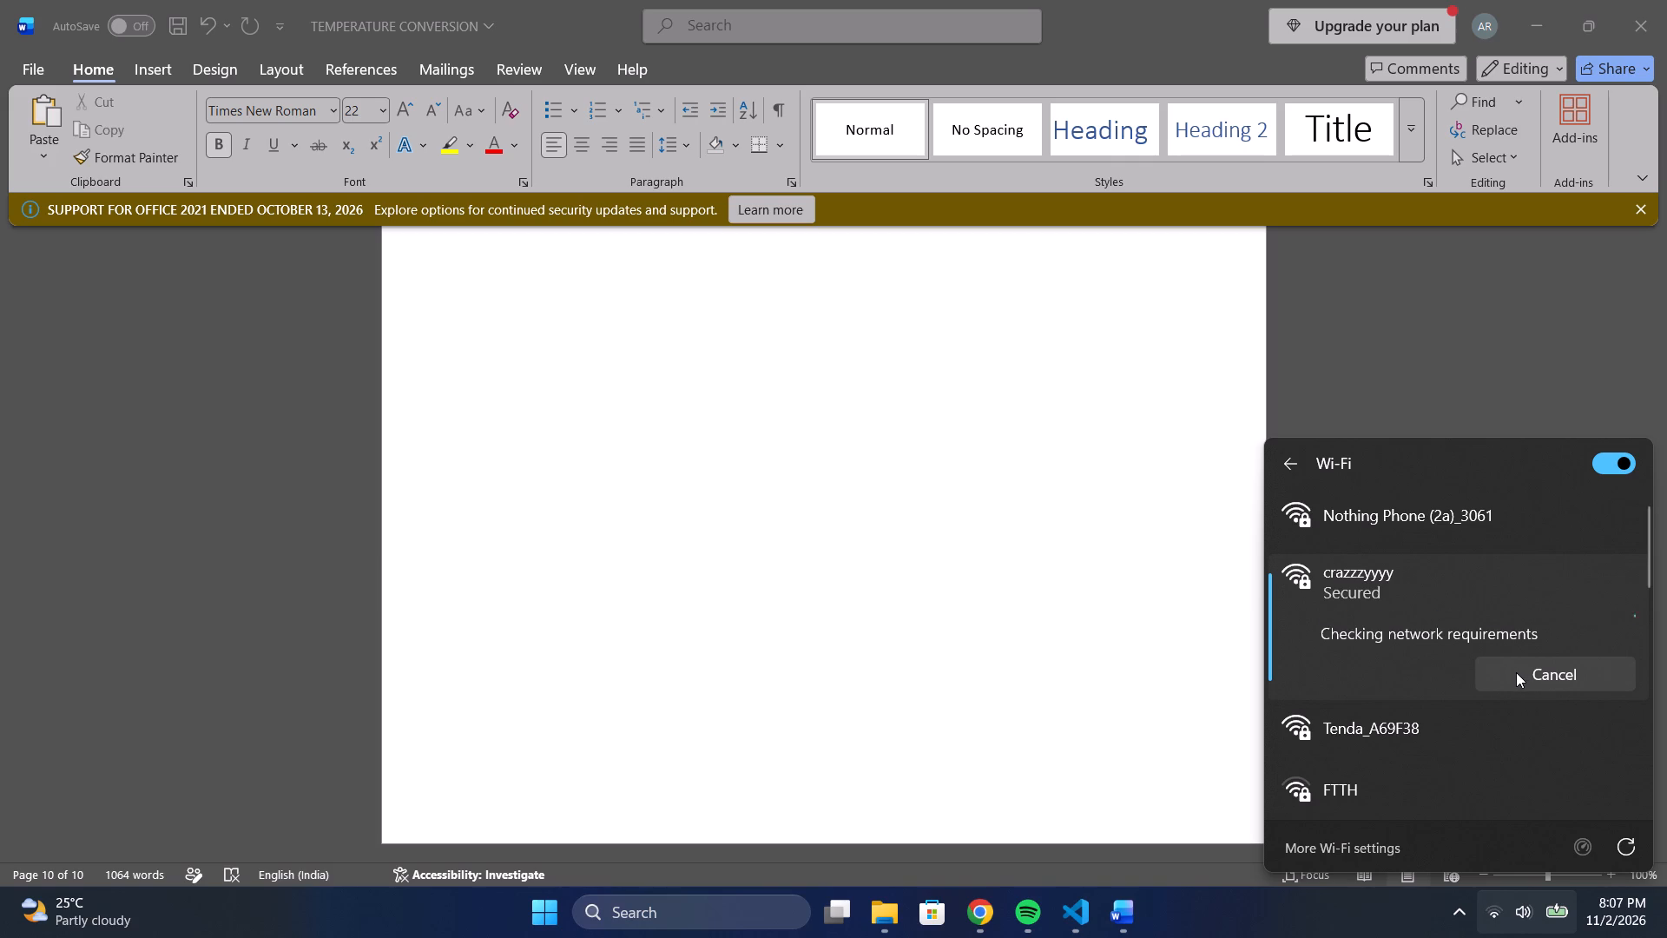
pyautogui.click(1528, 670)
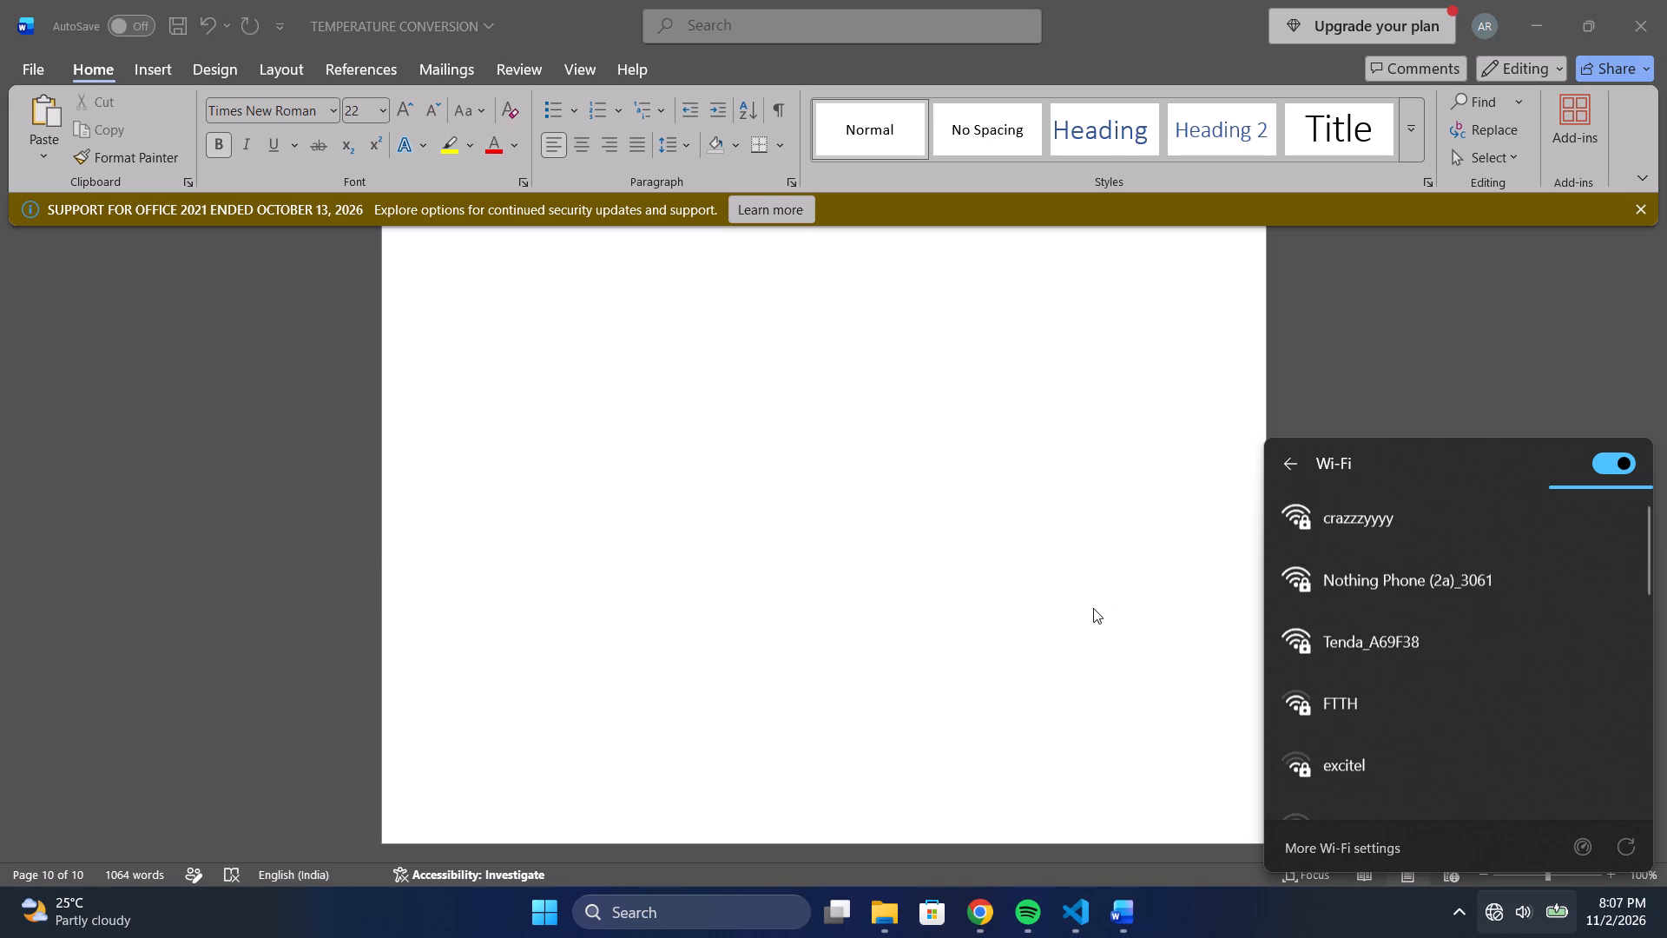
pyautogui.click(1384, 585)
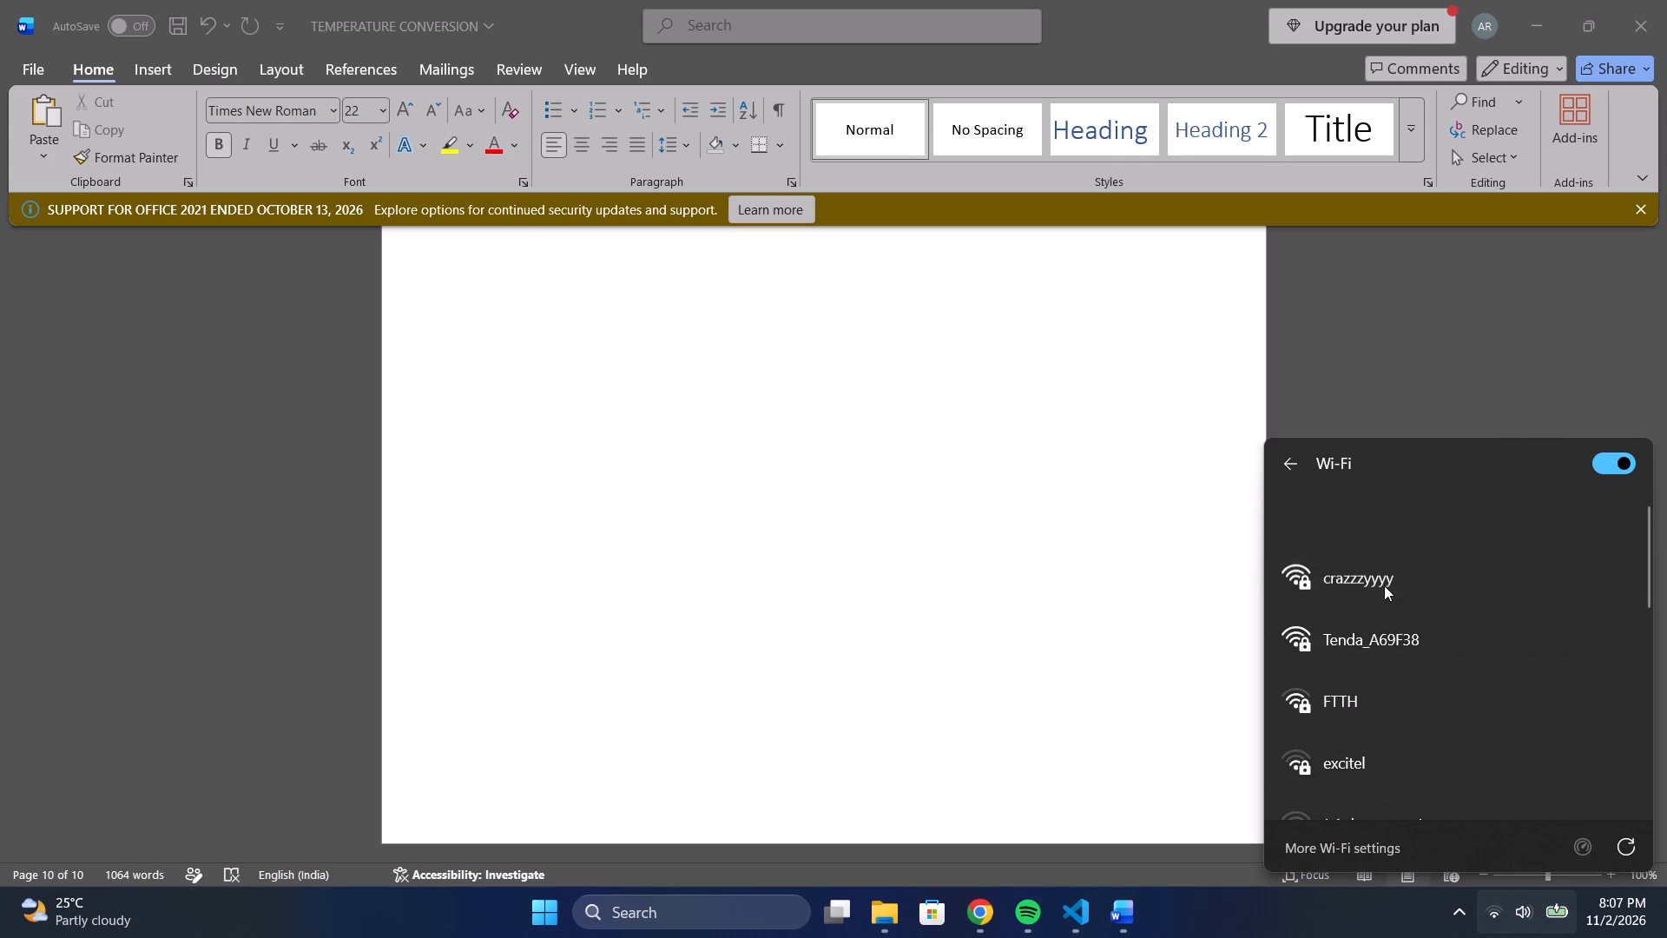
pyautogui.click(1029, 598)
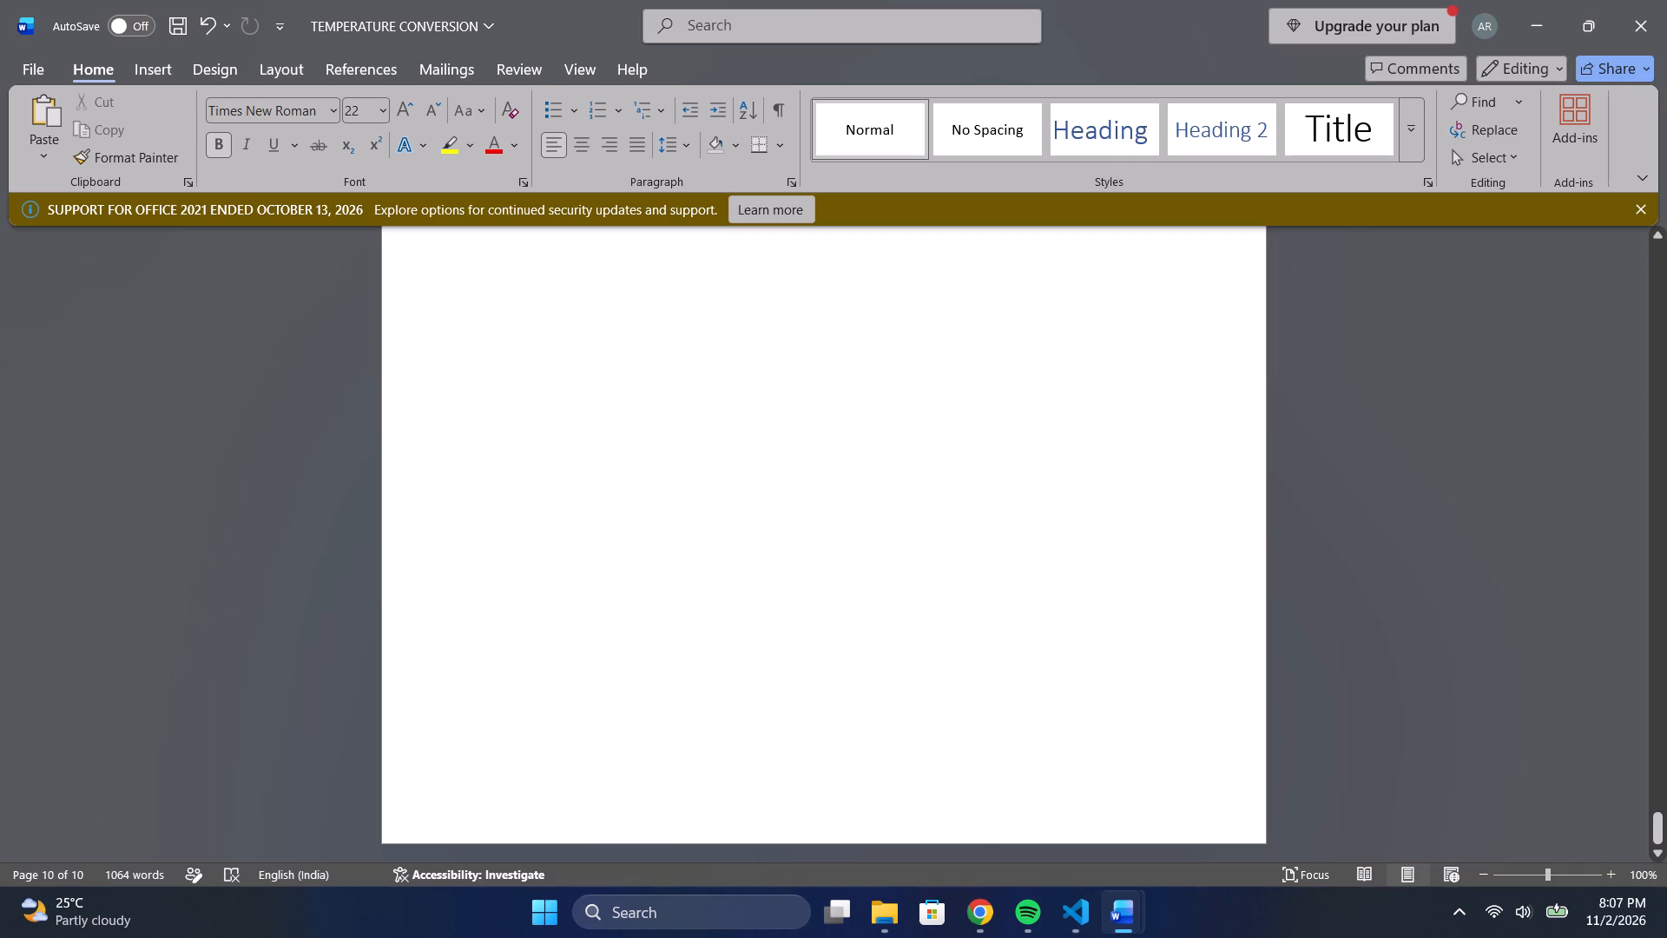